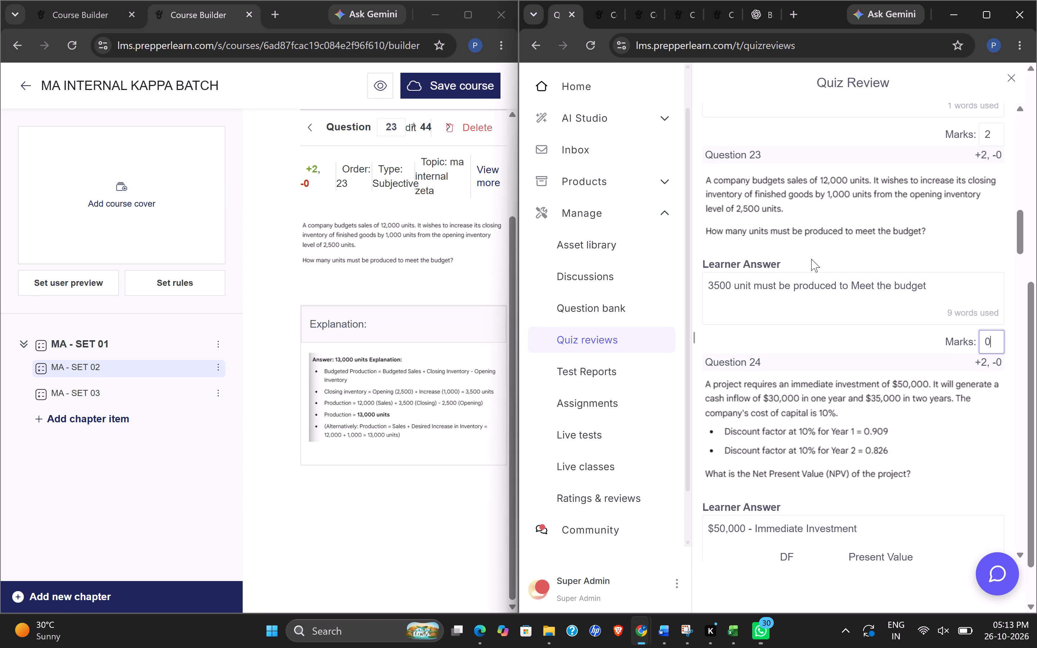
Bring up question 24's explanation in MA - SET 02 and award the learner's NPV answer 0 marks in the quiz review.
scroll(933, 312, "down", 4)
scroll(852, 260, "up", 1)
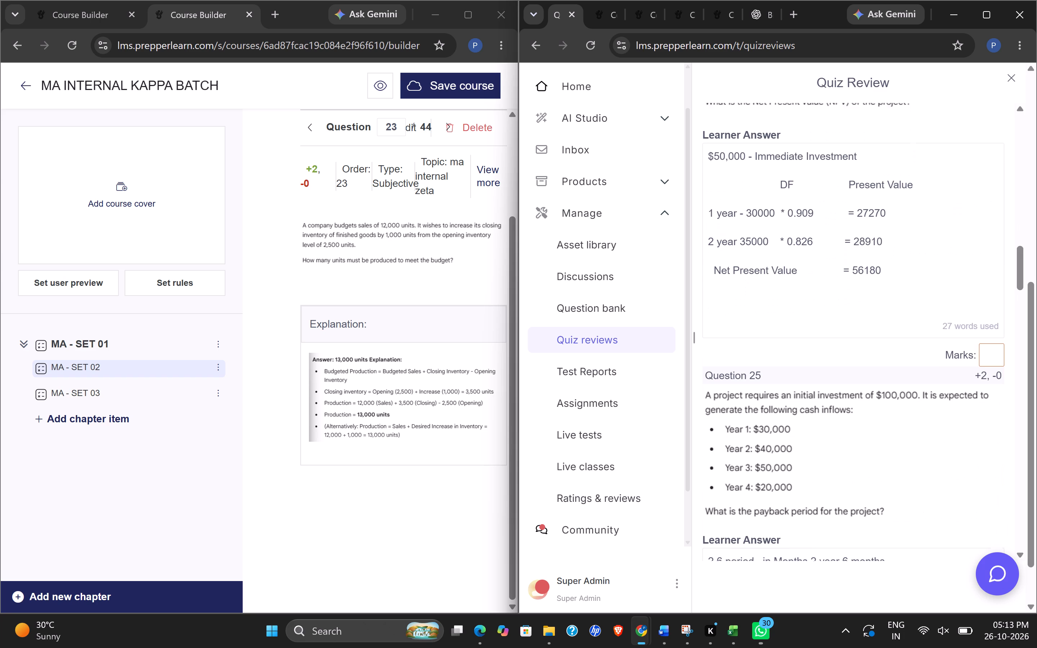
scroll(852, 260, "up", 1)
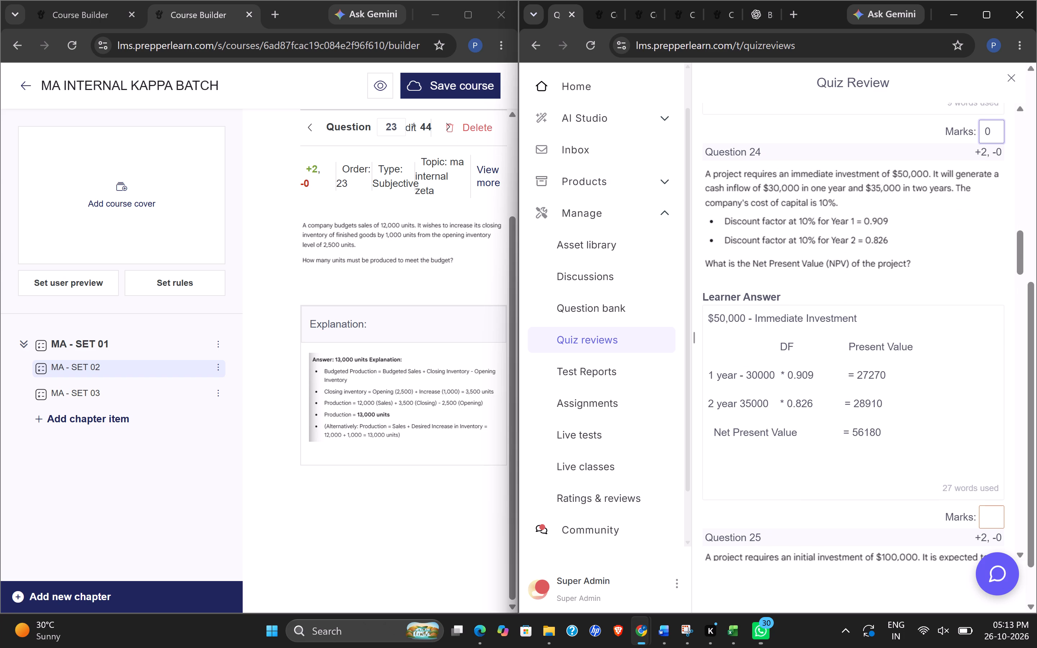
left_click(402, 132)
key("BackSpace")
key("4")
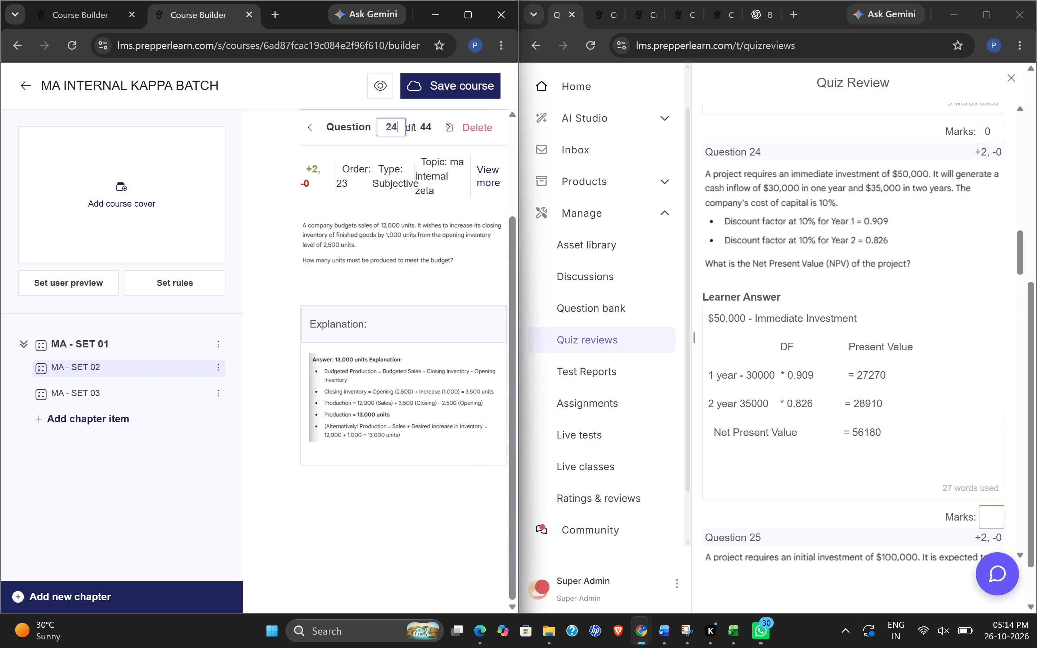
key("Return")
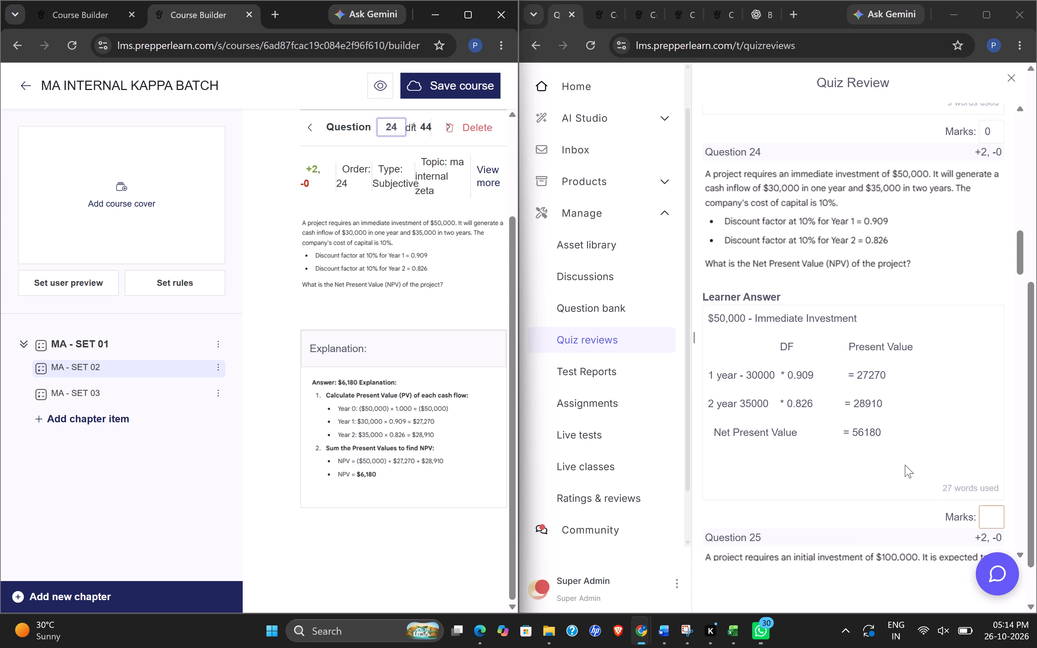
left_click(986, 516)
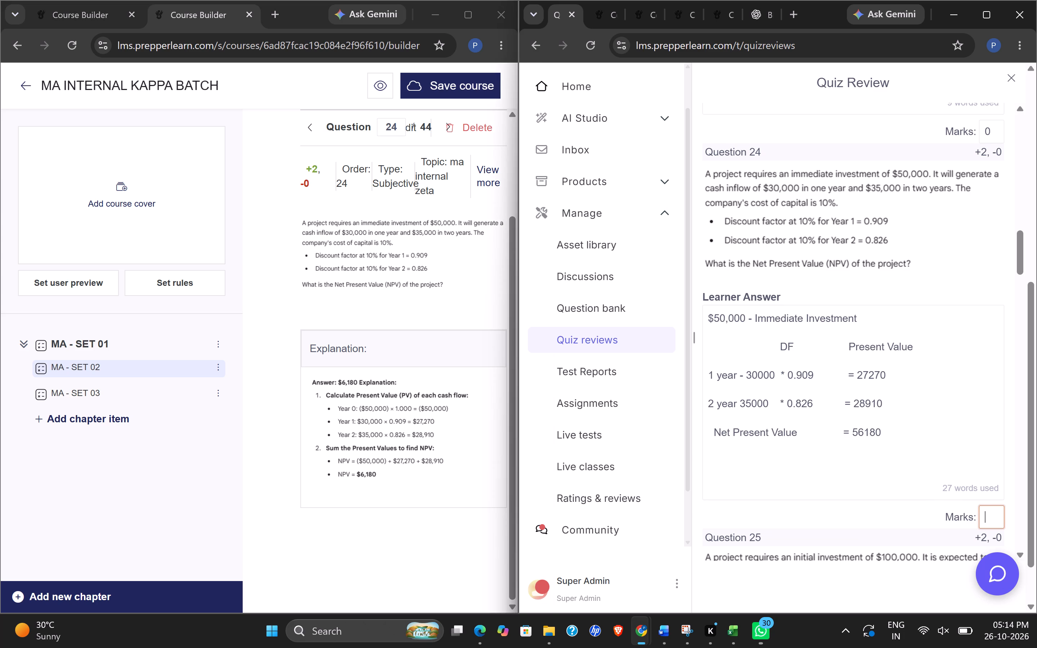
key("0")
Award 2 marks to the learner's payback period answer for question 25 in the quiz review.
scroll(976, 430, "down", 3)
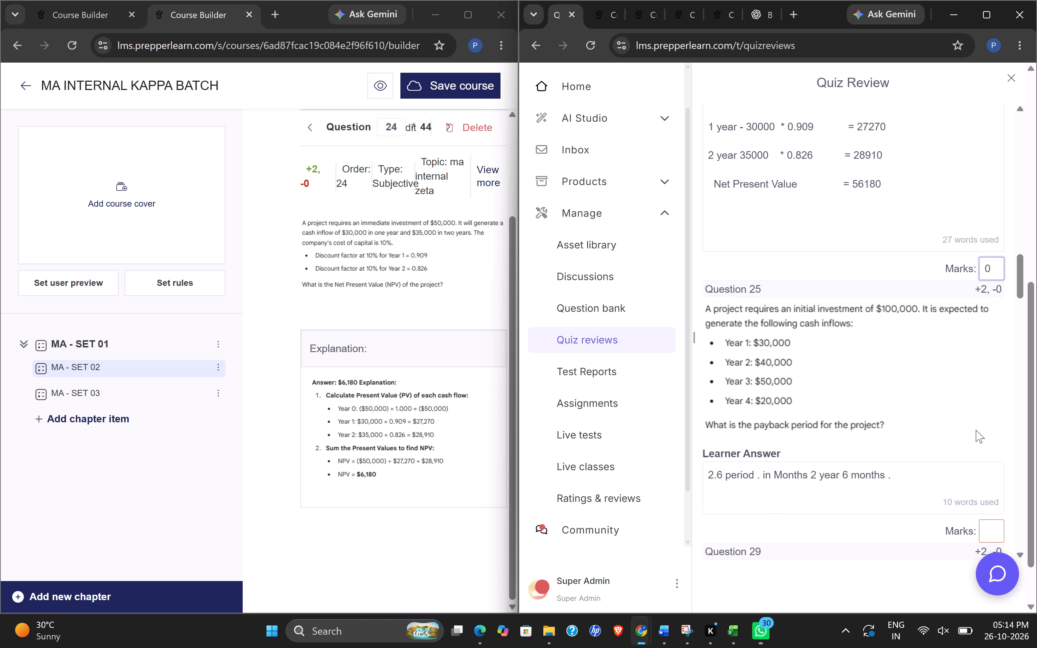
scroll(976, 430, "down", 1)
left_click_drag(789, 396, 911, 459)
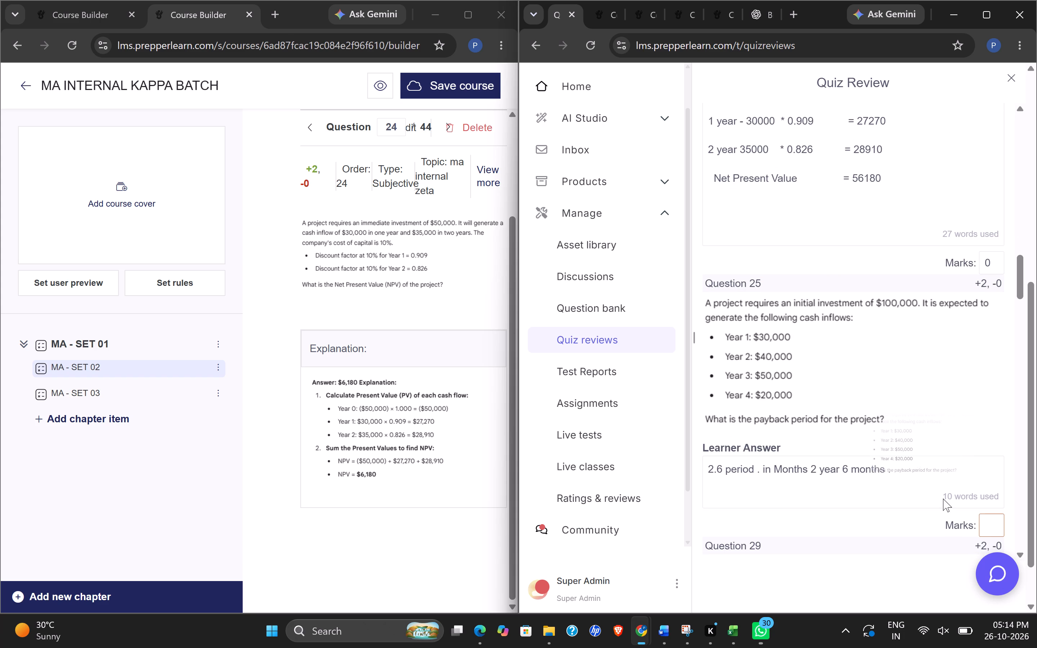
left_click(988, 531)
key("2")
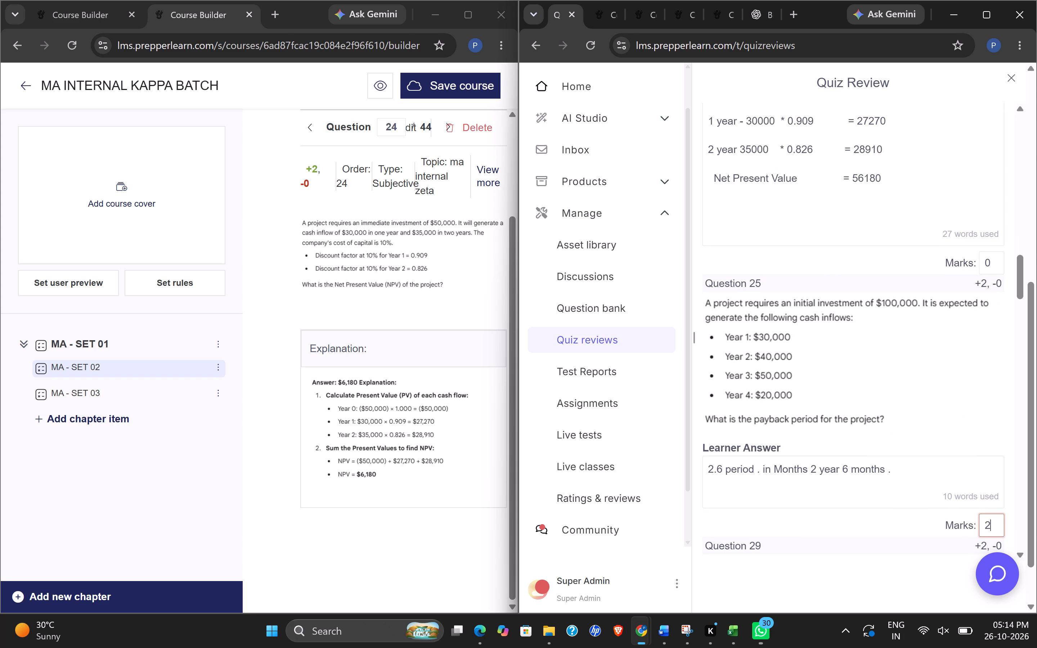
Give the blank answer to question 29, on the division's ROI, 0 marks.
scroll(869, 453, "down", 3)
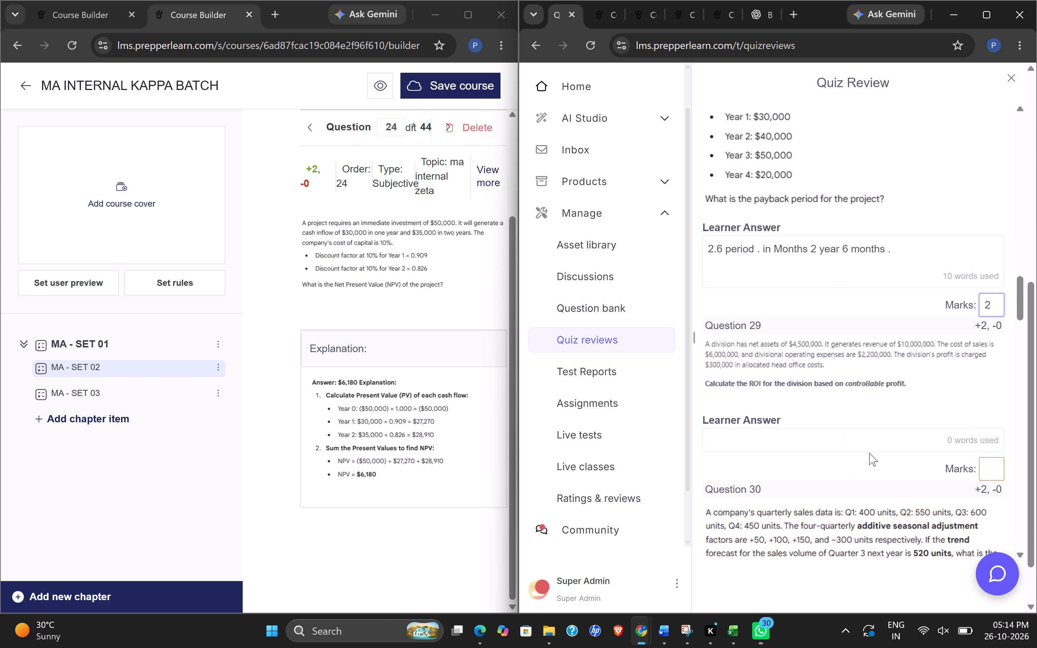
left_click(997, 466)
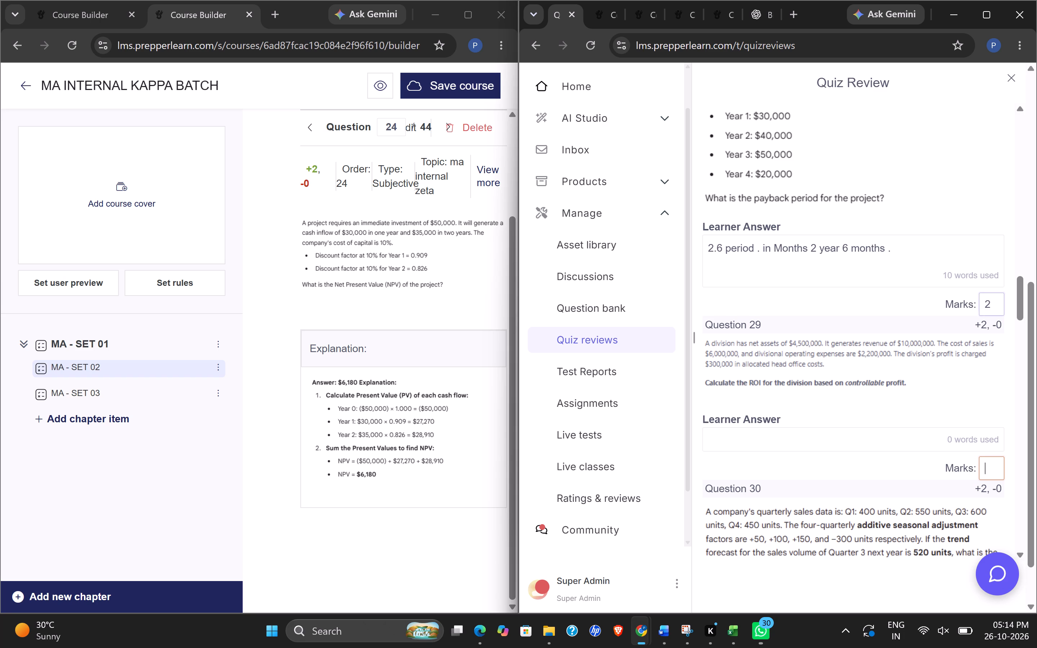
key("0")
Bring up question 30's explanation in MA - SET 02 and award the learner's Quarter 3 sales forecast answer 2 marks.
scroll(954, 348, "down", 3)
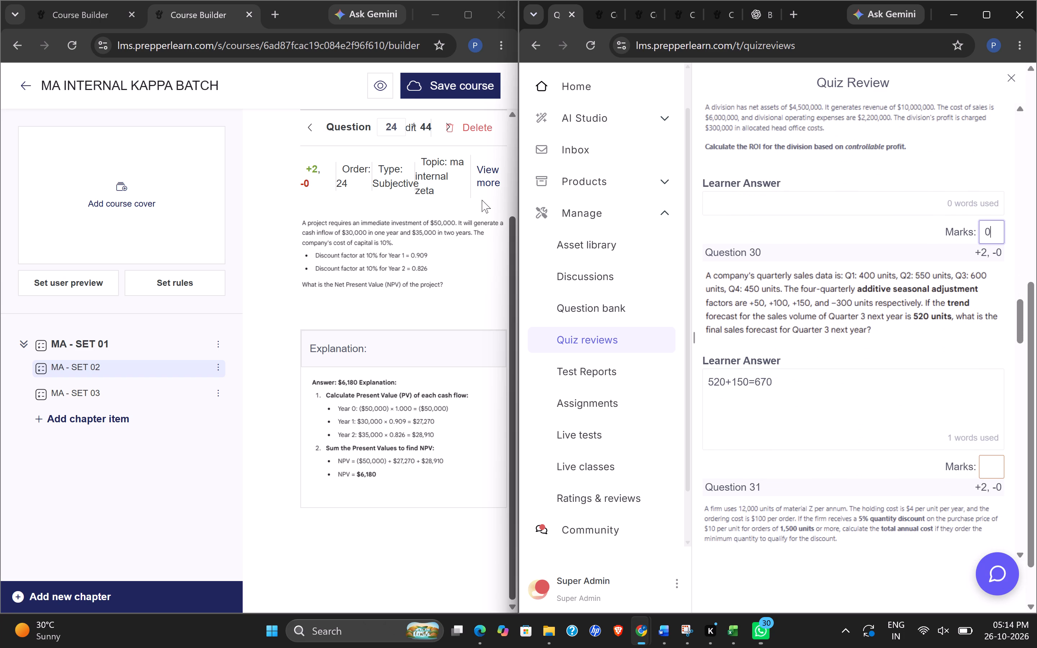
left_click(401, 133)
key("BackSpace")
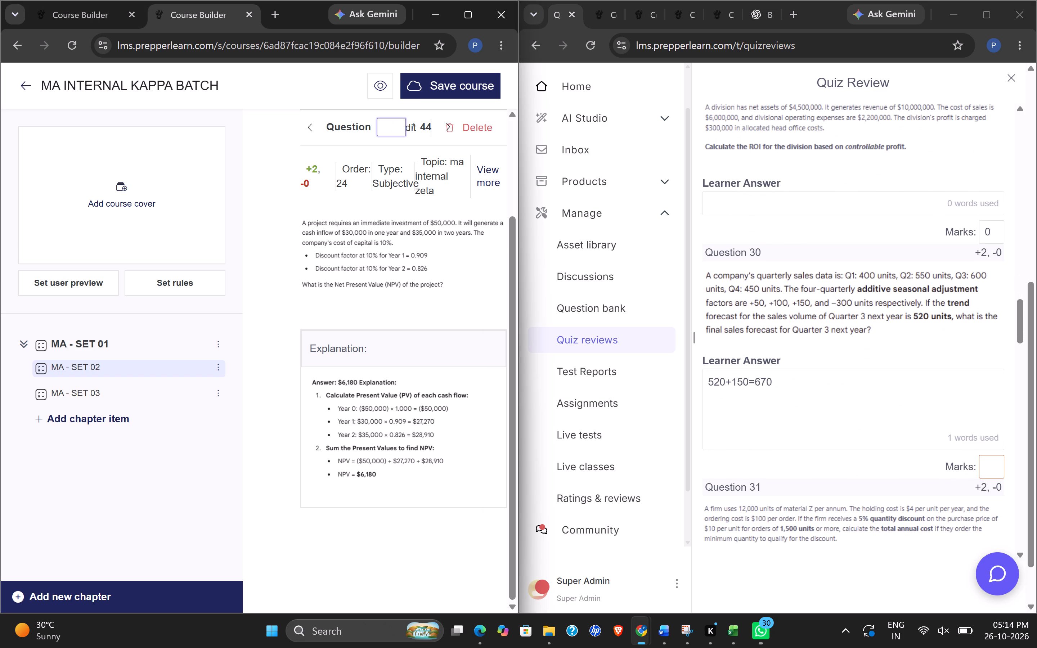
key("BackSpace")
type("30")
key("Return")
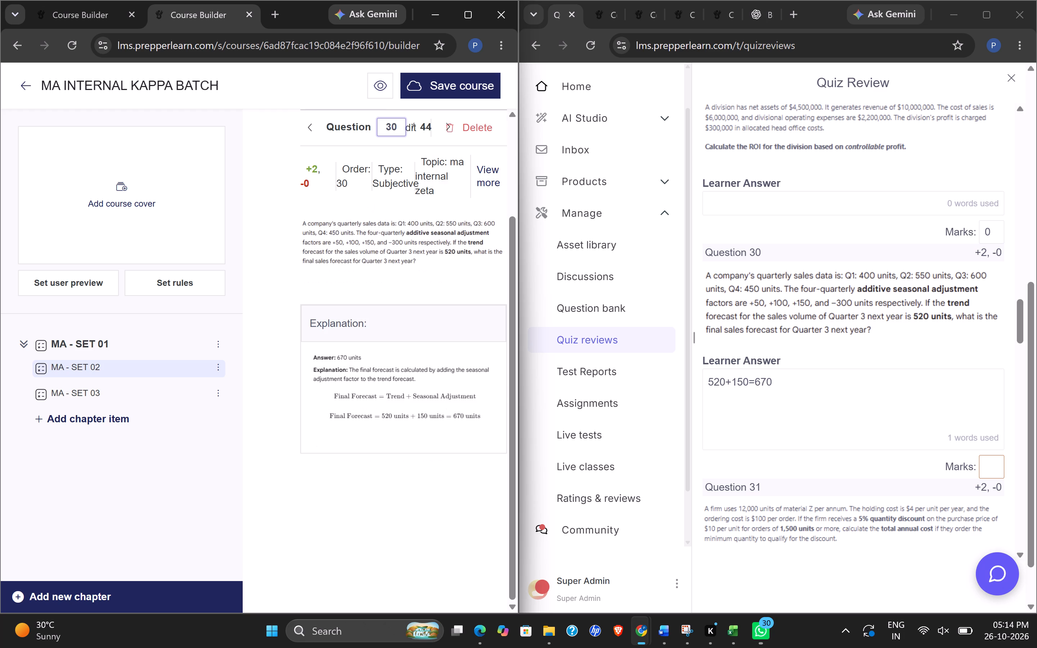
left_click(989, 468)
key("2")
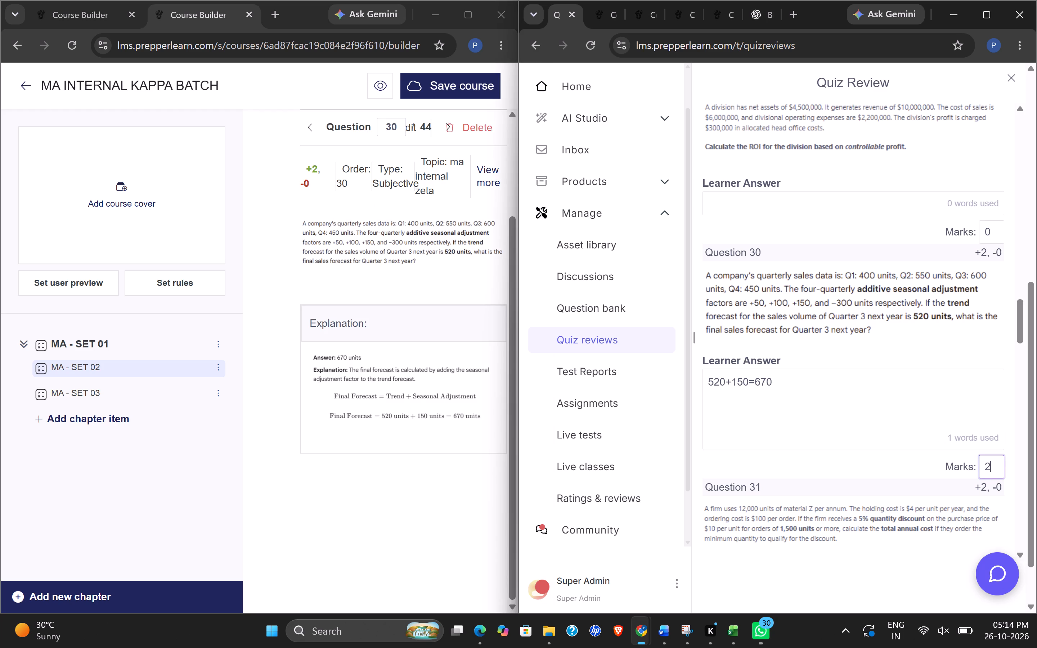
Bring up question 31's explanation in MA - SET 02 and award the learner's total annual cost answer 0 marks.
scroll(904, 464, "down", 2)
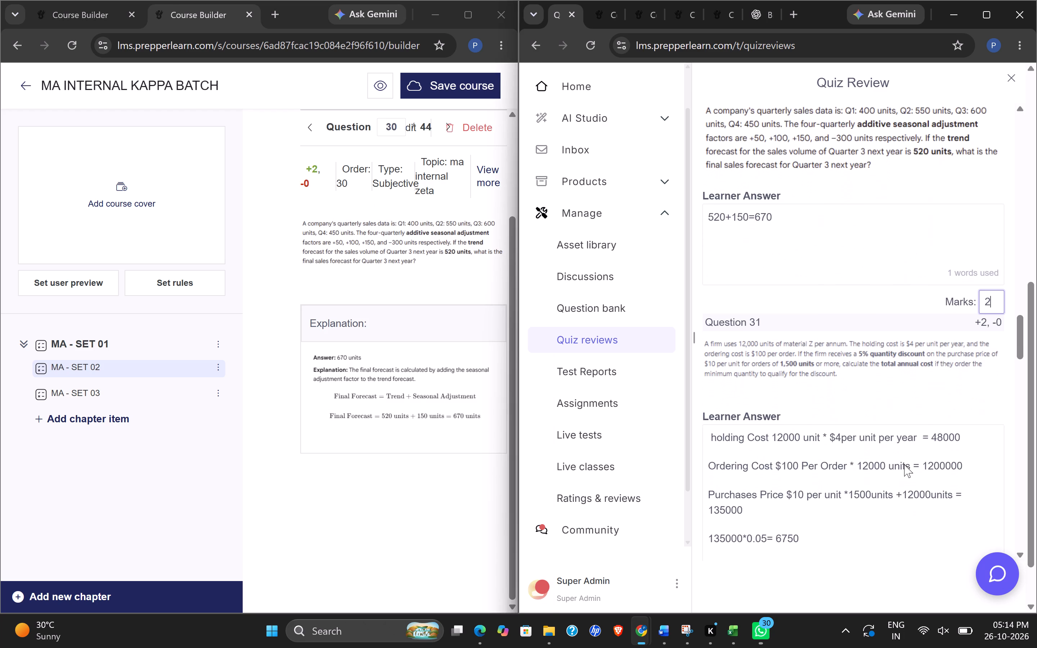
scroll(904, 464, "down", 3)
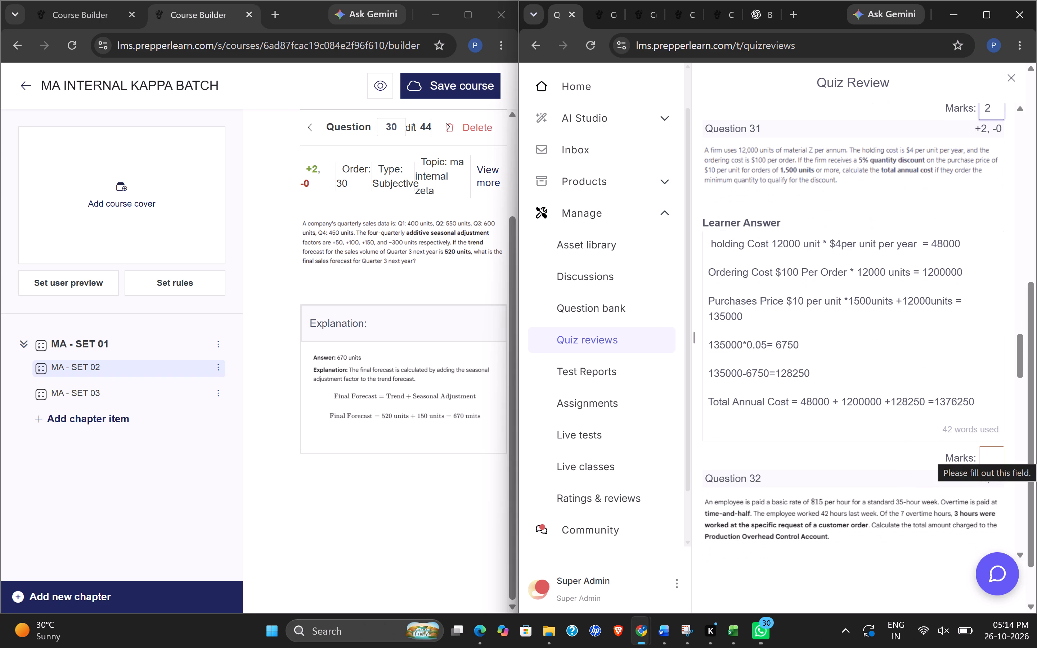
left_click(991, 467)
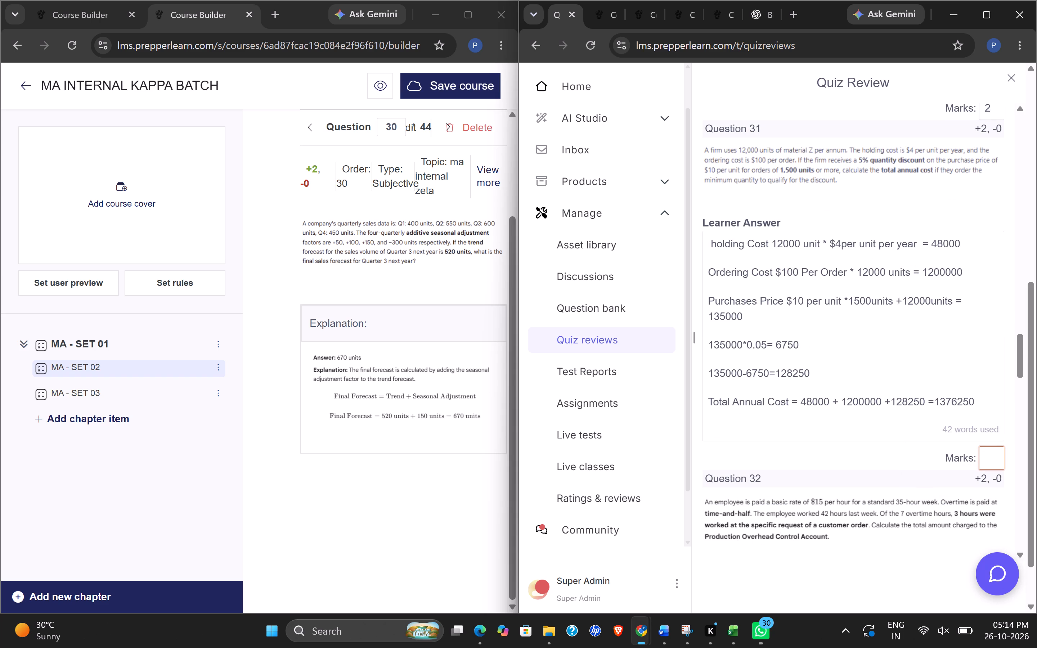
left_click(397, 126)
key("BackSpace")
key("1")
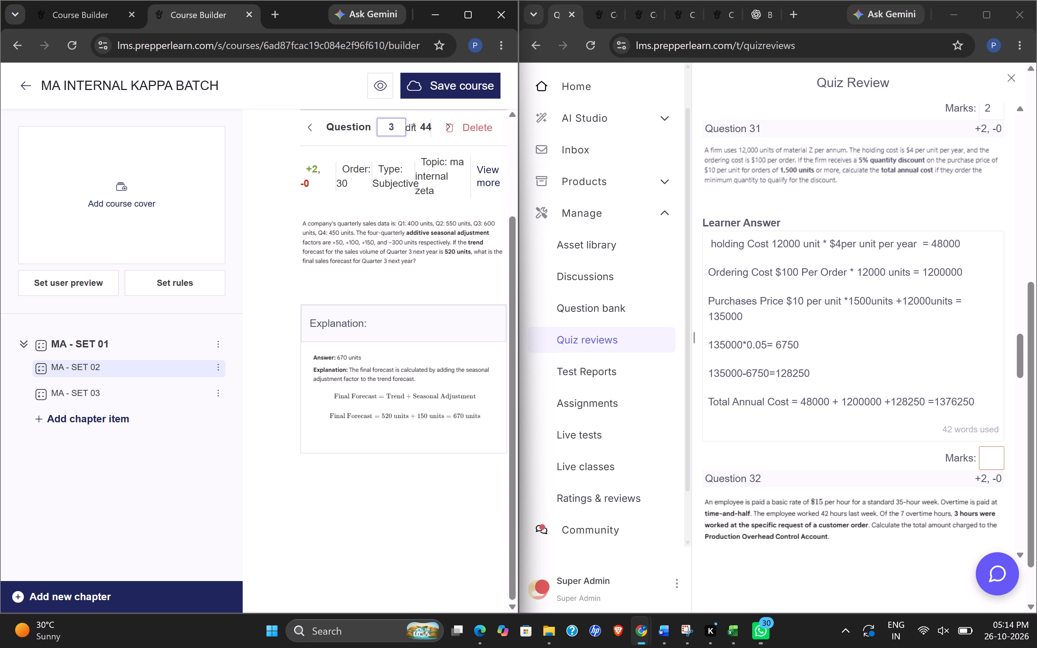
key("Return")
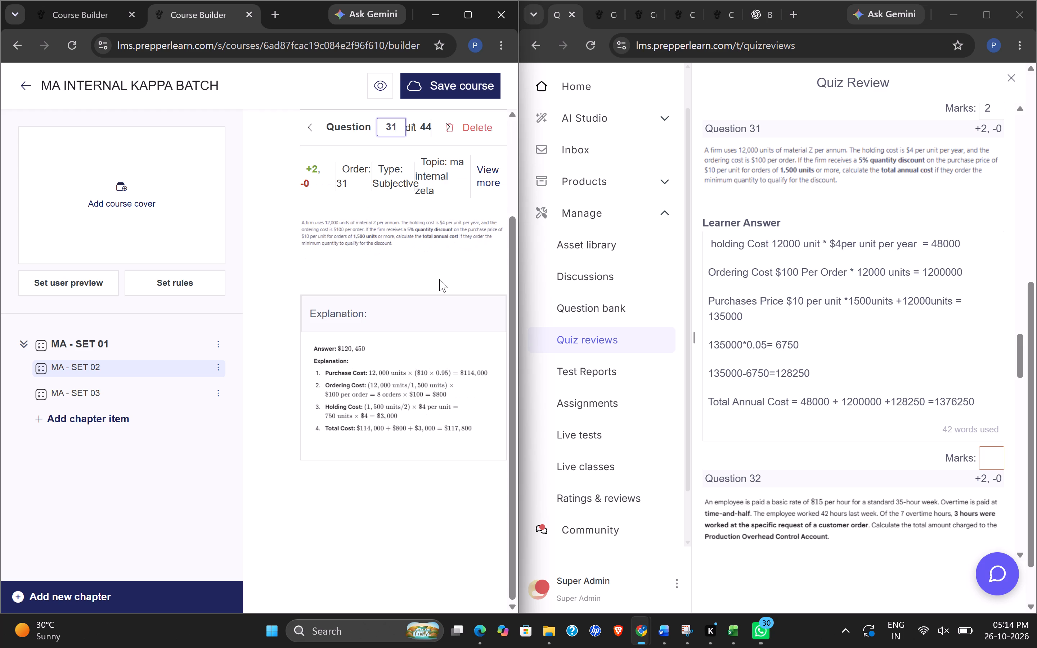
left_click(985, 453)
key("0")
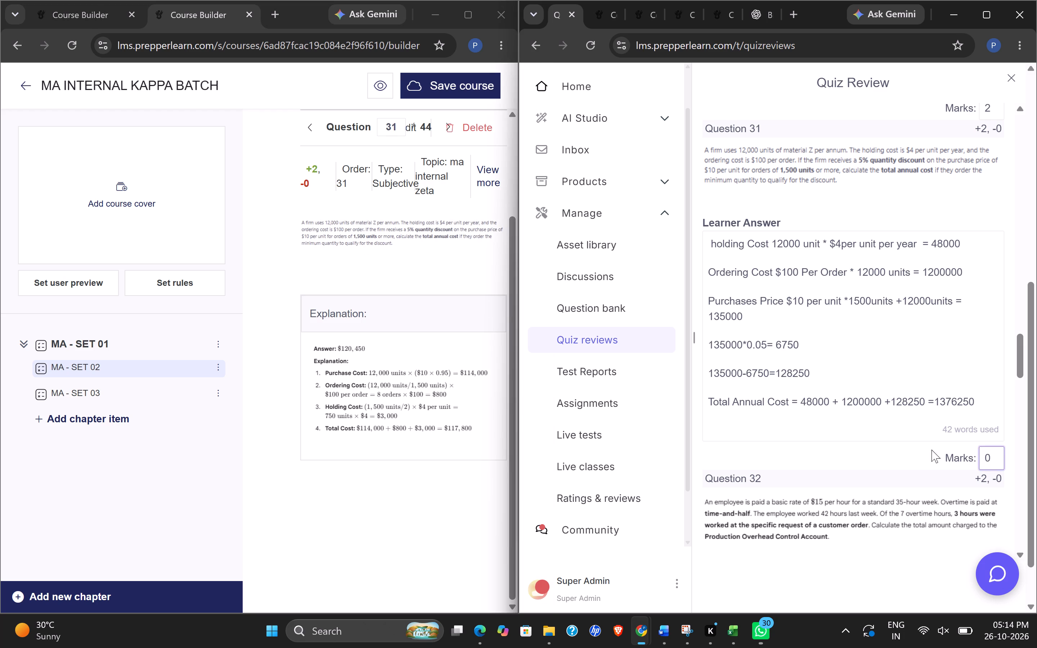
Bring up question 32's explanation in MA - SET 02 and give the blank overtime answer 0 marks.
scroll(864, 435, "down", 1)
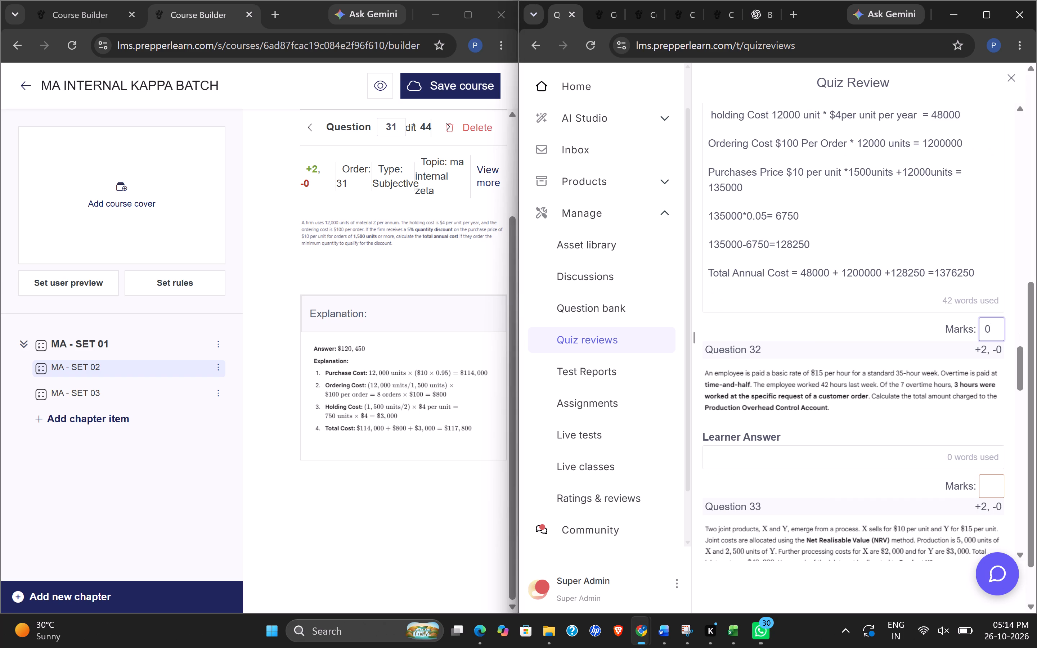
left_click(401, 129)
key("BackSpace")
key("2")
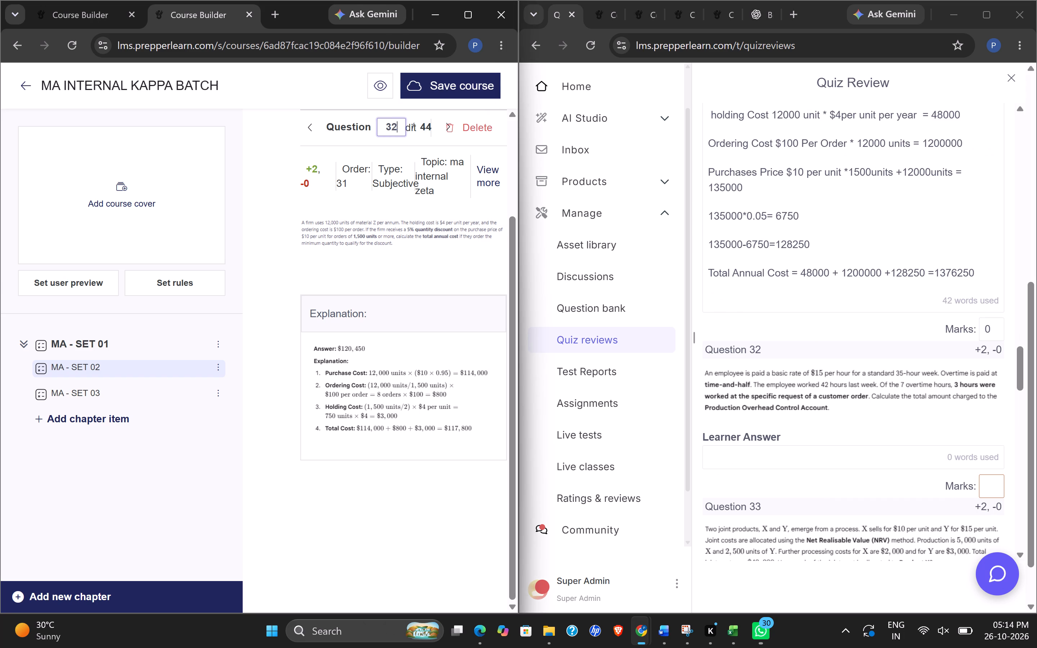
key("Return")
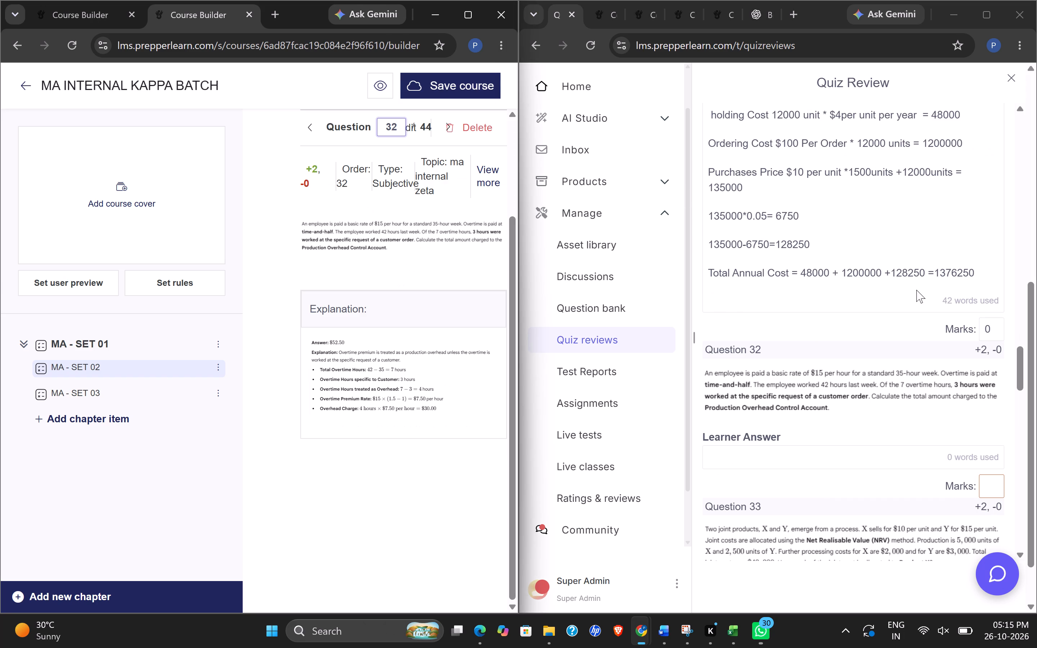
left_click(979, 476)
key("0")
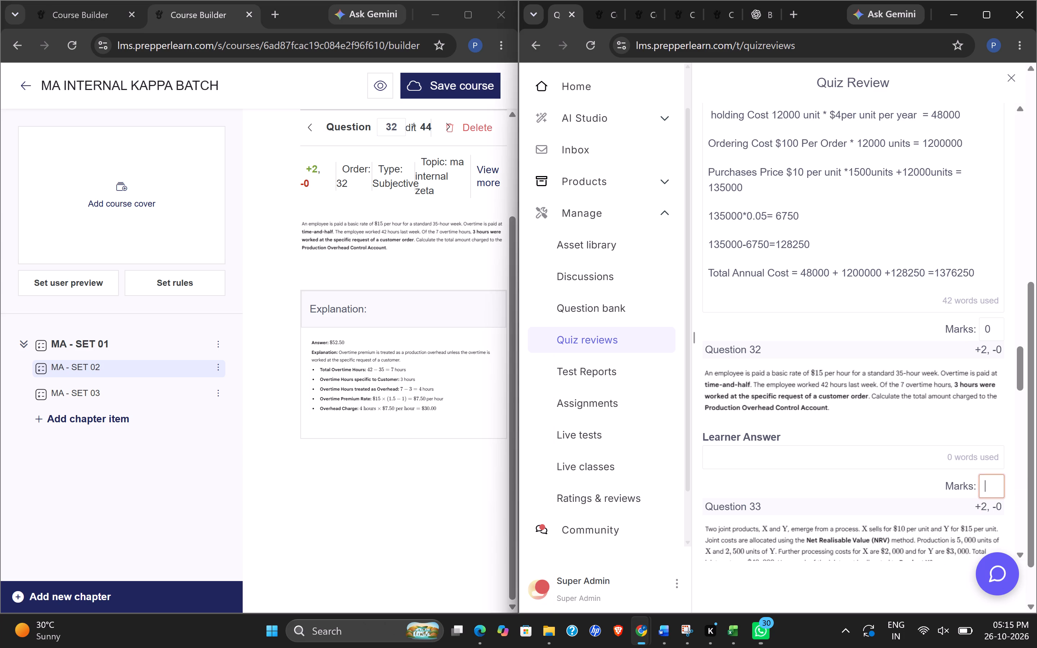
Give 0 marks to each of the blank answers for questions 33, 34, 35 and 41 in the quiz review.
scroll(843, 455, "down", 2)
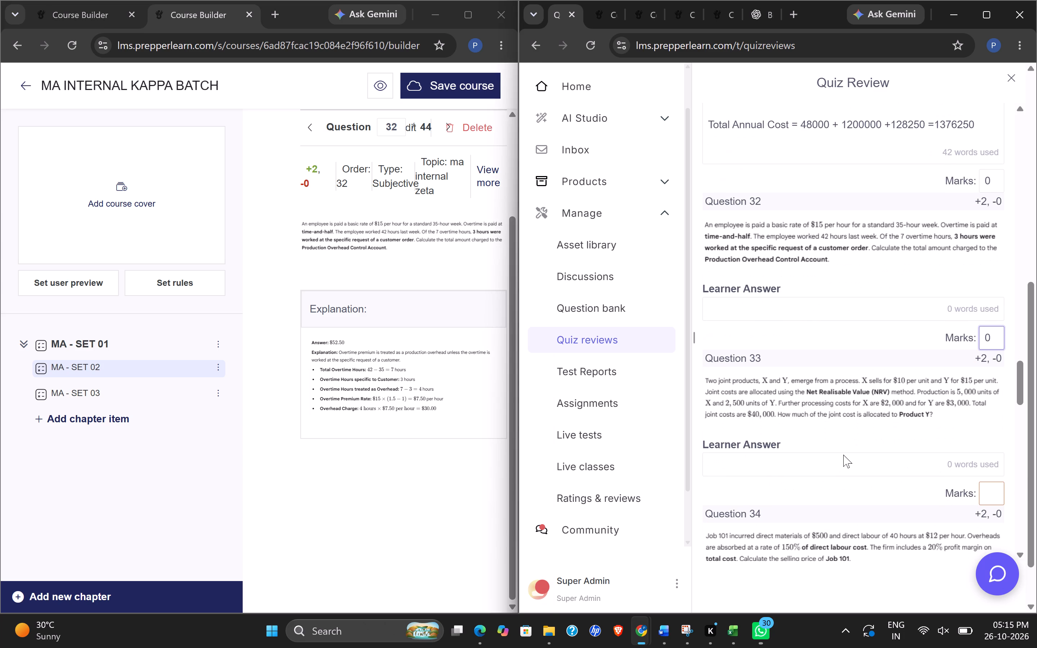
left_click(992, 488)
key("0")
scroll(915, 482, "down", 3)
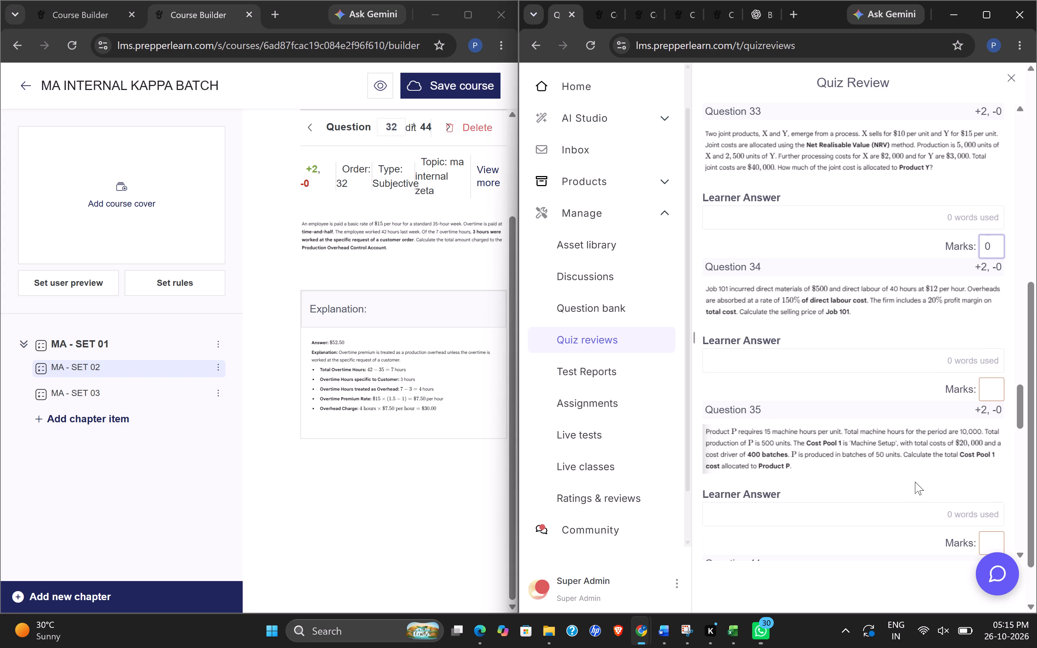
left_click(993, 396)
key("0")
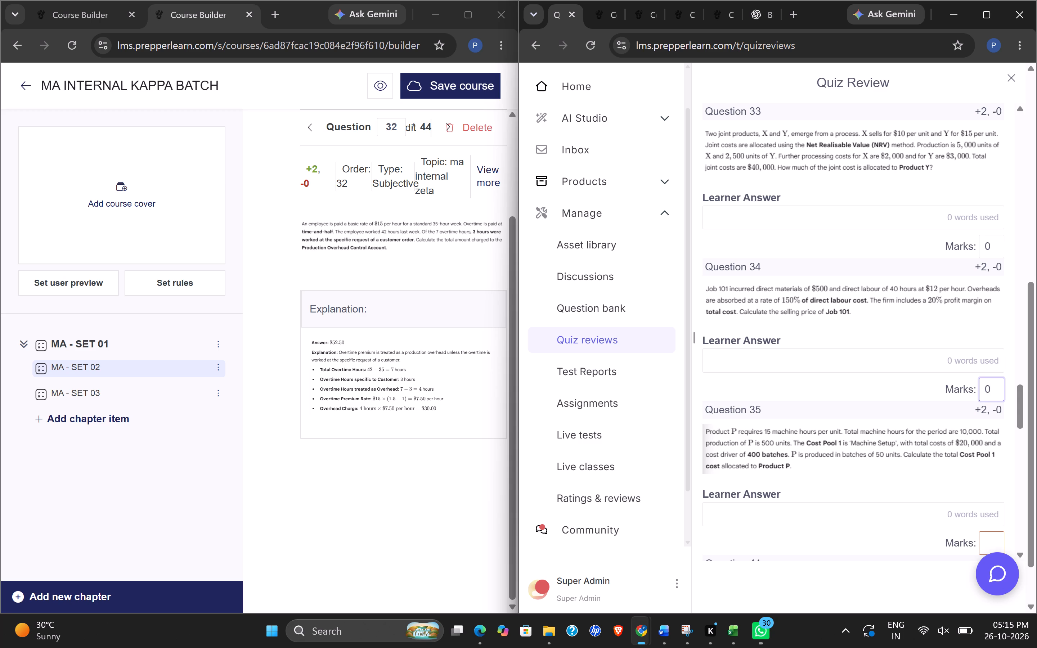
scroll(1007, 426, "down", 2)
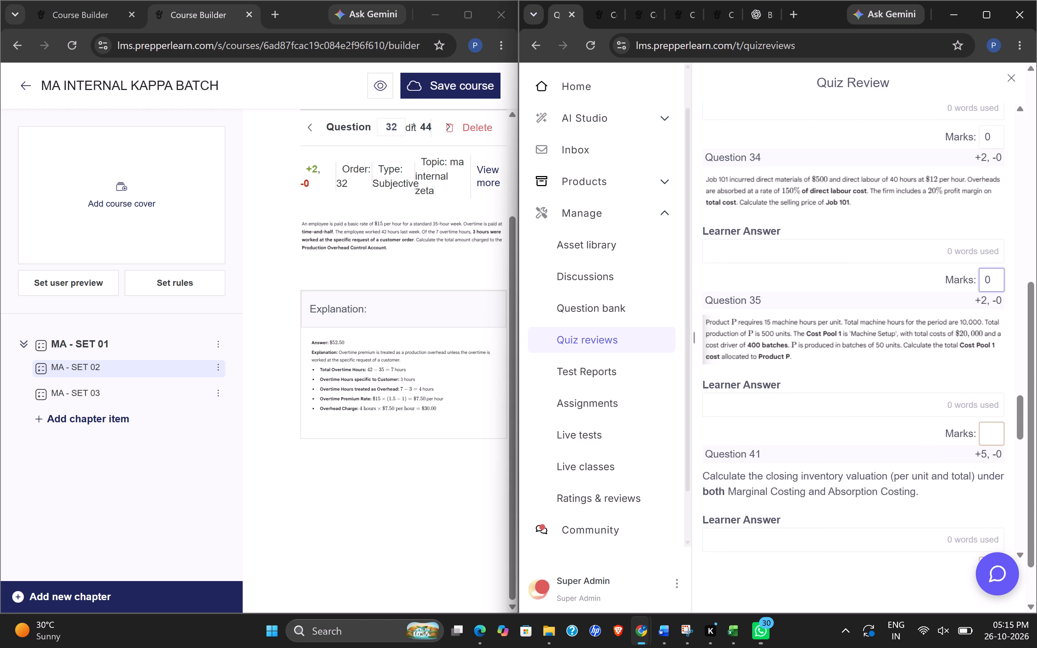
left_click(981, 440)
key("0")
scroll(883, 423, "down", 2)
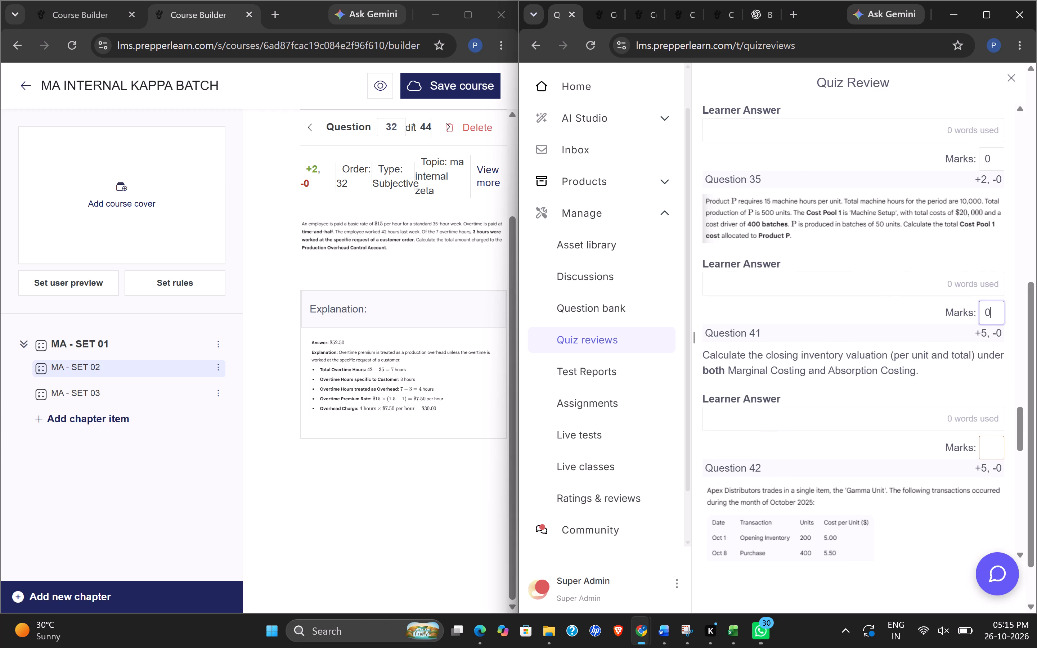
left_click(995, 438)
key("0")
Bring up question 42's explanation in MA - SET 02 and award the learner's FIFO closing inventory answer 5 marks.
scroll(931, 455, "down", 2)
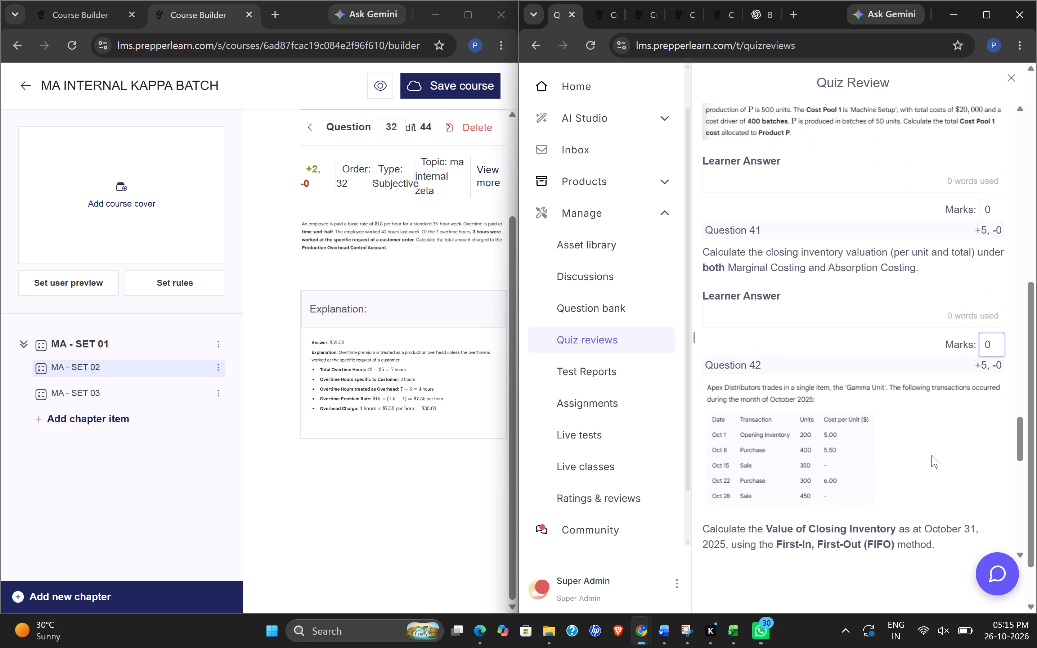
scroll(913, 506, "down", 2)
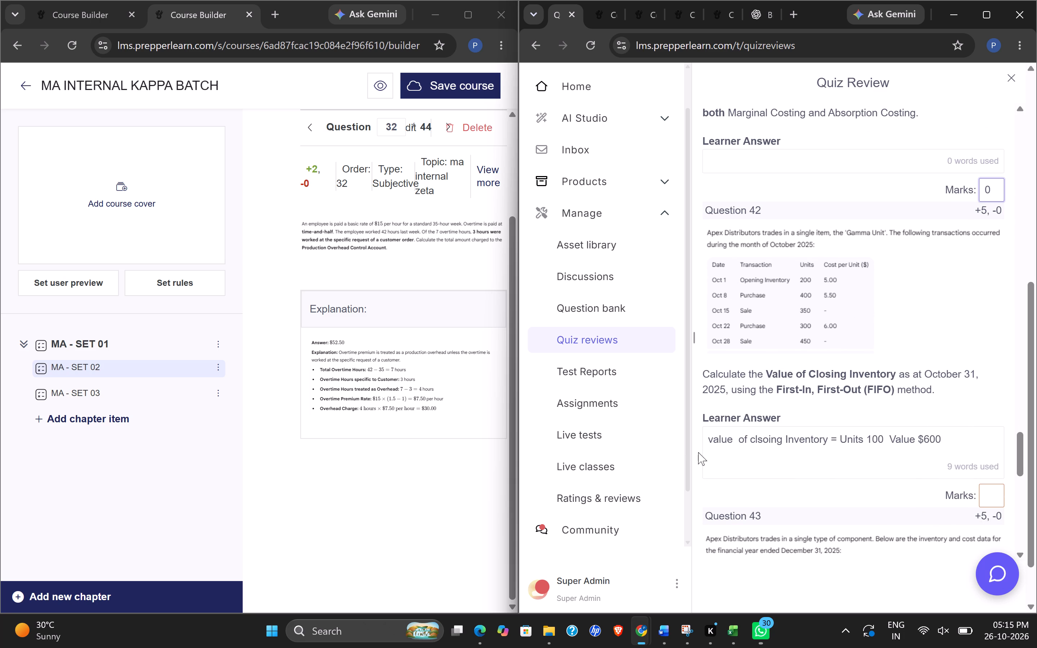
left_click(392, 126)
key("BackSpace")
key("4")
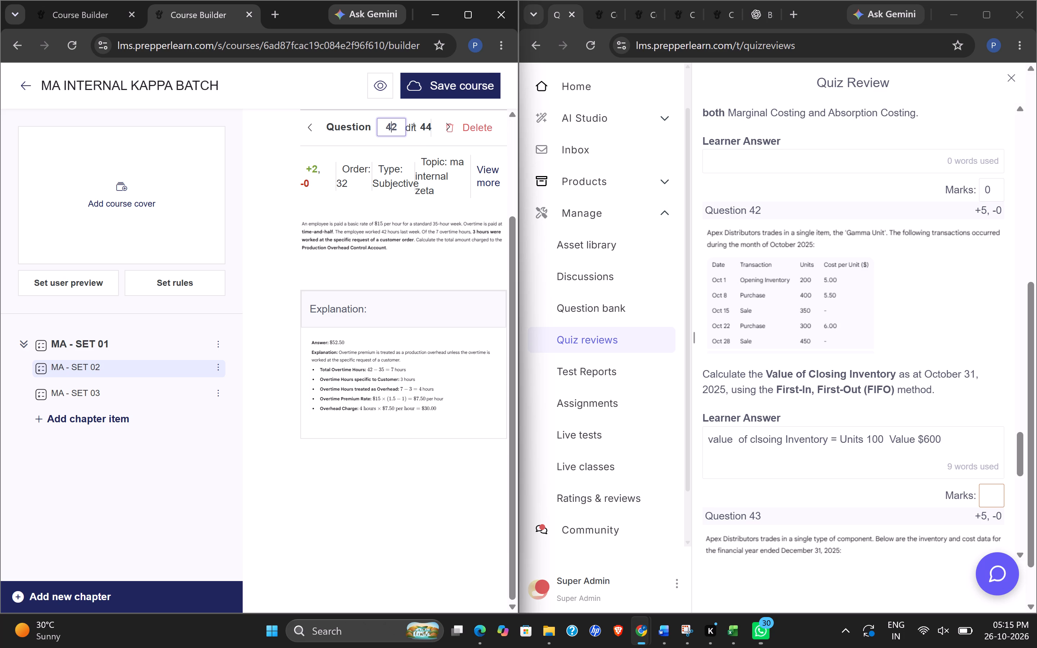
key("Return")
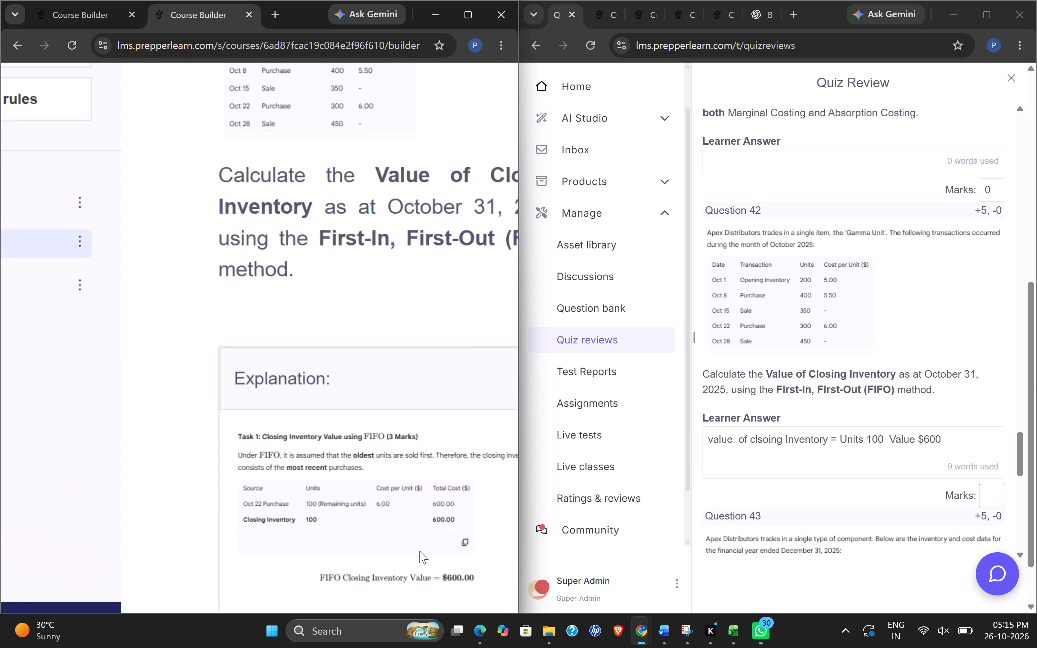
left_click(985, 485)
key("5")
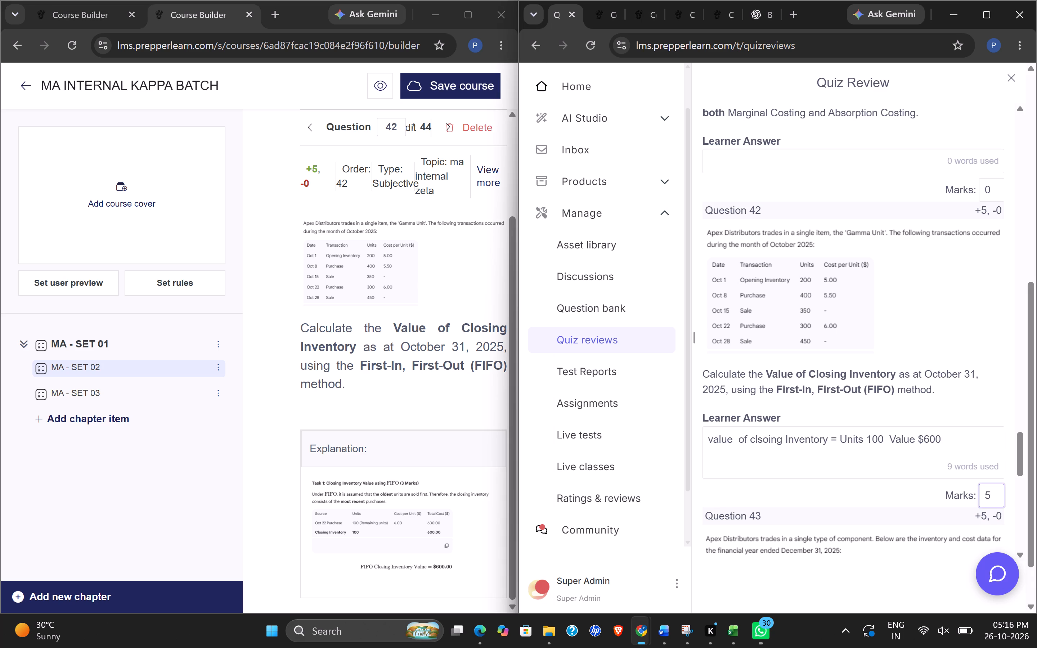
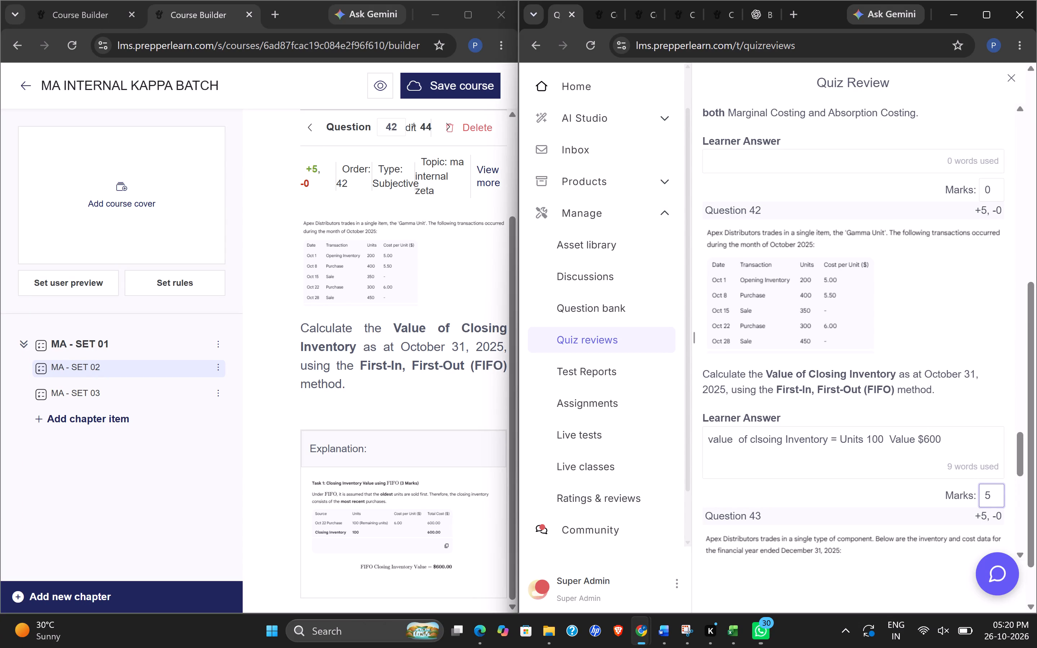
Bring up question 43's explanation in MA - SET 02 and give the blank inventory turnover period answer 0 marks.
scroll(919, 374, "down", 4)
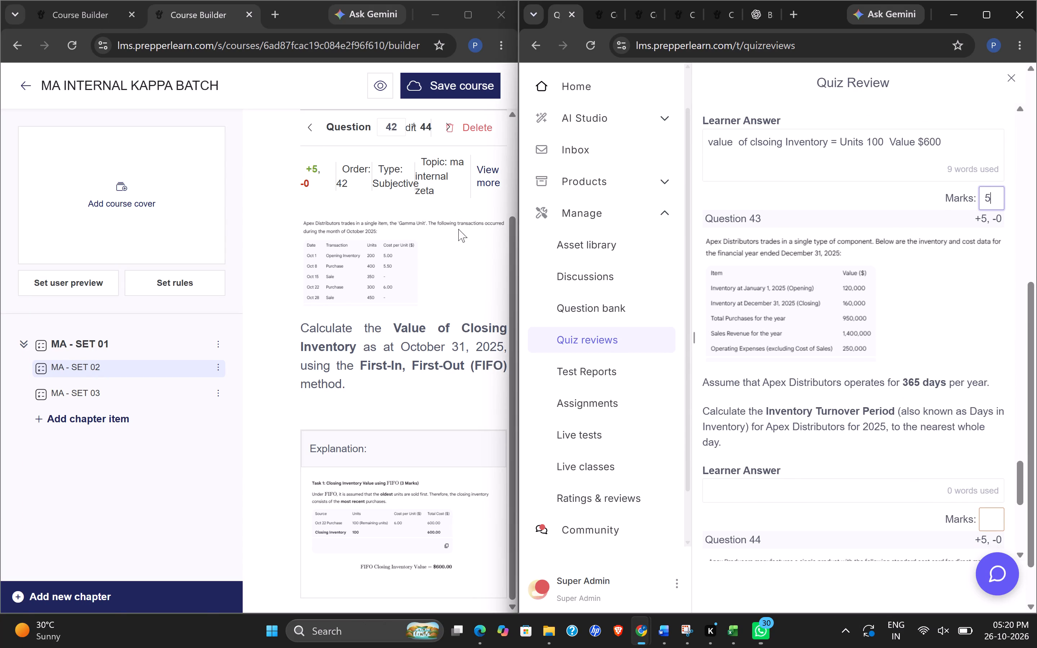
left_click(399, 132)
key("BackSpace")
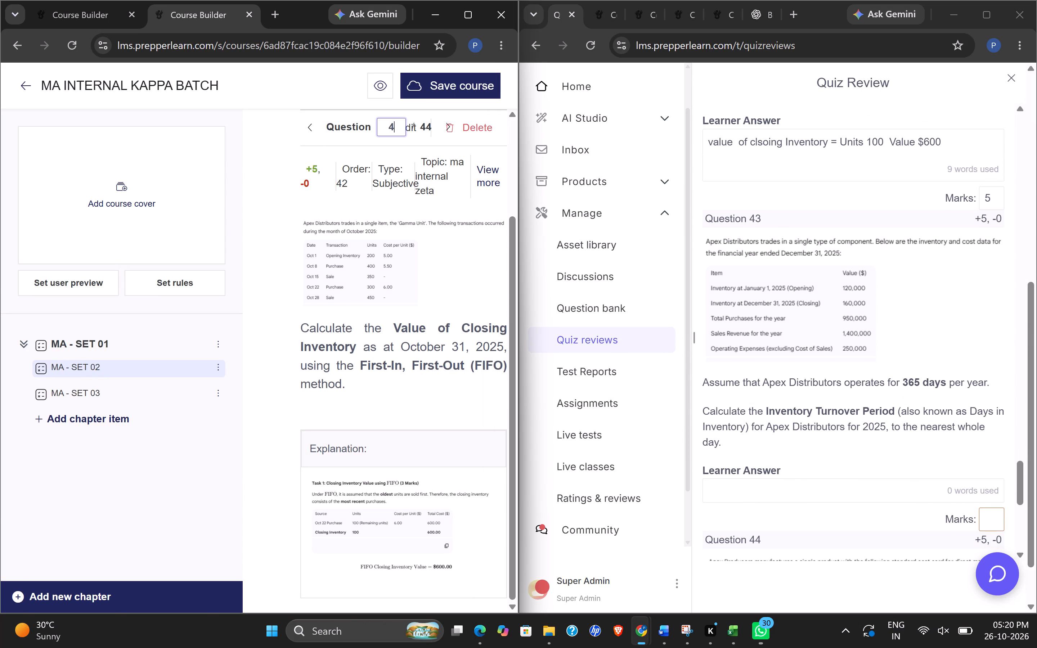
key("3")
key("Return")
scroll(478, 401, "down", 1)
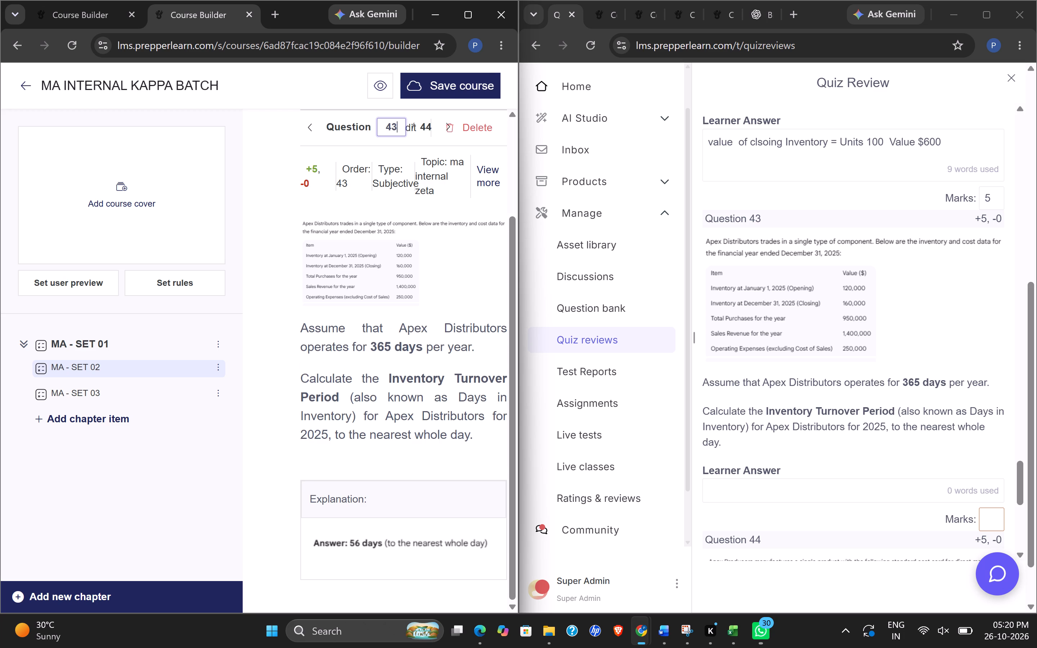
scroll(788, 465, "down", 1)
left_click(991, 432)
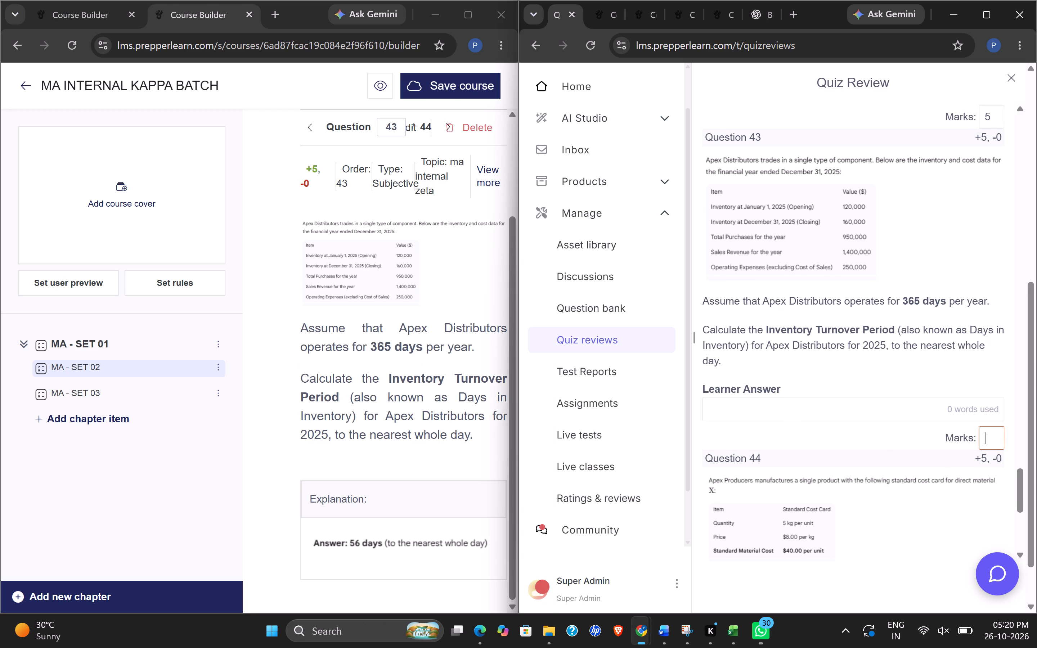
key("0")
Bring up question 44's explanation in MA - SET 02, award the Material Usage Variance answer 0 marks and submit the quiz review.
scroll(985, 457, "down", 1)
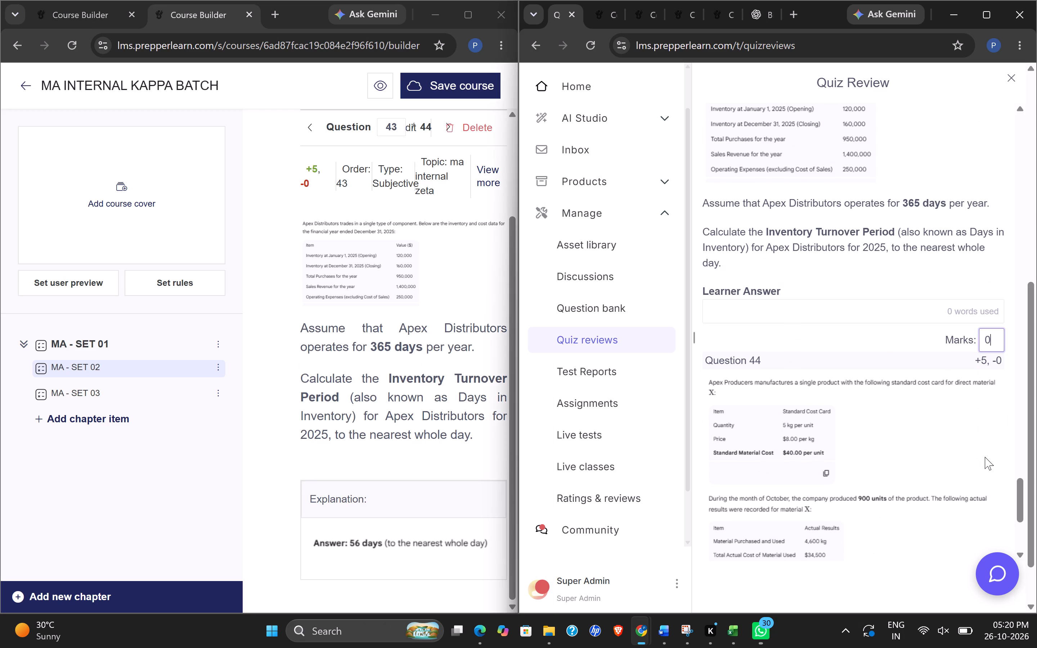
scroll(985, 457, "down", 4)
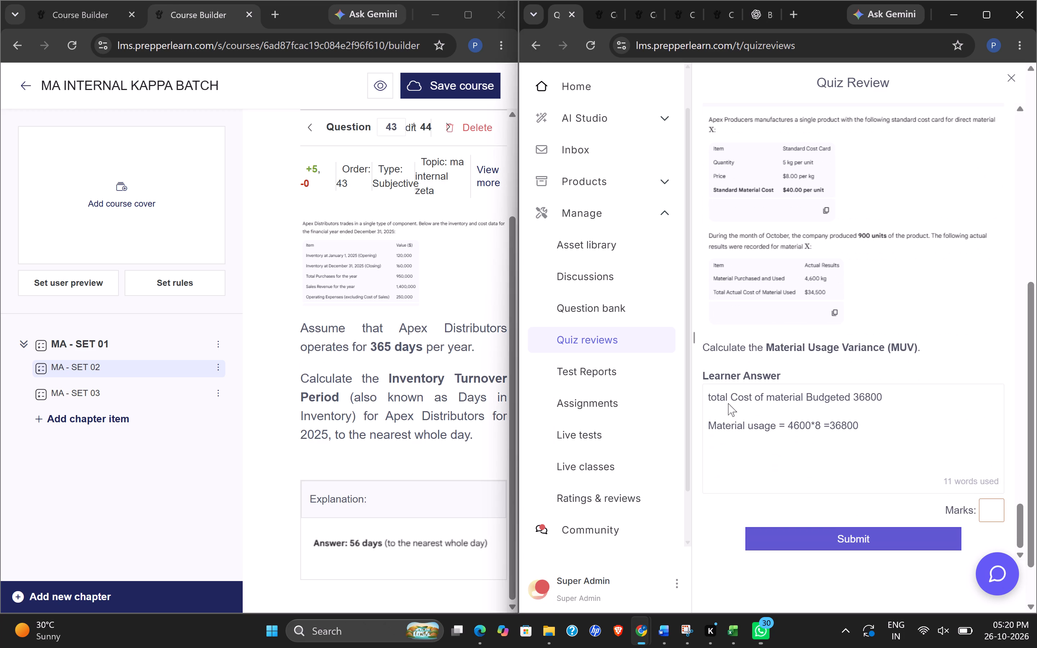
left_click(398, 126)
key("BackSpace")
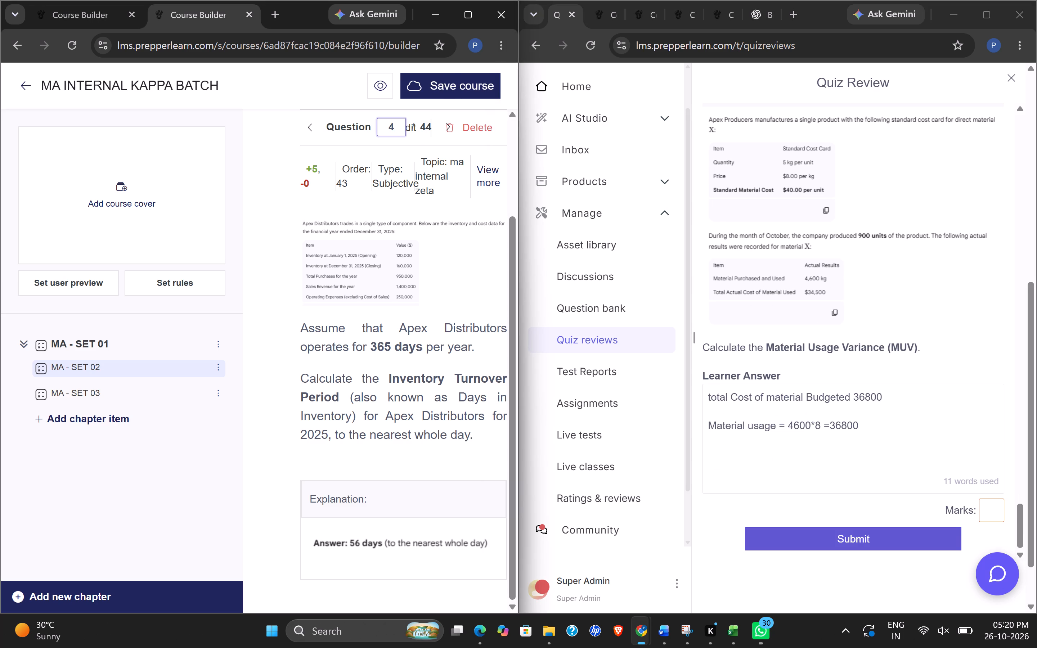
key("4")
key("Return")
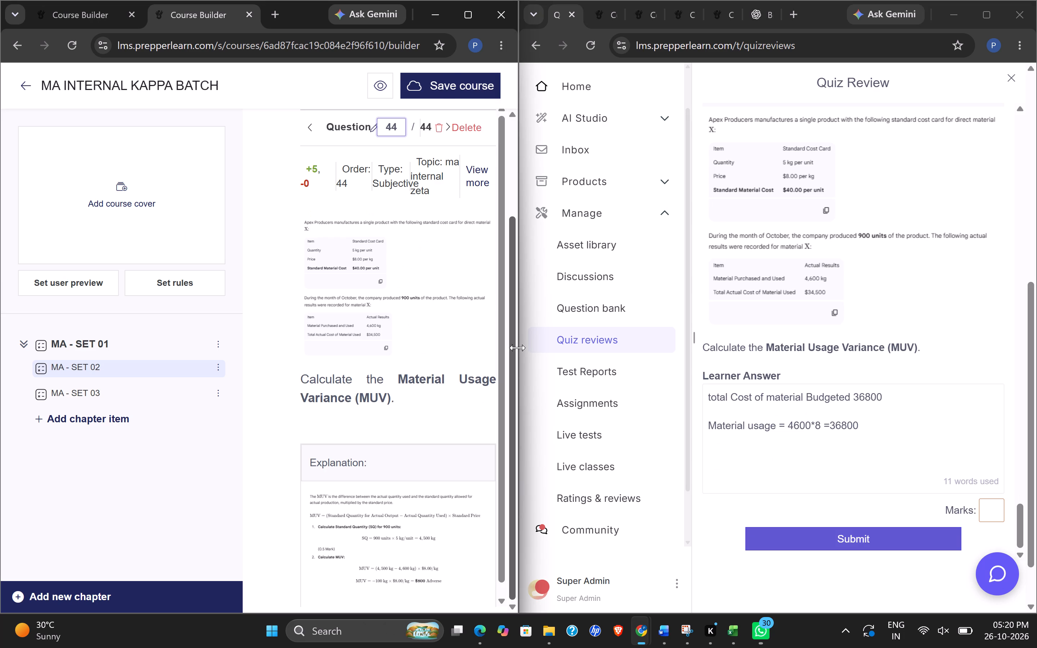
scroll(451, 471, "down", 4)
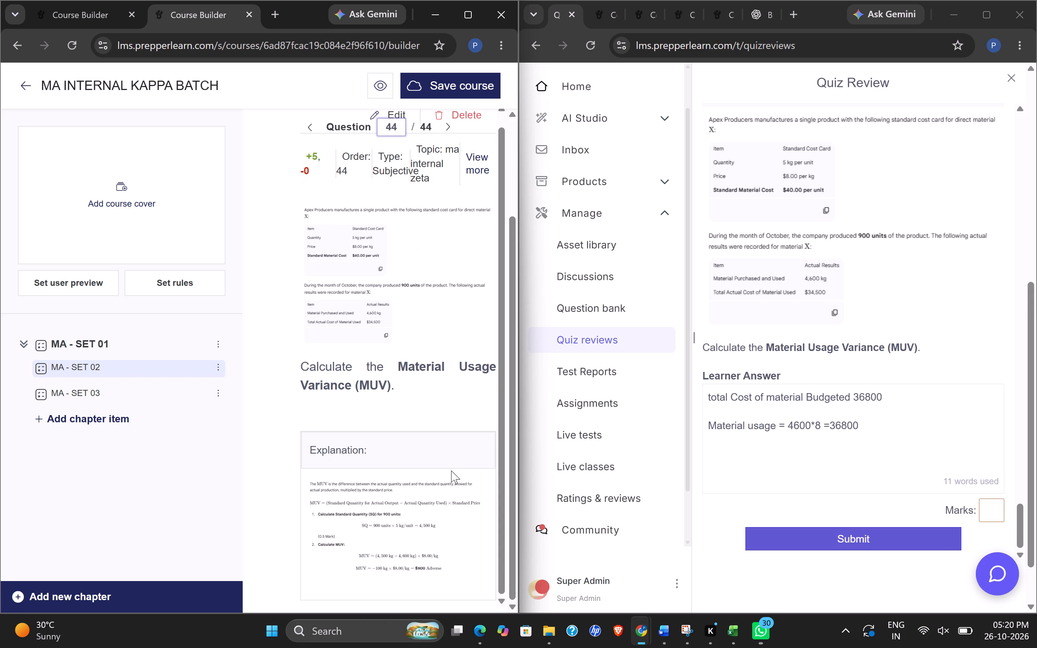
scroll(437, 571, "down", 1)
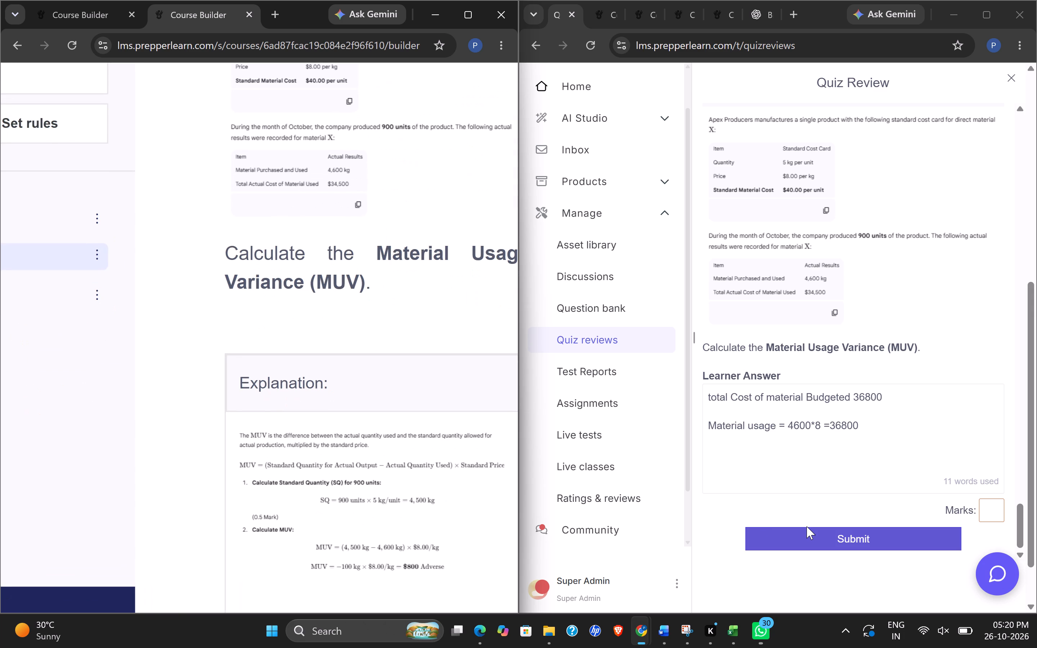
left_click(998, 507)
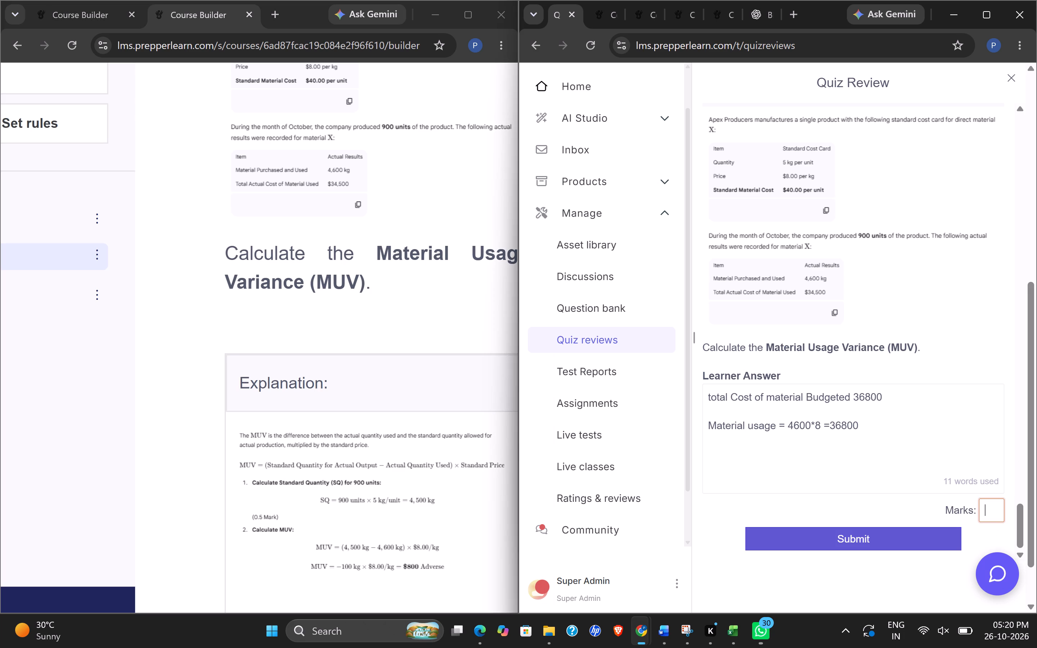
key("0")
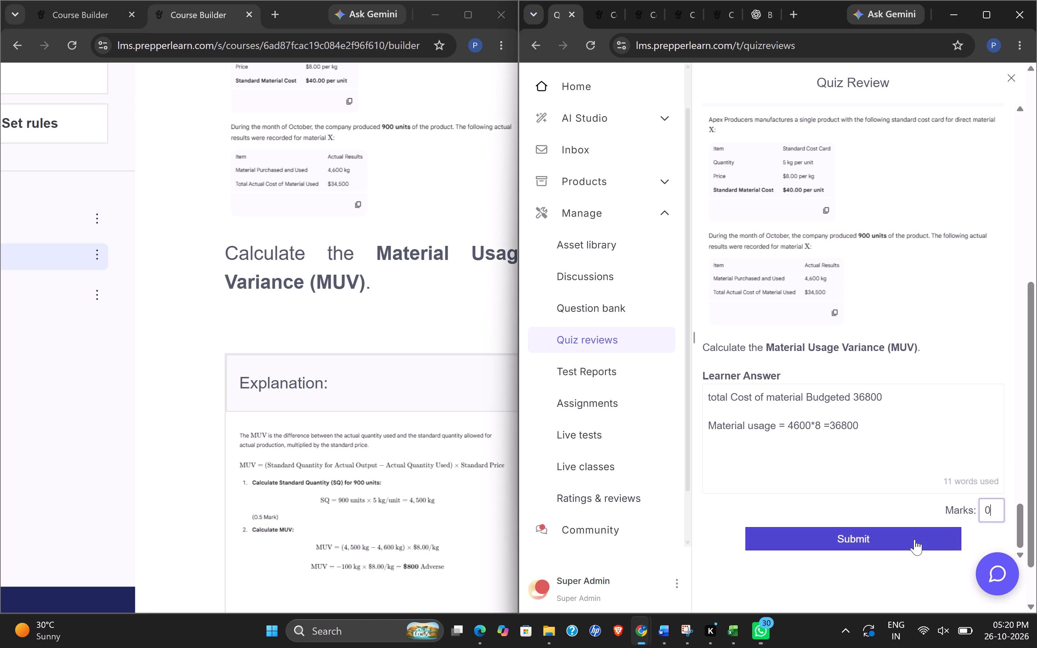
left_click(915, 539)
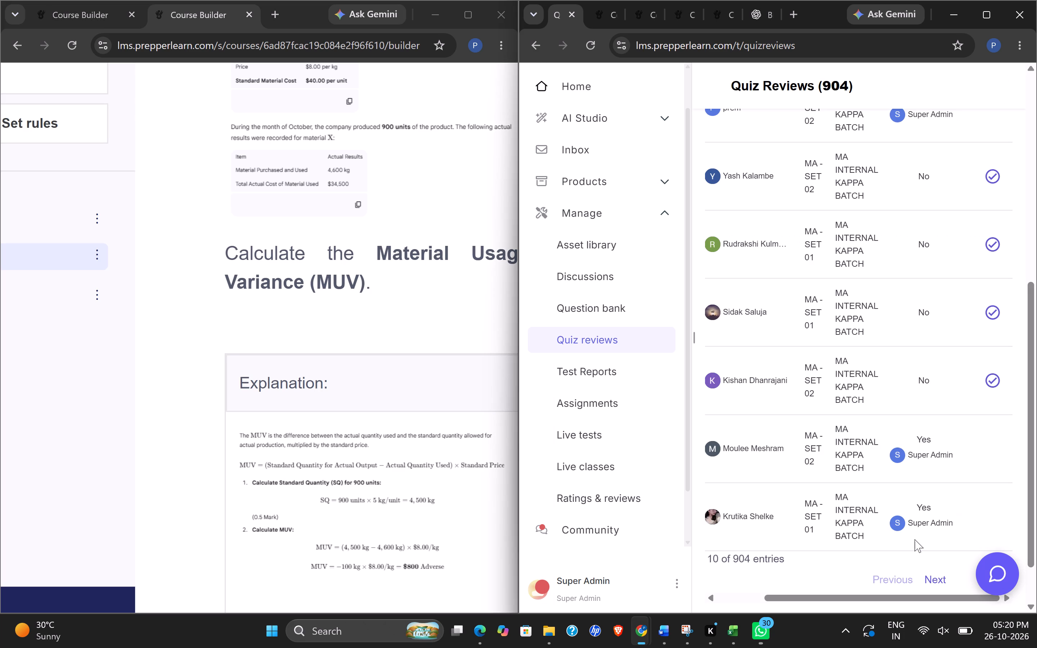
Open the just-graded learner's complete report for MA INTERNAL KAPPA BATCH and view the MA - SET 02 result.
scroll(772, 422, "up", 2)
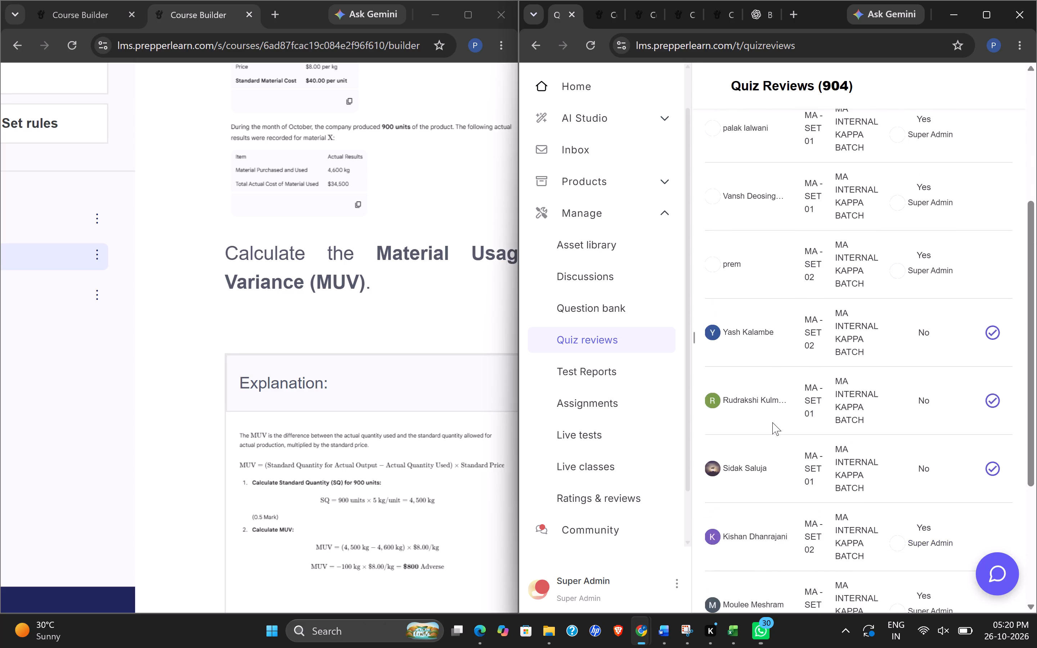
scroll(772, 422, "down", 1)
left_click(754, 504)
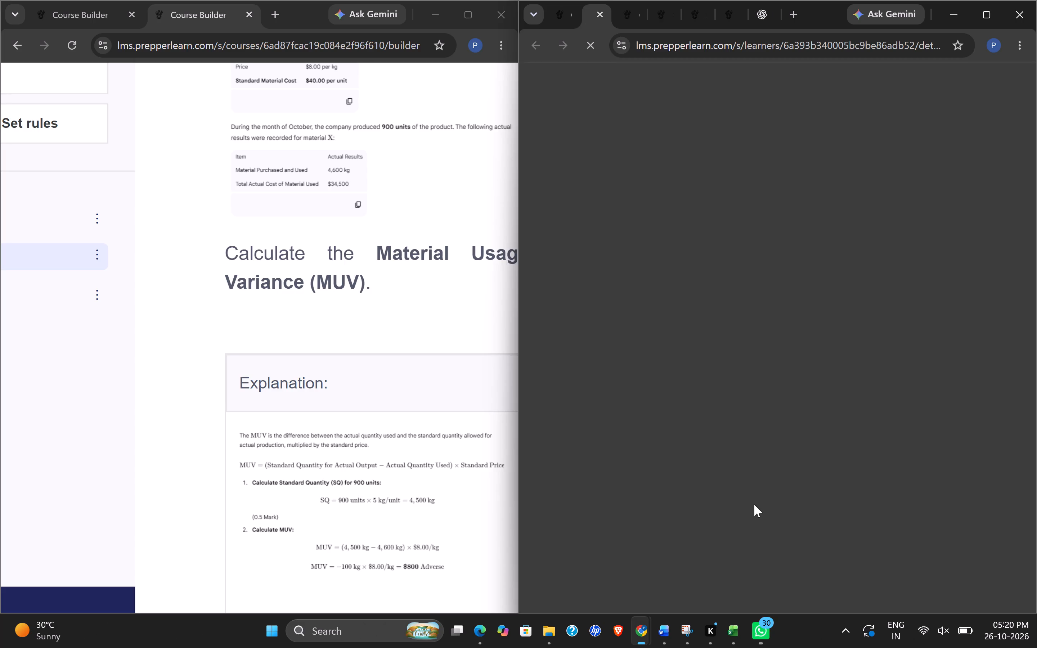
left_click(553, 91)
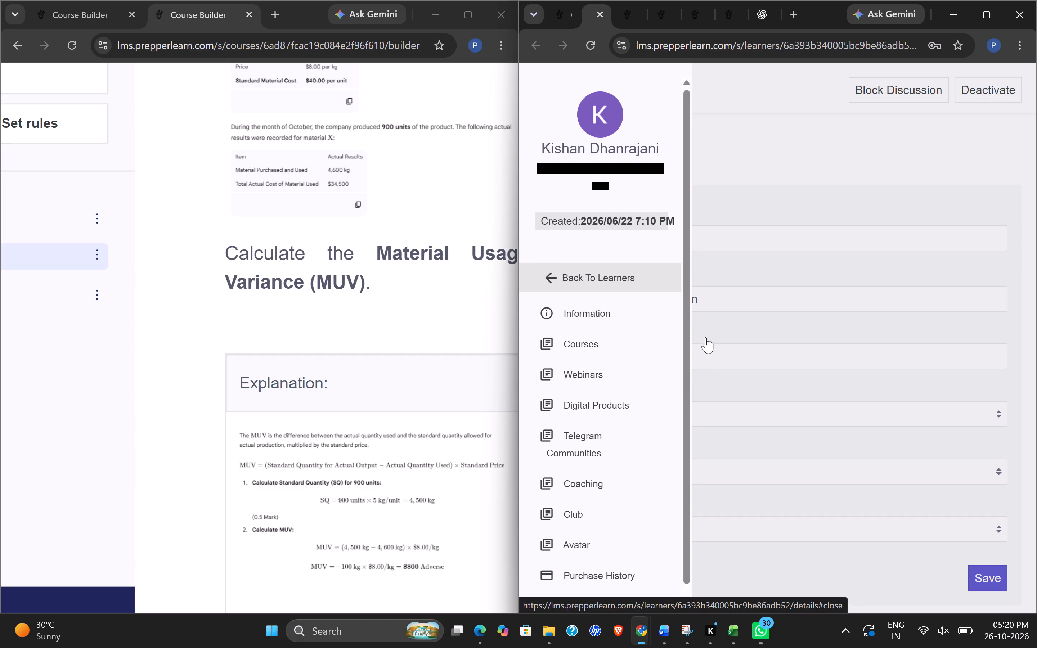
left_click(584, 340)
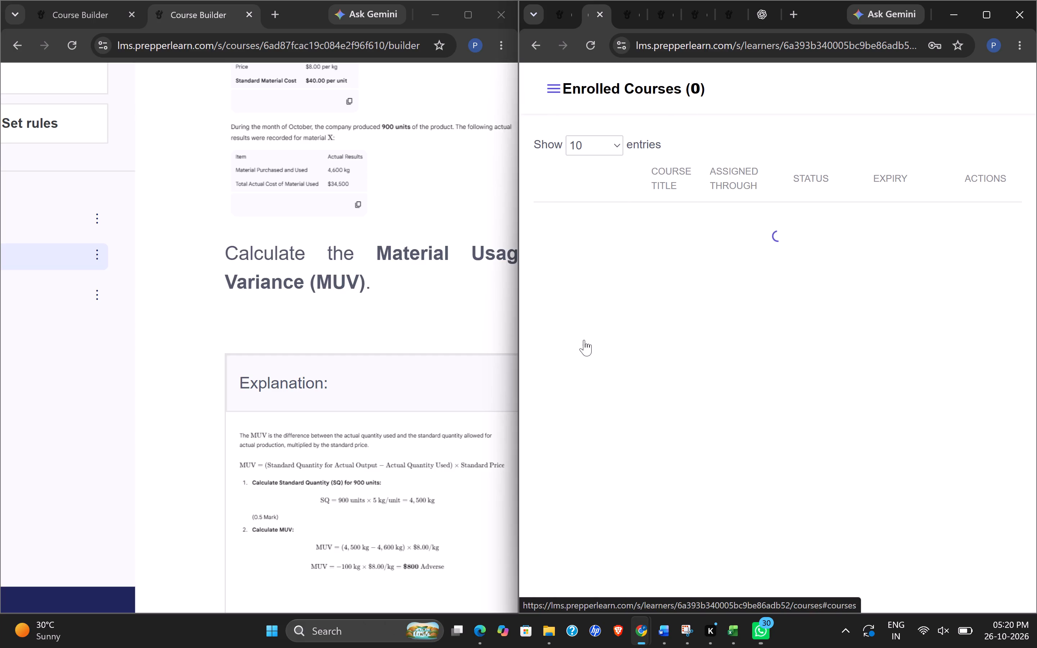
scroll(754, 359, "down", 1)
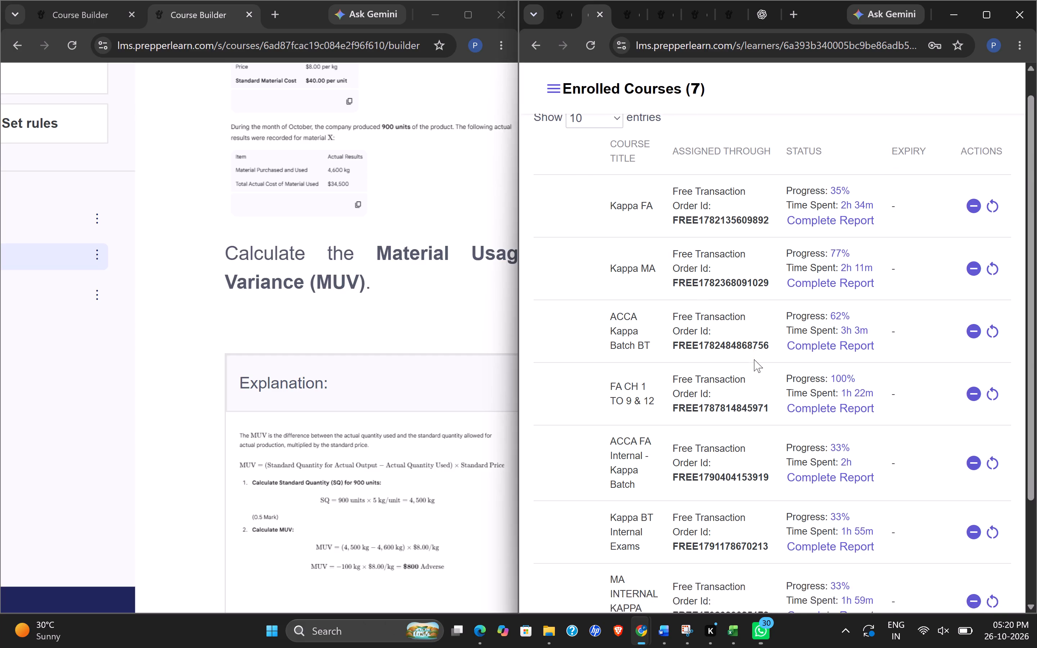
scroll(754, 359, "down", 2)
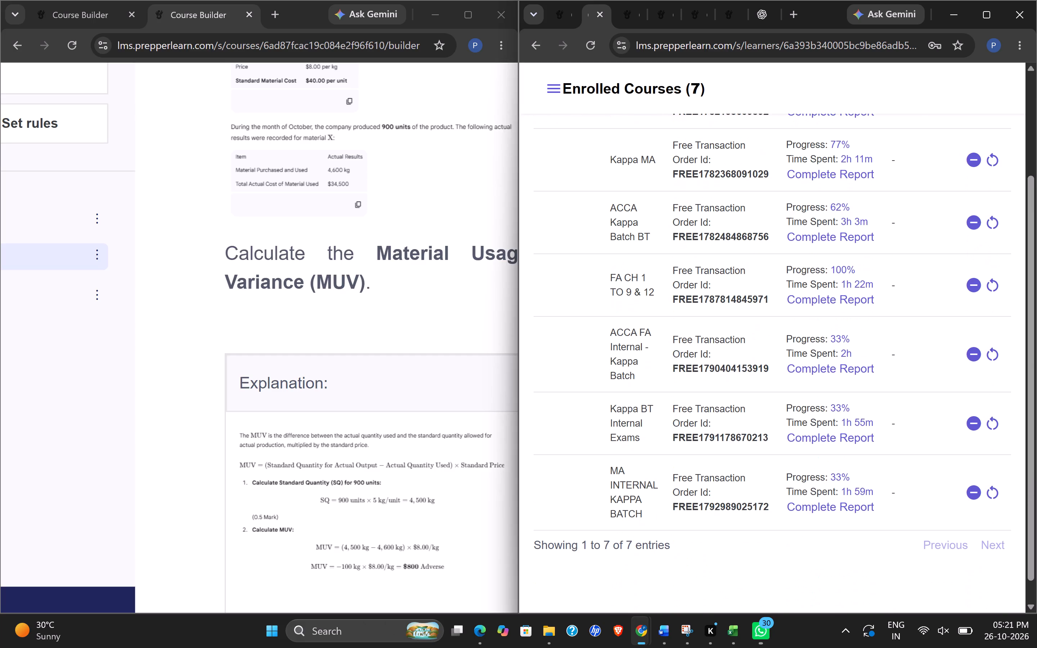
left_click(850, 513)
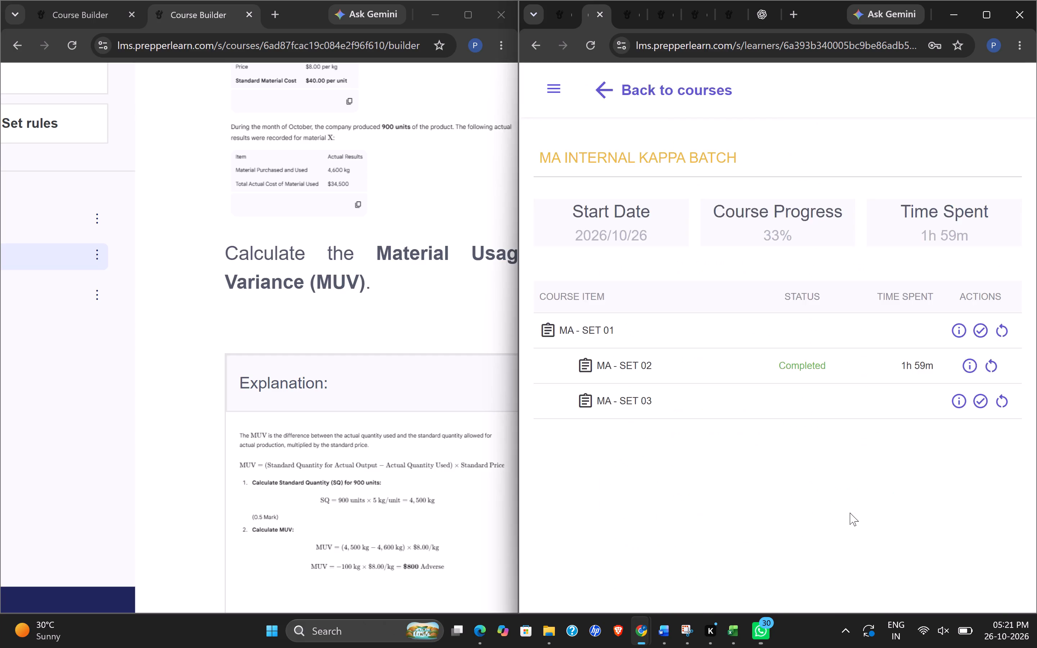
left_click(968, 364)
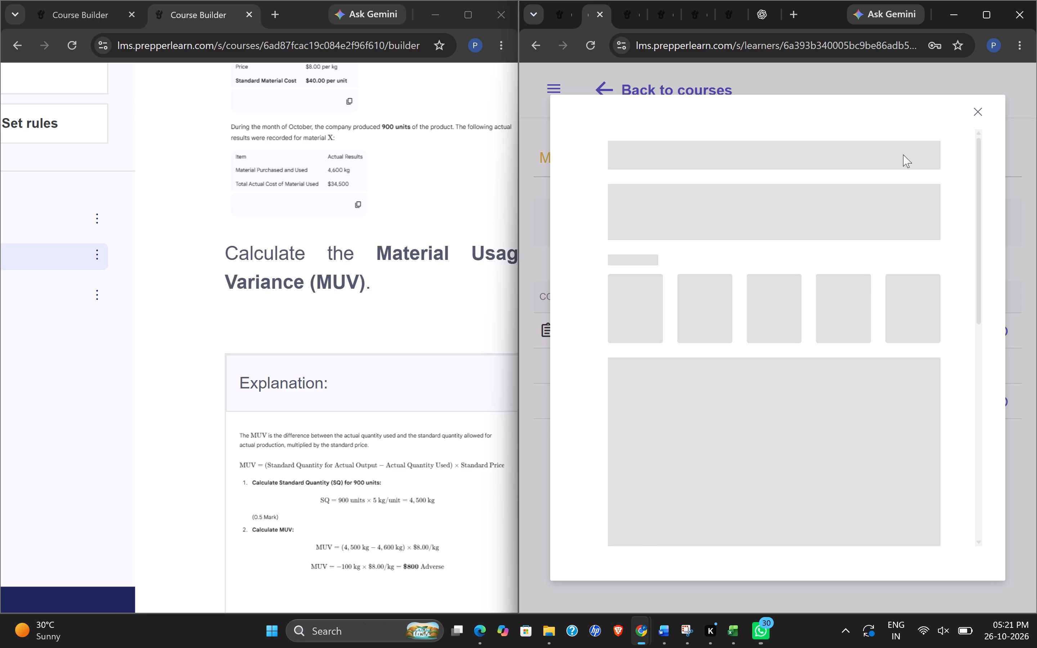
left_click(981, 111)
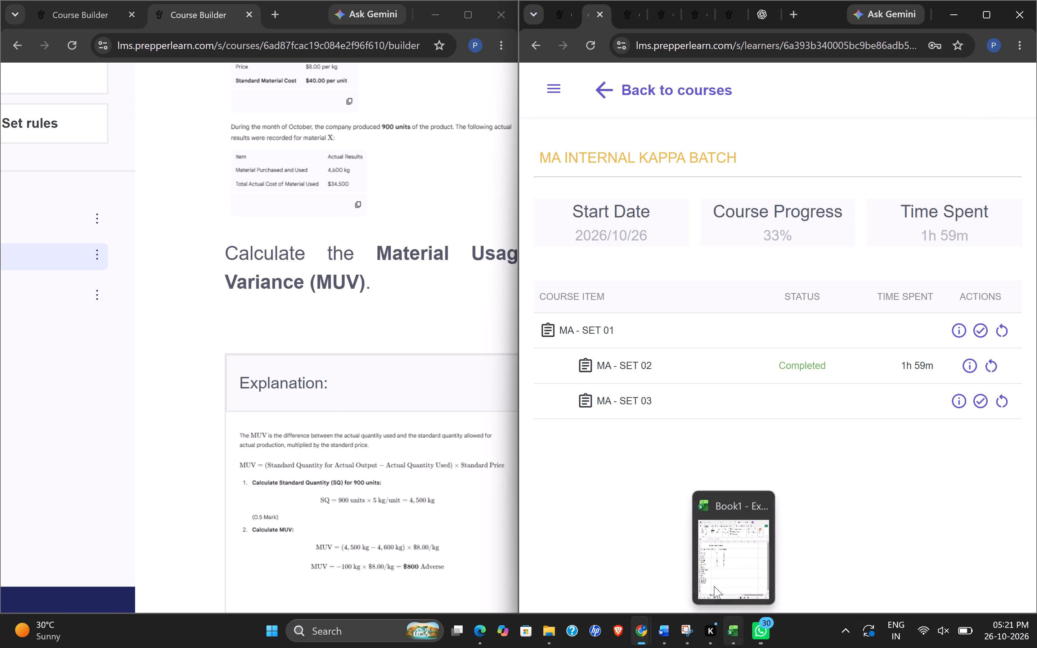
Switch to the Excel score sheet and record score 49 and unanswered 20 in KISHAN's row, rechecking the MA - SET 02 result.
left_click(705, 546)
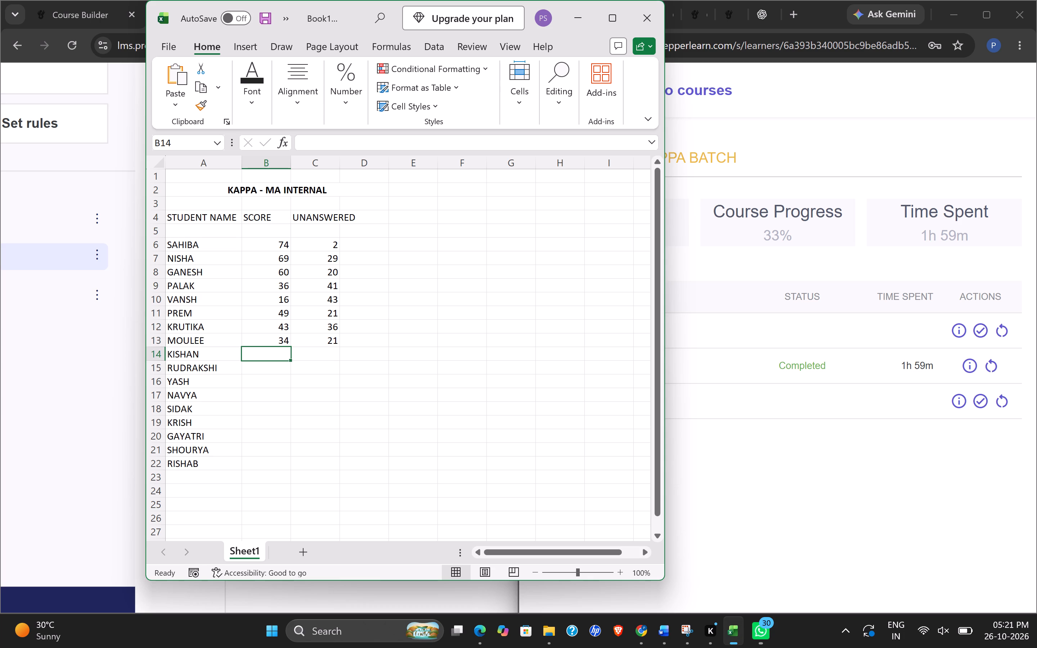
type("49")
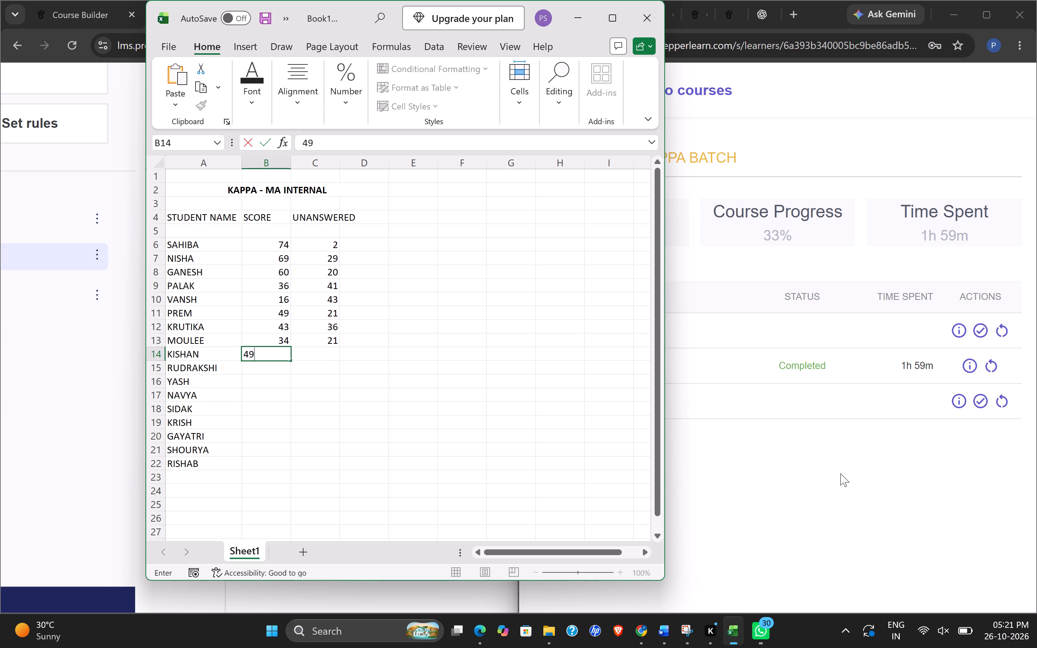
left_click(969, 373)
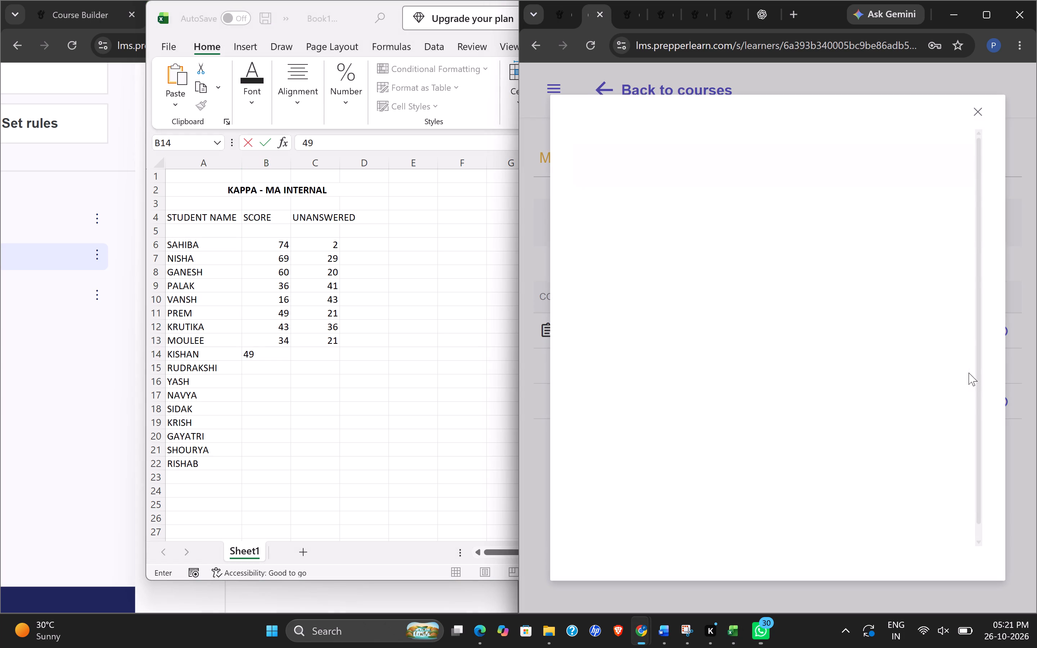
left_click(976, 117)
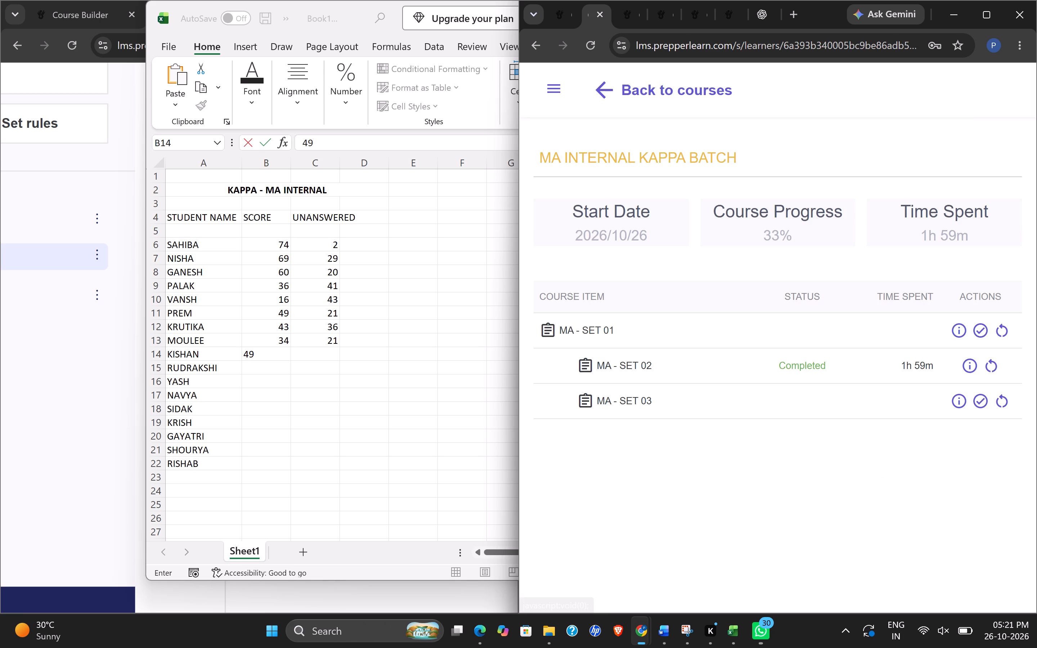
left_click(279, 356)
key("Return")
key("Right")
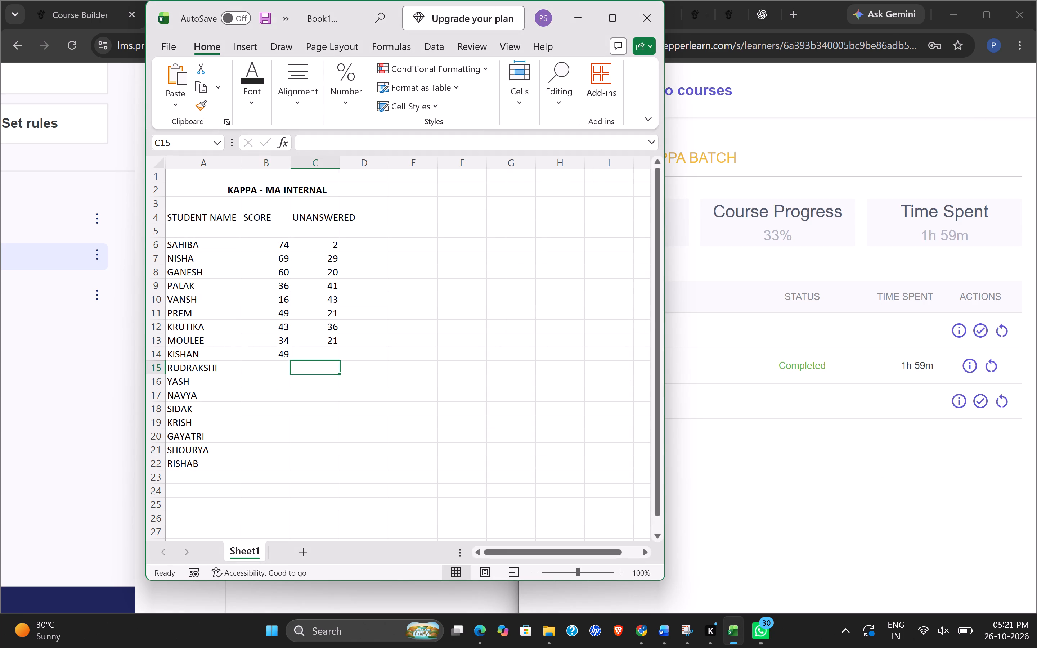
key("Up")
type("20")
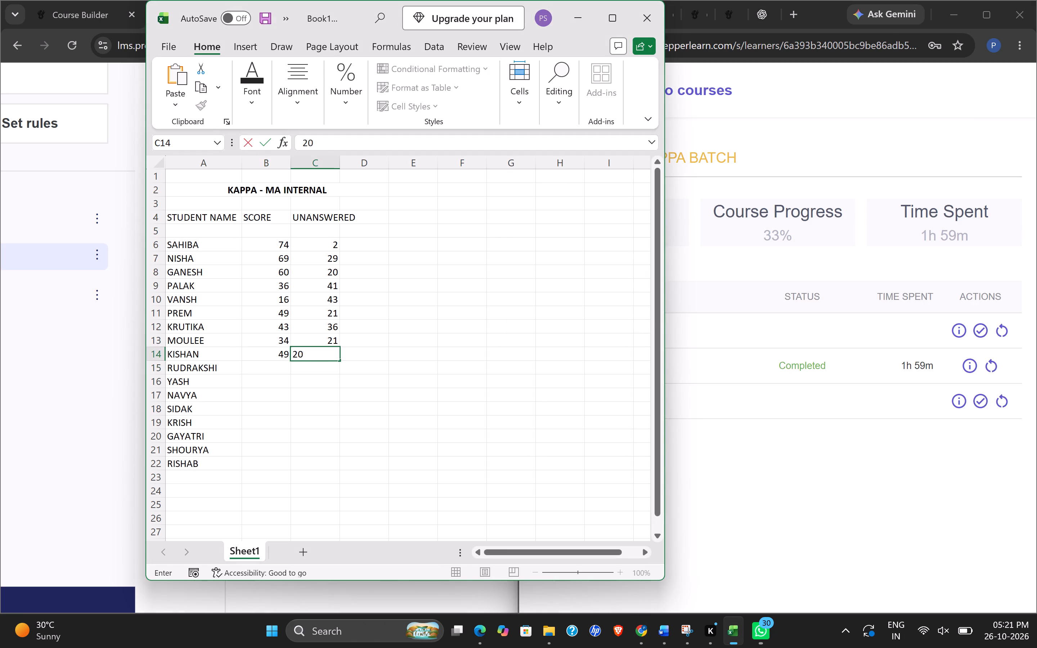
key("Return")
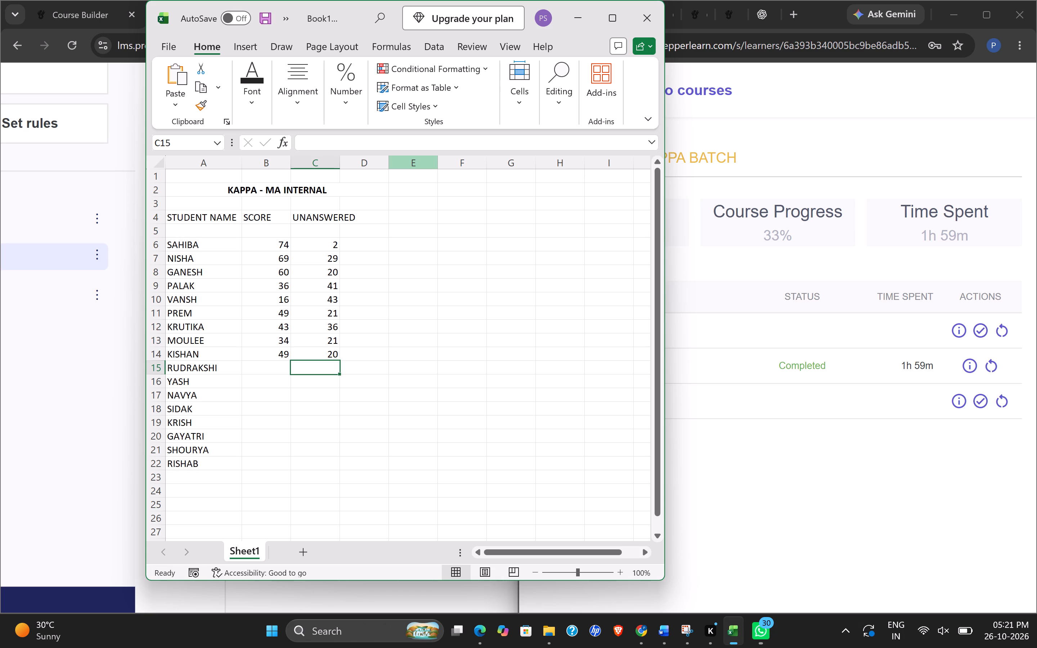
Widen the student name, score and unanswered columns so that their headings fit.
double_click(291, 158)
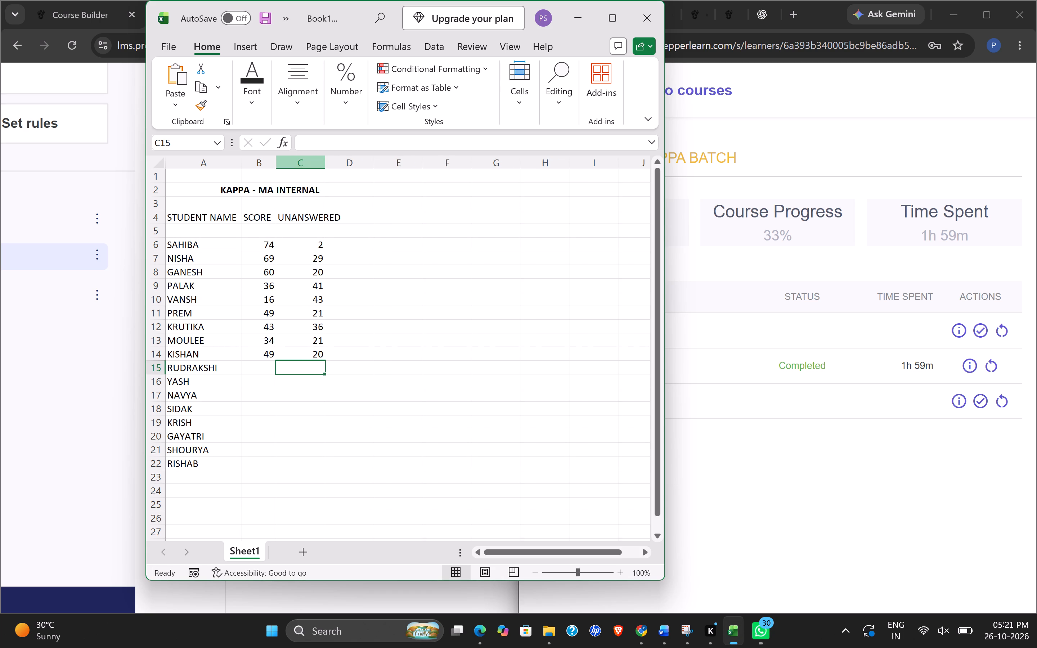
left_click_drag(242, 160, 247, 160)
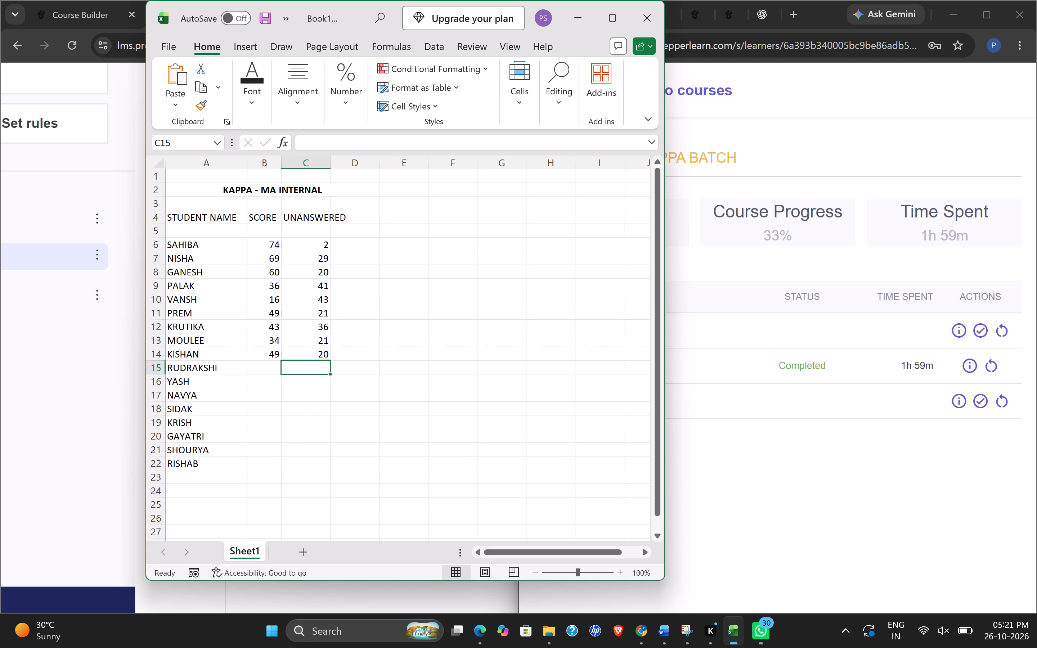
left_click_drag(280, 157, 318, 158)
left_click_drag(368, 163, 385, 165)
Unmerge the KAPPA - MA INTERNAL title in row 2 and merge and center it again across columns A to C only.
left_click(335, 188)
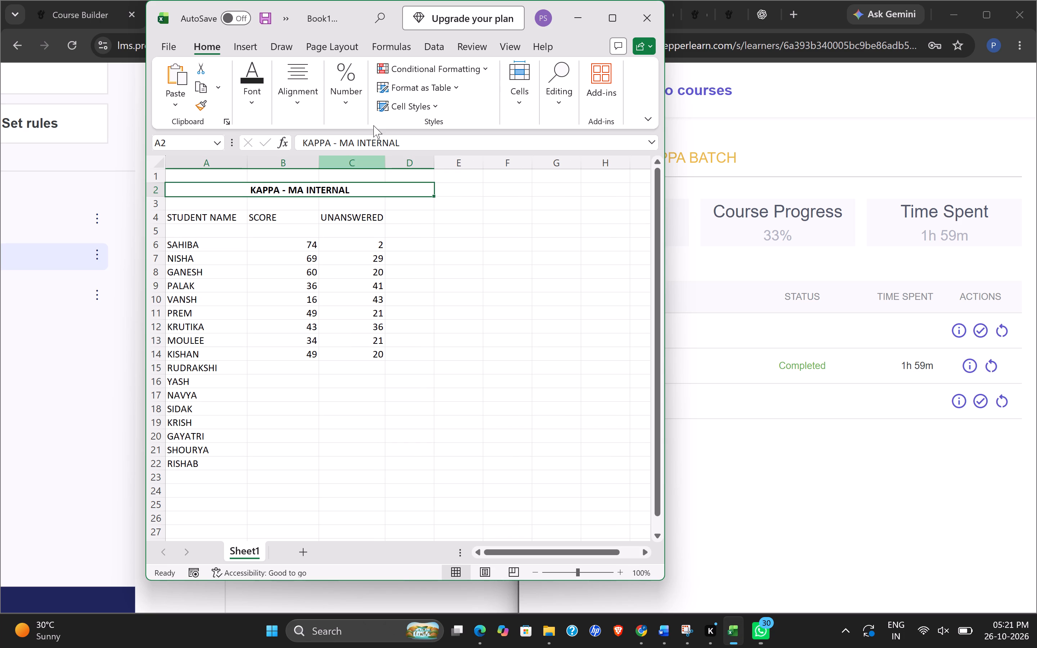
left_click(392, 99)
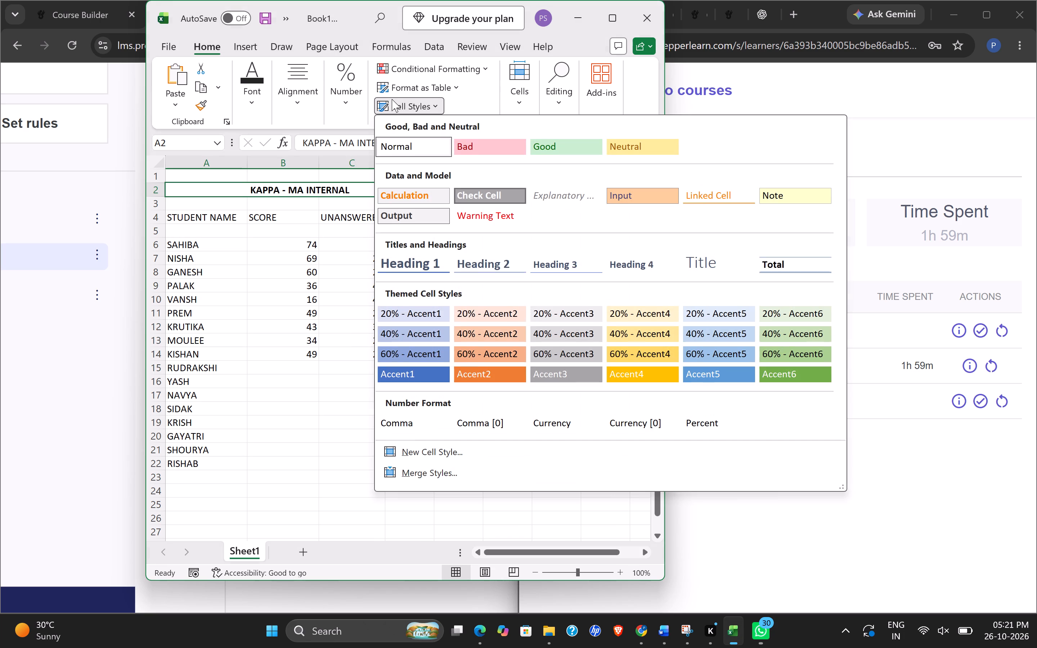
left_click(364, 101)
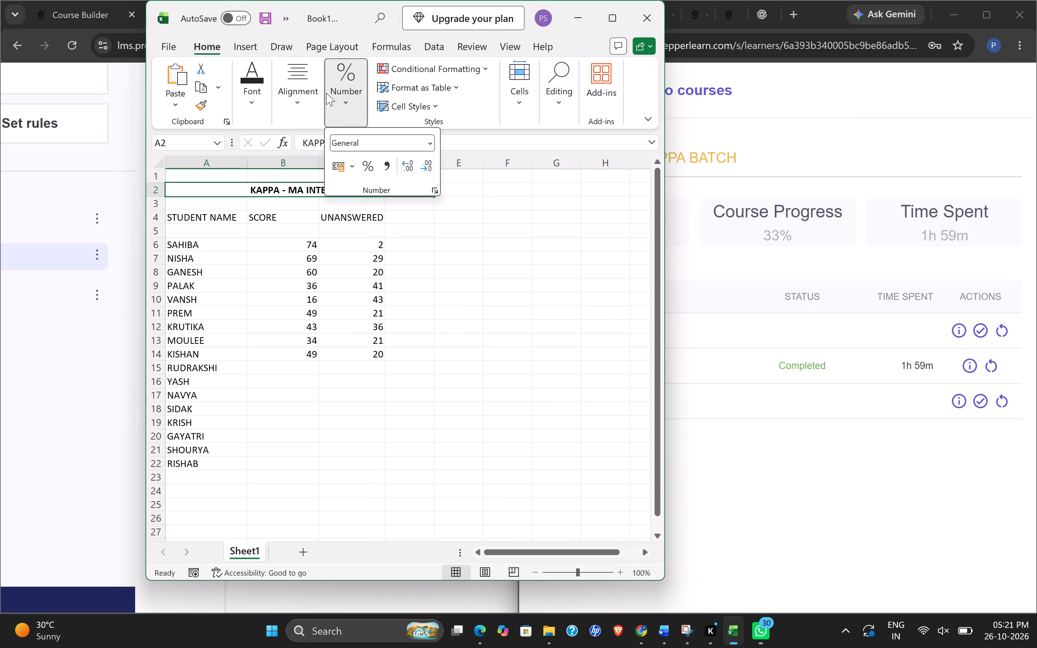
left_click(319, 91)
left_click(413, 166)
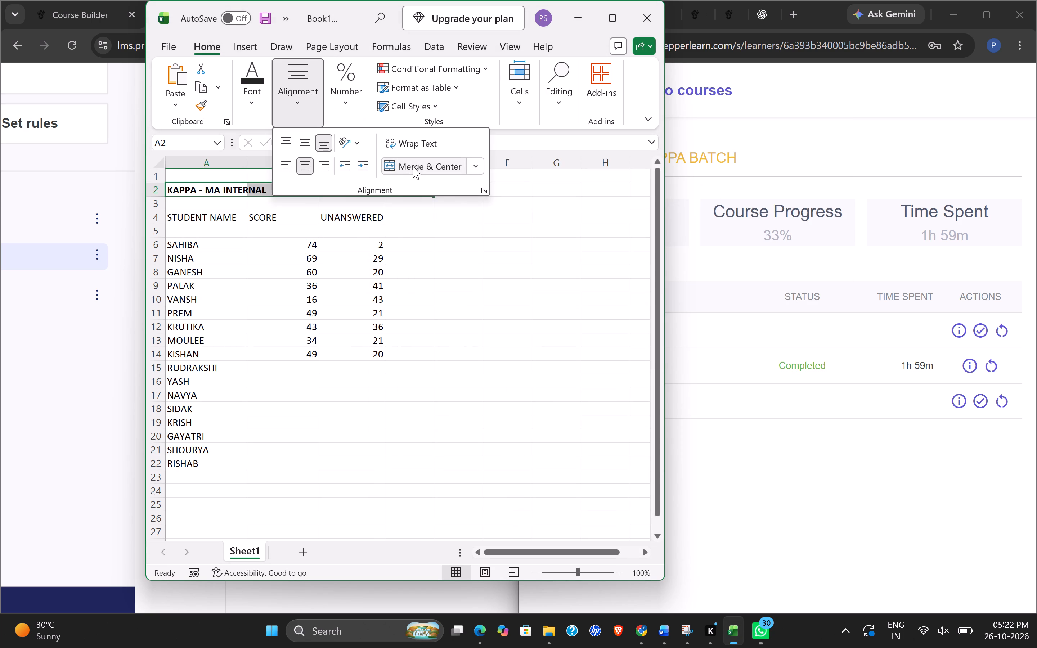
left_click(410, 267)
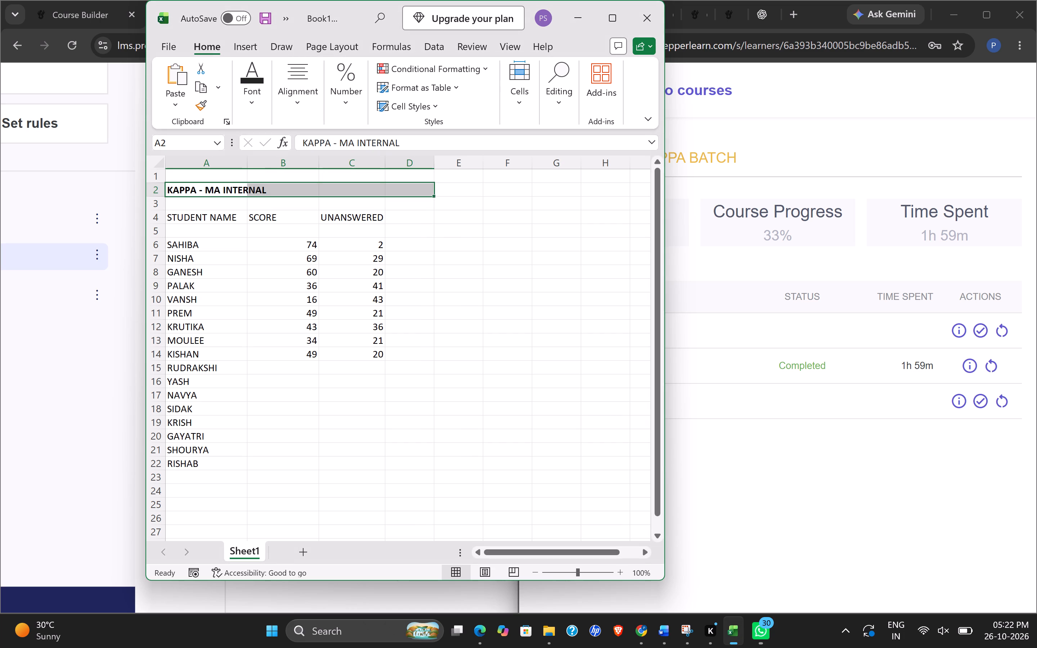
left_click_drag(217, 186, 332, 186)
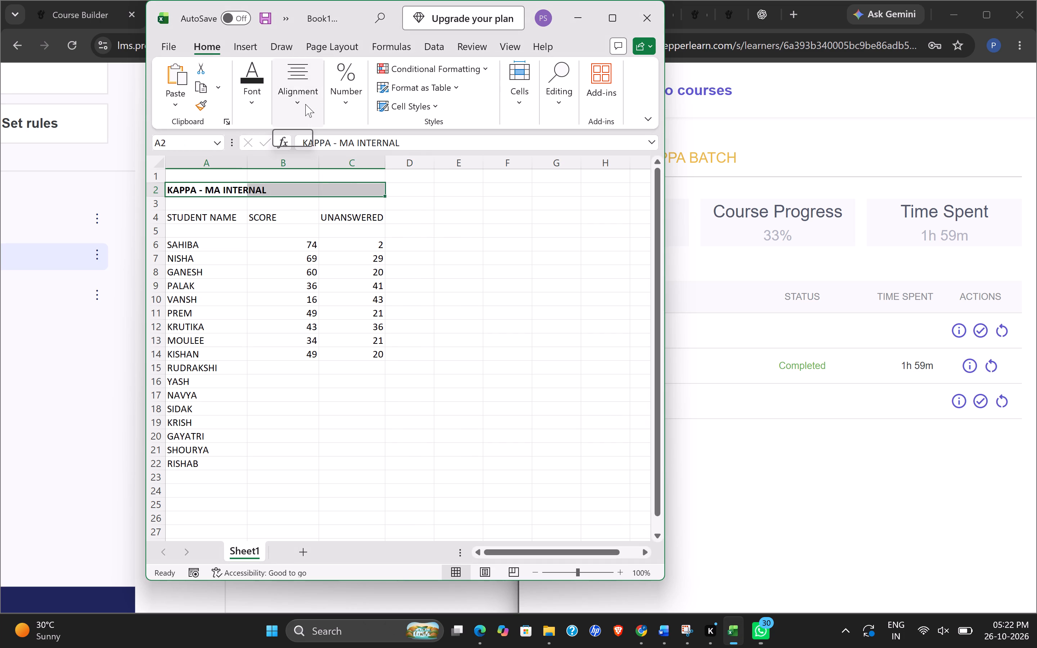
left_click(305, 104)
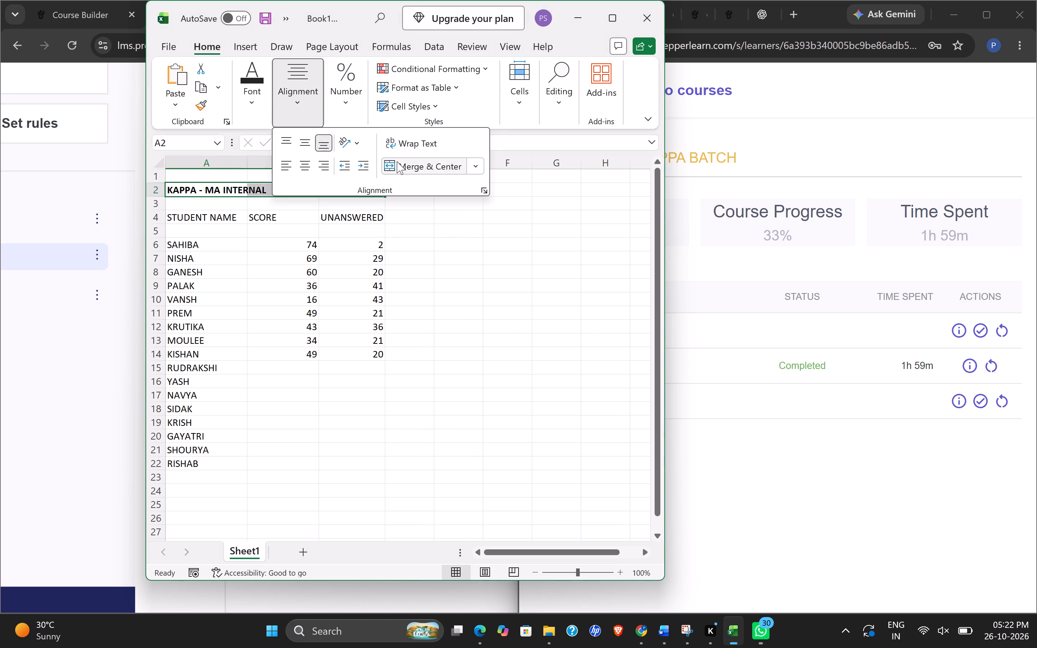
left_click(400, 163)
left_click(431, 256)
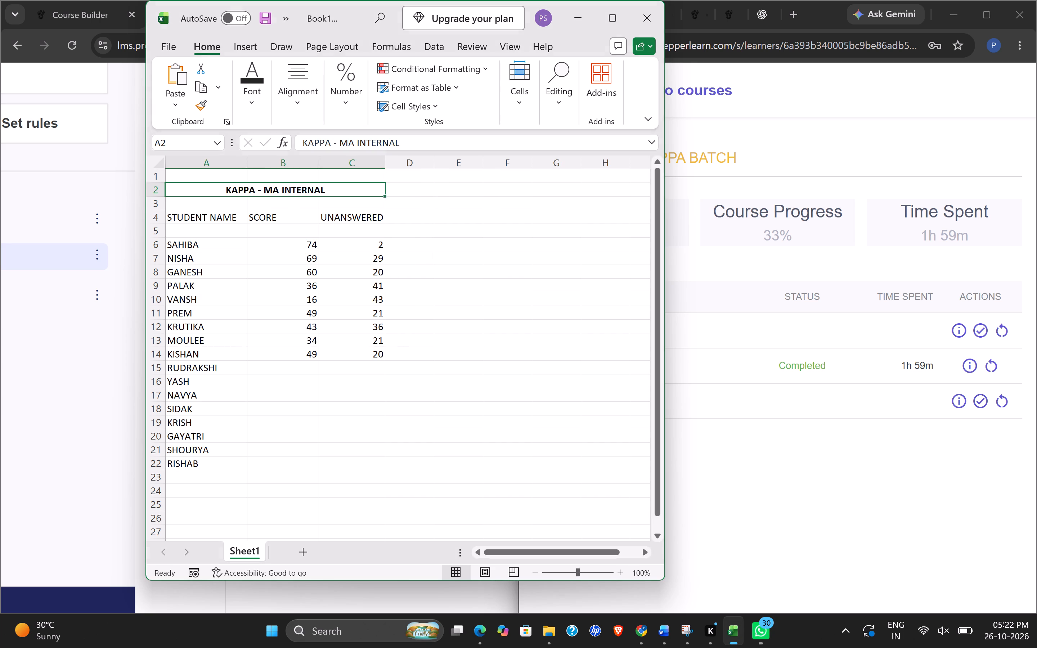
Make the STUDENT NAME, SCORE and UNANSWERED headings in row 4 bold.
left_click_drag(206, 218, 322, 222)
key("ctrl+b")
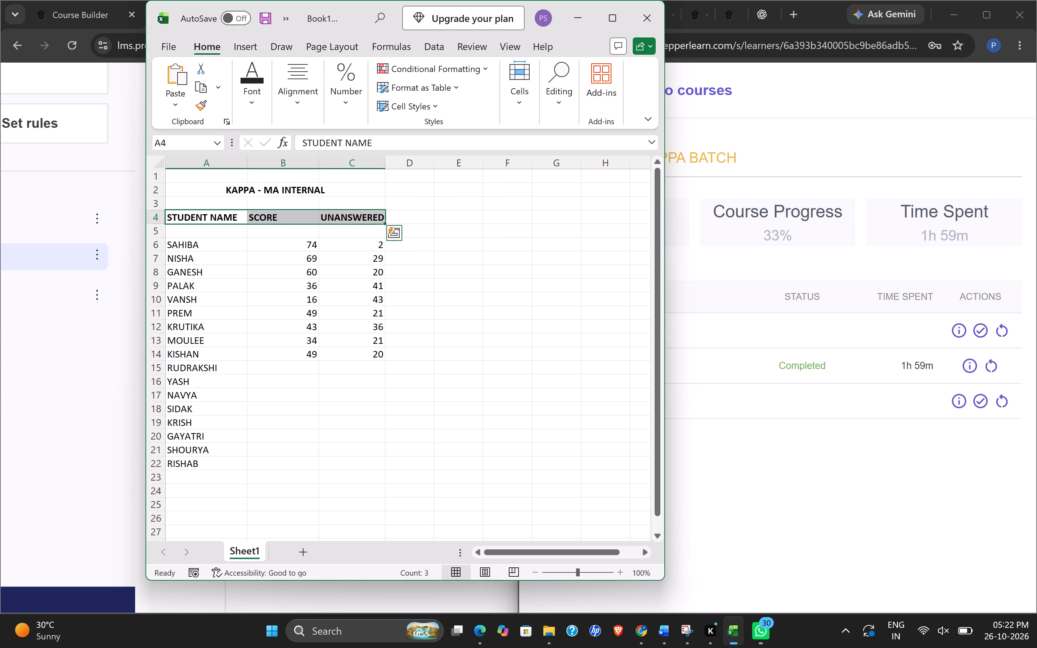
left_click(322, 222)
left_click(487, 363)
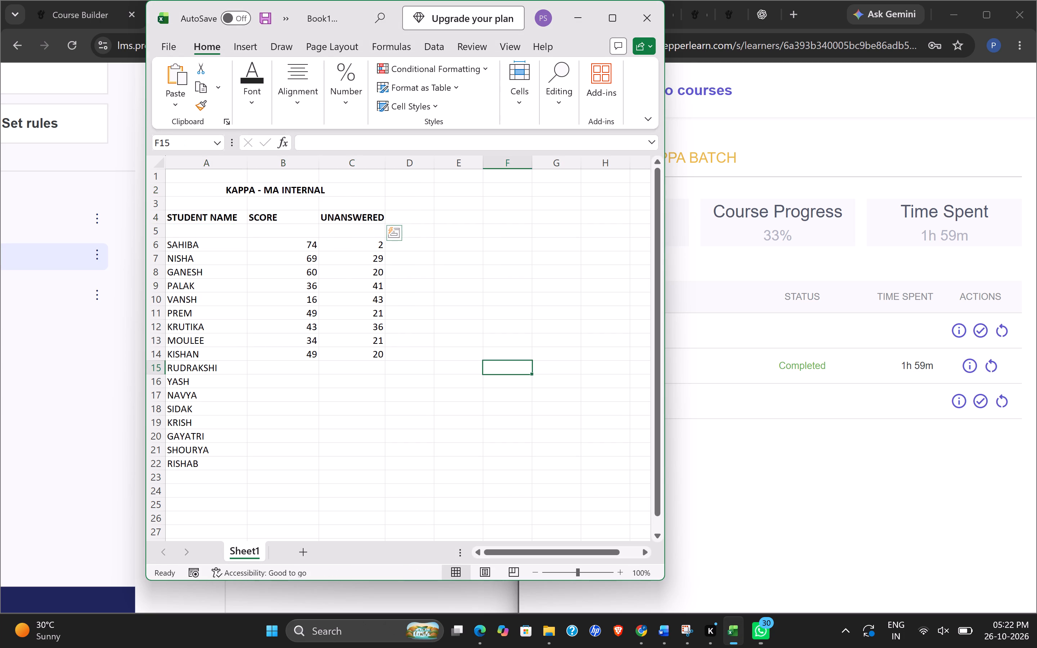
Switch to Chrome, close the finished learners' report tabs and return to the Quiz Reviews list.
left_click(722, 478)
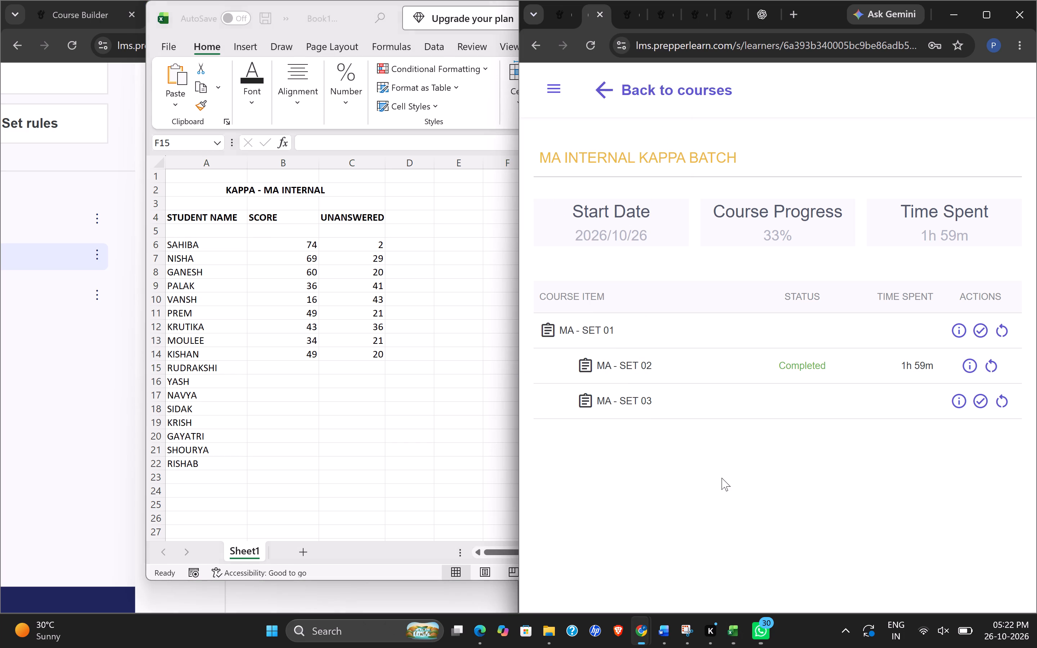
left_click(601, 11)
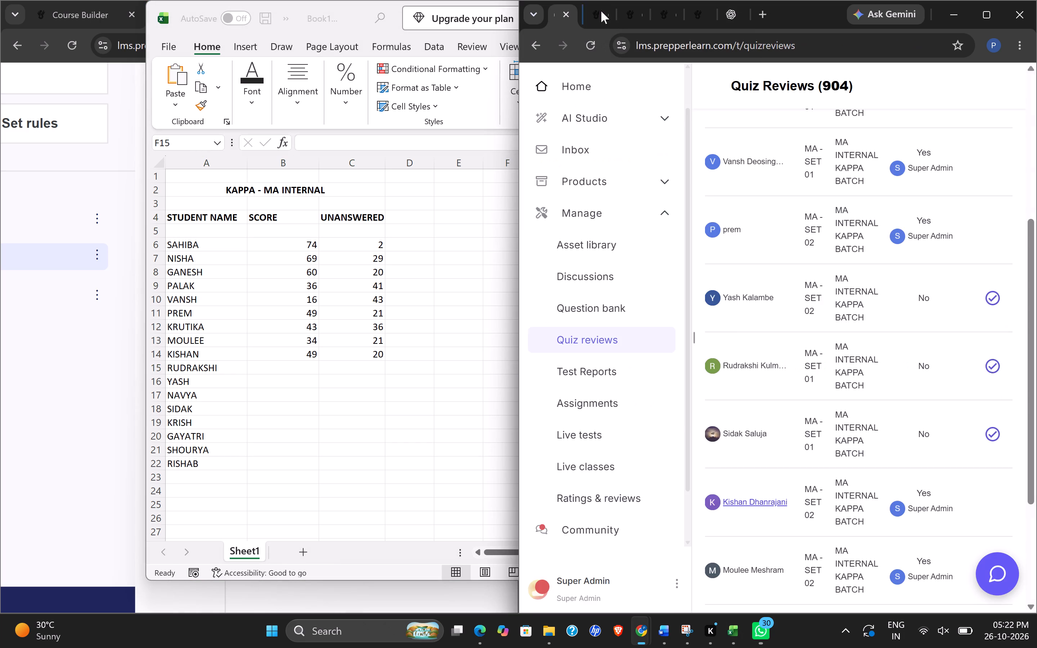
left_click(601, 11)
left_click(601, 11)
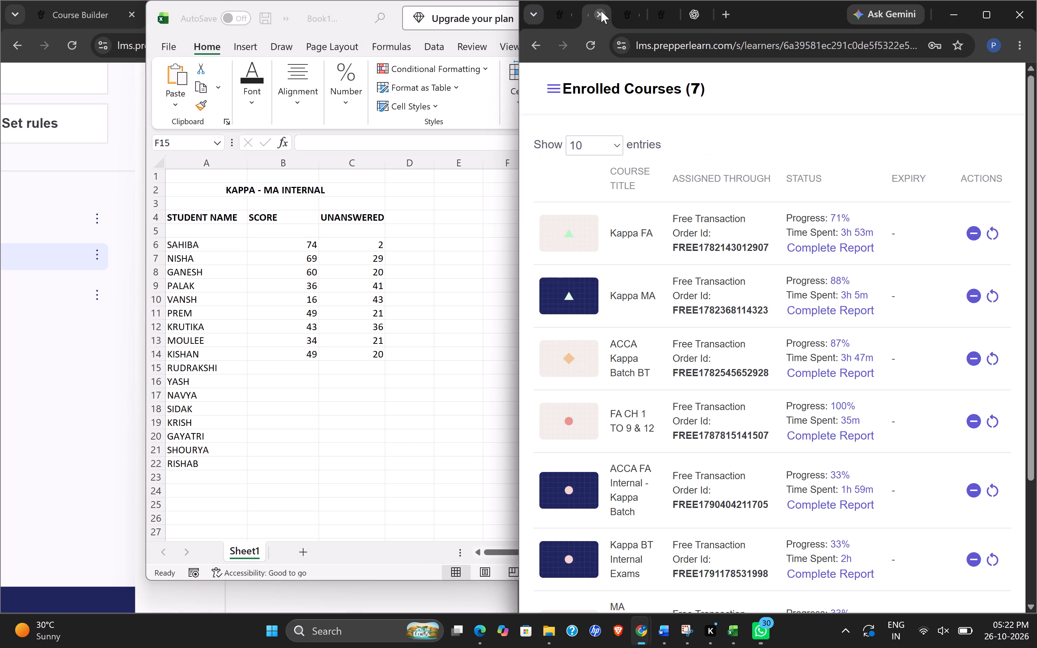
left_click(601, 11)
left_click(601, 11)
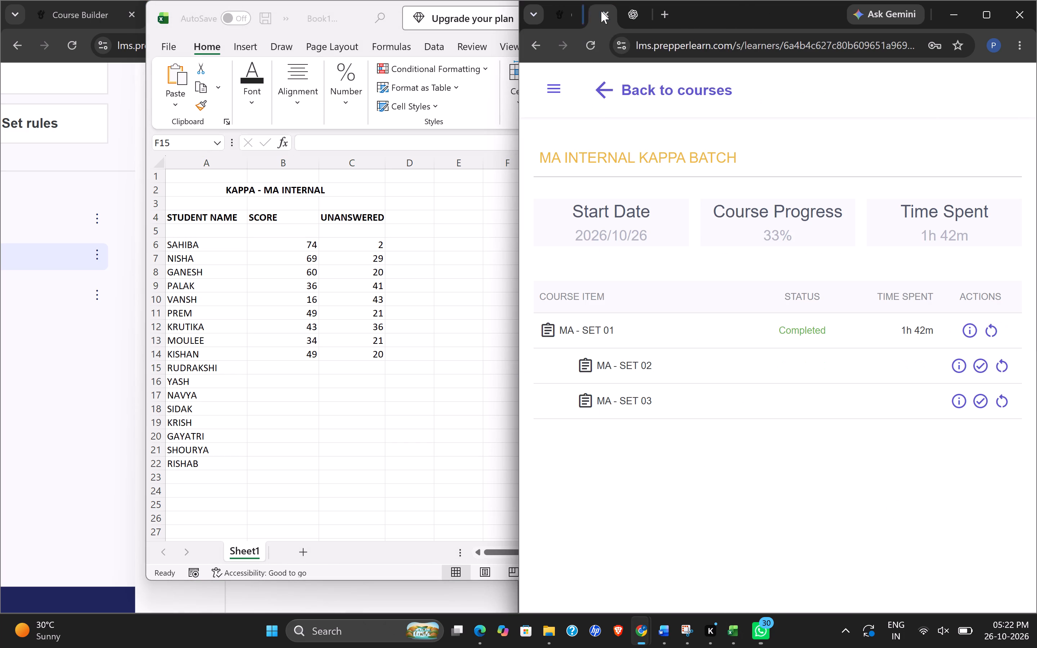
left_click(601, 11)
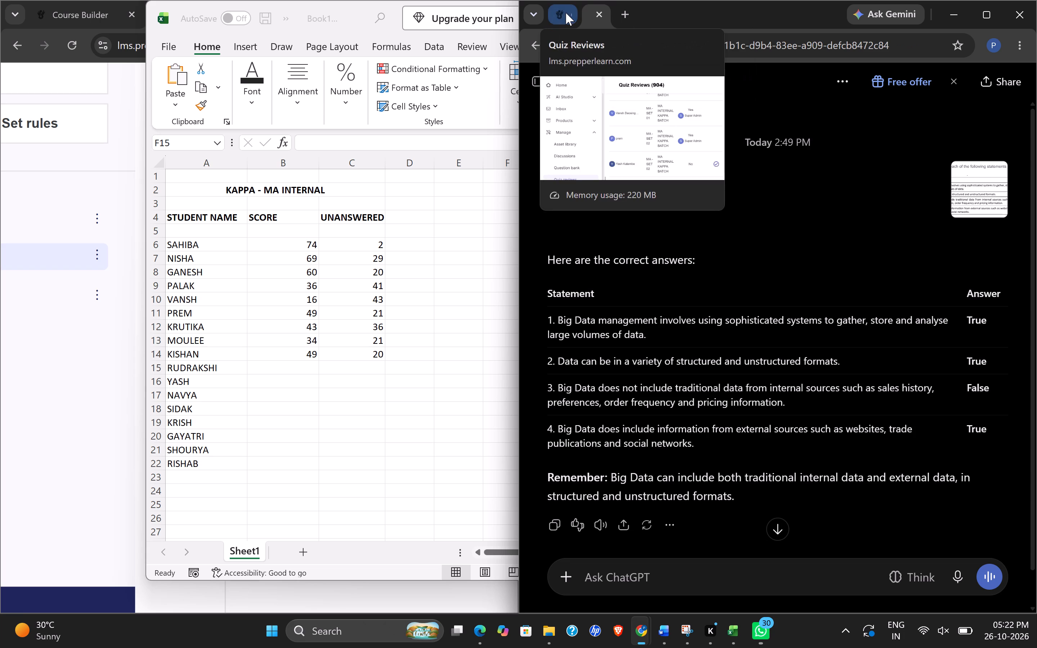
left_click(566, 13)
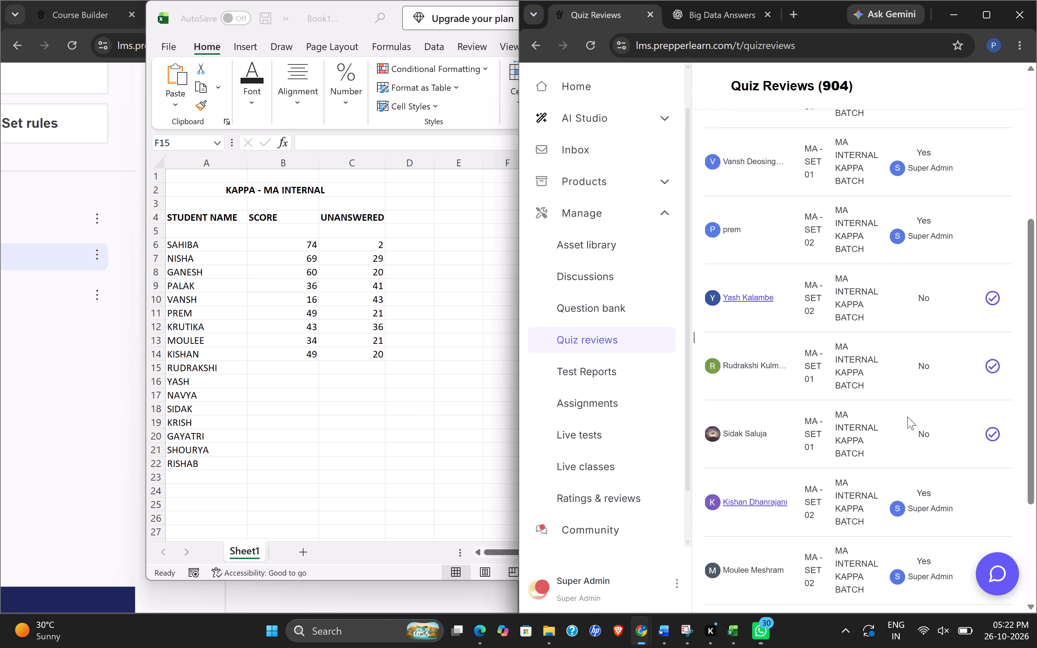
Open Sidak's MA - SET 01 quiz review and award 2 marks for the Big Data true-or-false answer in question 7.
left_click(991, 434)
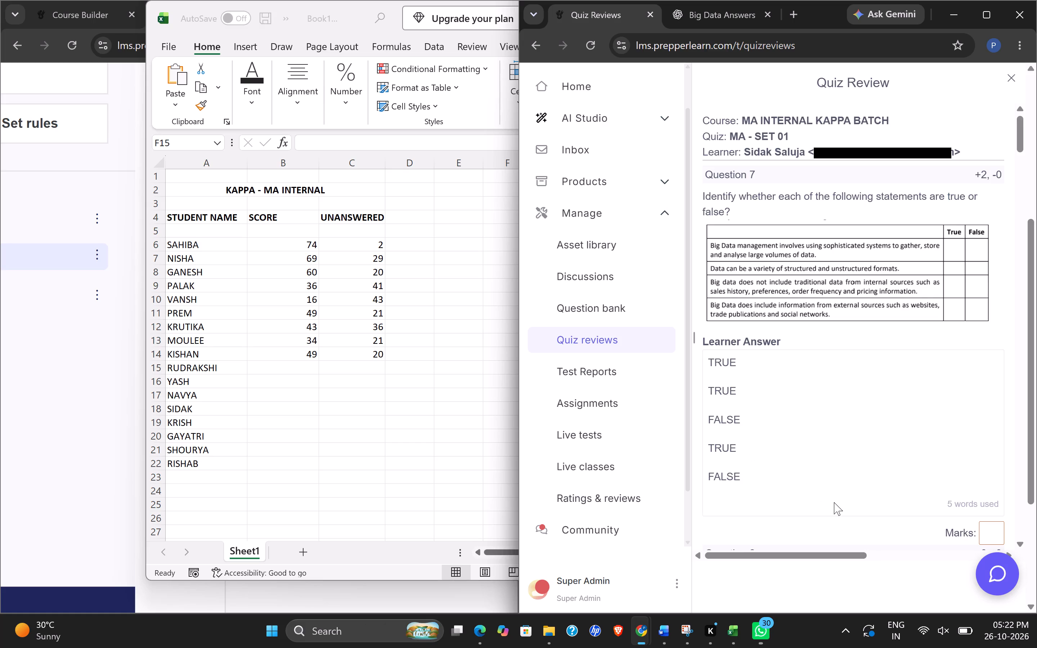
left_click(997, 537)
key("2")
In the course builder, load the MA - SET 01 quiz matching Sidak's review and go to question 8.
scroll(845, 384, "down", 5)
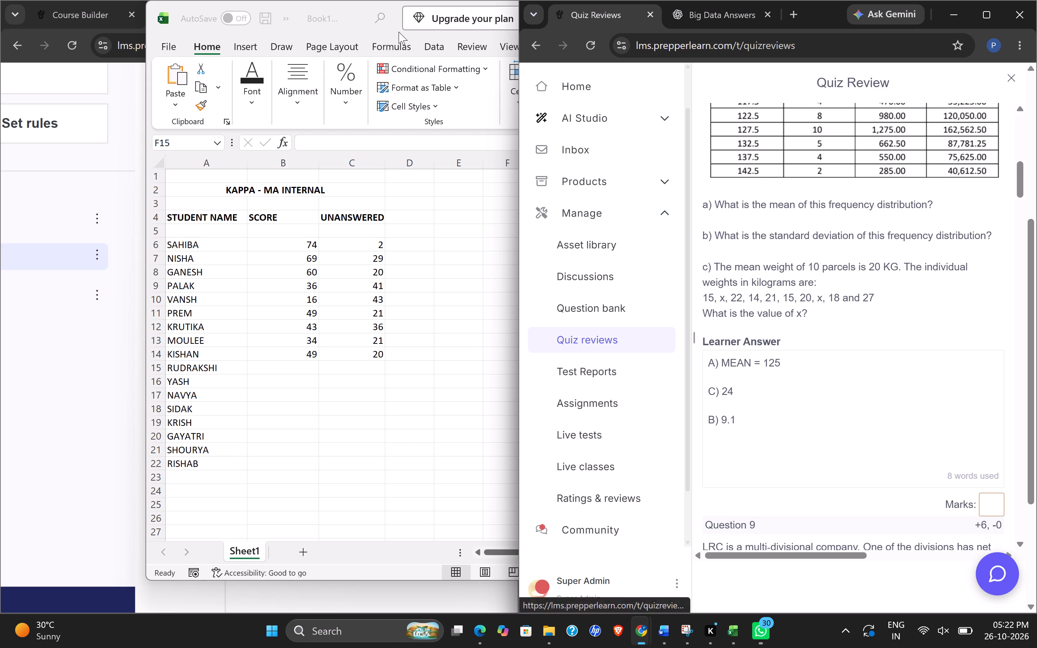
left_click(123, 170)
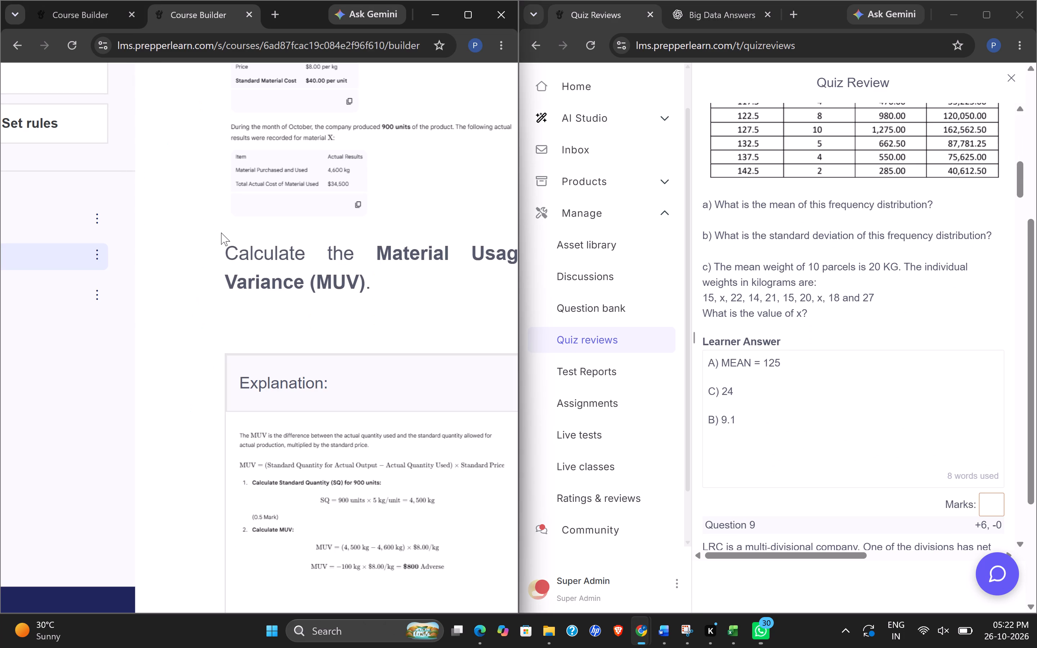
scroll(317, 263, "up", 9)
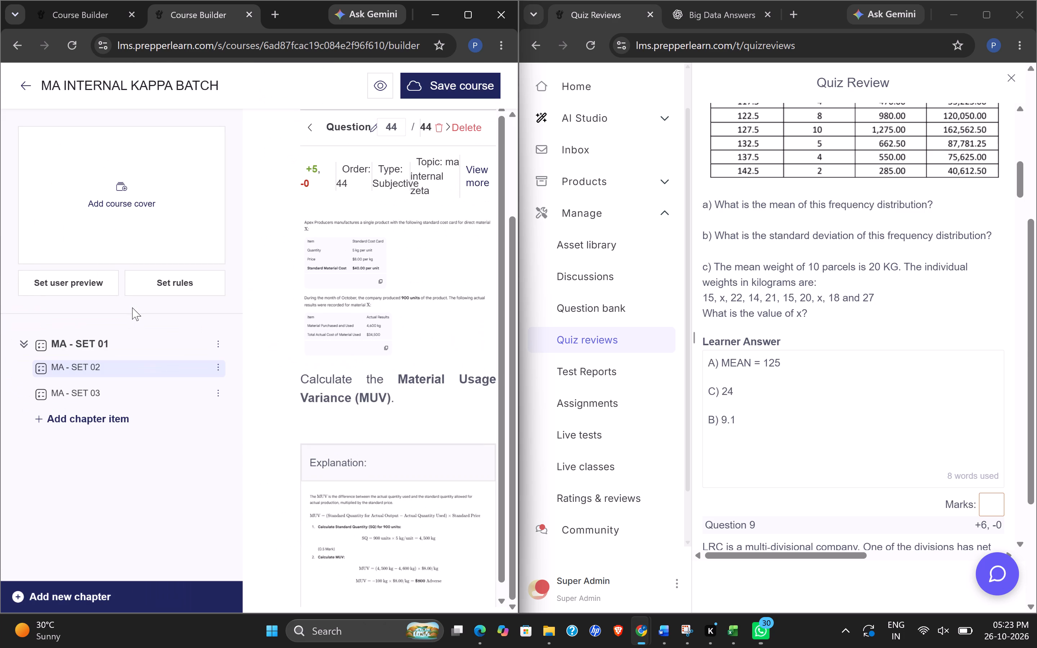
left_click(90, 397)
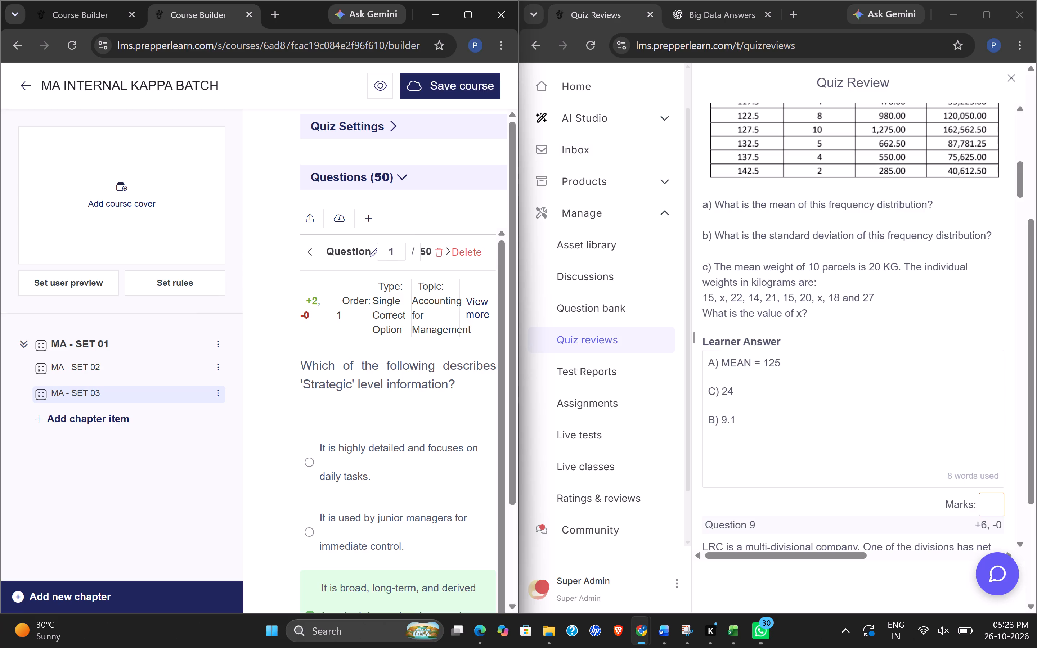
scroll(753, 202, "up", 8)
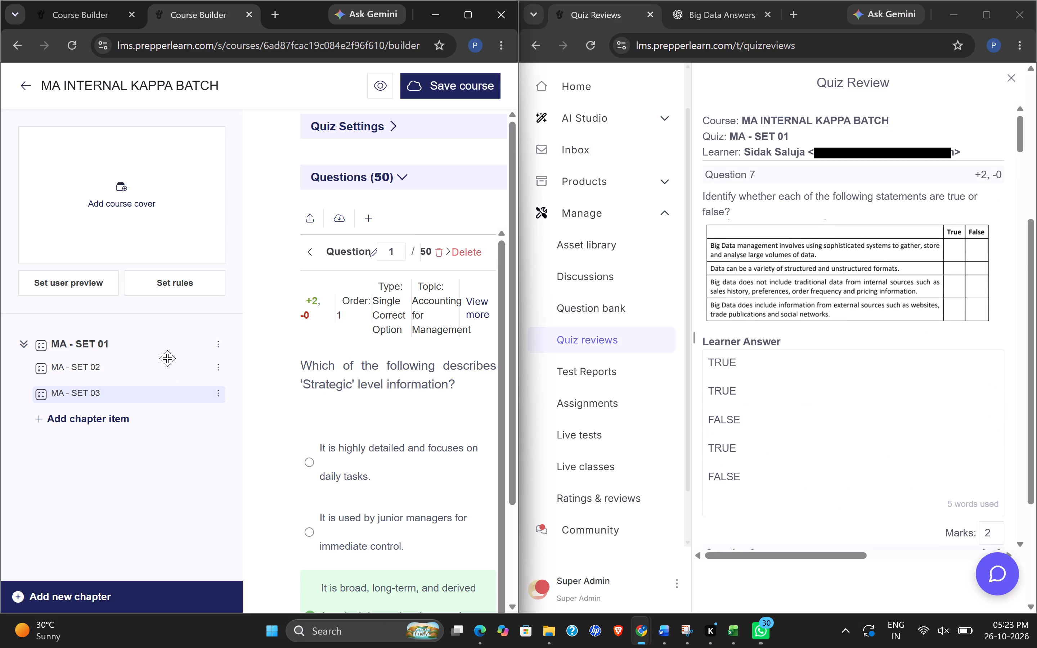
left_click(157, 349)
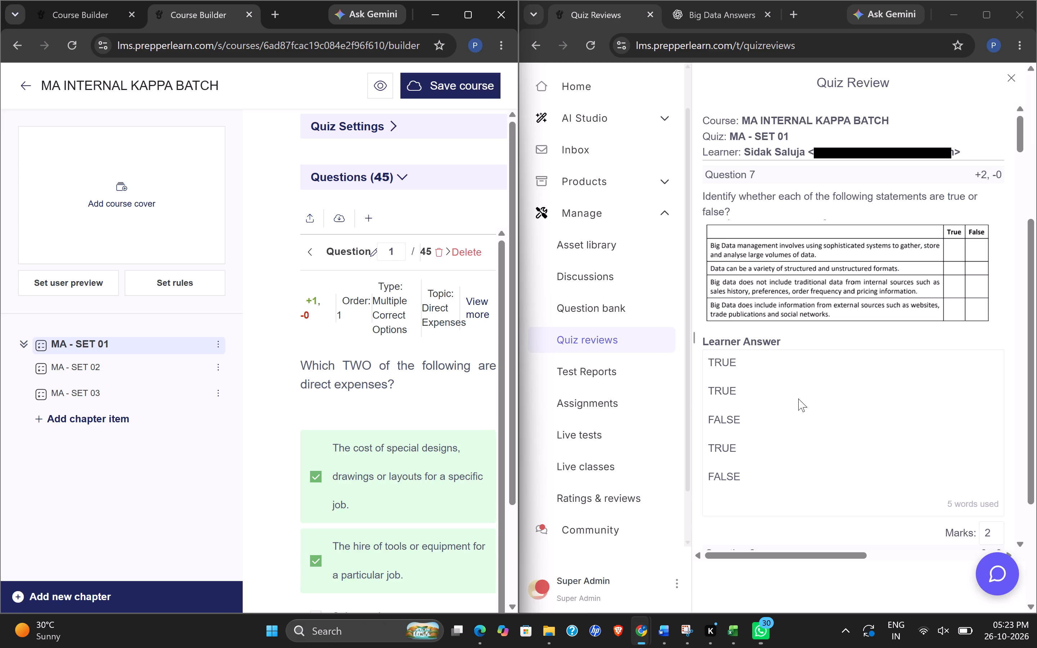
scroll(798, 399, "down", 4)
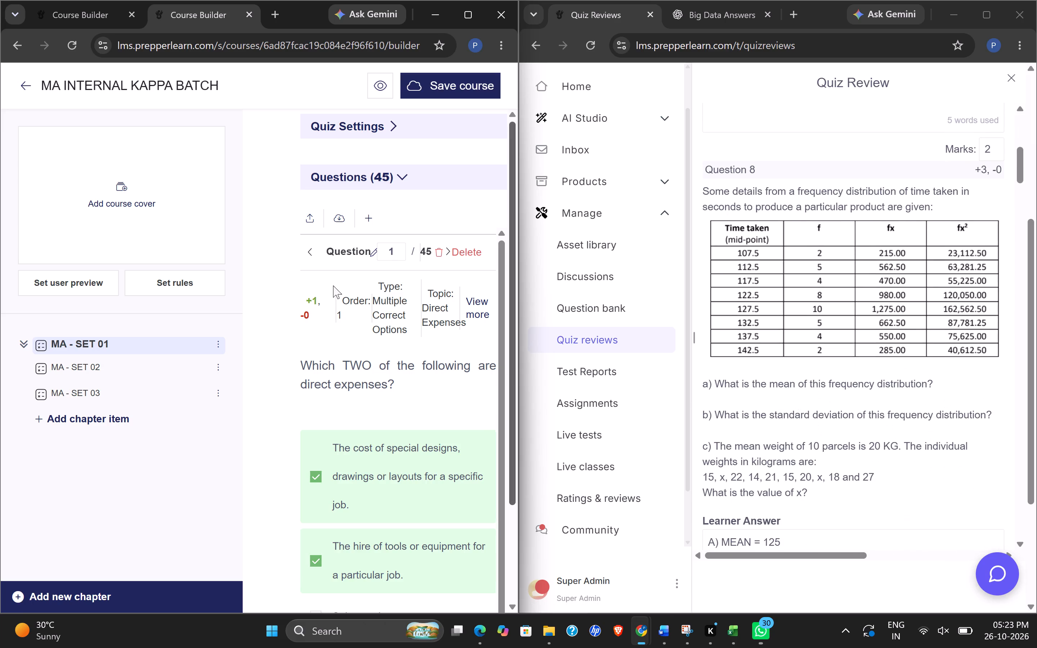
left_click(398, 251)
key("BackSpace")
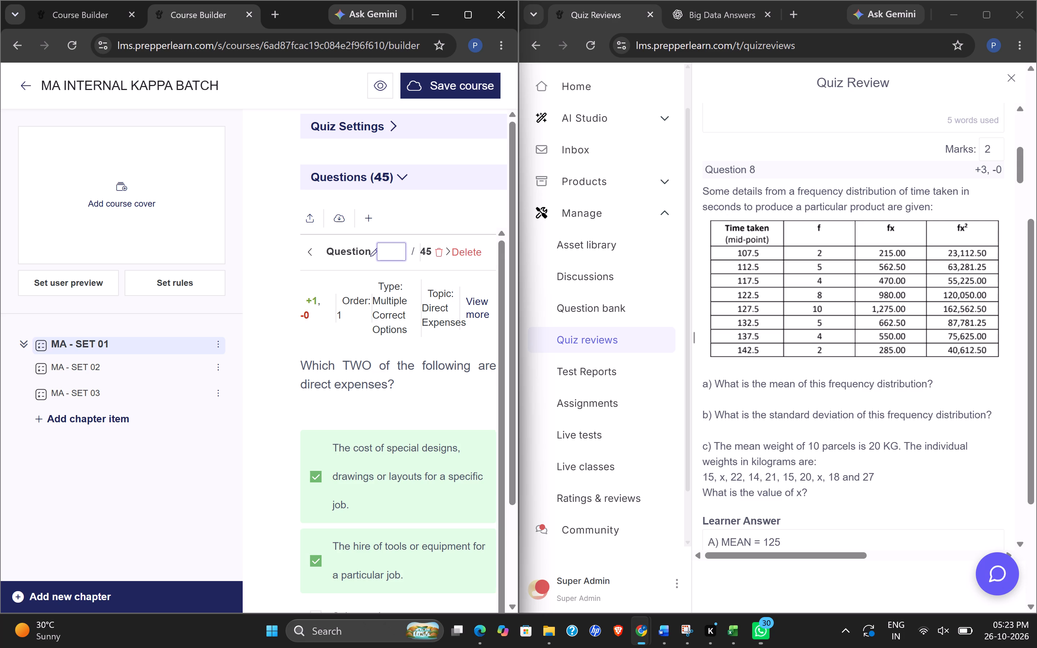
key("8")
key("Return")
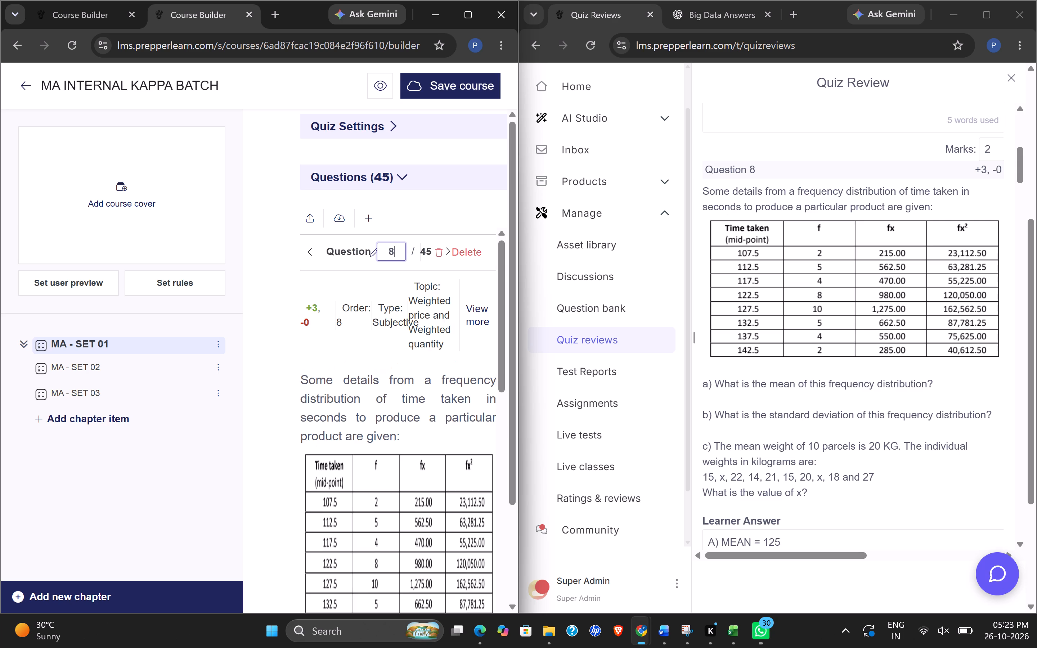
Check the learner's question 8 answers on mean, standard deviation and x against the MA - SET 01 explanation and award 3 marks.
scroll(399, 361, "down", 5)
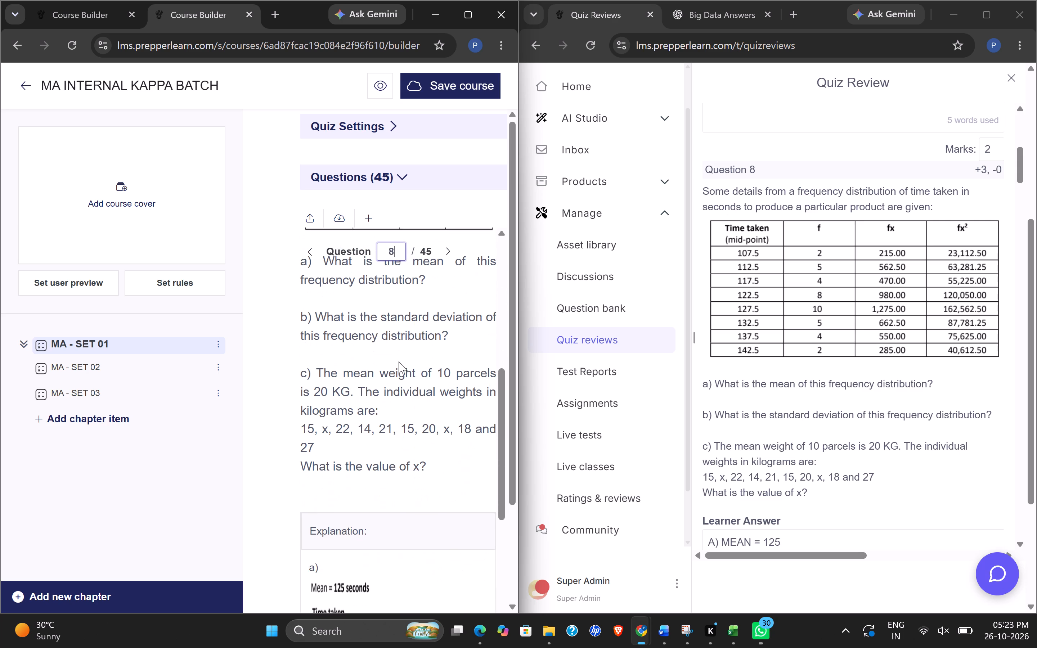
scroll(399, 361, "down", 3)
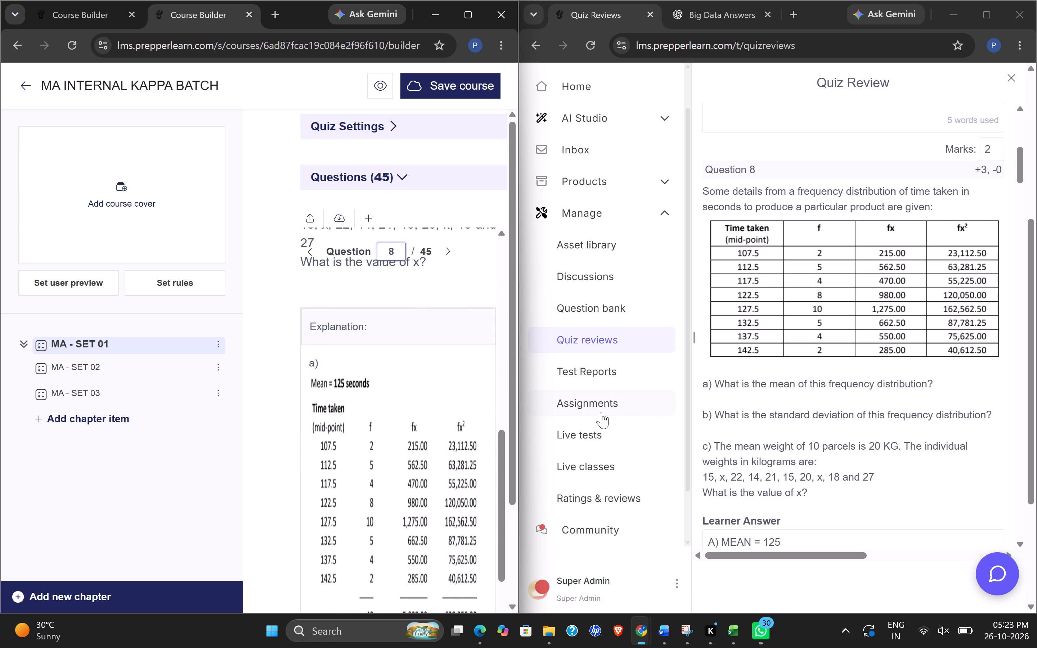
scroll(758, 270, "down", 4)
scroll(758, 270, "up", 2)
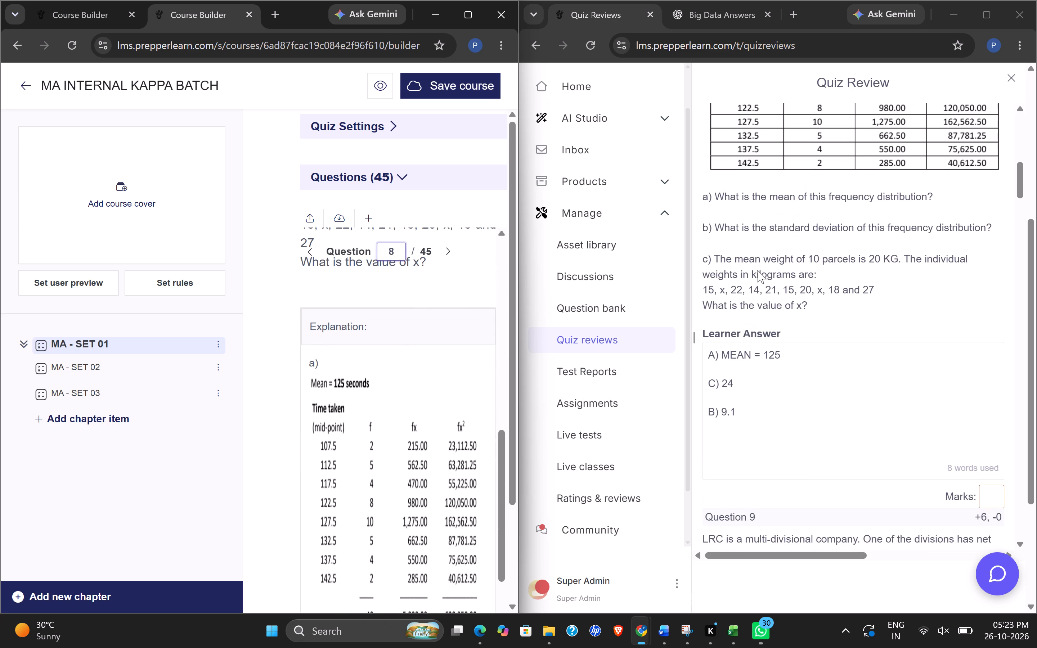
scroll(758, 270, "down", 1)
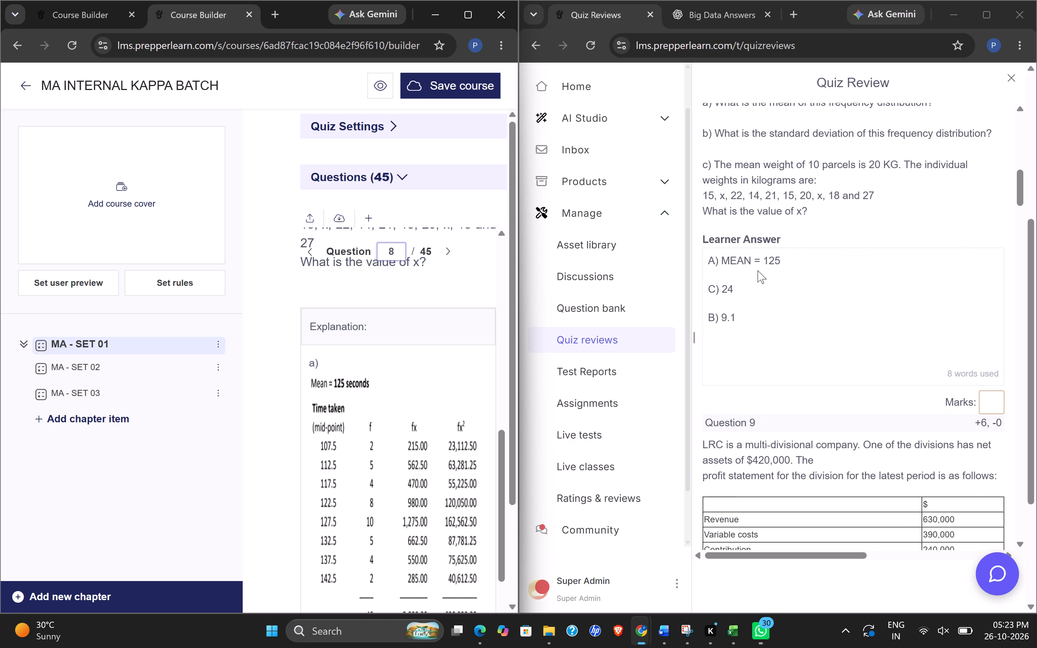
scroll(286, 489, "down", 4)
scroll(346, 387, "down", 3)
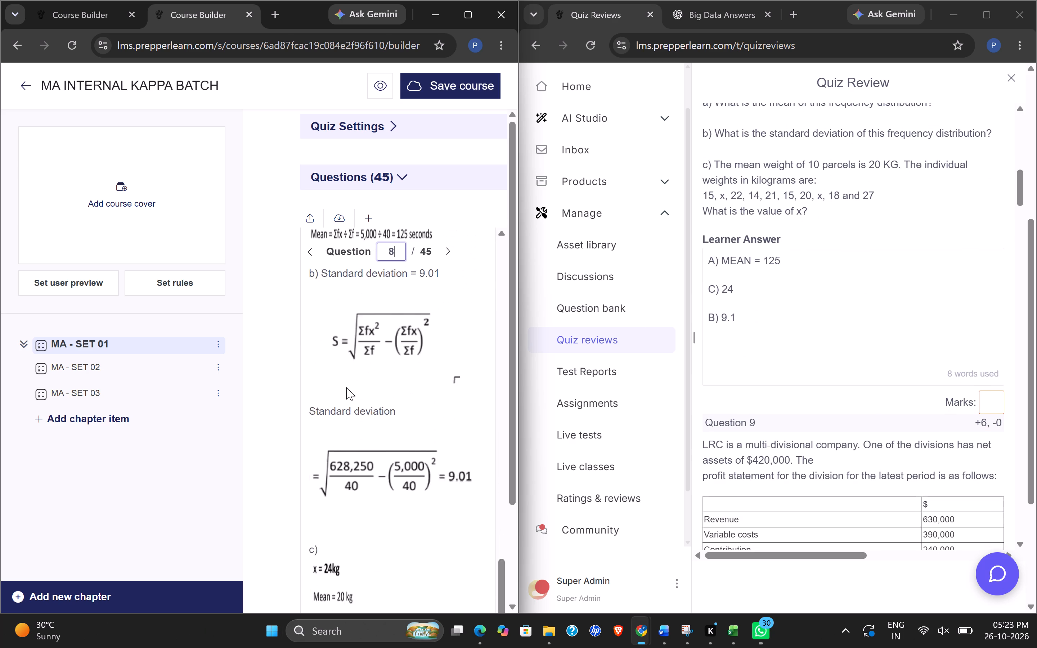
scroll(346, 387, "down", 4)
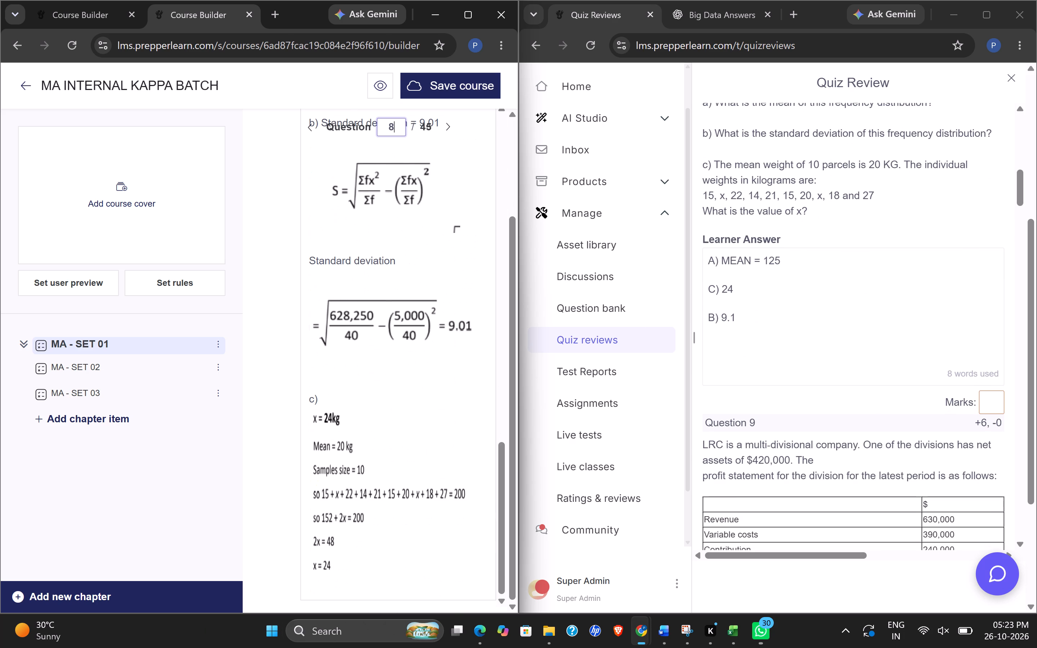
scroll(348, 381, "down", 1)
scroll(937, 329, "up", 2)
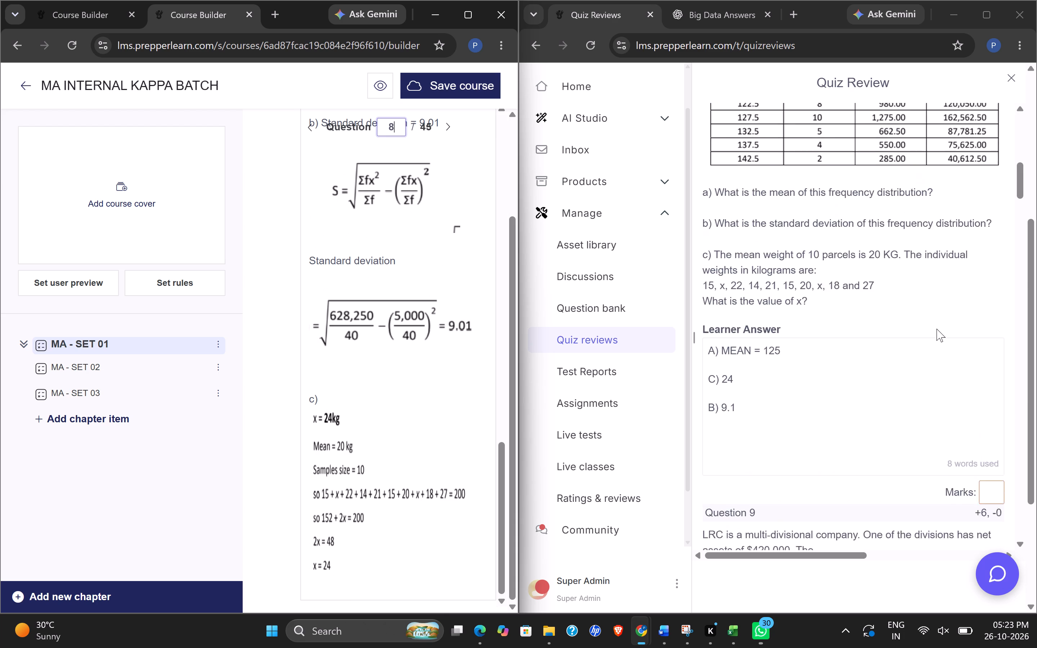
scroll(937, 329, "up", 3)
scroll(937, 329, "down", 4)
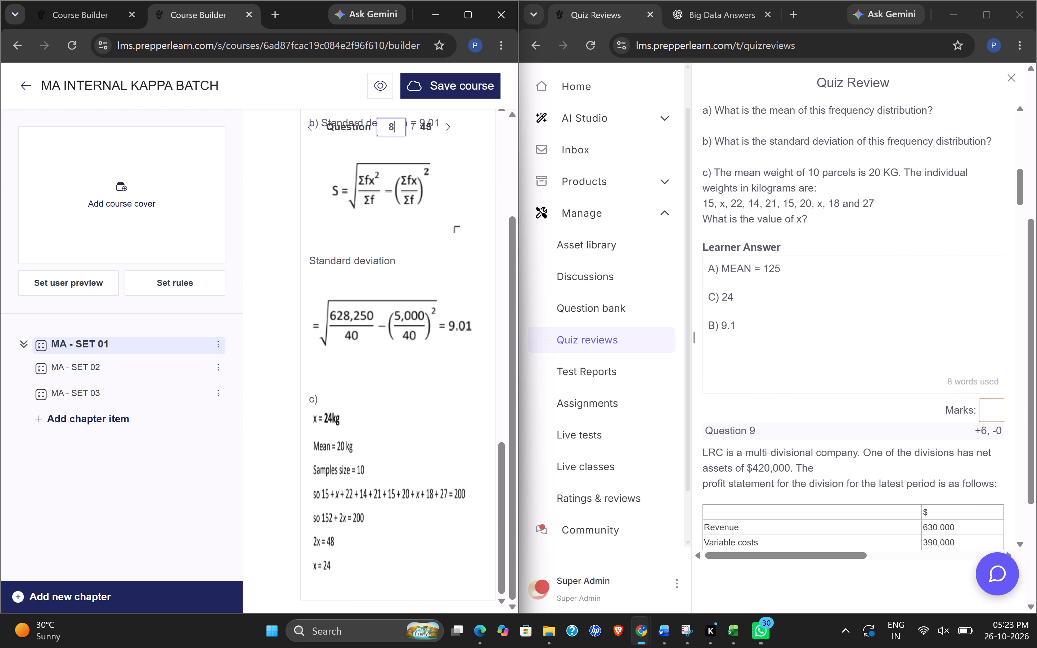
left_click(990, 408)
key("8")
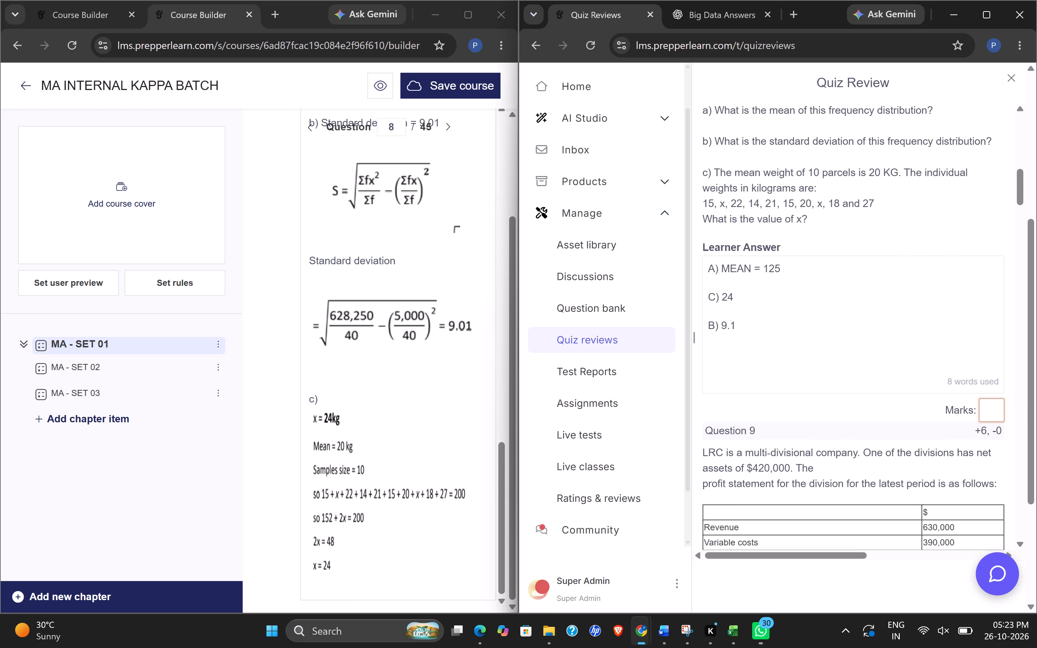
key("BackSpace")
key("3")
Load question 9 of MA - SET 01 in the course builder and check its explanation section for the LRC division solution.
scroll(795, 355, "down", 2)
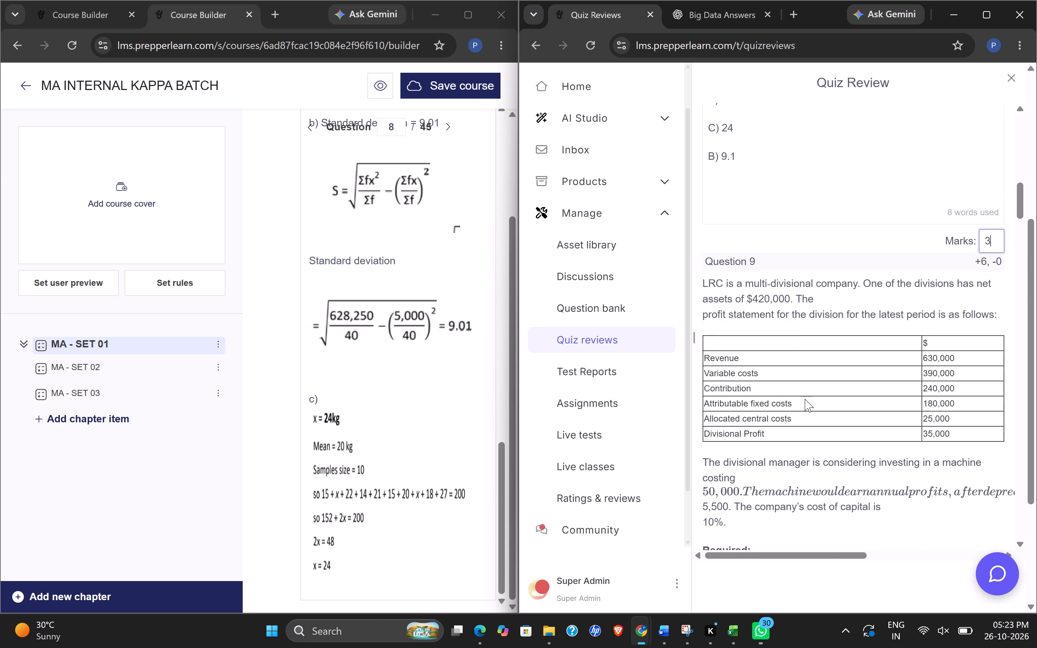
scroll(805, 399, "down", 7)
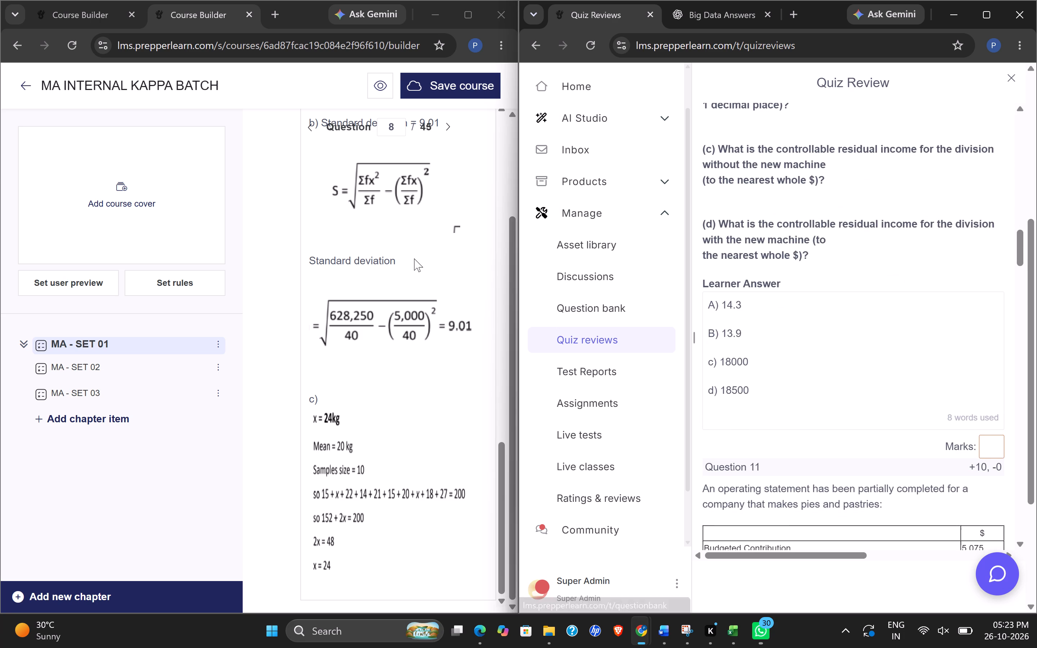
scroll(828, 234, "up", 6)
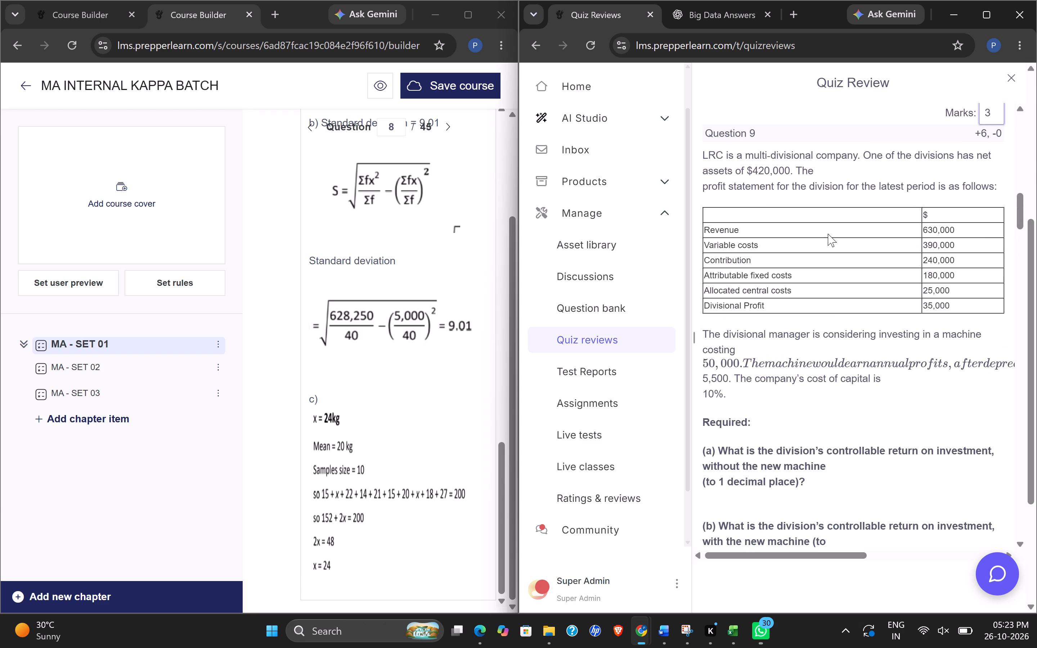
left_click(401, 131)
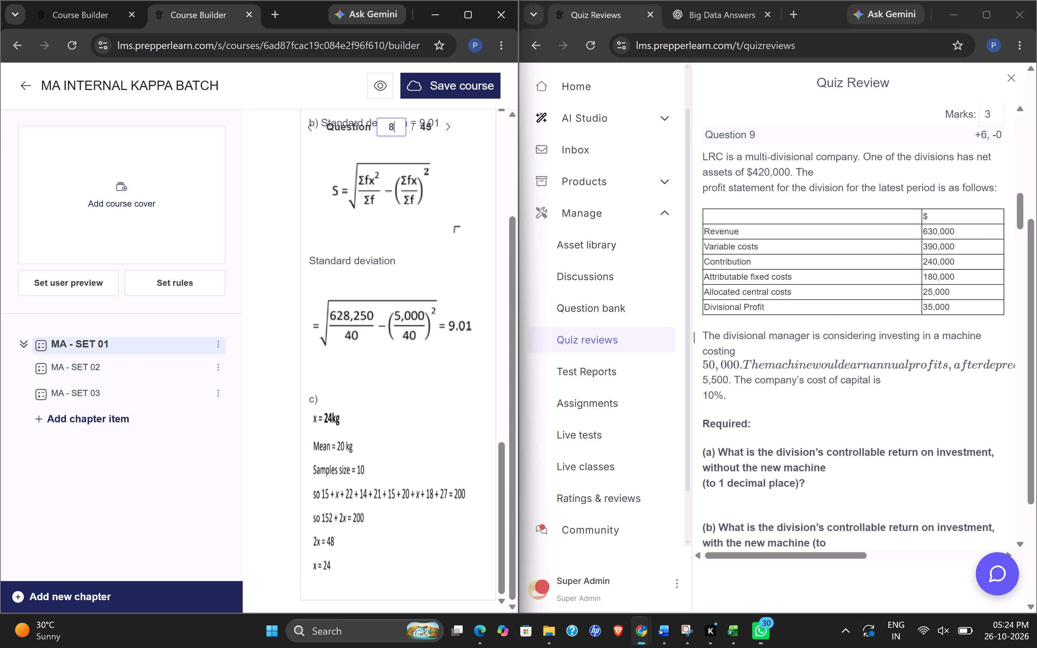
key("BackSpace")
key("9")
key("Return")
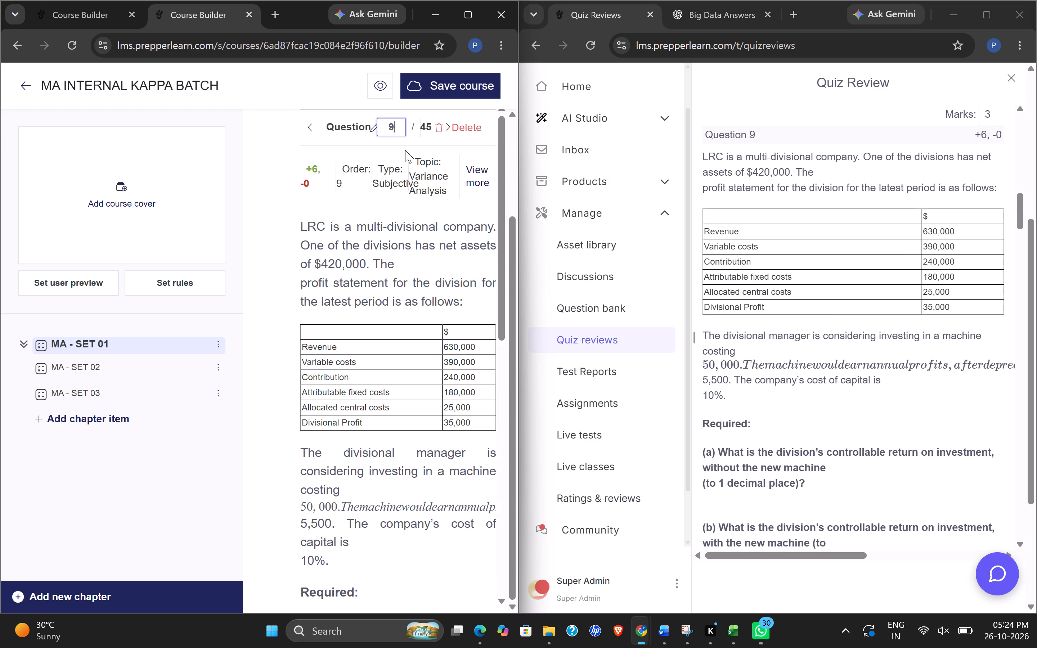
scroll(412, 294, "down", 7)
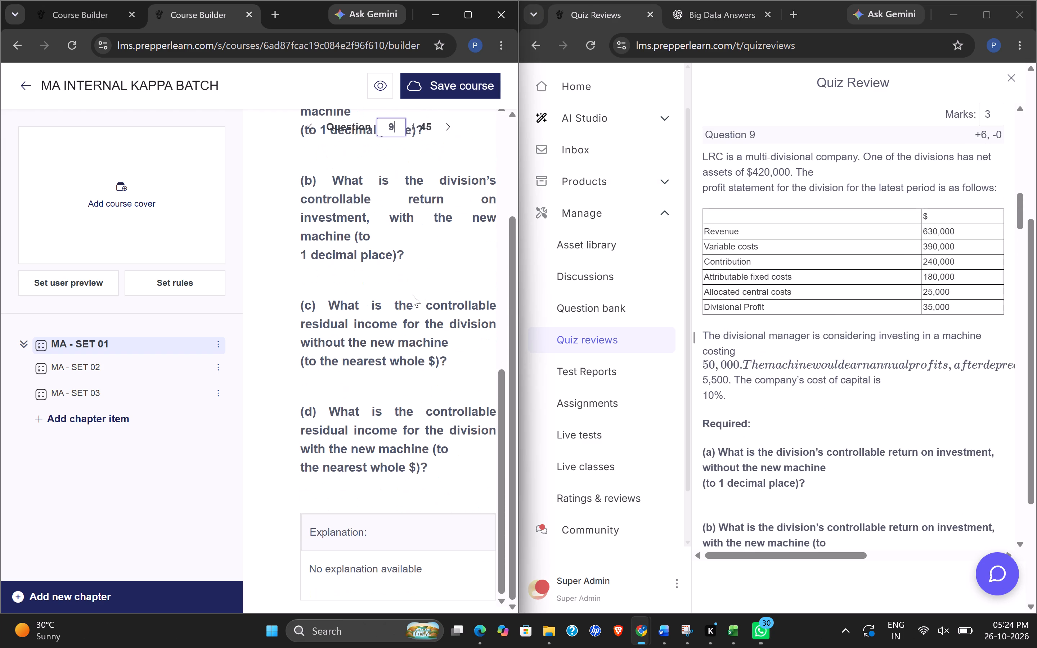
scroll(317, 112, "down", 1)
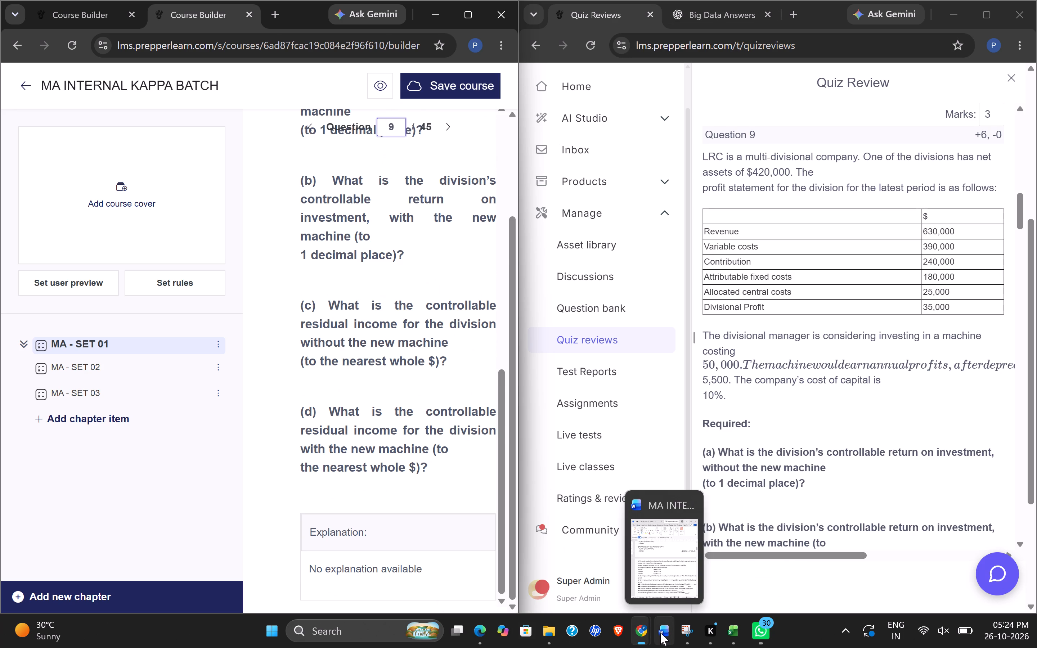
Switch to the Word solutions document, compare the LRC controllable ROI and residual income solution with the learner's question 9 answer, and award 6 marks.
left_click(641, 583)
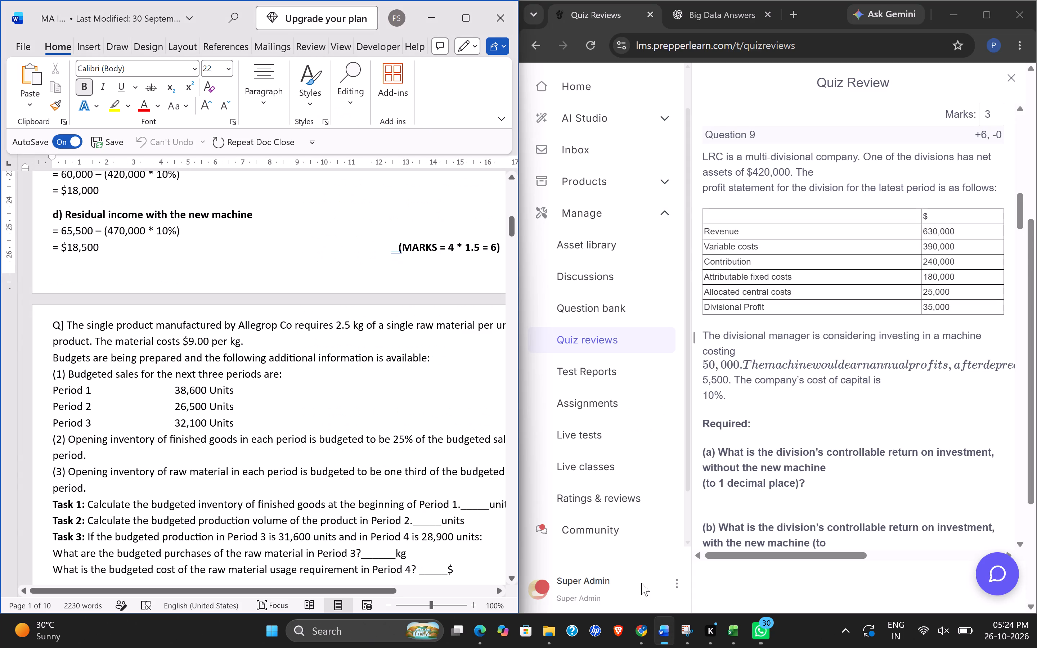
scroll(266, 301, "up", 3)
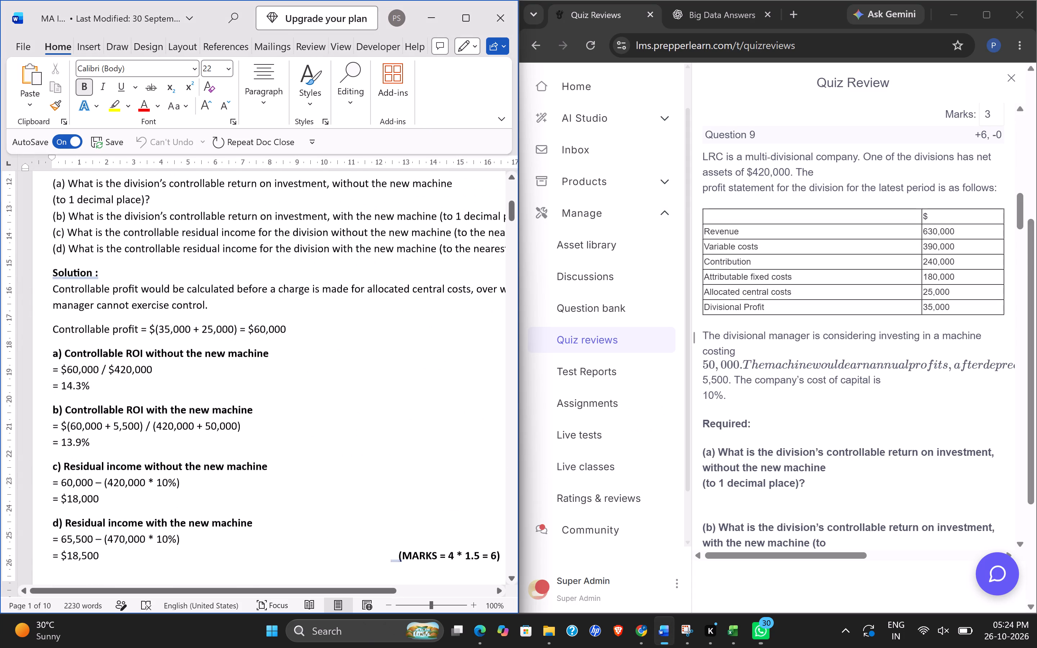
scroll(266, 301, "up", 1)
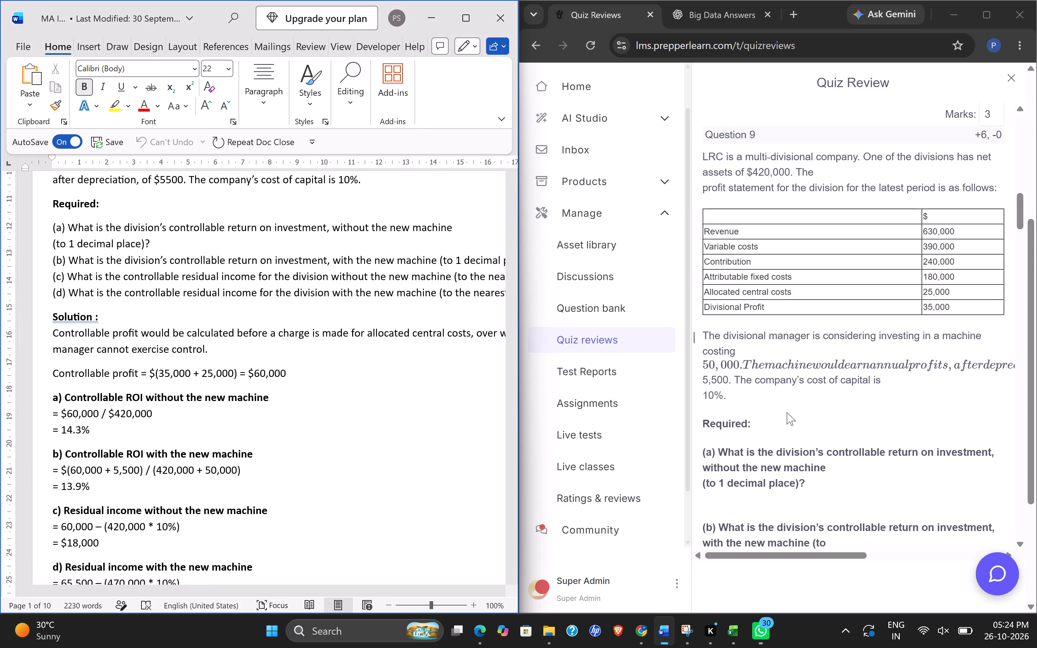
scroll(811, 439, "down", 5)
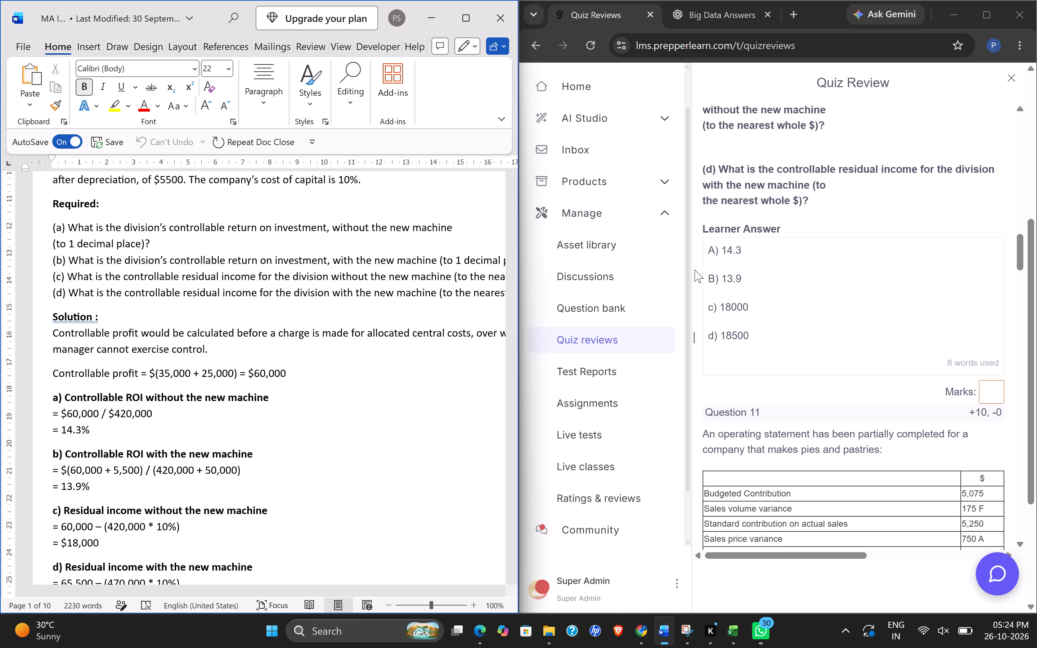
scroll(362, 288, "down", 1)
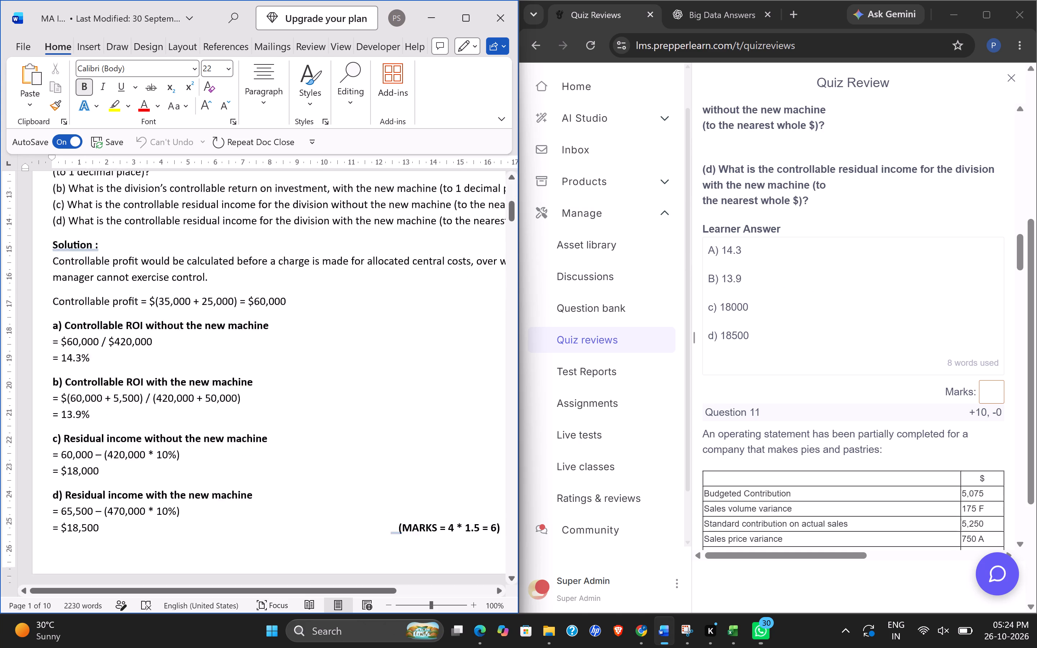
scroll(362, 288, "down", 1)
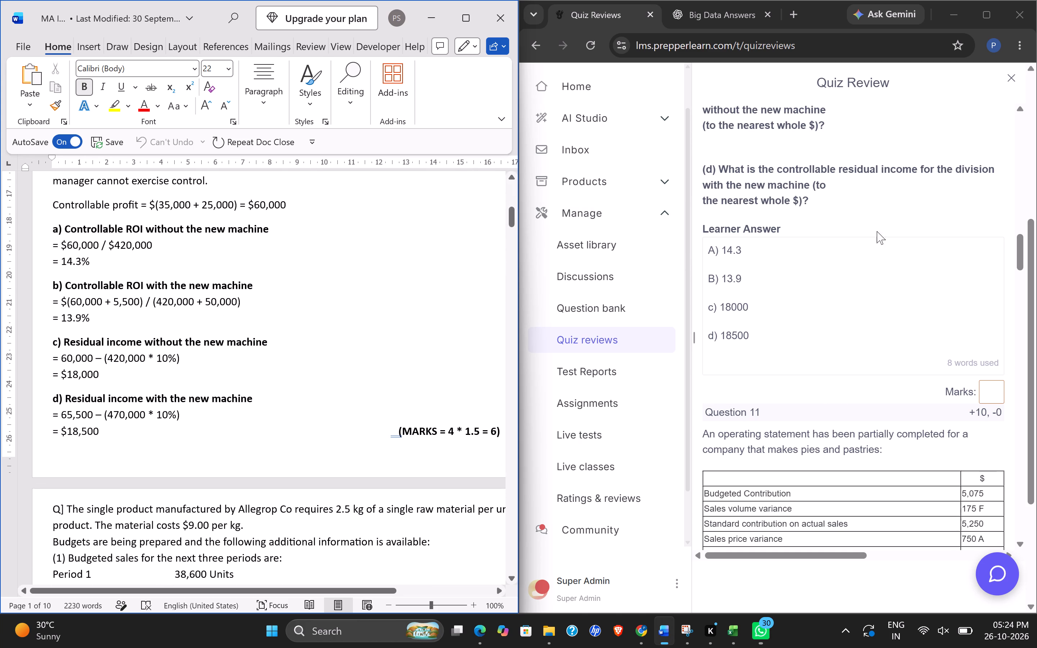
scroll(875, 226, "up", 6)
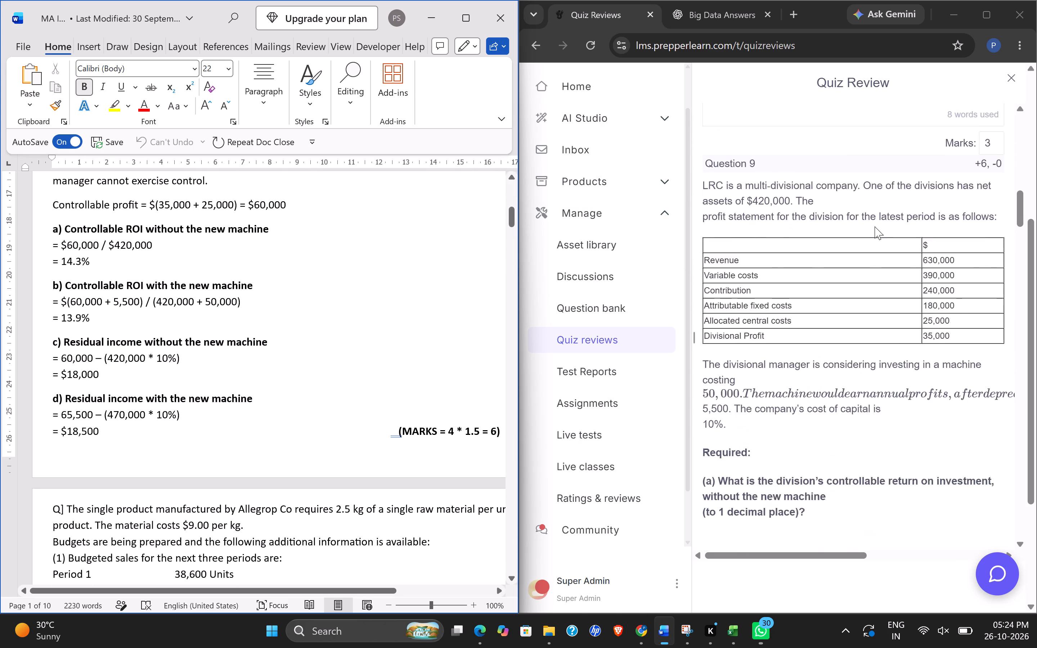
scroll(875, 226, "up", 1)
scroll(875, 226, "down", 3)
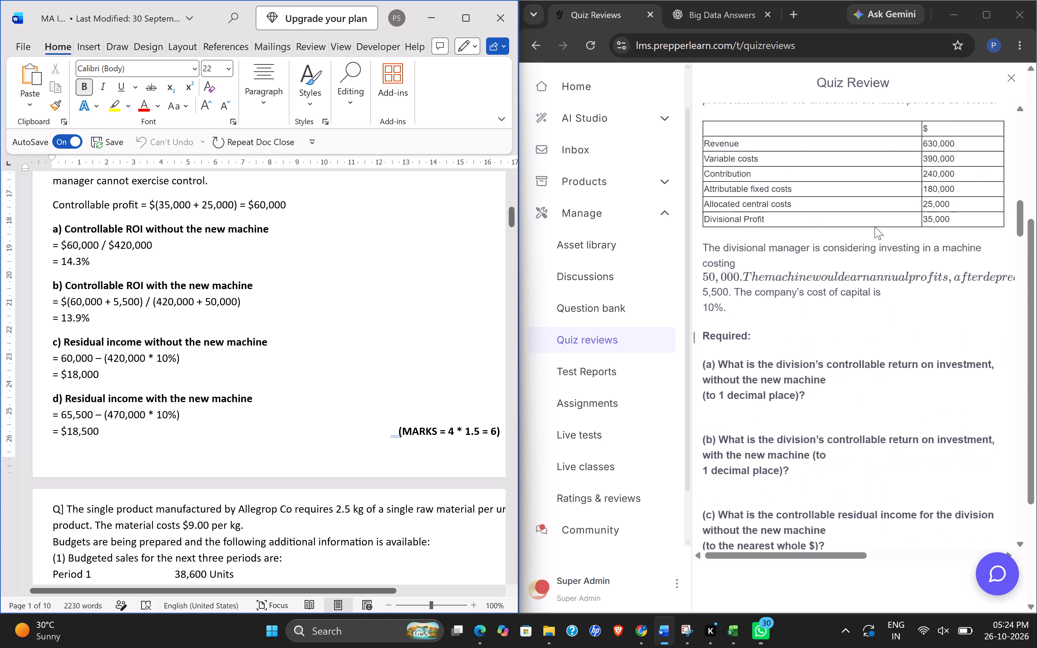
scroll(875, 226, "down", 3)
left_click(996, 397)
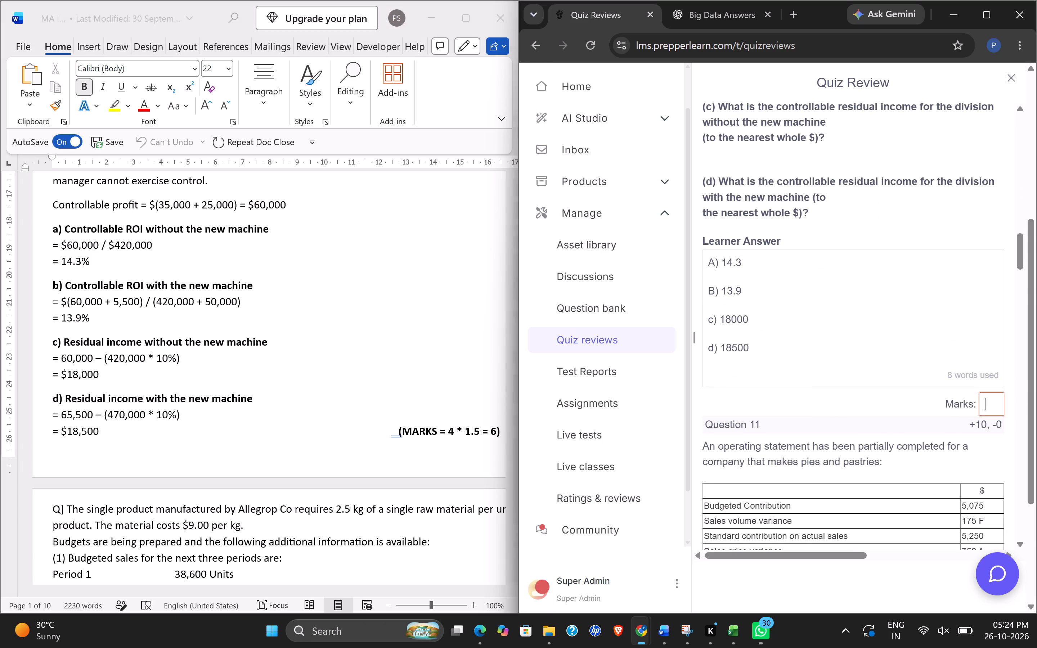
key("6")
Read the learner's question 11 answer on the pies and pastries operating statement and bring the course builder back in place of Word.
scroll(929, 384, "down", 1)
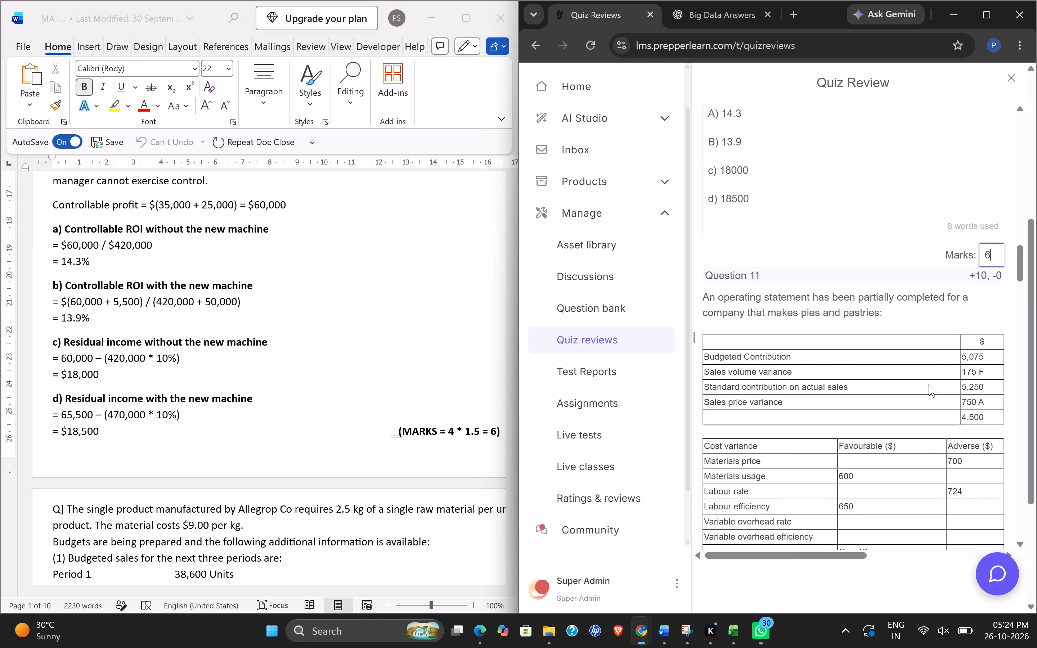
scroll(929, 384, "down", 2)
left_click(929, 384)
scroll(929, 384, "down", 7)
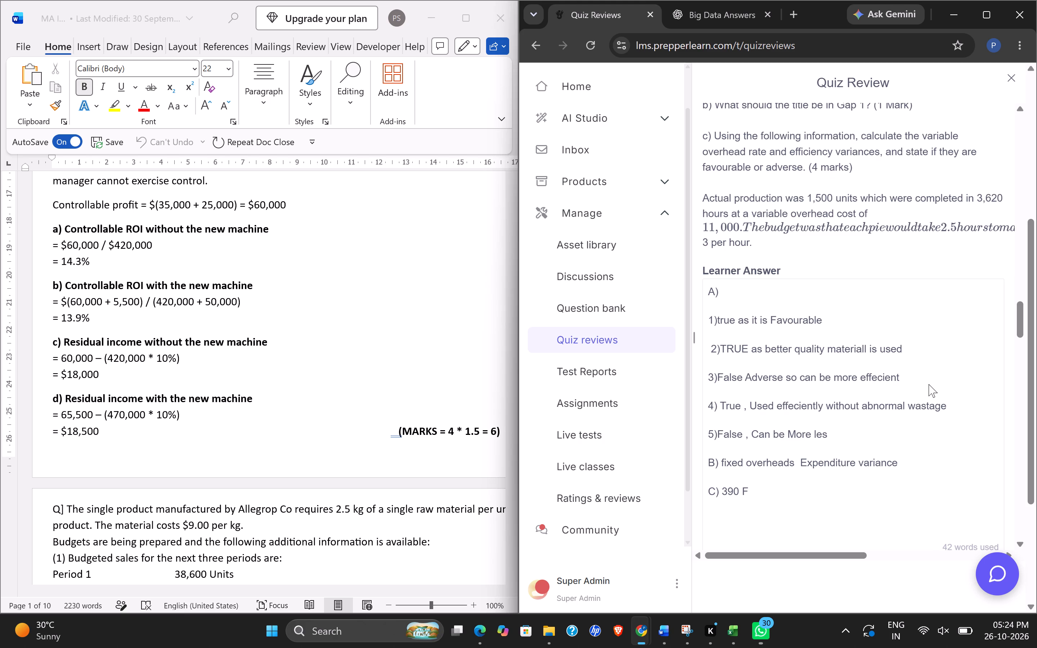
left_click(440, 14)
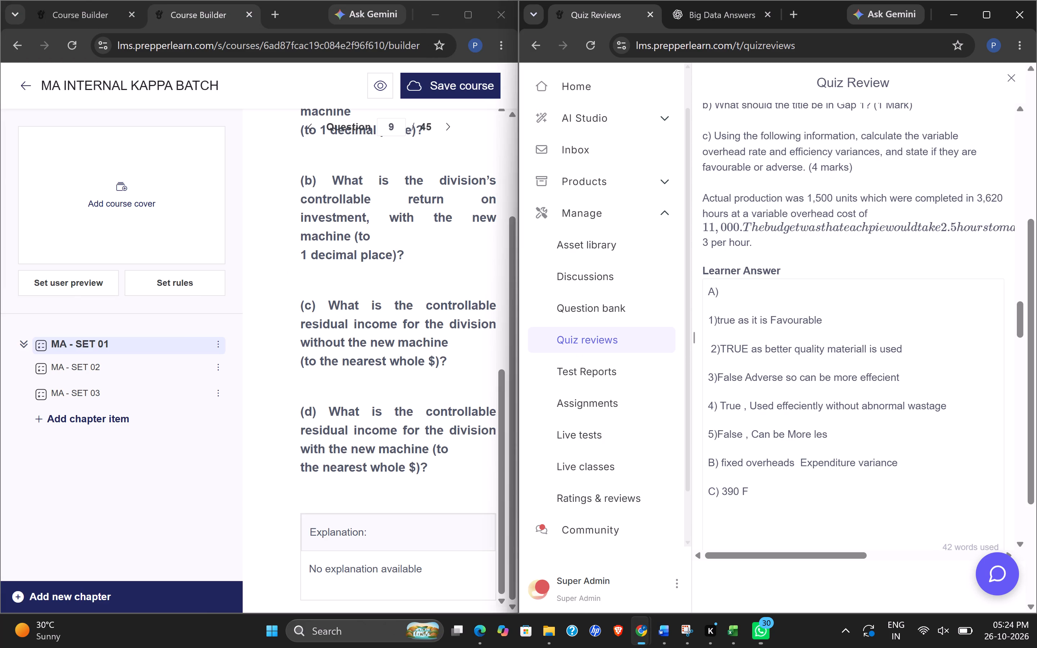
Load question 11 of MA - SET 01 in the course builder and bring up its explanation on the pies and pastries variances.
left_click(404, 127)
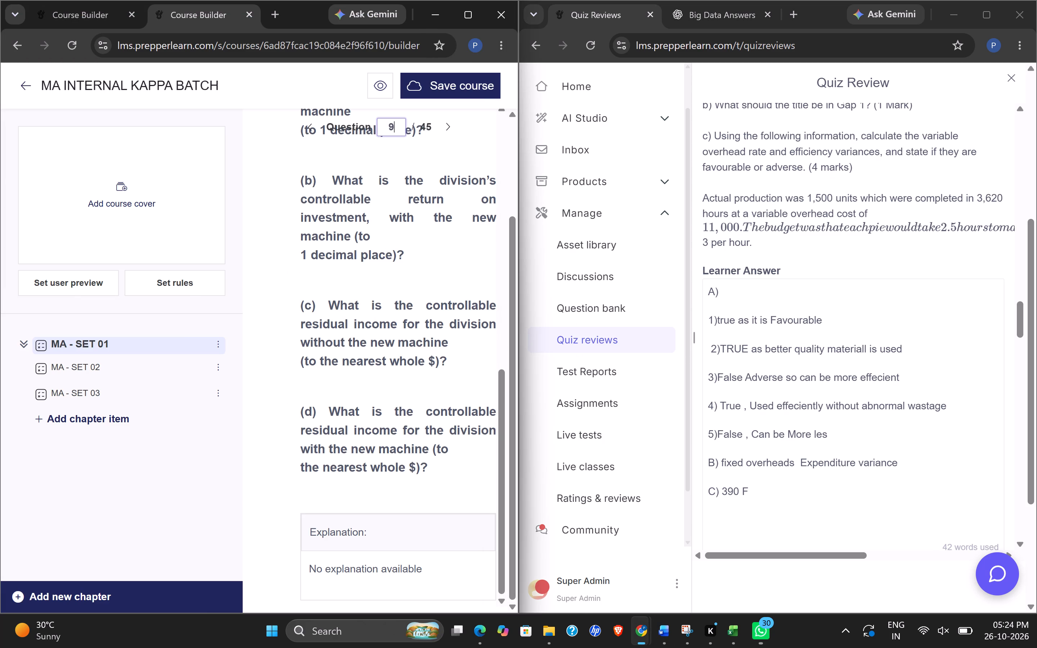
scroll(850, 222, "up", 3)
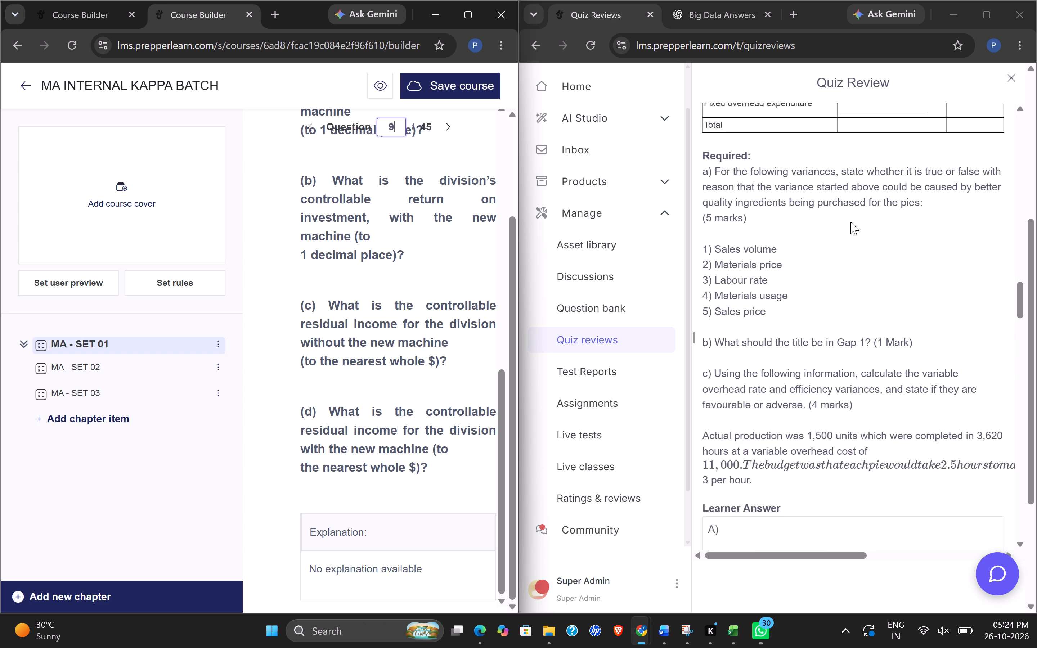
scroll(850, 222, "up", 7)
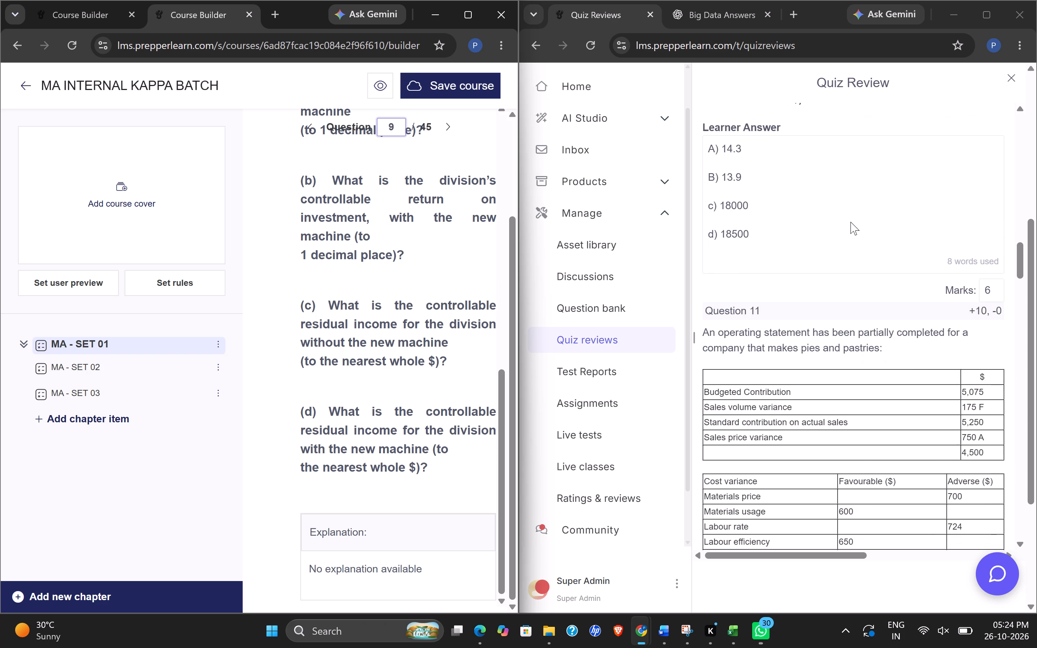
key("BackSpace")
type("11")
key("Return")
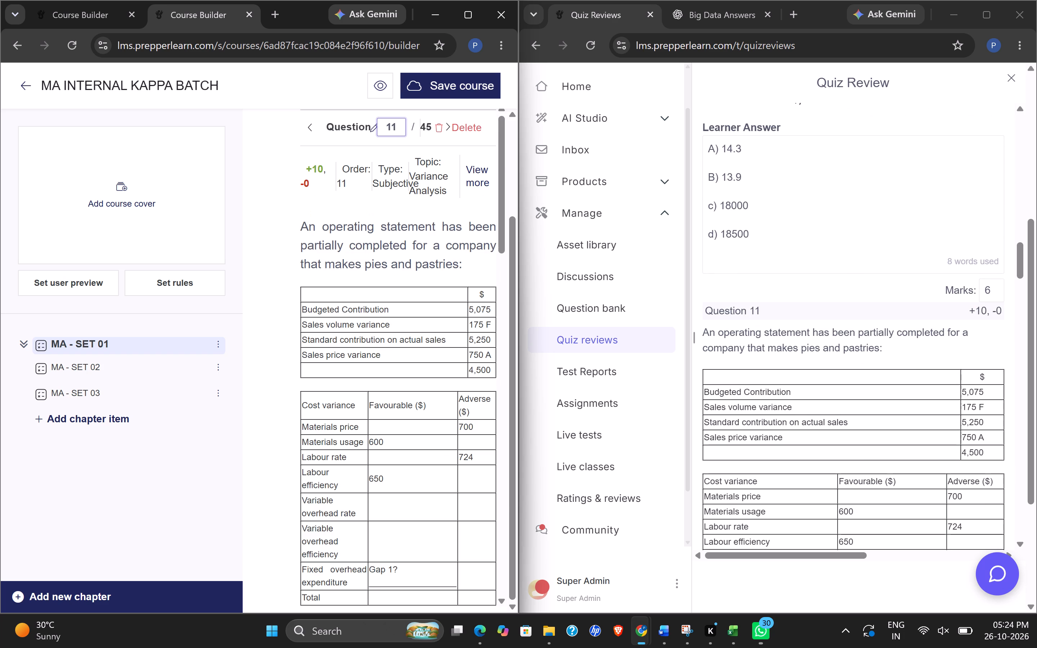
scroll(472, 313, "down", 6)
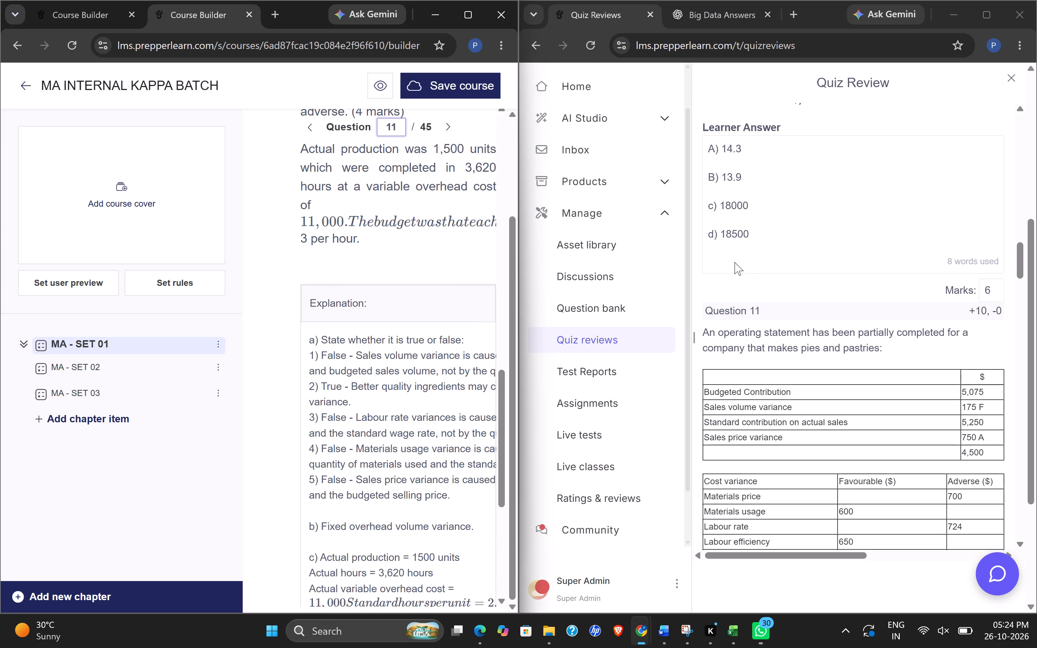
Compare the learner's question 11 variance answers, parts A to C, with the MA - SET 01 explanation and award 4 marks.
scroll(781, 330, "down", 6)
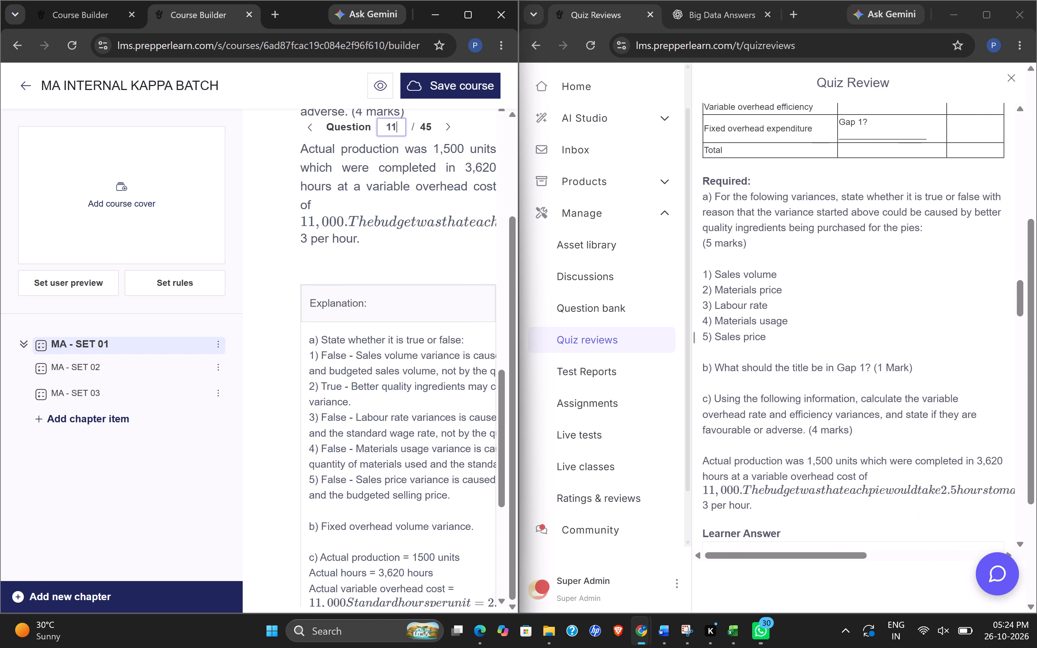
scroll(781, 330, "down", 3)
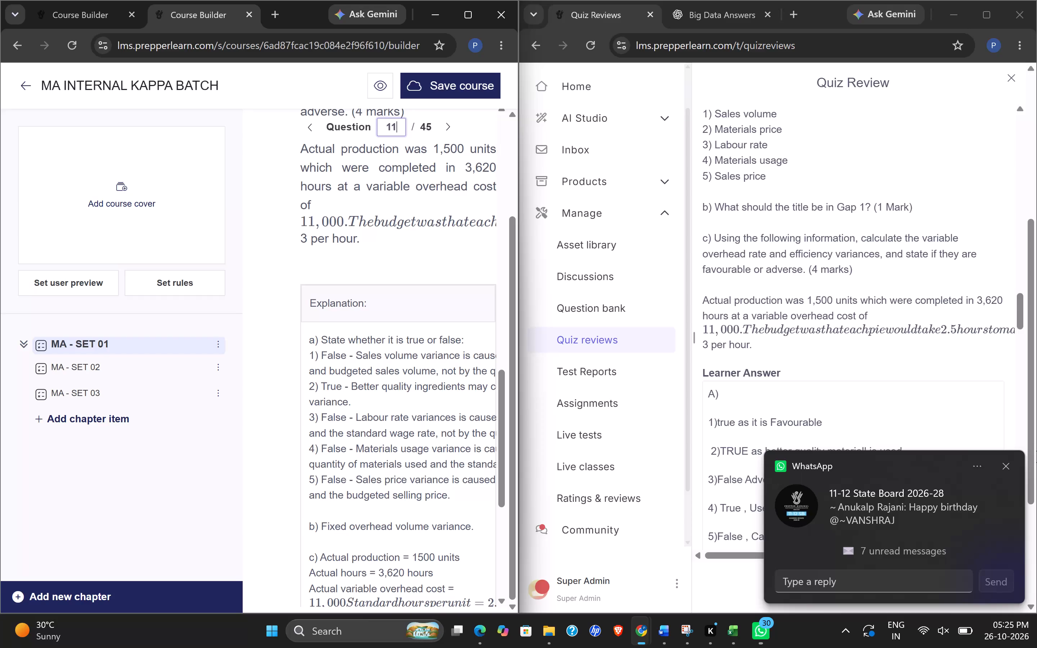
left_click(1012, 463)
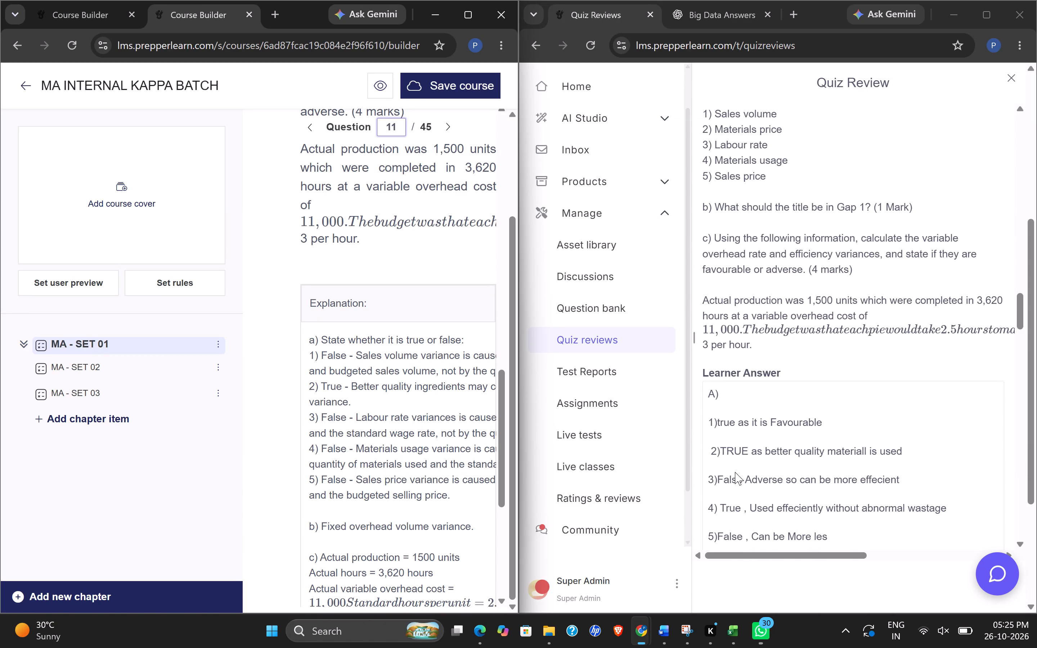
scroll(732, 529, "down", 1)
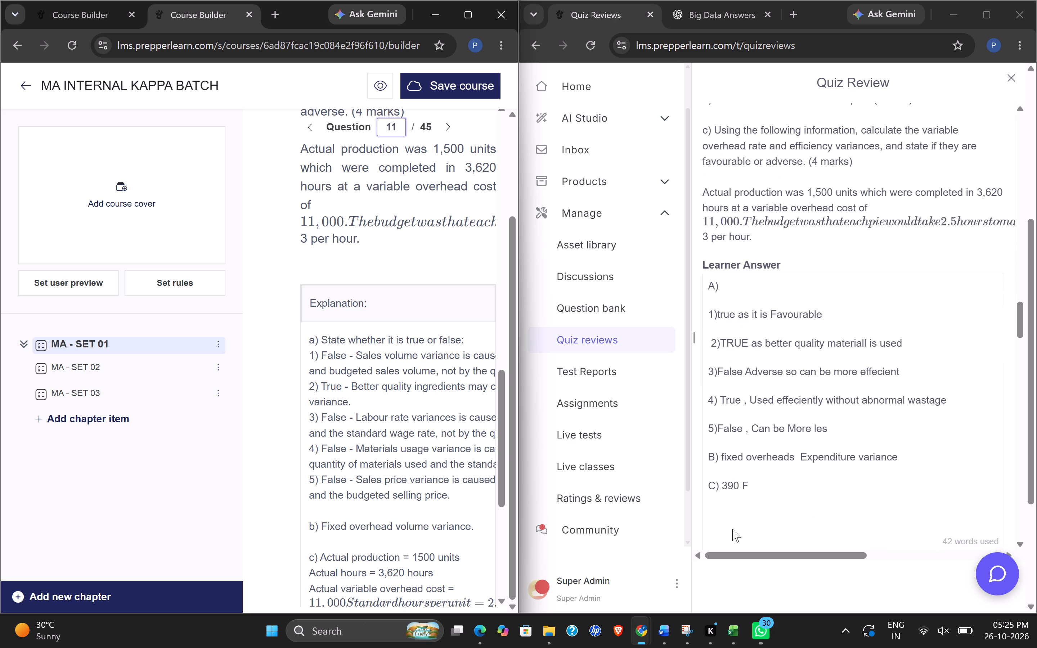
scroll(732, 529, "down", 1)
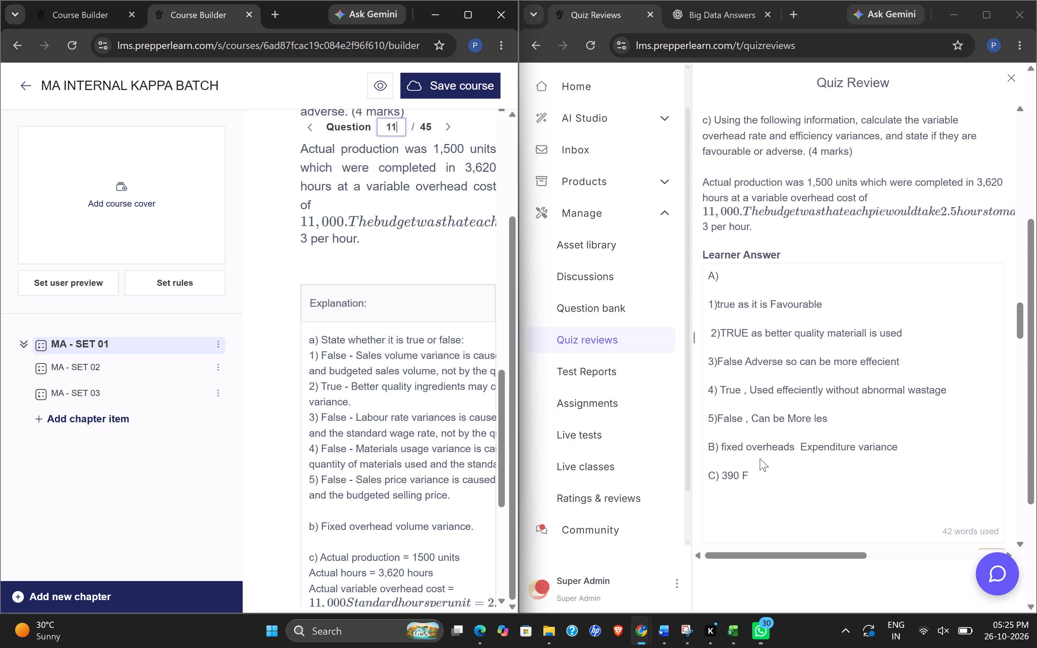
scroll(760, 458, "down", 1)
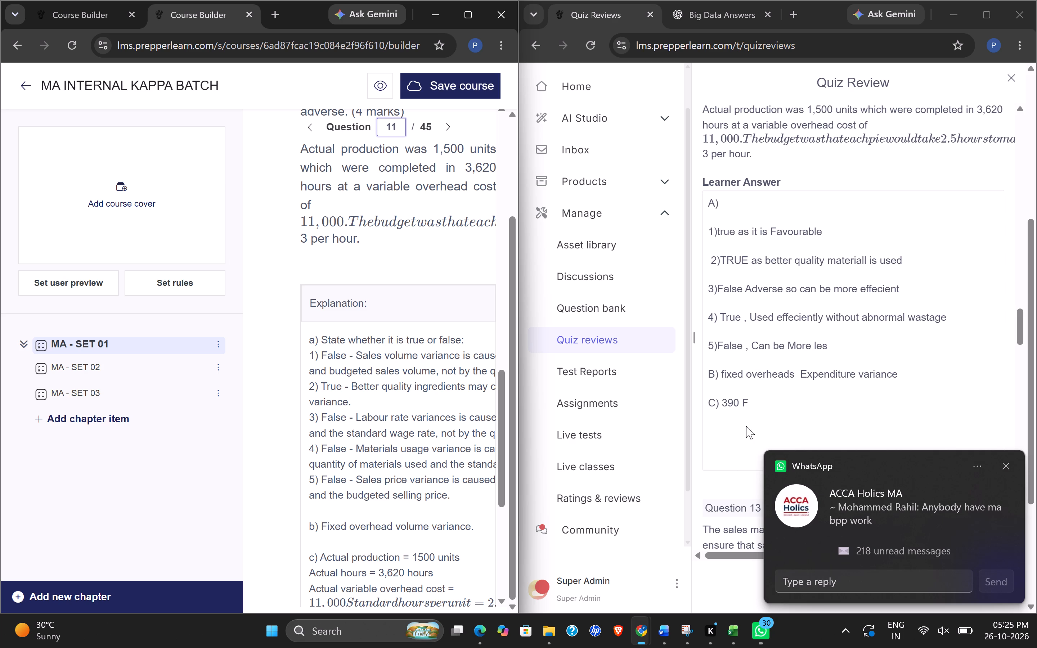
scroll(292, 574, "down", 1)
scroll(391, 498, "down", 1)
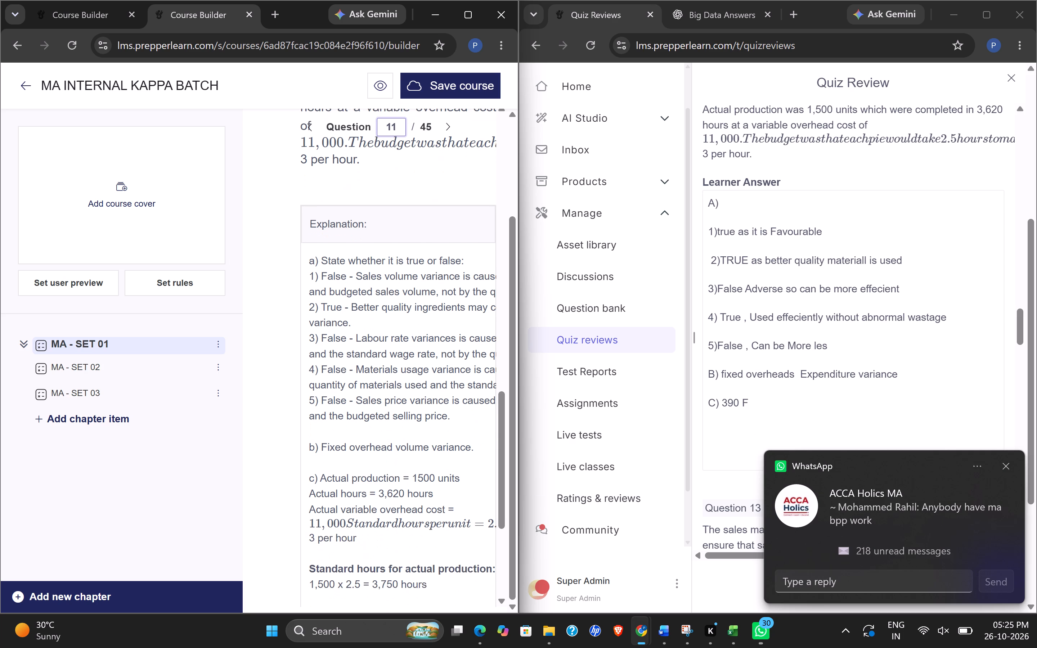
scroll(391, 498, "down", 7)
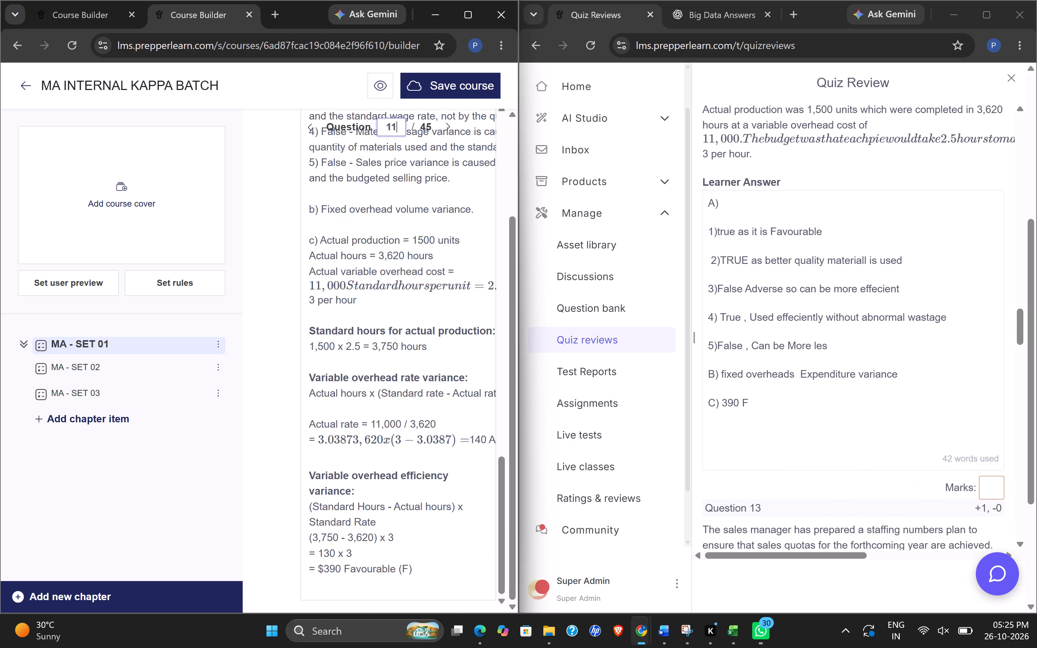
left_click(992, 486)
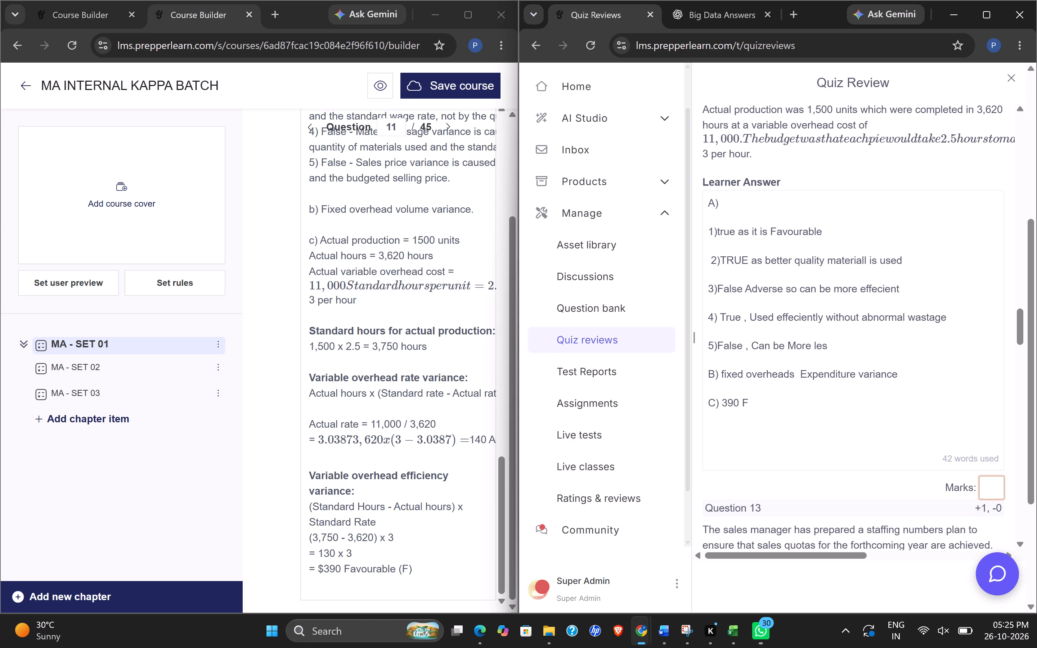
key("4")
scroll(693, 311, "down", 3)
left_click(816, 511)
Bring up the learner's question 13 answer on the staffing numbers plan and open the course builder's question number for editing.
scroll(816, 511, "down", 4)
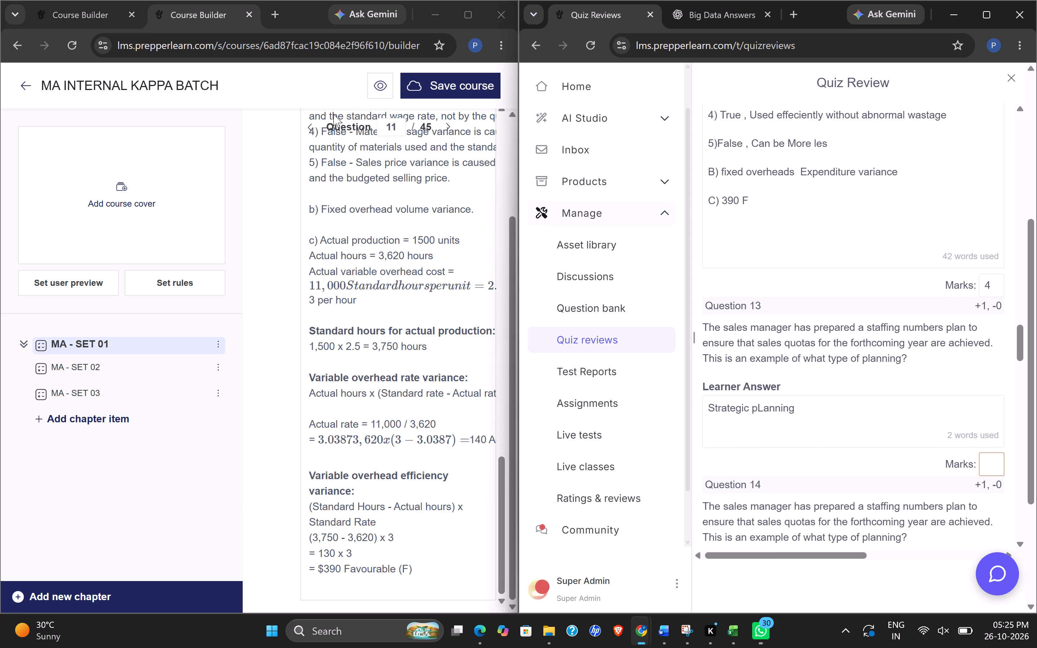
left_click(403, 131)
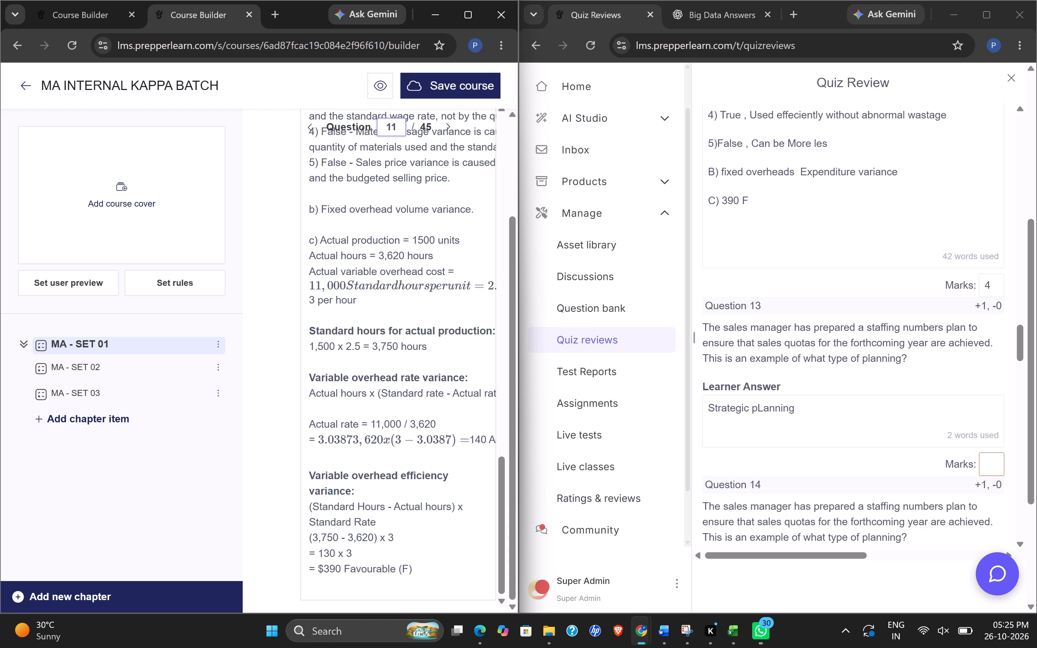
Load question 13 in the course builder and award 0 marks for the learner's staffing plan answer in the quiz review.
key("BackSpace")
key("3")
key("Return")
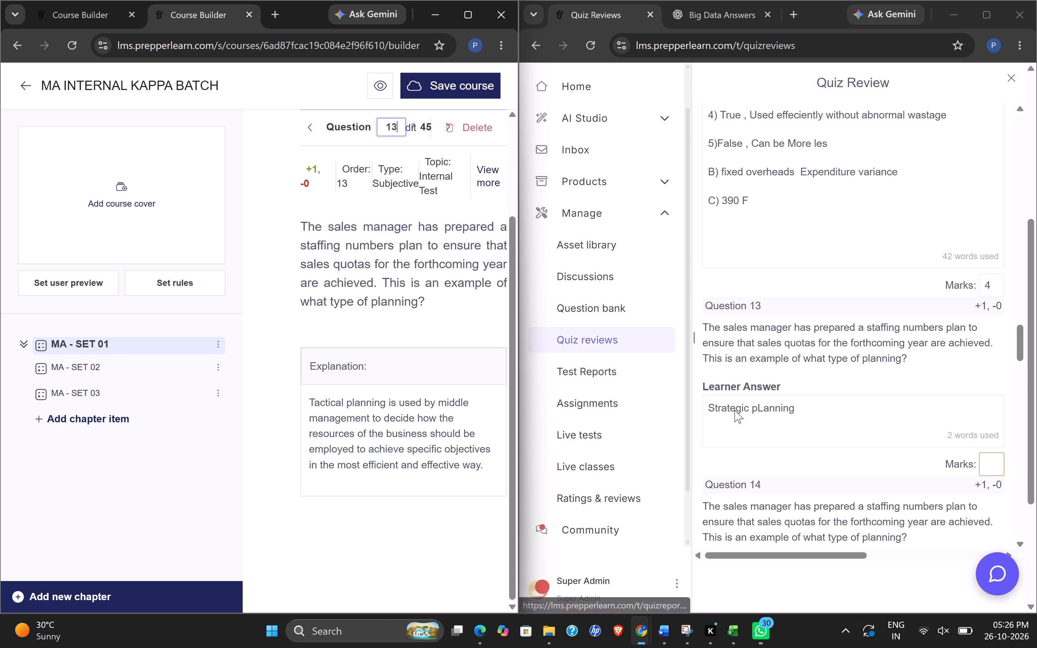
left_click(991, 458)
key("0")
Load question 14 in the course builder, compare its explanation with the learner's answer, and award 1 mark in the quiz review.
scroll(916, 428, "down", 2)
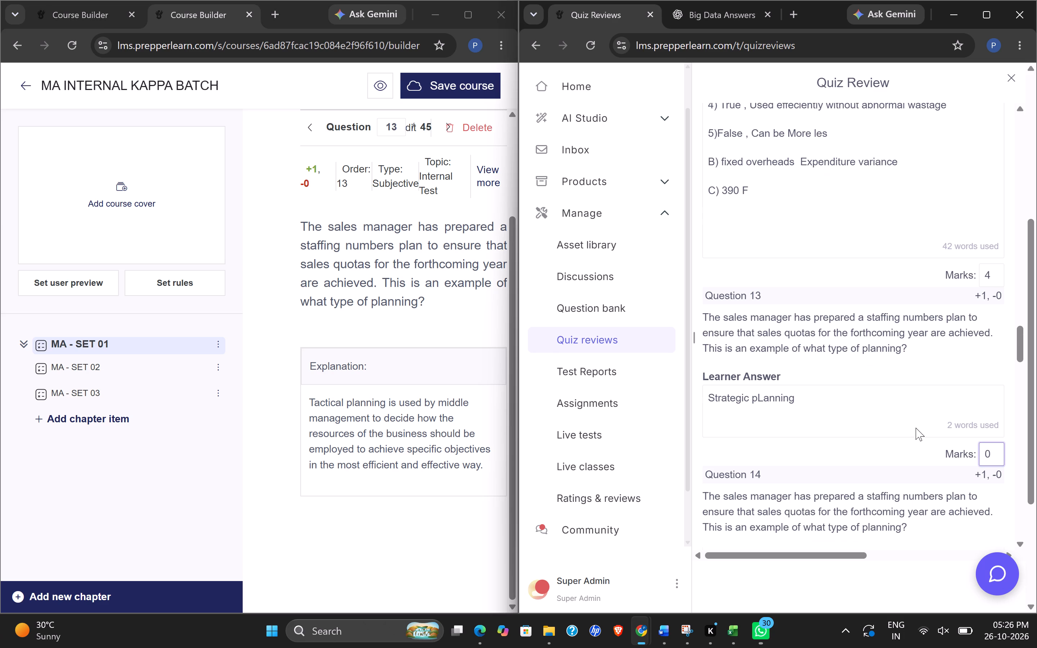
scroll(916, 428, "down", 2)
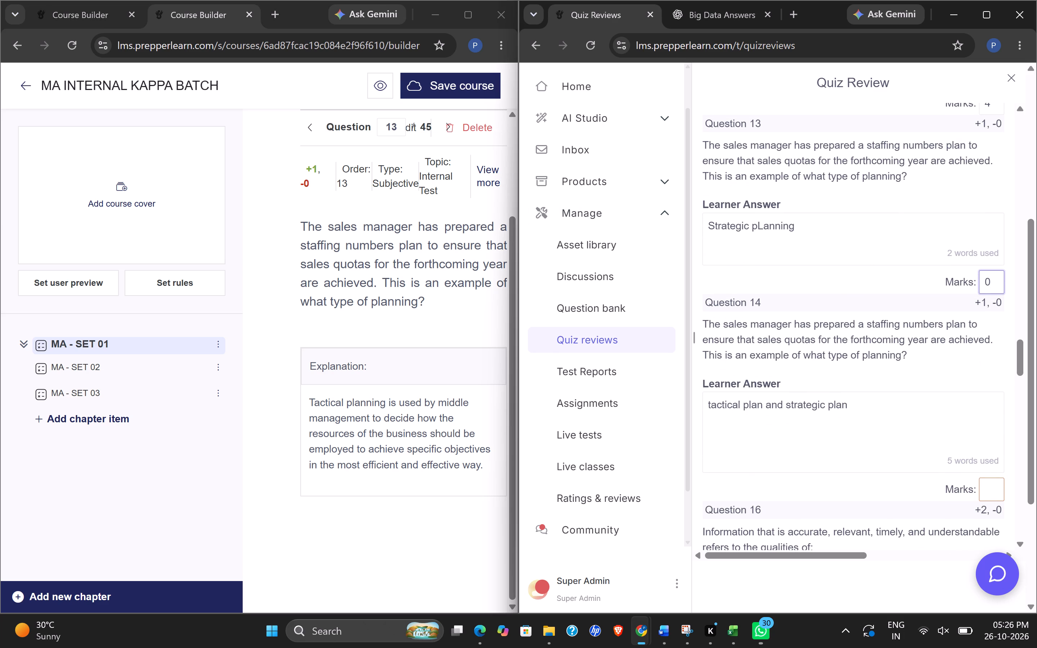
left_click(400, 130)
key("BackSpace")
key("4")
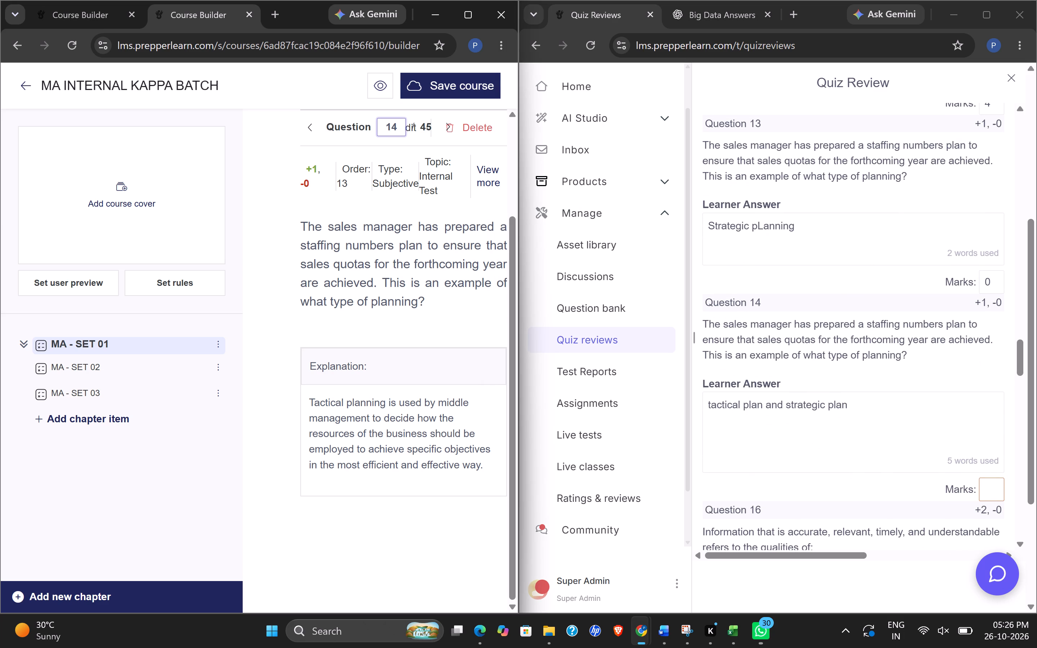
key("Return")
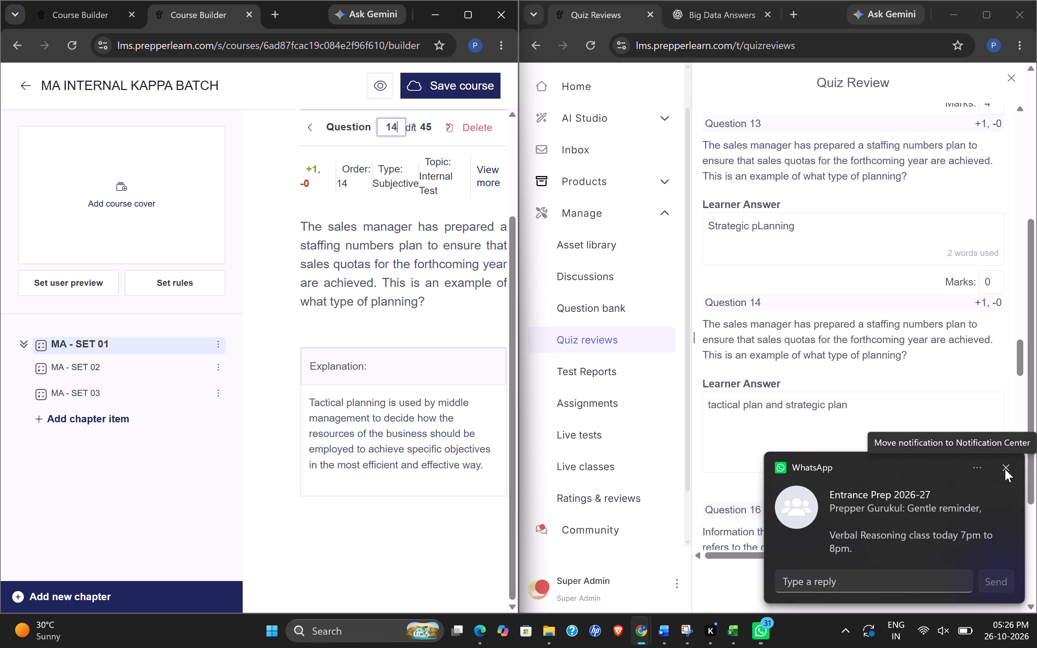
left_click(1005, 469)
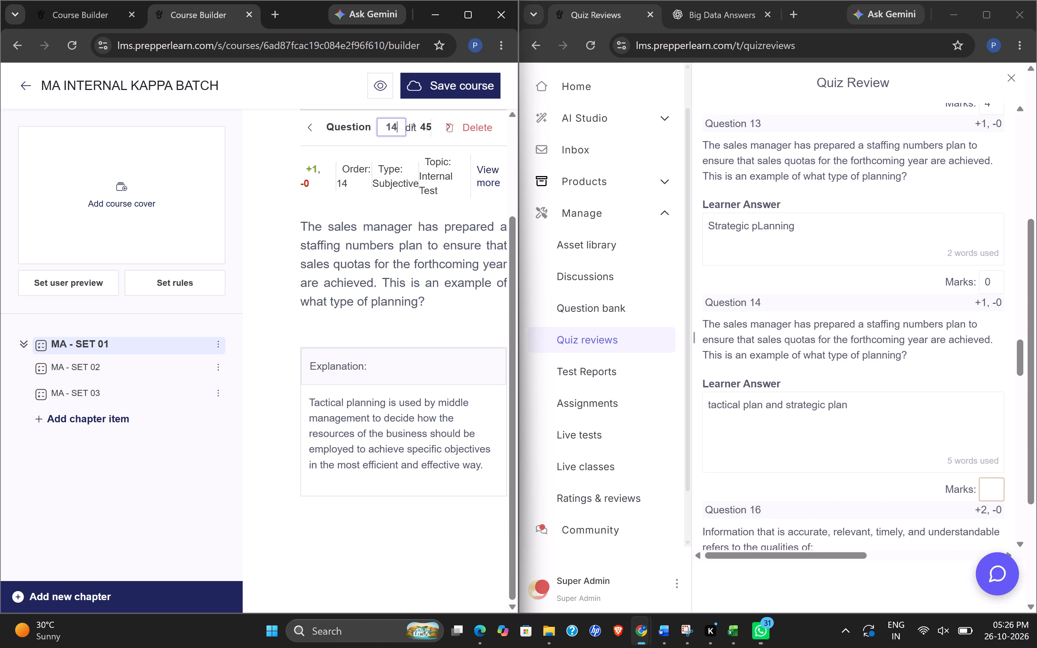
left_click(994, 491)
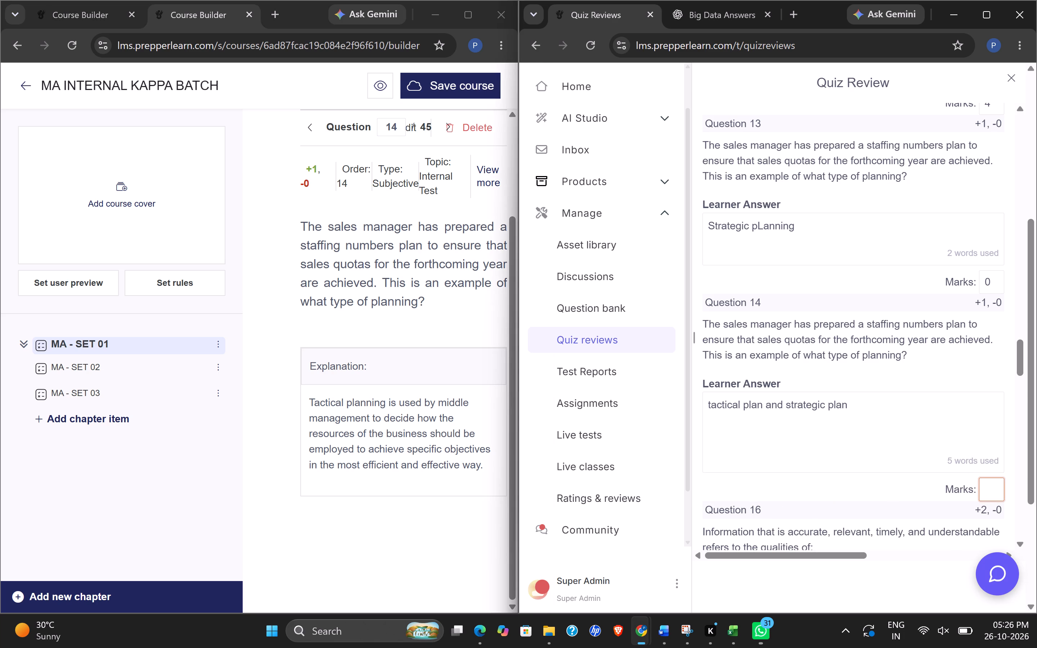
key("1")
left_click(766, 446)
Load question 16 in the course builder and award 2 marks for the learner's answer on the qualities of information.
scroll(766, 446, "down", 4)
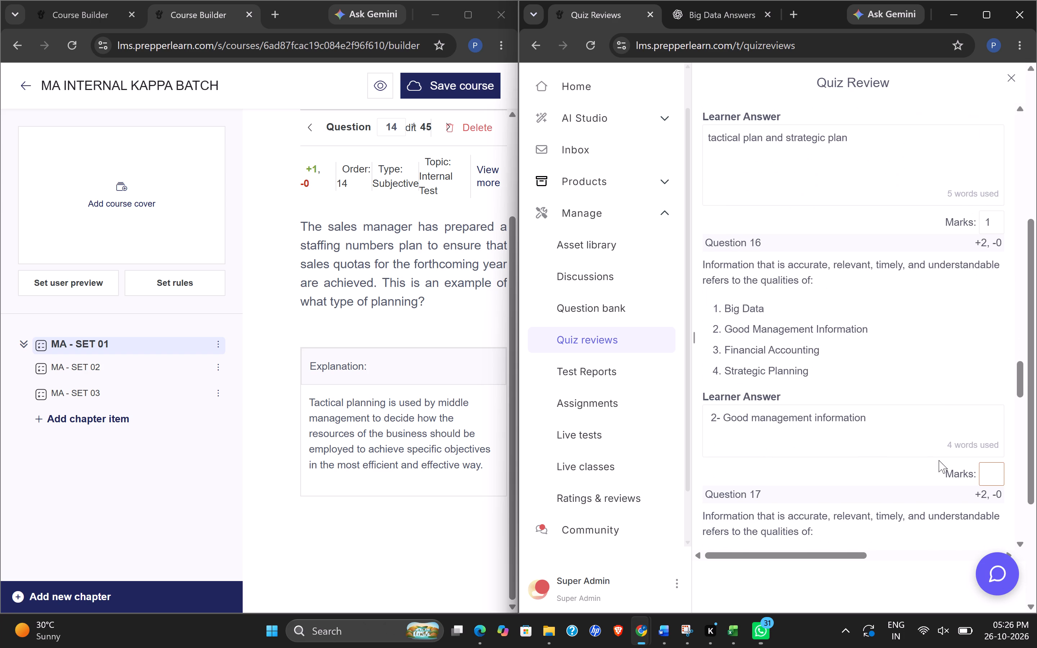
left_click(406, 132)
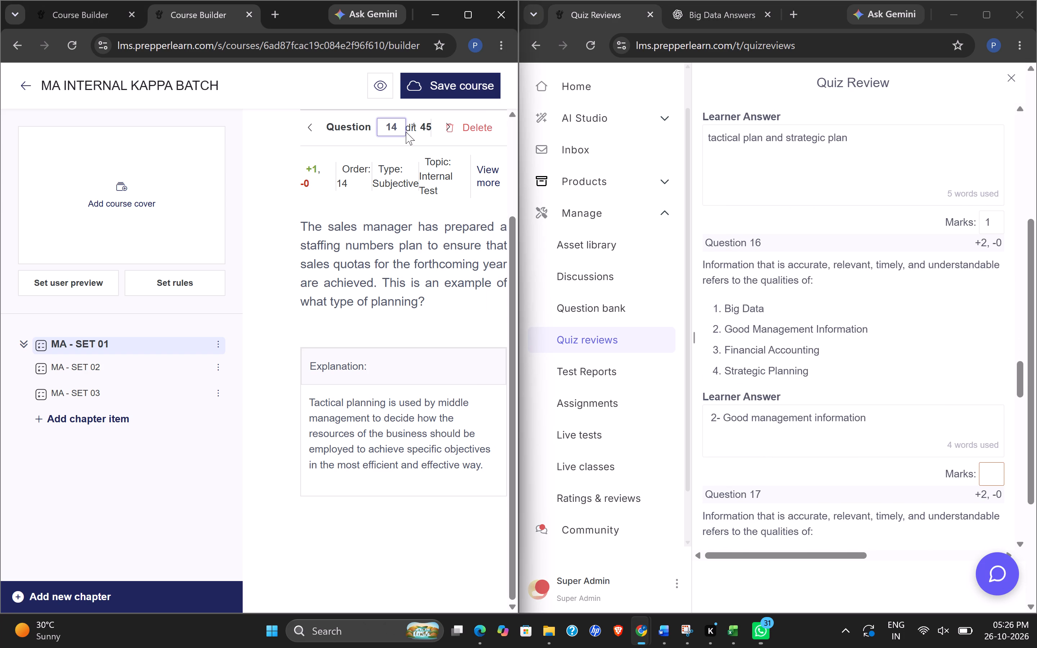
key("BackSpace")
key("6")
key("Return")
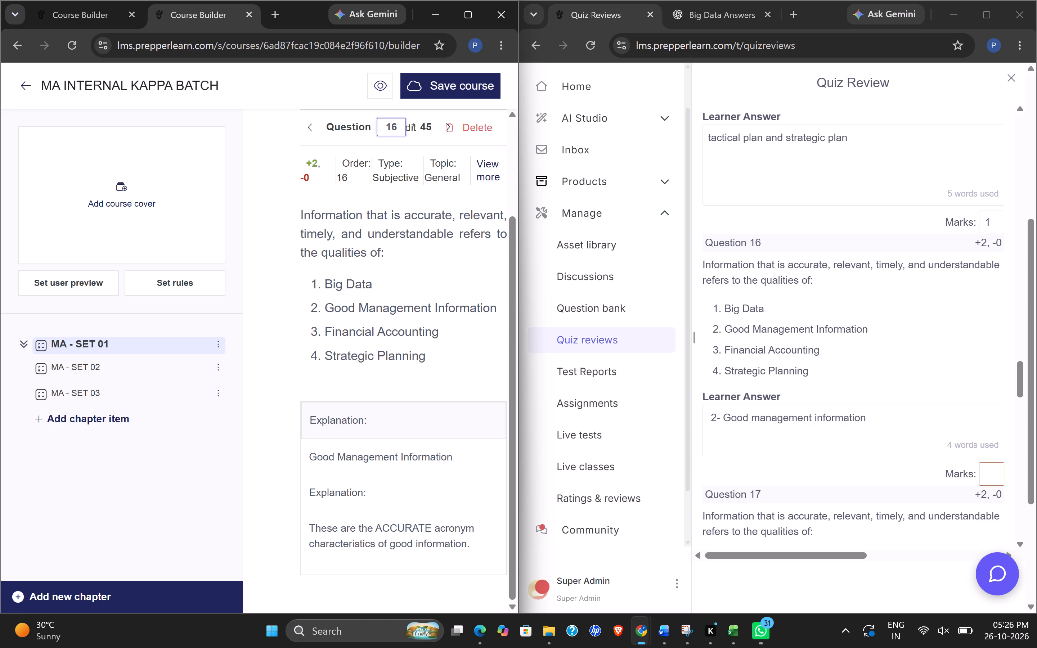
left_click(982, 464)
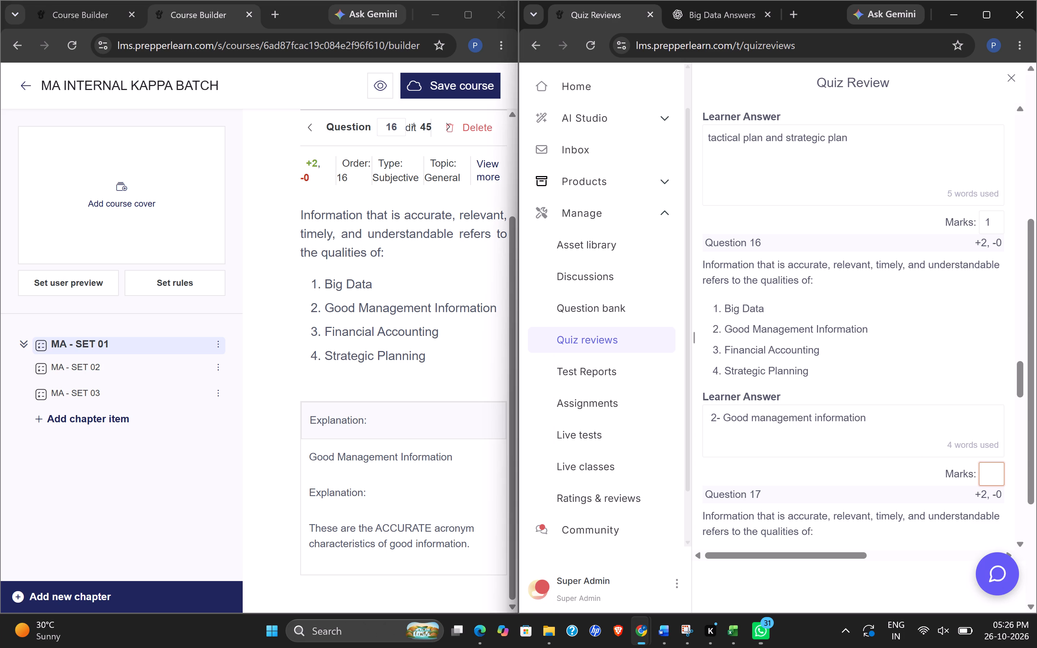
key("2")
Award 2 marks for the learner's question 17 answer on the qualities of information in the quiz review.
scroll(856, 437, "down", 3)
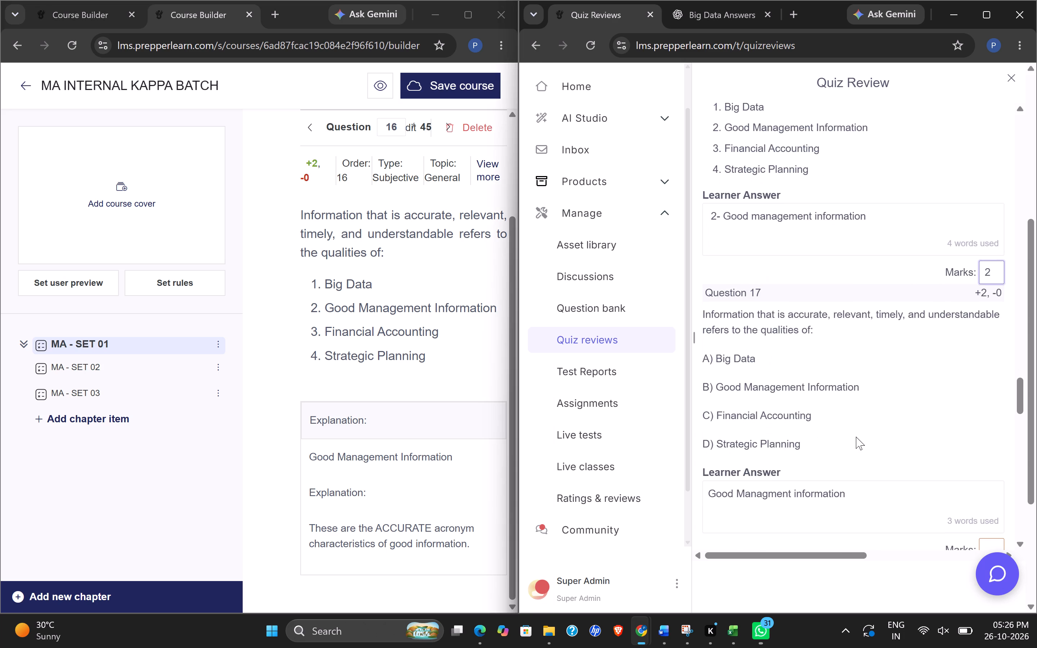
scroll(856, 437, "down", 1)
left_click(989, 479)
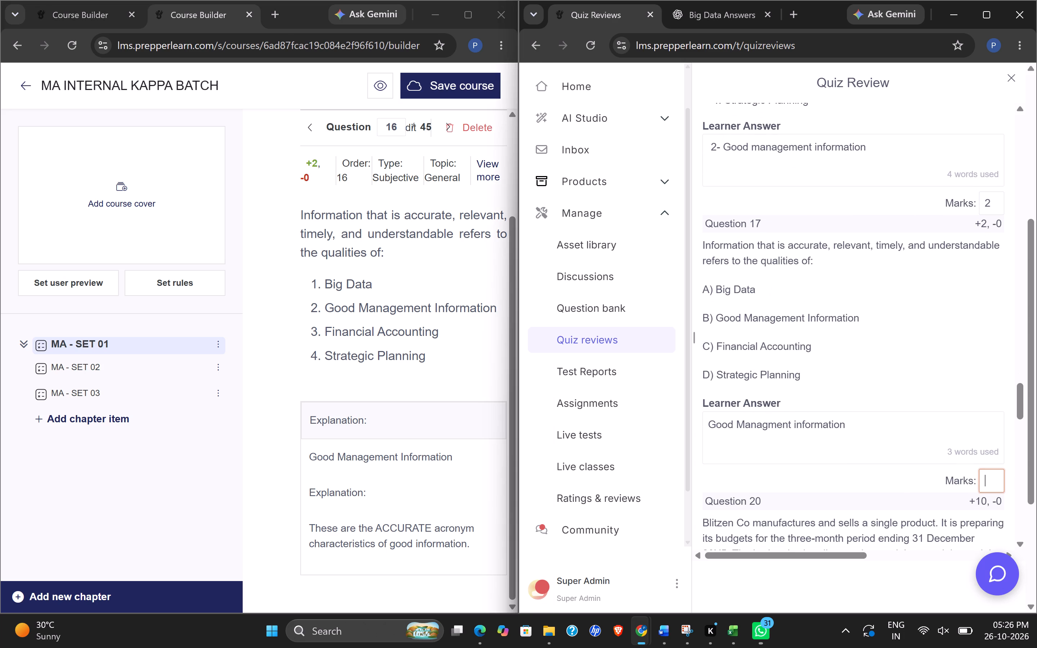
key("2")
left_click(829, 450)
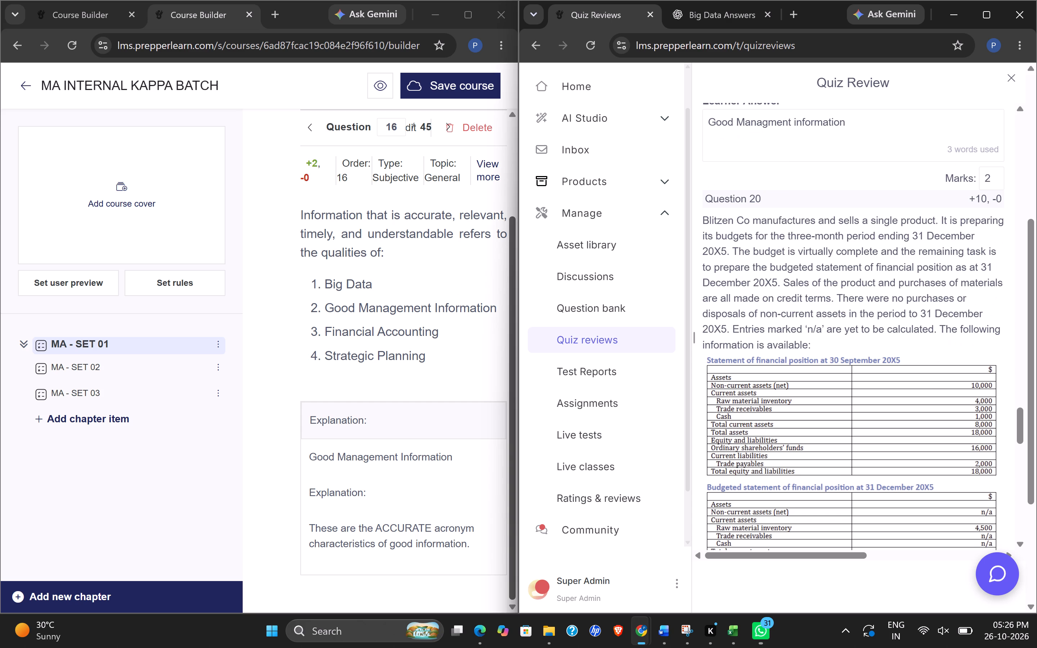
Load question 20 in the course builder and read through the Blitzen Co budget tables and tasks towards its explanation.
left_click(398, 125)
key("BackSpace")
key("BackSpace")
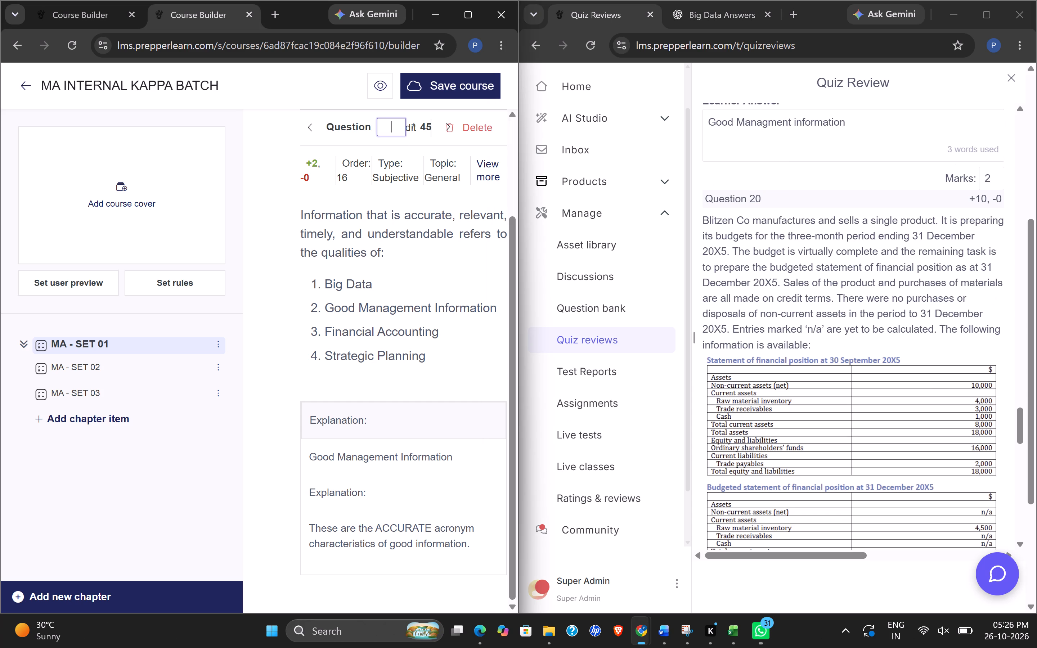
type("20")
key("Return")
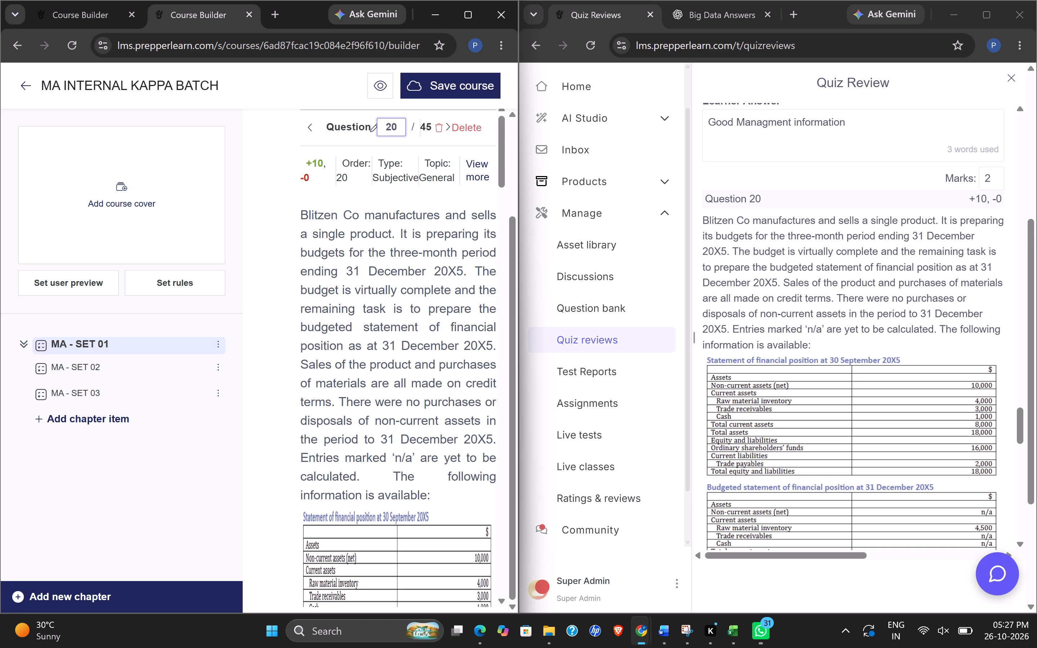
scroll(455, 303, "down", 4)
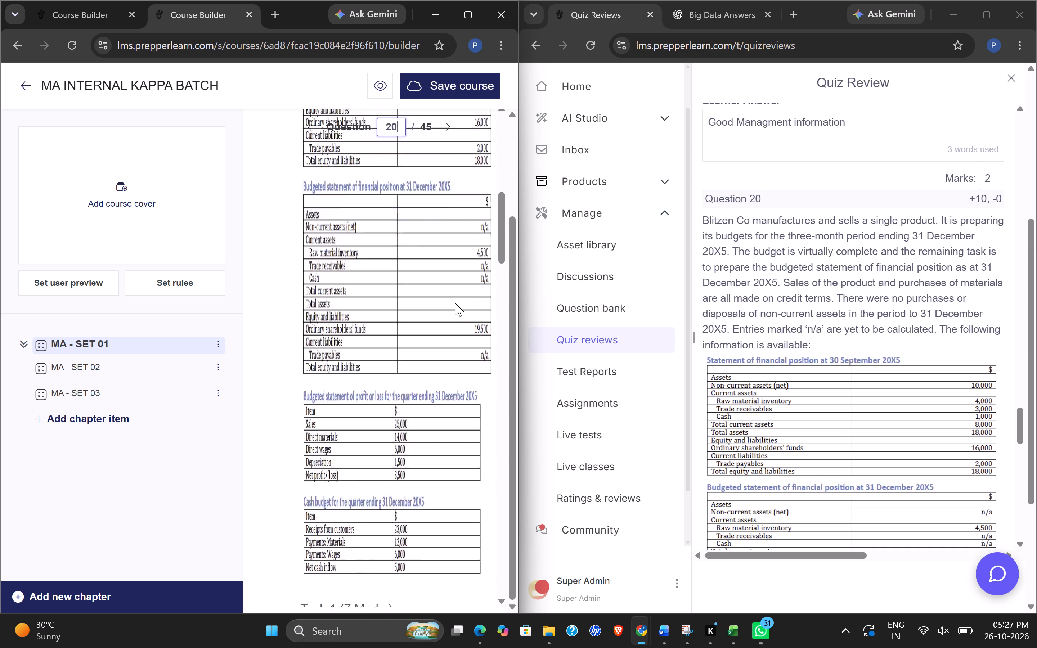
scroll(455, 303, "down", 5)
scroll(701, 372, "down", 2)
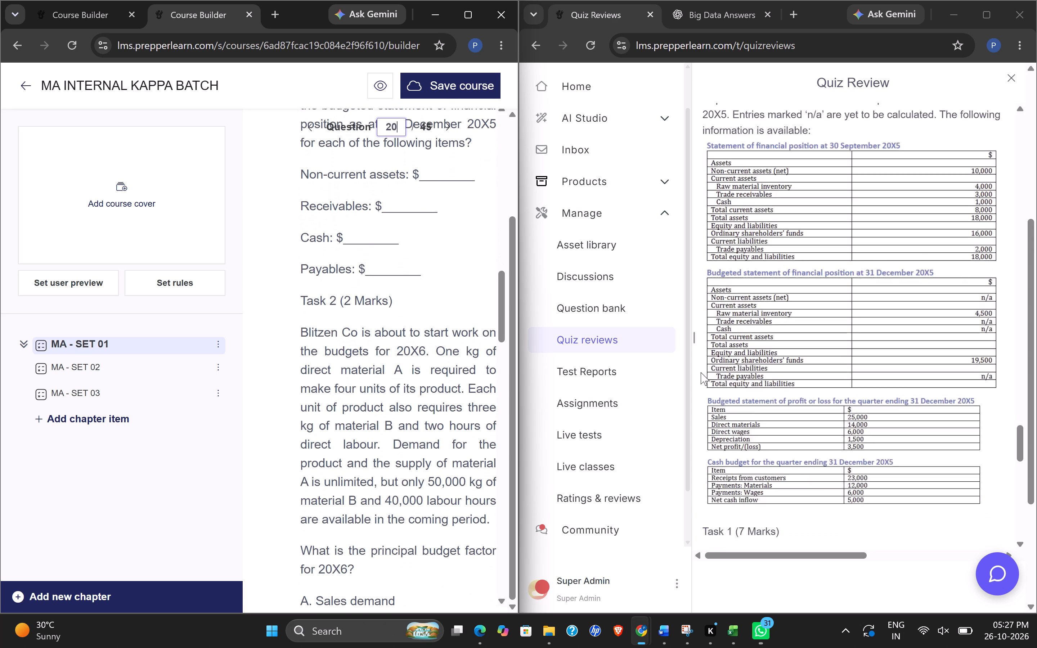
Compare the learner's Blitzen Co budget answers for Tasks 1 to 3 with the question 20 explanation in the course builder.
scroll(701, 372, "down", 5)
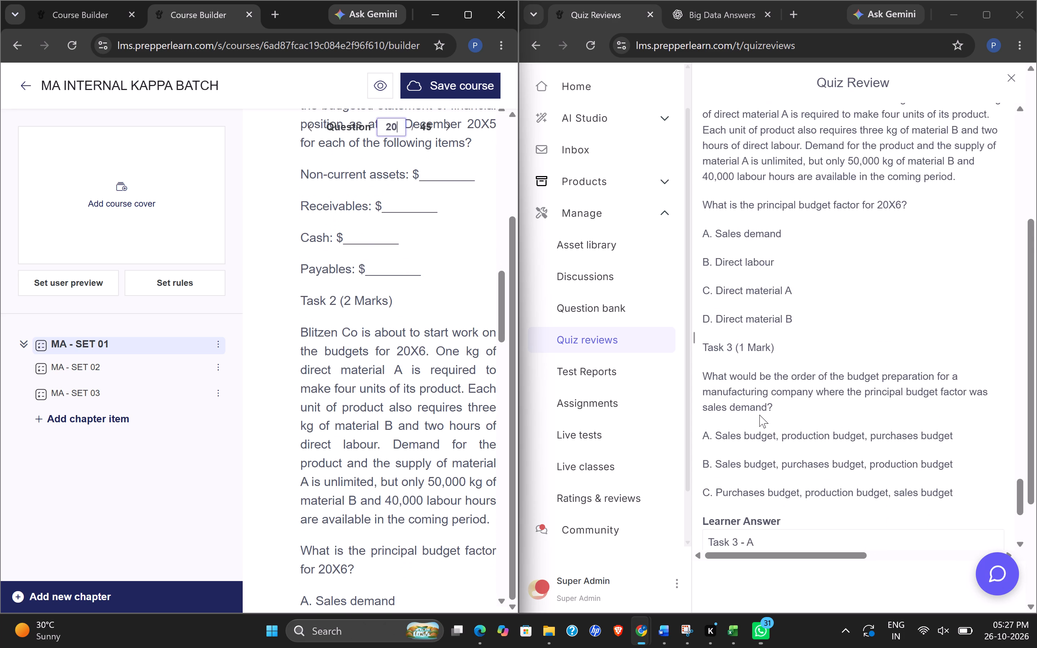
scroll(759, 415, "down", 5)
scroll(344, 432, "down", 3)
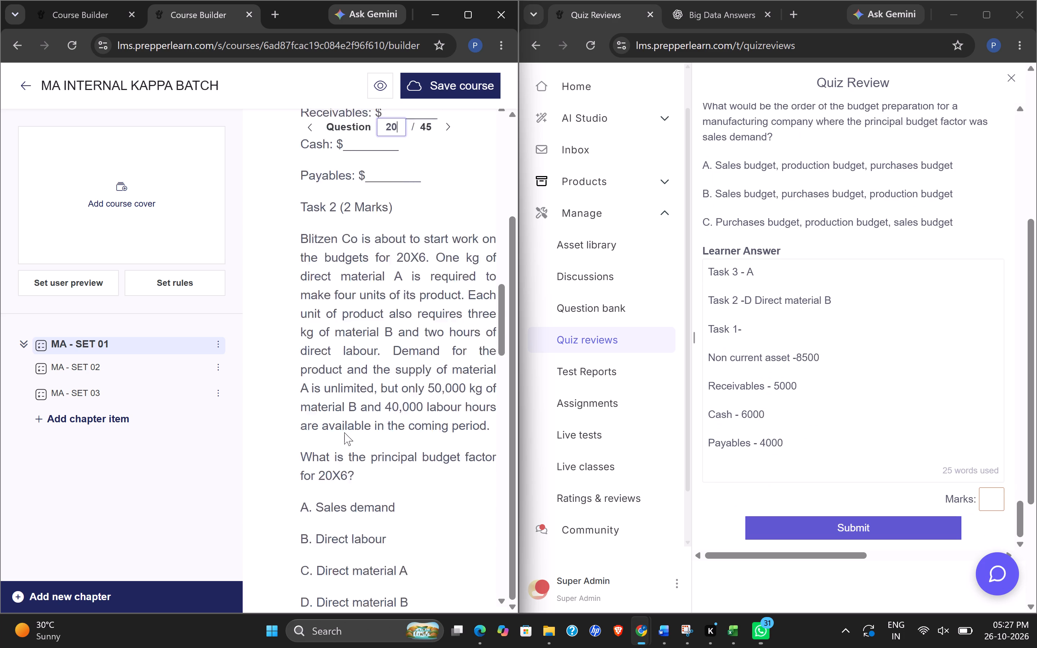
scroll(344, 432, "down", 4)
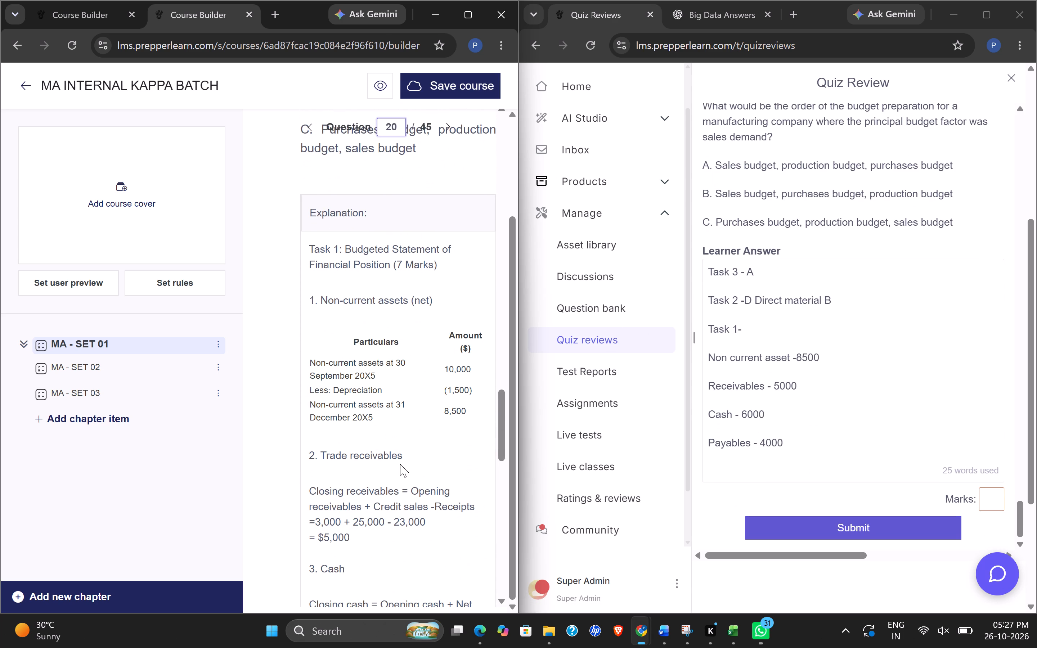
scroll(400, 464, "down", 8)
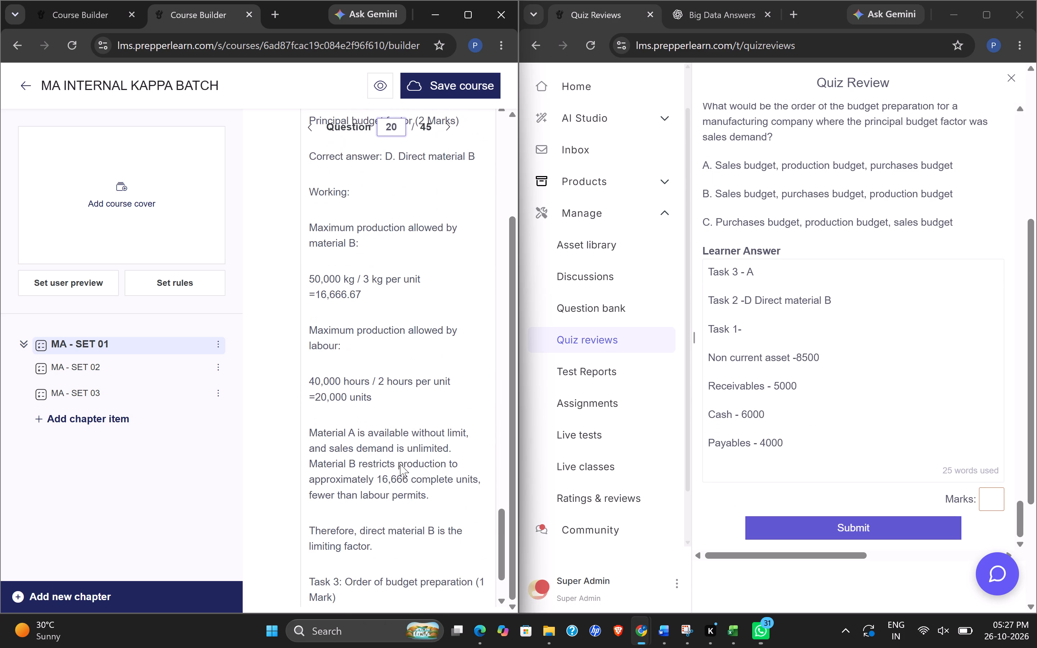
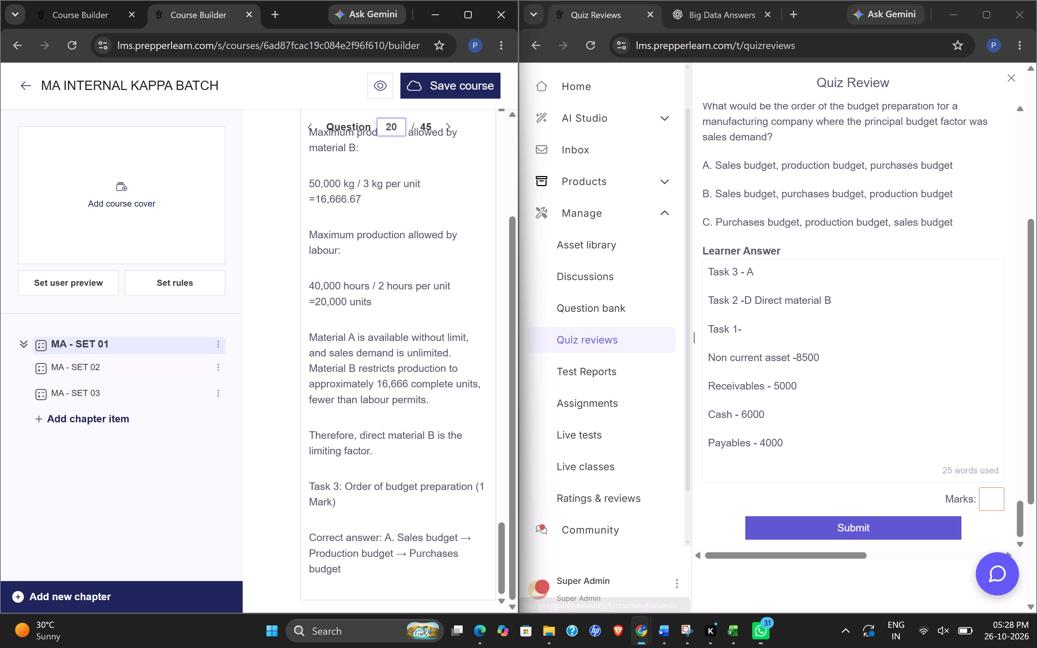
Check the learner's three budget task answers for question 20 against the end of its explanation.
scroll(382, 281, "down", 2)
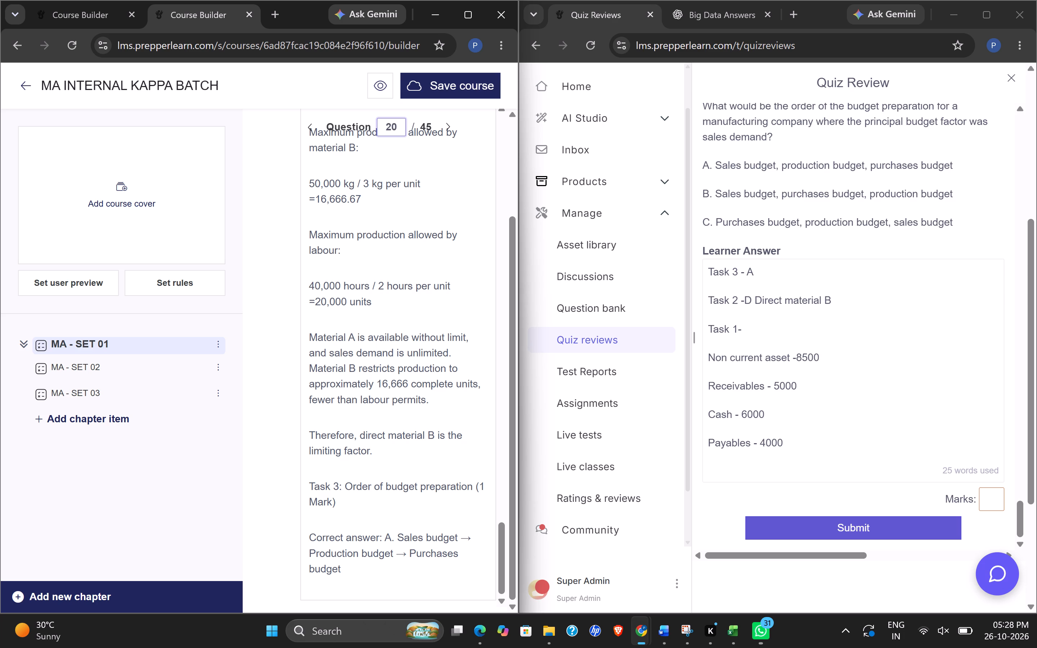
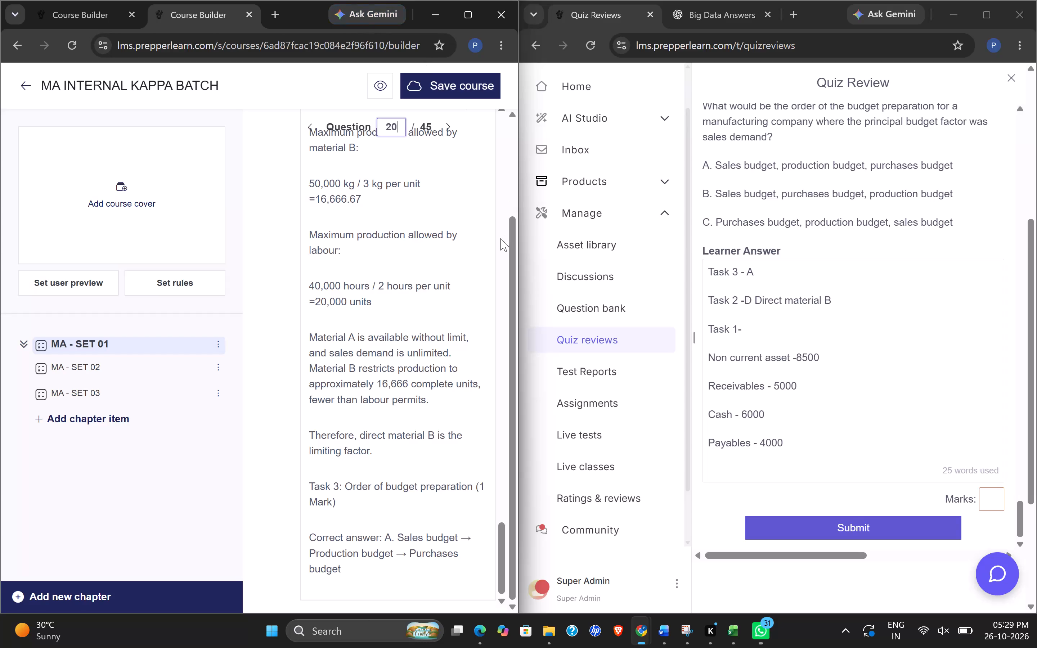
Check question 20's Task 2 and Task 3 wording against the explanation's principal budget factor and budget order solutions.
scroll(356, 375, "down", 1)
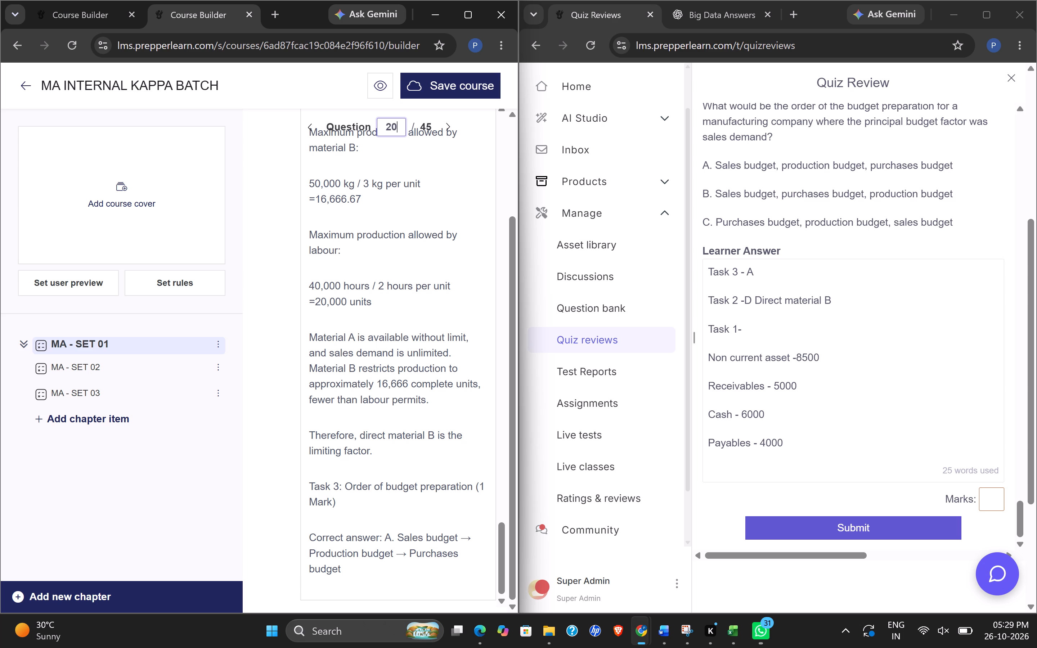
scroll(452, 399, "down", 6)
scroll(769, 143, "up", 1)
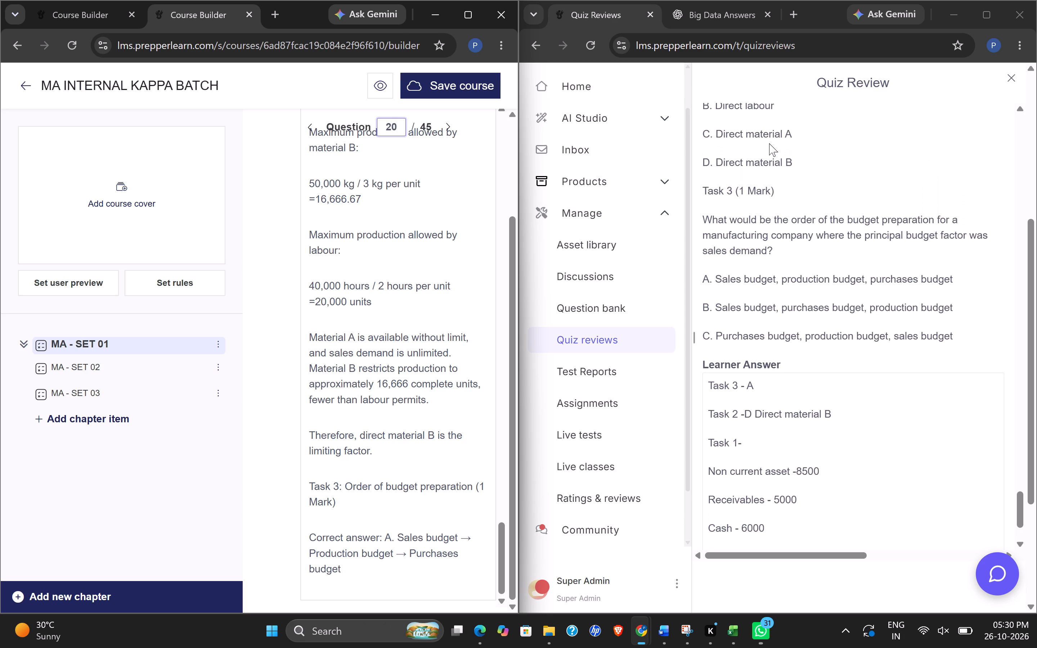
scroll(769, 143, "up", 1)
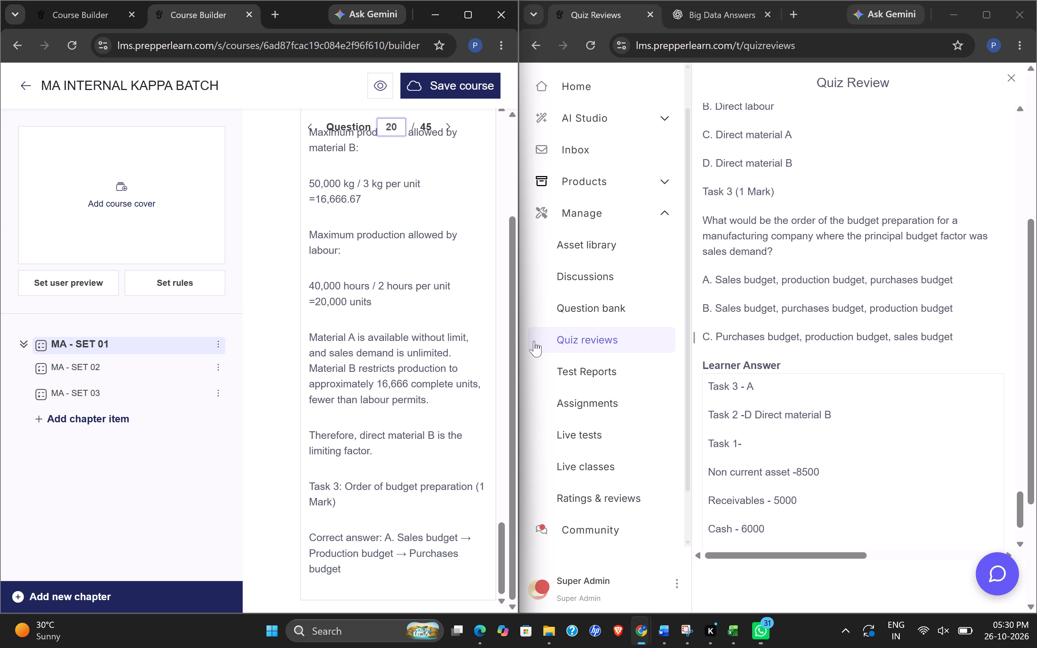
scroll(787, 243, "up", 1)
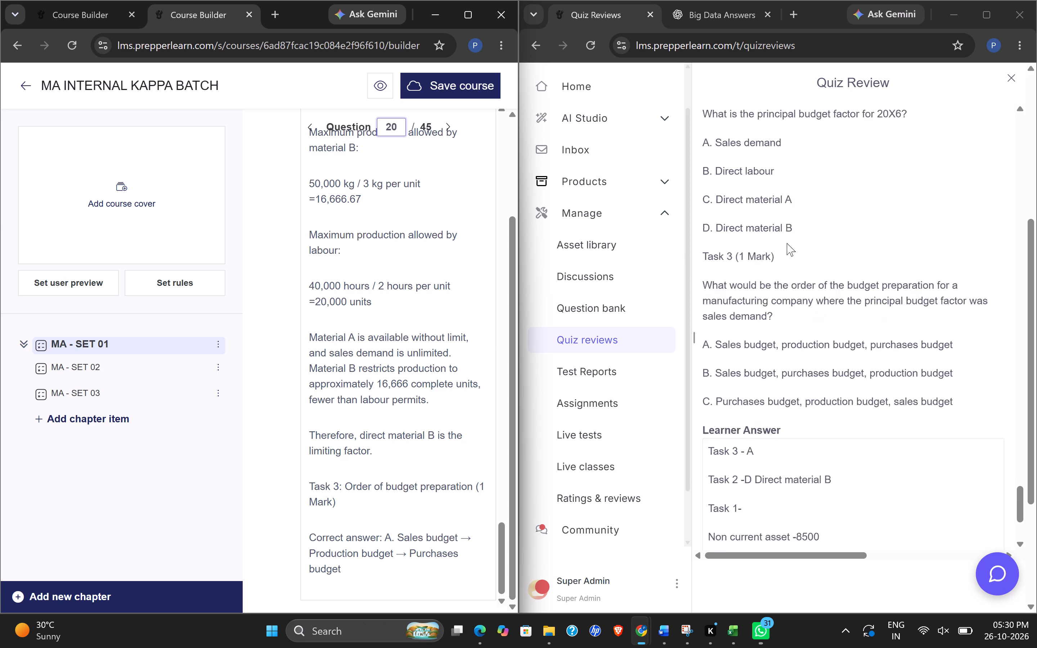
scroll(787, 243, "up", 3)
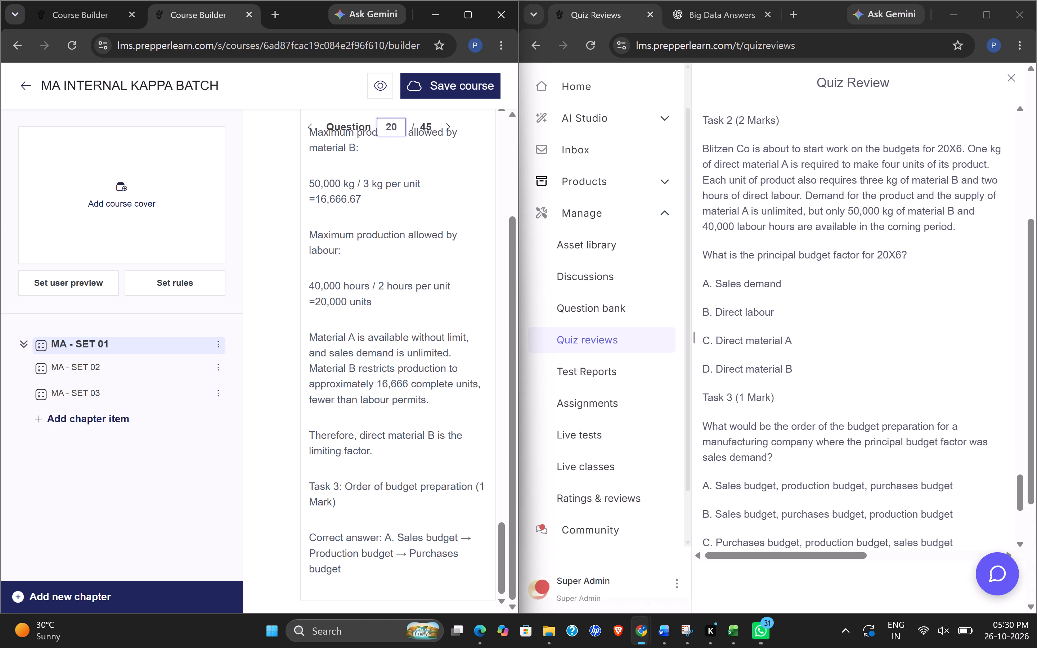
scroll(375, 368, "up", 3)
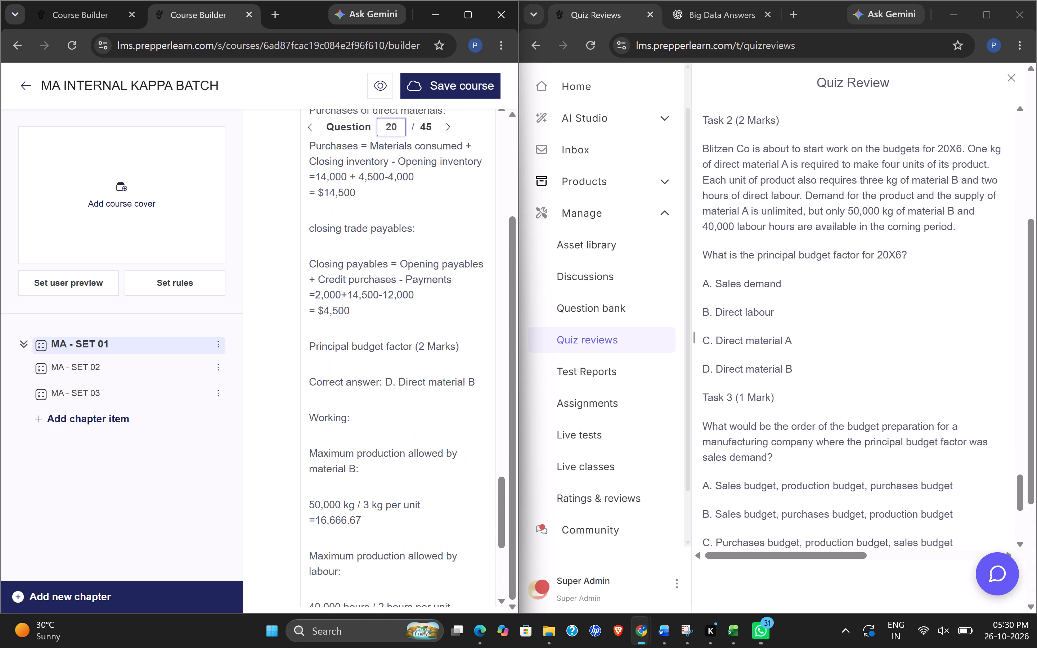
scroll(375, 368, "up", 2)
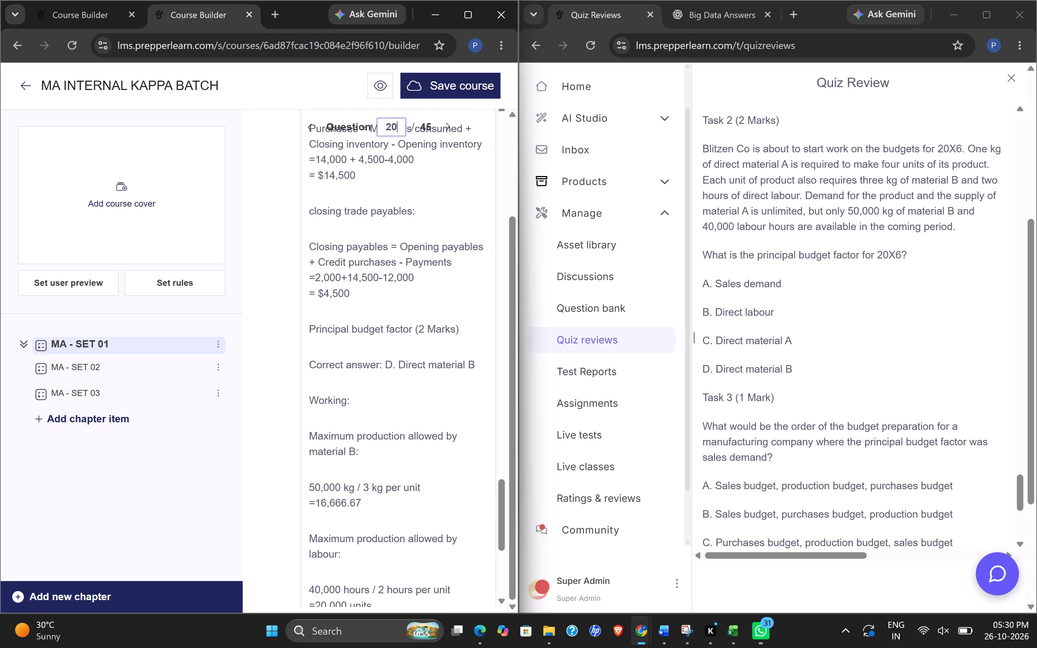
scroll(375, 368, "down", 2)
scroll(375, 368, "up", 1)
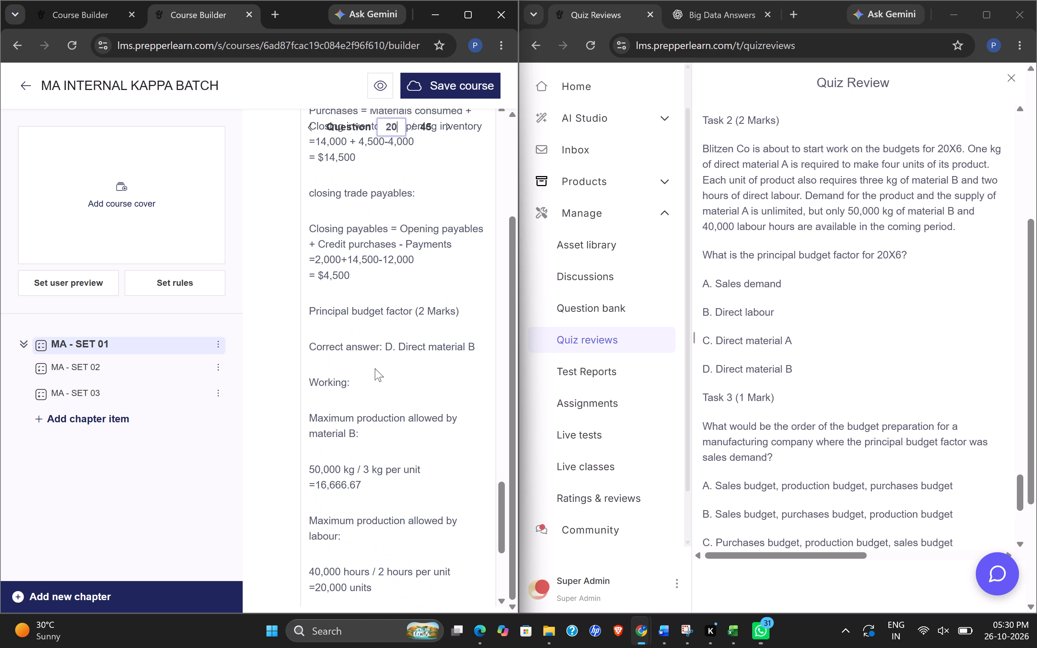
scroll(375, 368, "down", 2)
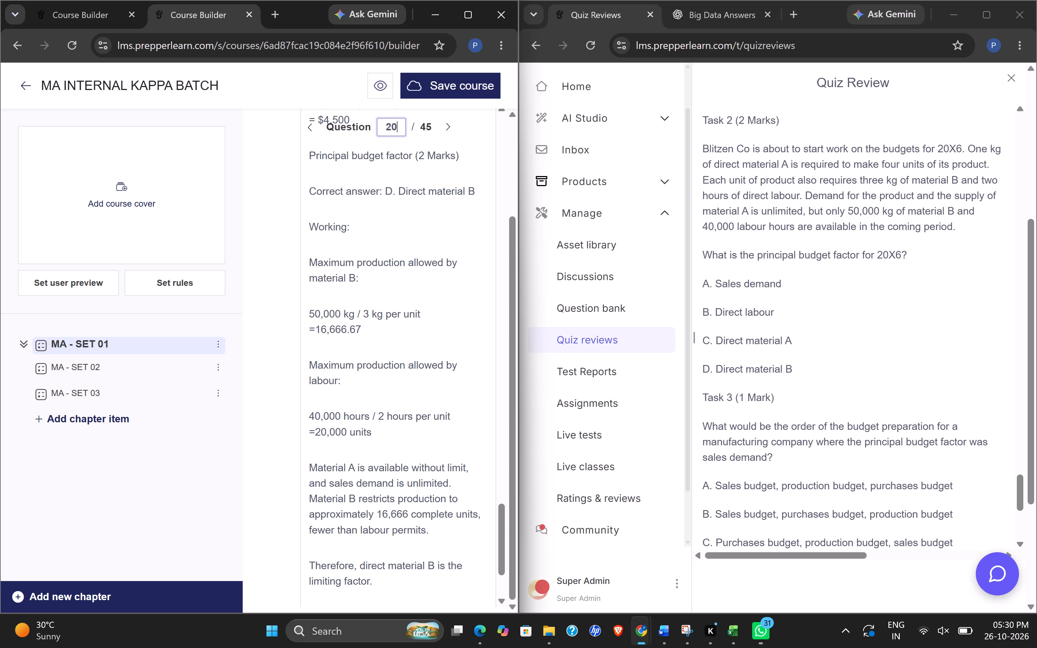
Read the explanation's Task 1 workings for non-current assets, trade receivables, cash and trade payables, and return to the learner's answer.
scroll(408, 310, "up", 5)
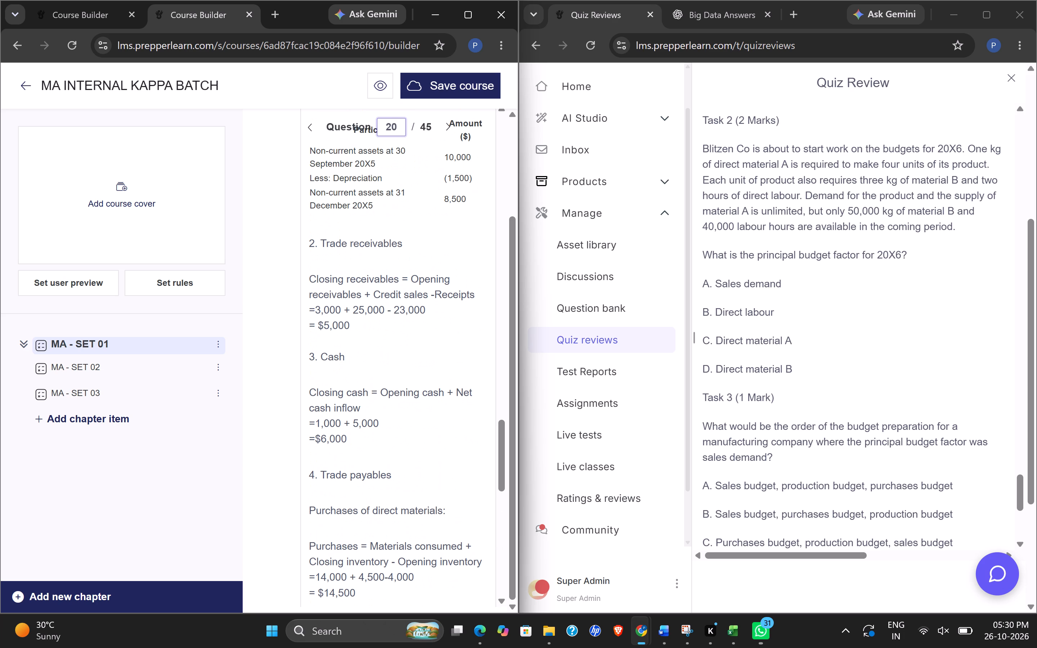
scroll(313, 305, "up", 2)
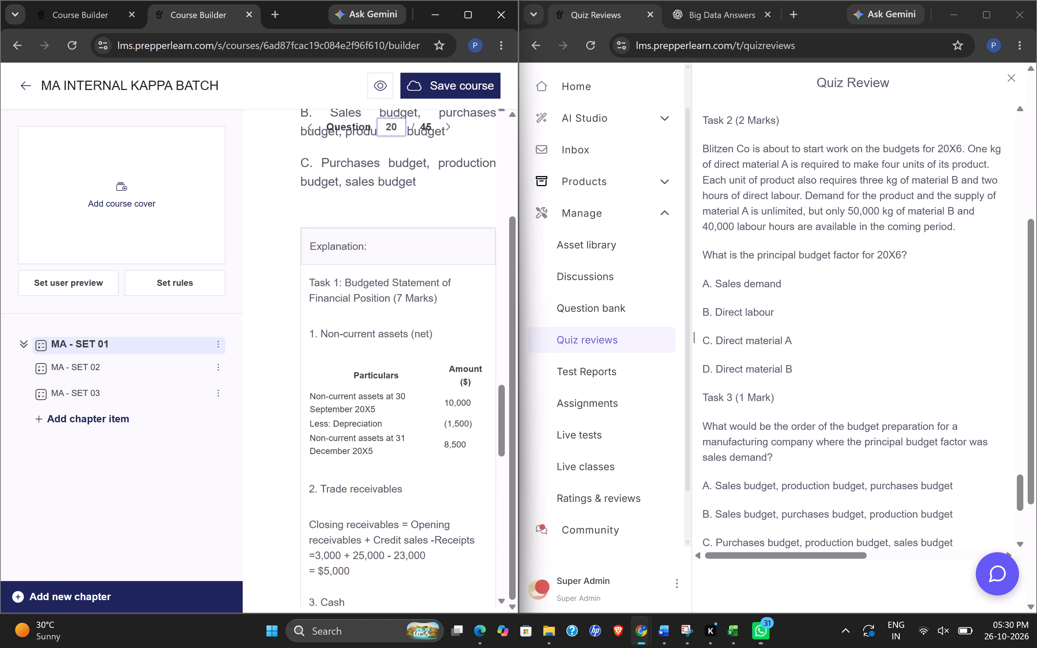
scroll(313, 305, "down", 2)
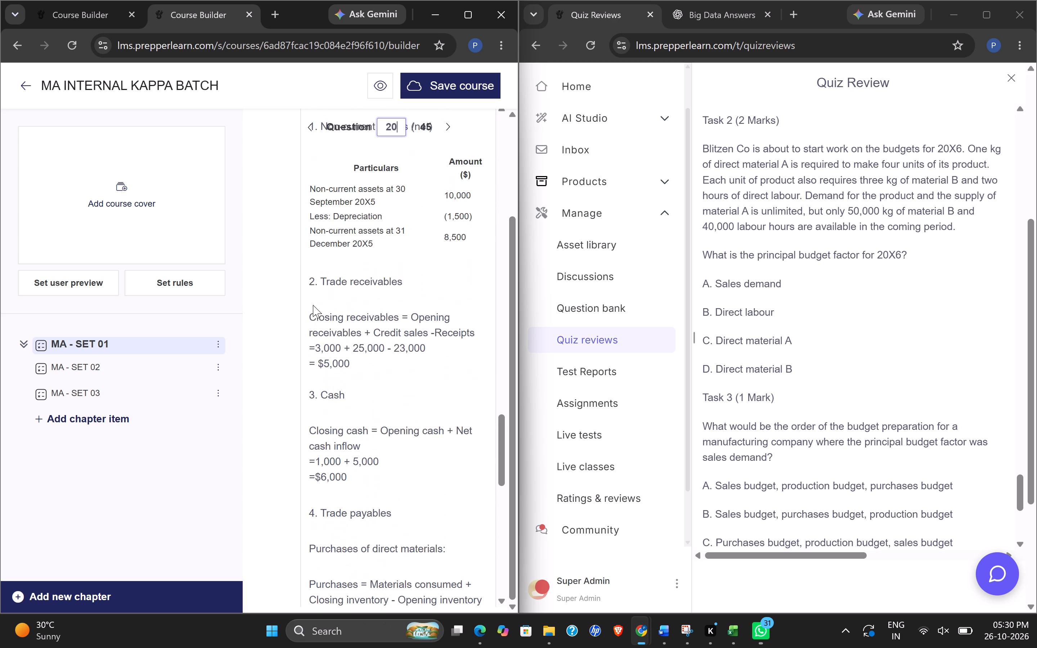
scroll(313, 305, "down", 3)
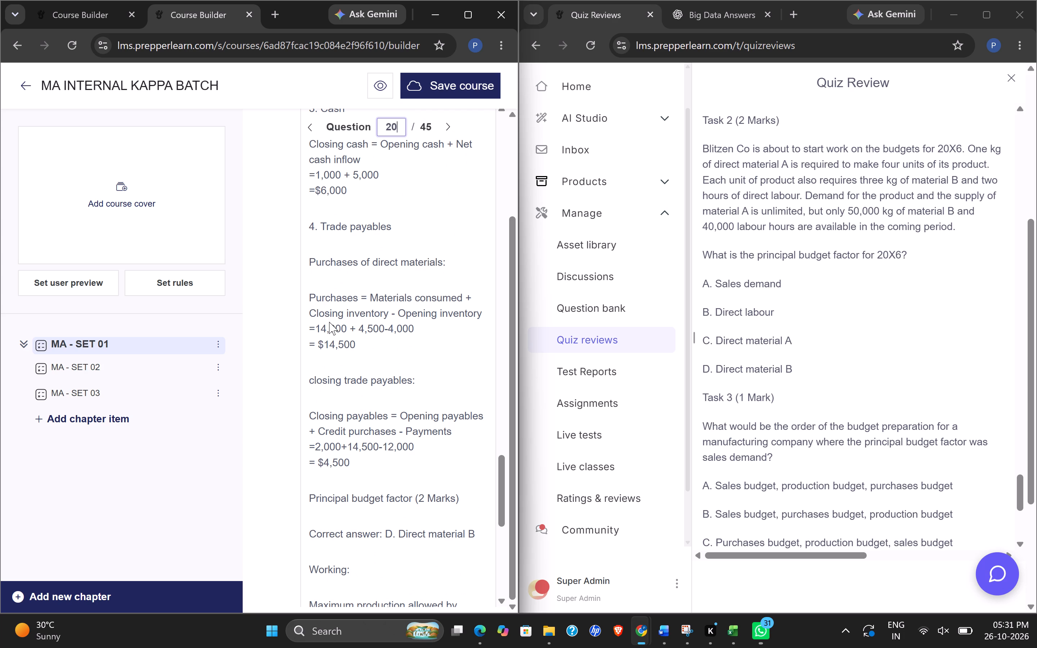
scroll(348, 387, "down", 1)
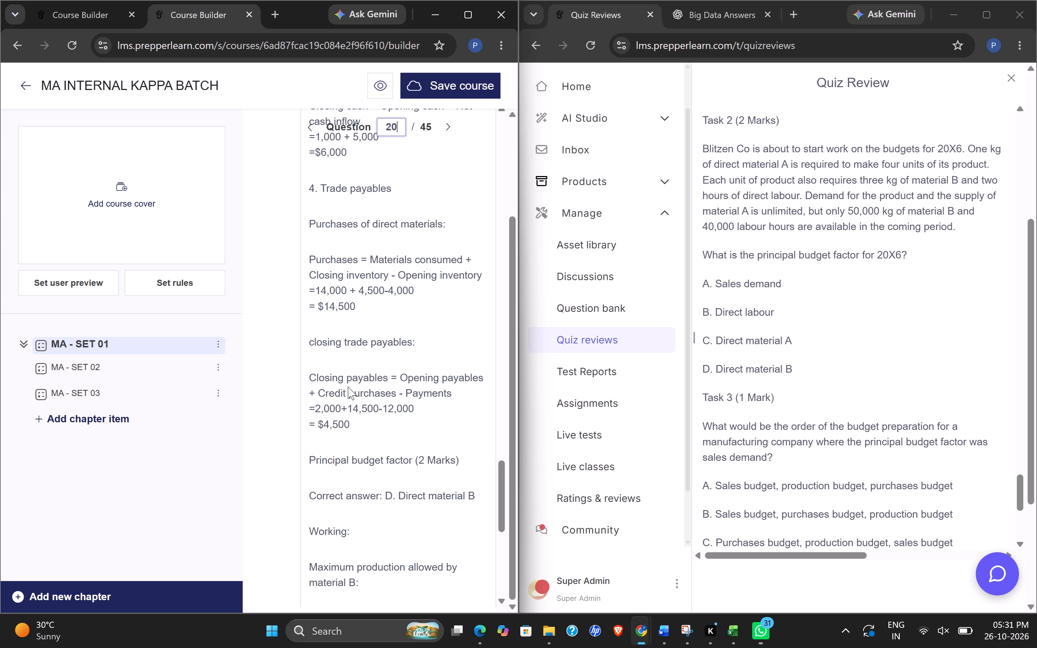
scroll(348, 387, "down", 1)
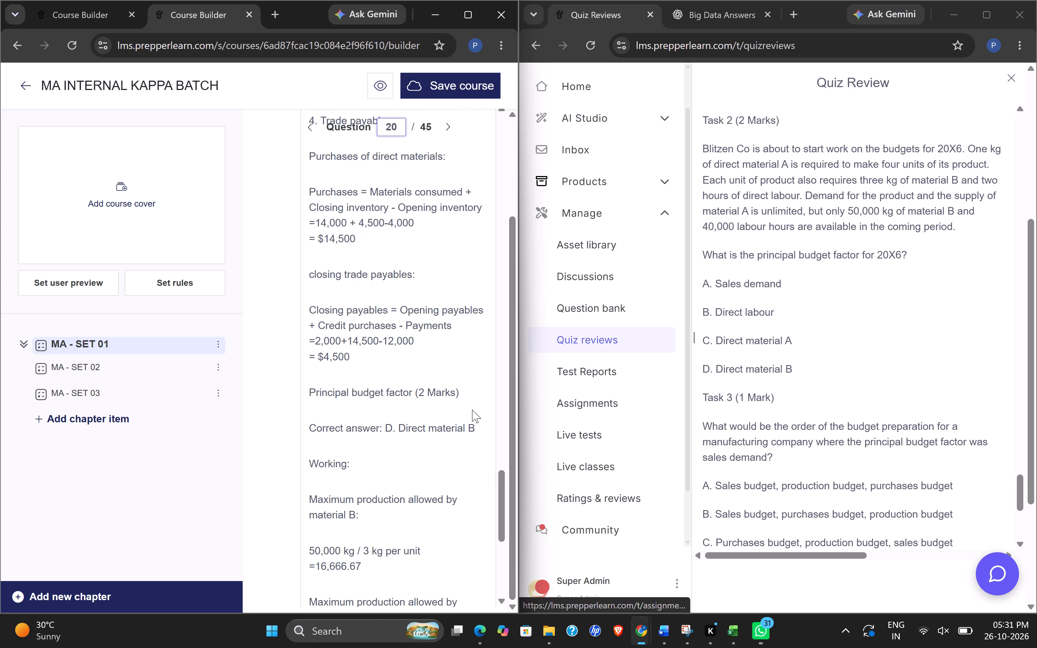
scroll(746, 364, "down", 5)
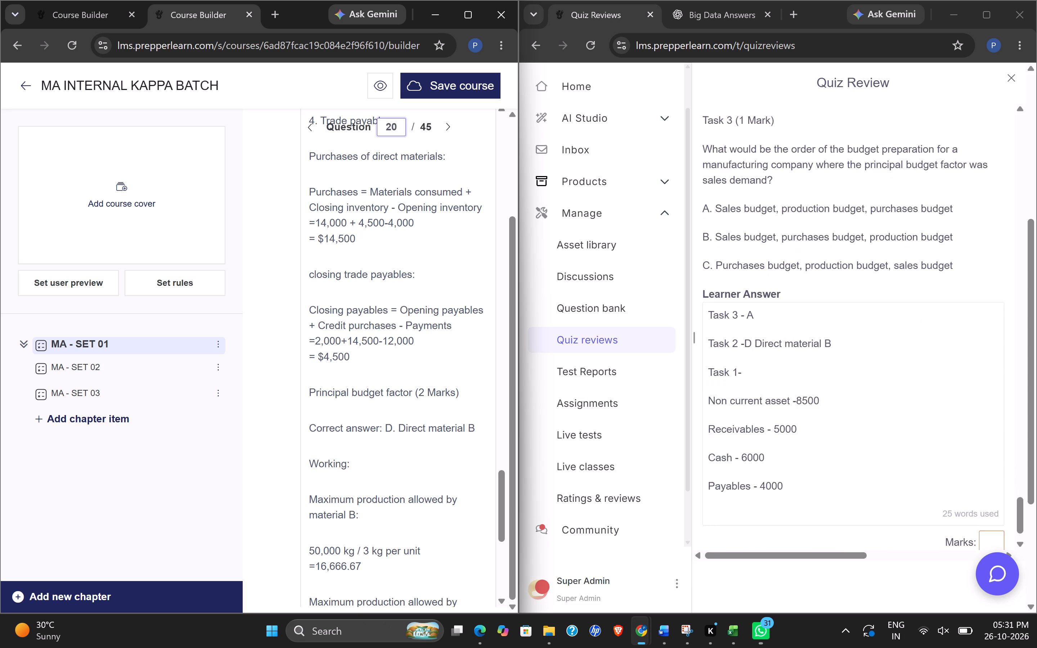
scroll(746, 364, "down", 1)
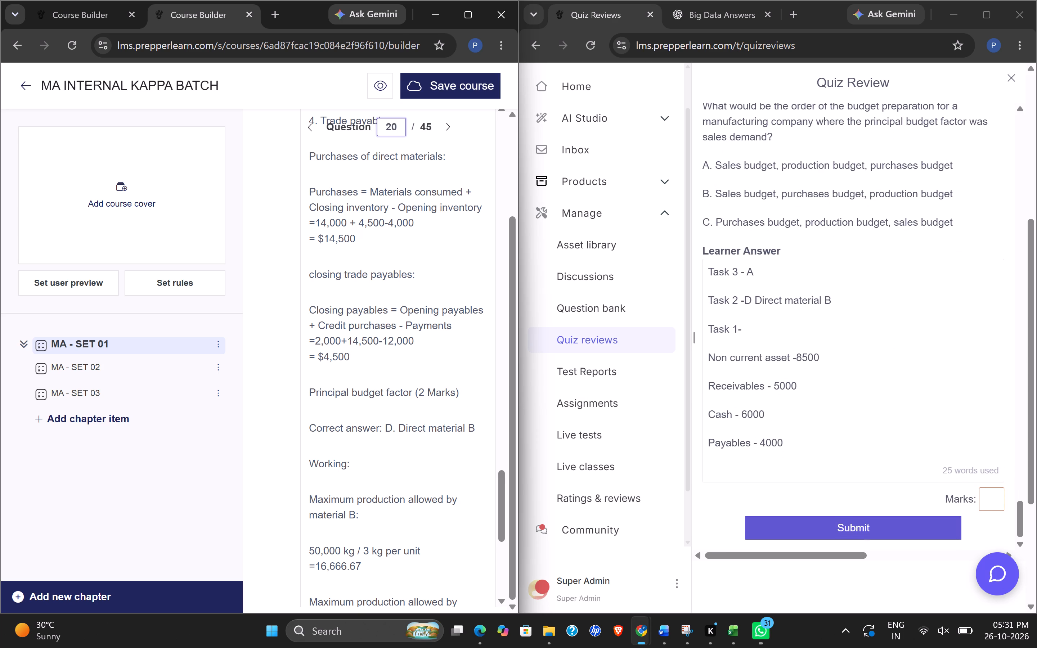
Compare the learner's four Task 1 figures for question 20 with the explanation's budgeted statement of financial position.
scroll(457, 396, "up", 5)
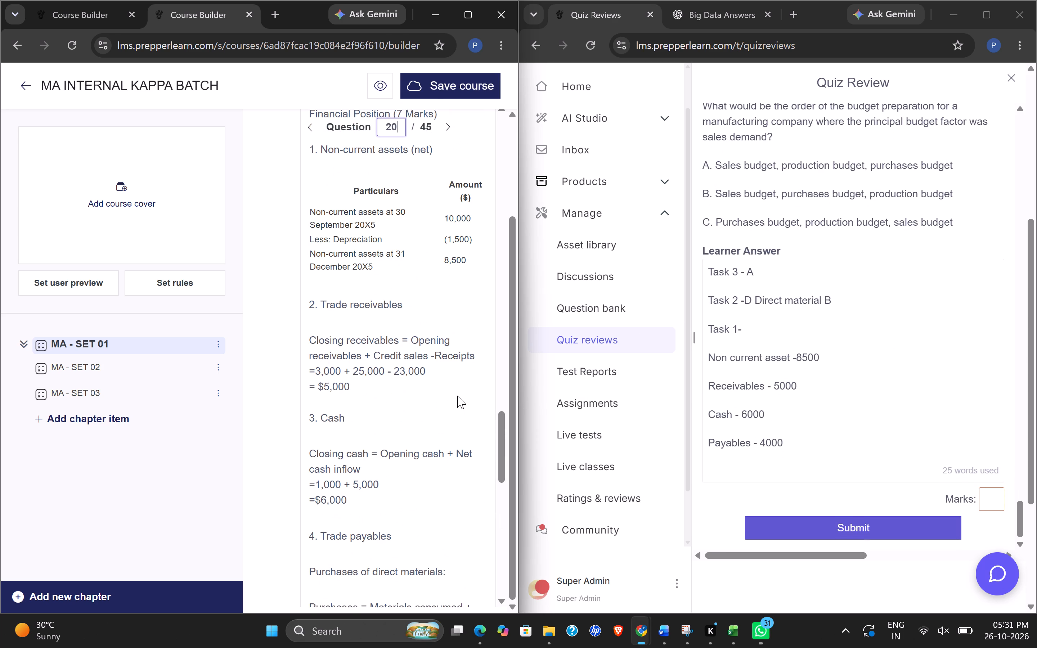
scroll(427, 255, "up", 1)
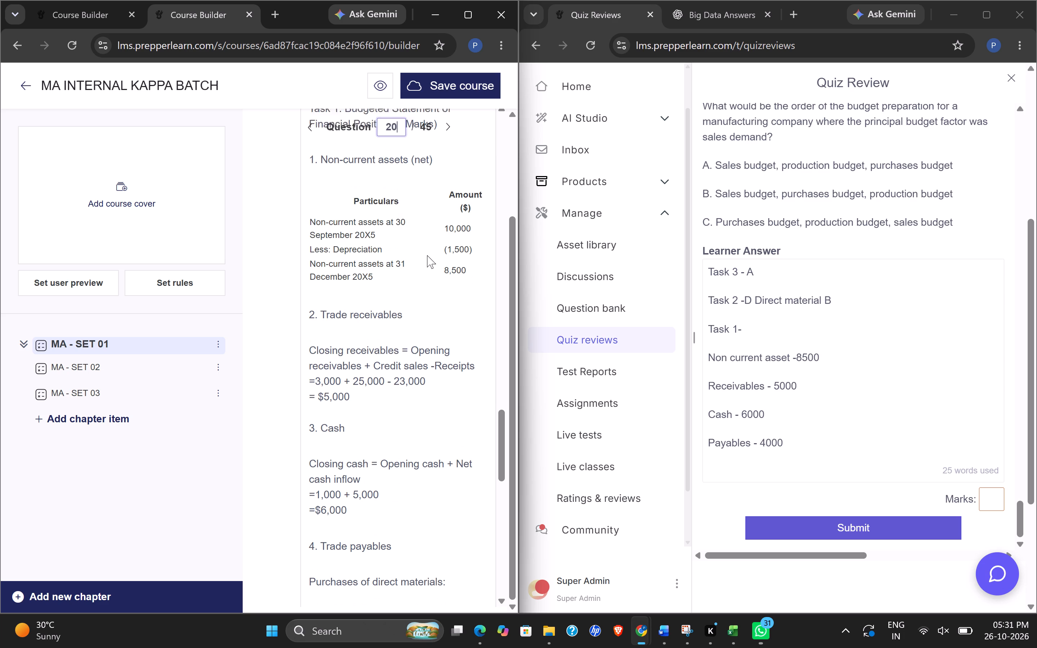
scroll(427, 255, "up", 1)
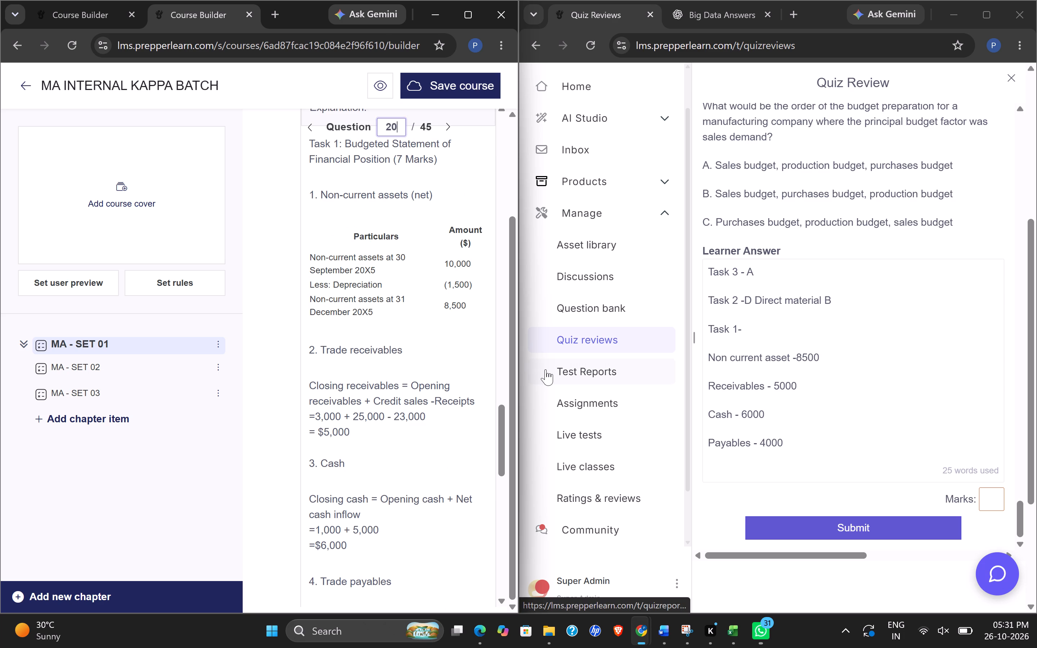
scroll(465, 333, "down", 1)
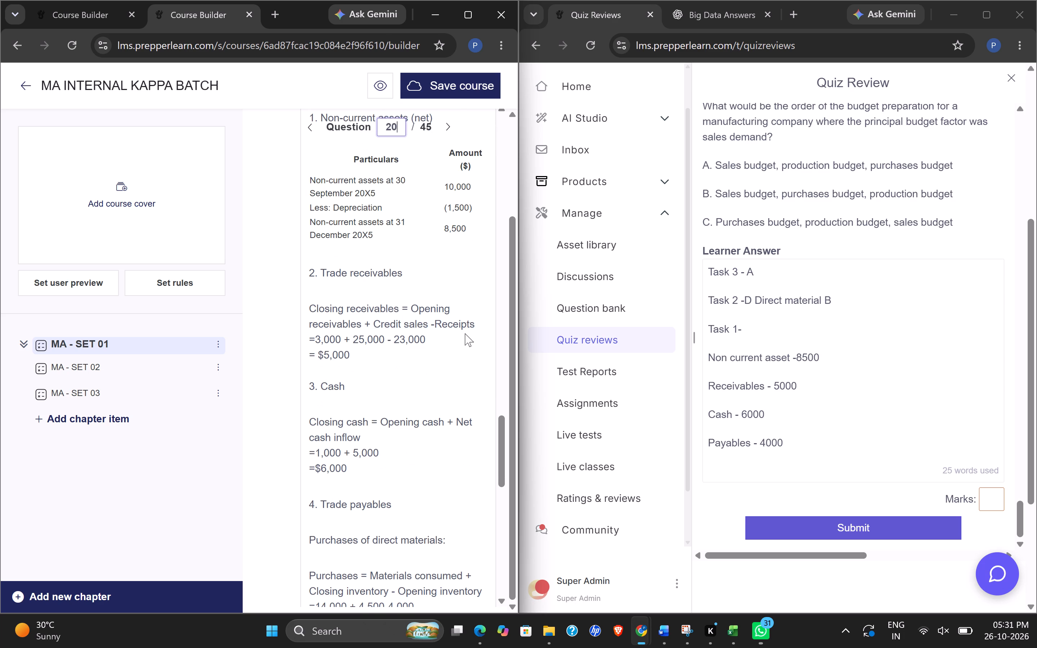
scroll(463, 396, "down", 1)
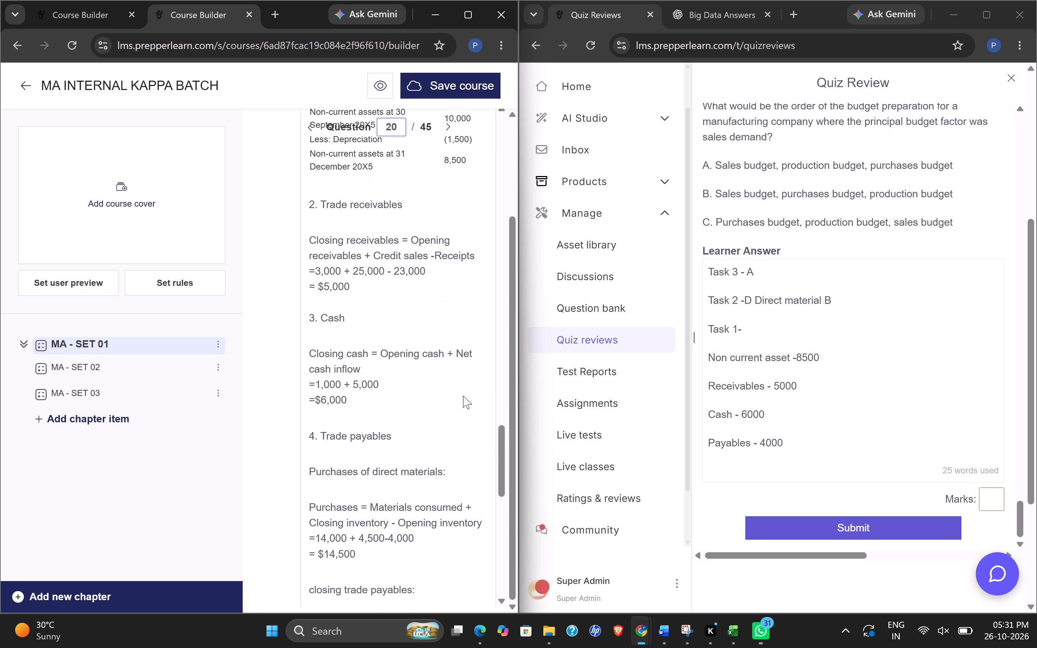
scroll(463, 396, "down", 2)
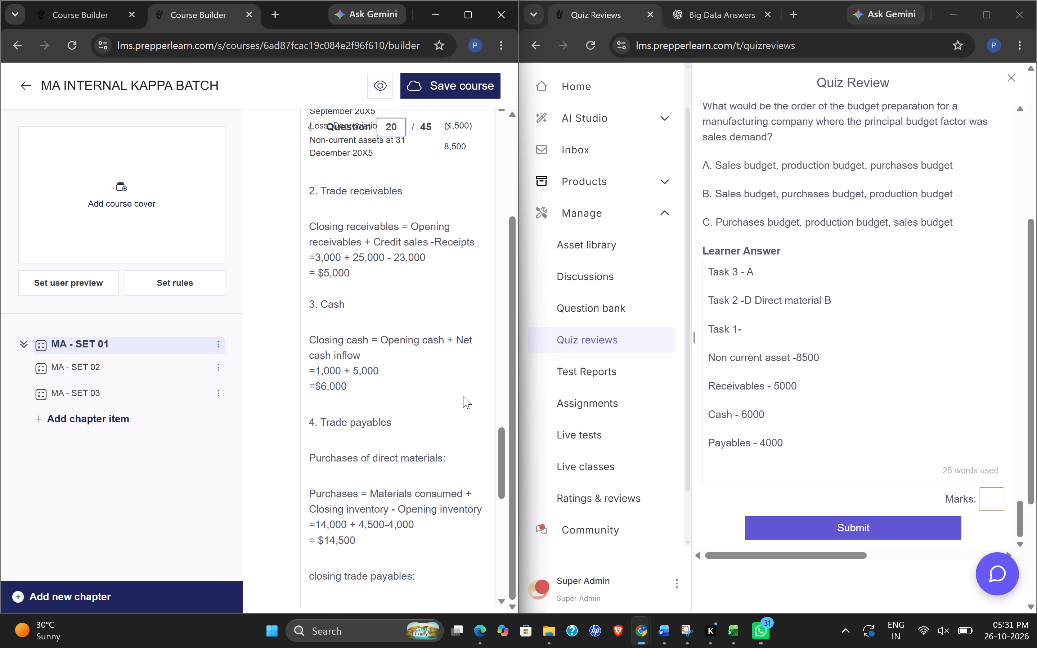
Award 10 marks for question 20 after rechecking its task requirements and mark allocation, and submit the quiz review.
scroll(802, 363, "up", 5)
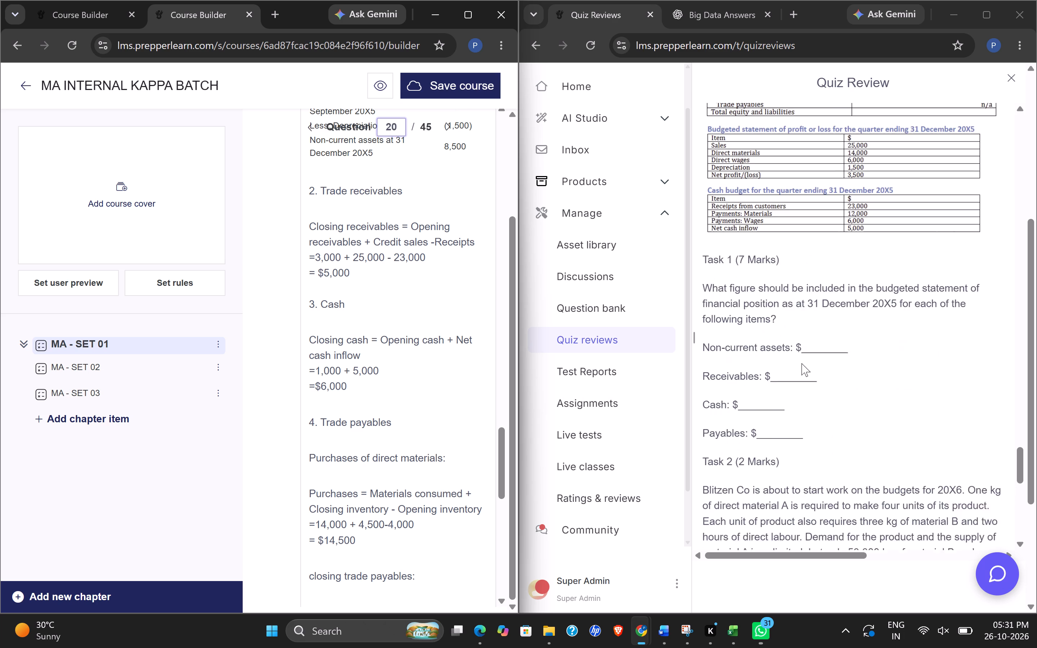
scroll(802, 363, "up", 7)
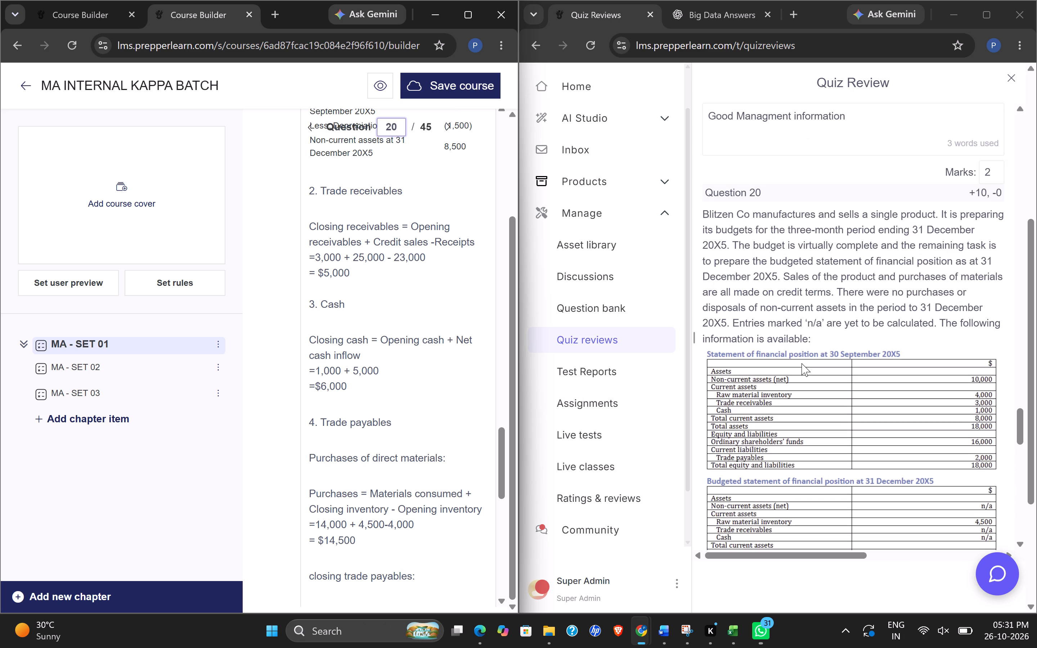
scroll(802, 363, "up", 1)
scroll(802, 363, "down", 6)
scroll(984, 409, "down", 5)
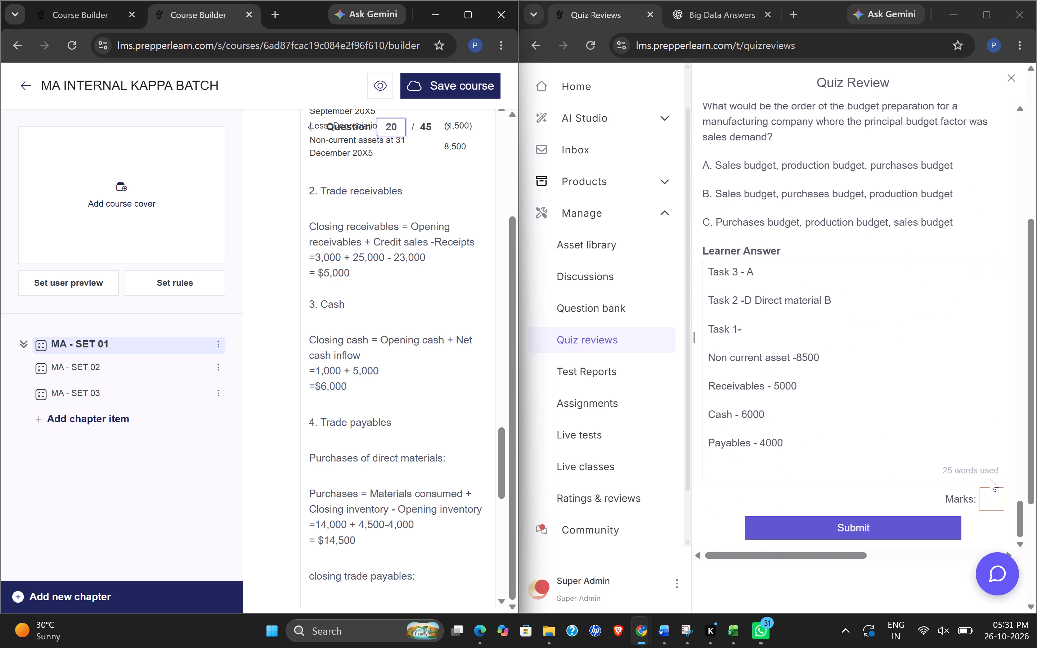
left_click(998, 486)
left_click(997, 492)
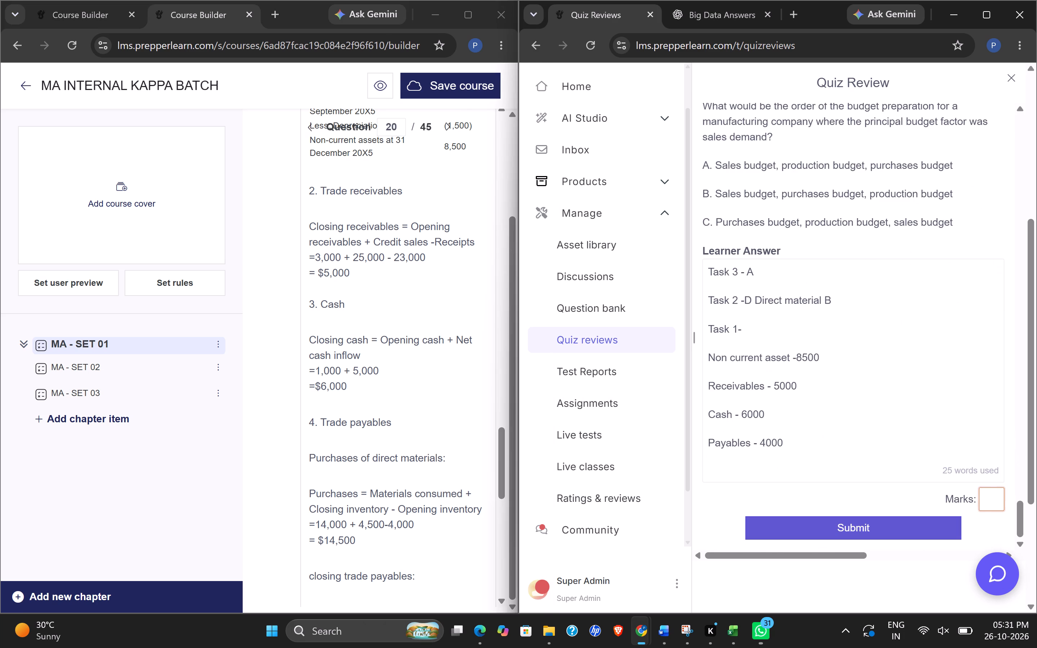
type("10")
left_click(871, 521)
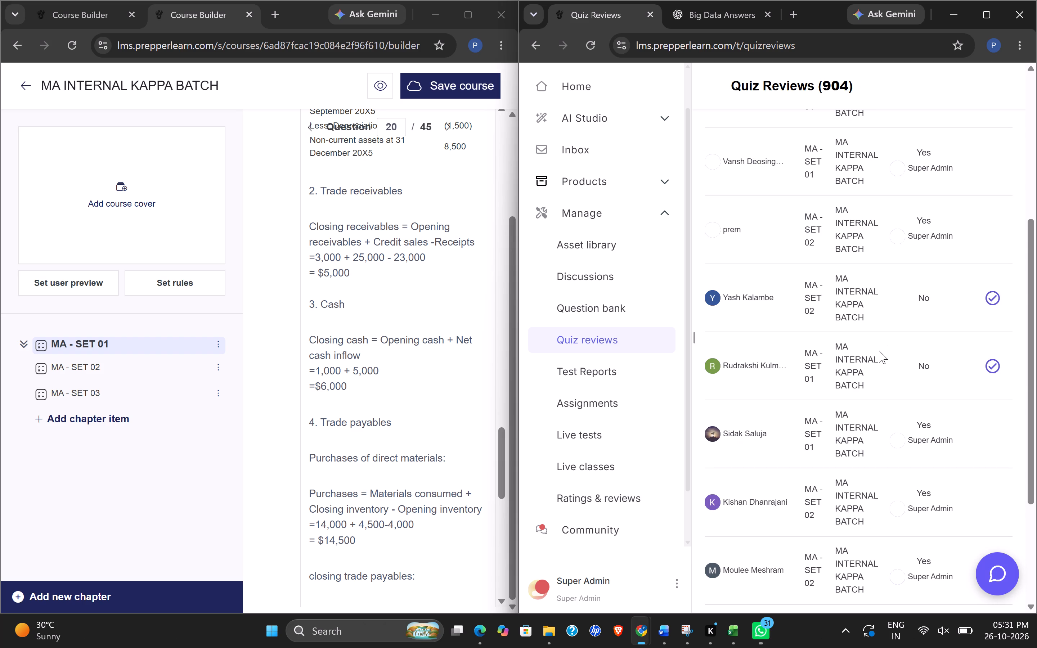
Open Sidak's learner profile and view the MA - SET 01 attempt results in the MA INTERNAL KAPPA BATCH course report.
scroll(876, 280, "up", 1)
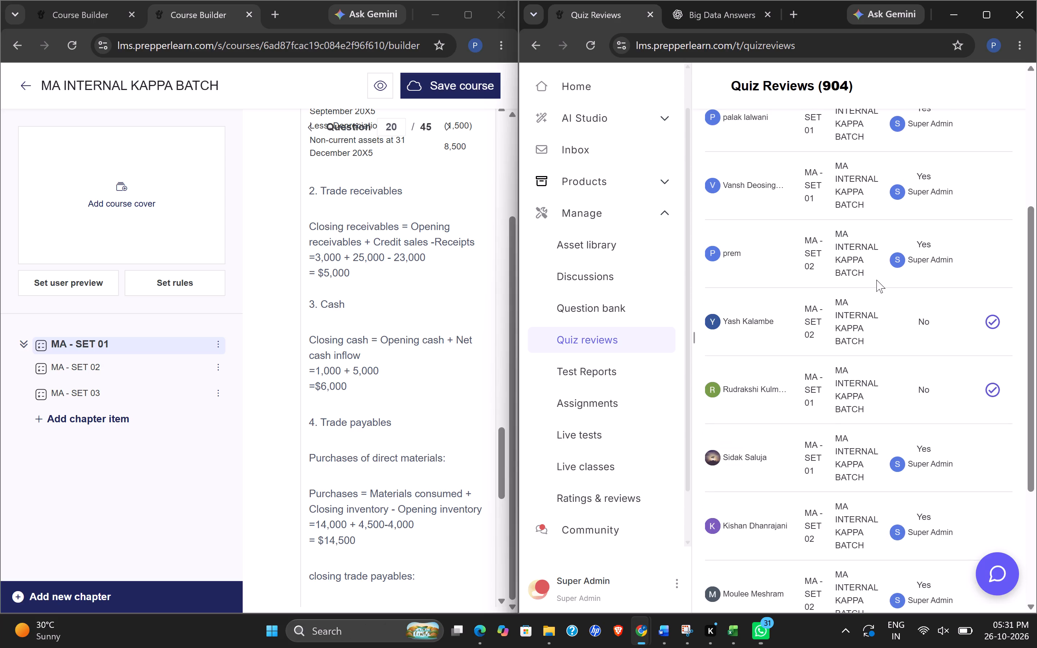
left_click(758, 454)
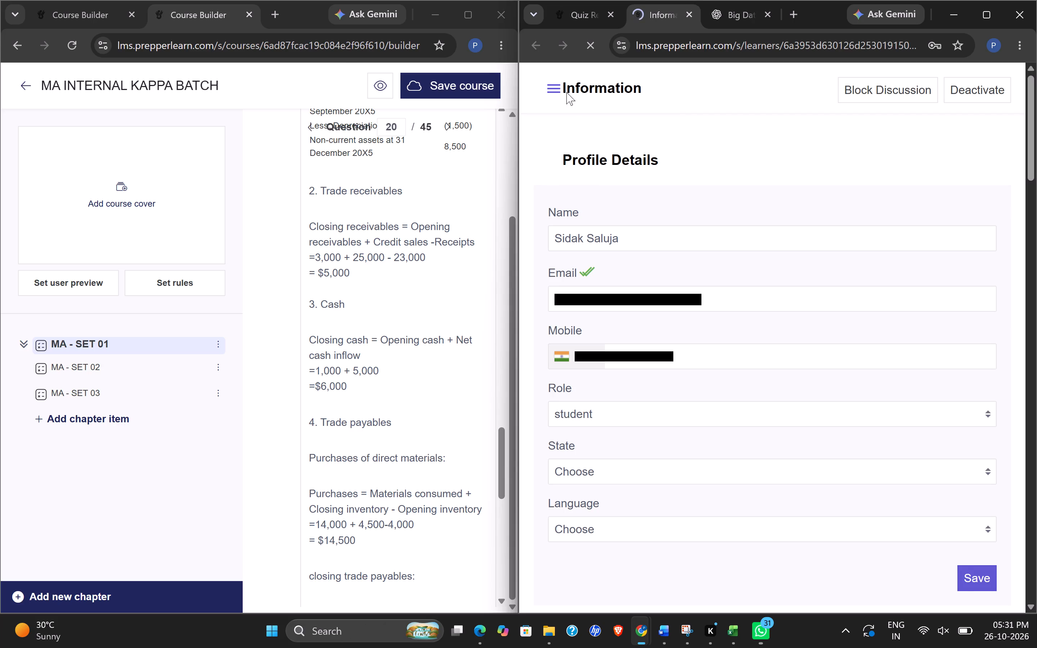
left_click(566, 92)
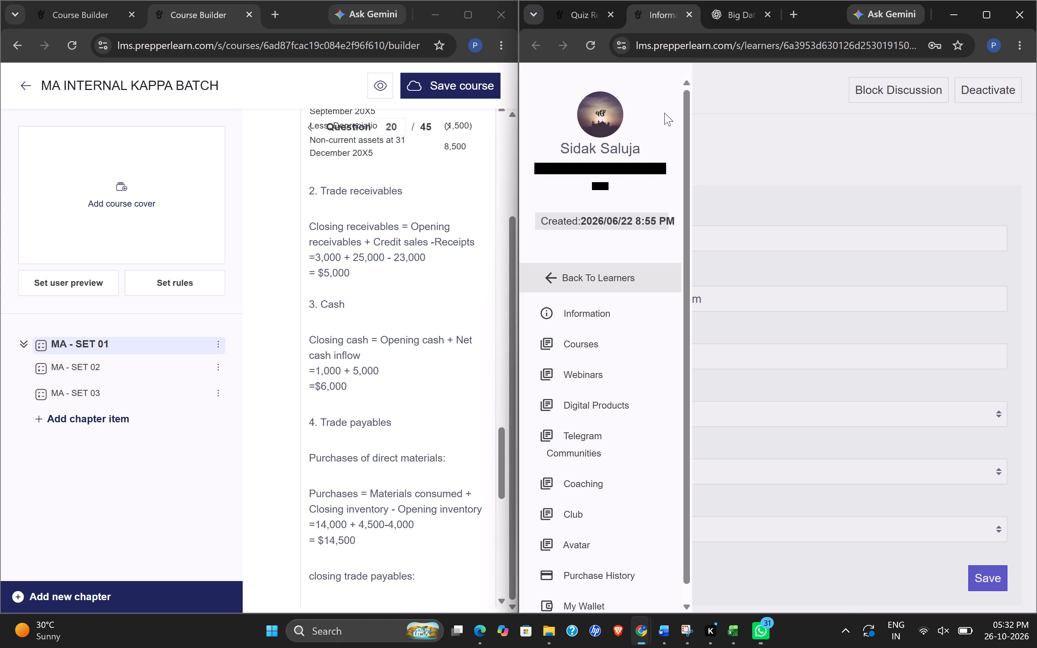
left_click(618, 353)
left_click(594, 336)
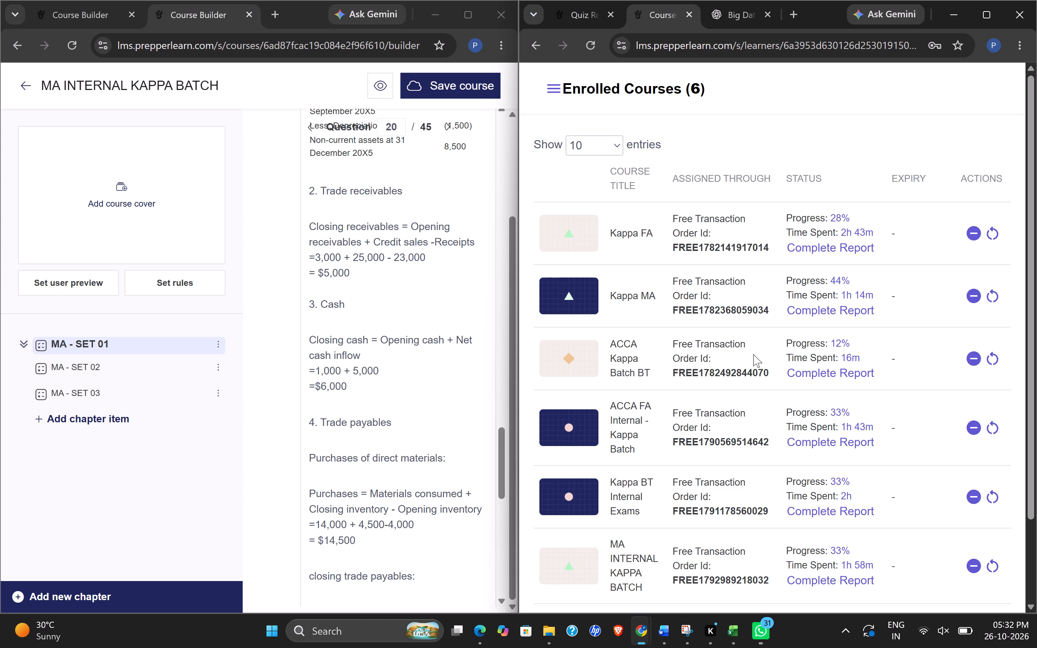
scroll(753, 354, "down", 2)
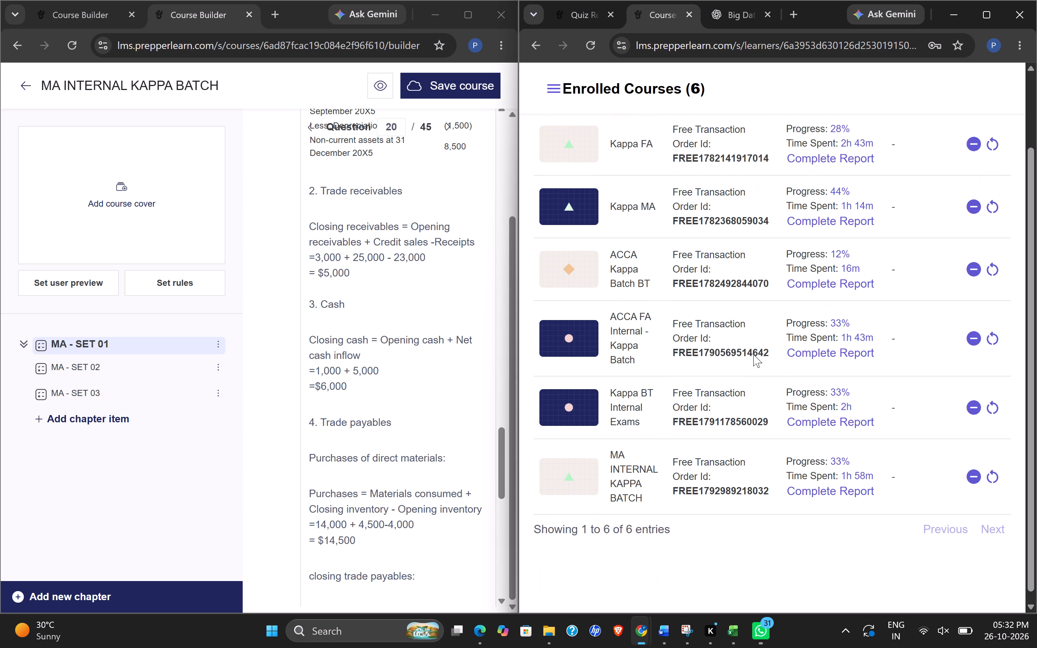
scroll(753, 354, "down", 1)
left_click(820, 481)
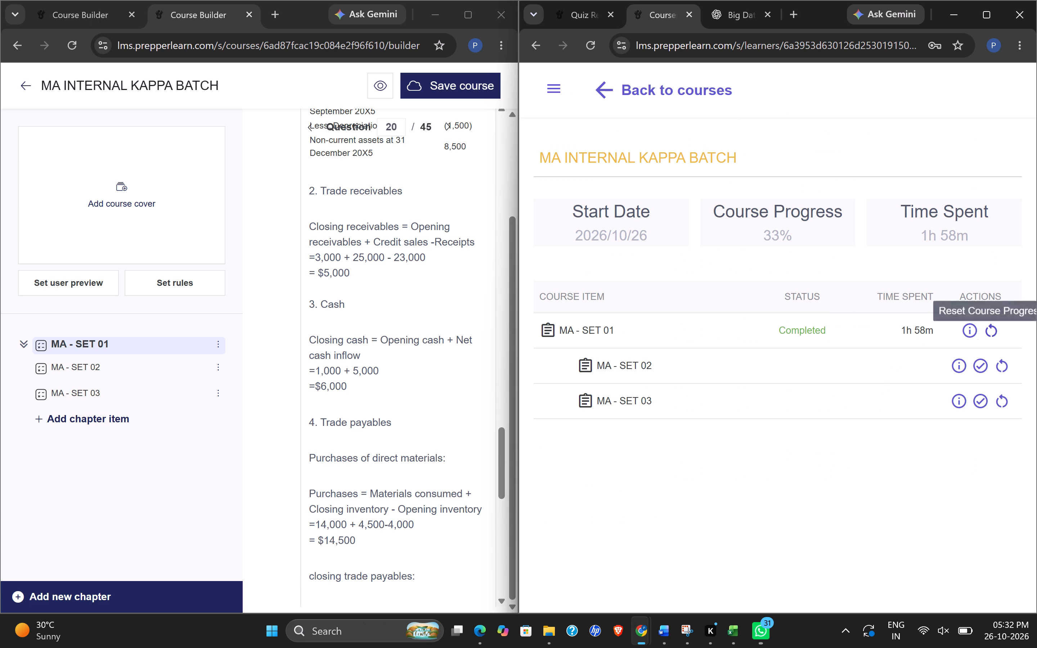
left_click(961, 335)
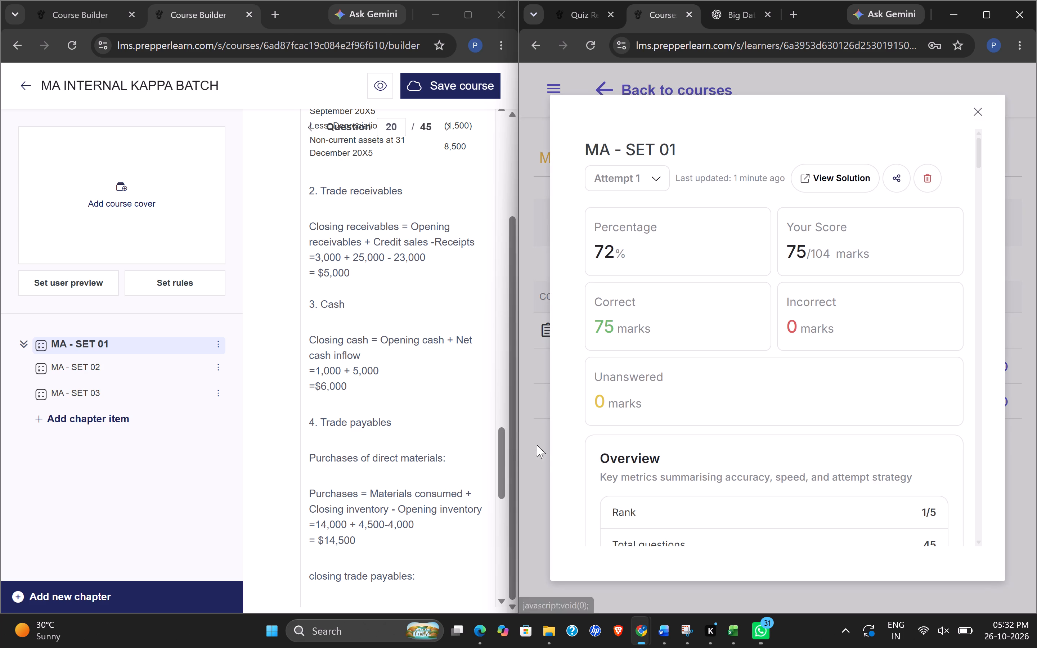
In the Excel score sheet, record a score of 75 and 0 unanswered marks in Sidak's row.
left_click(720, 555)
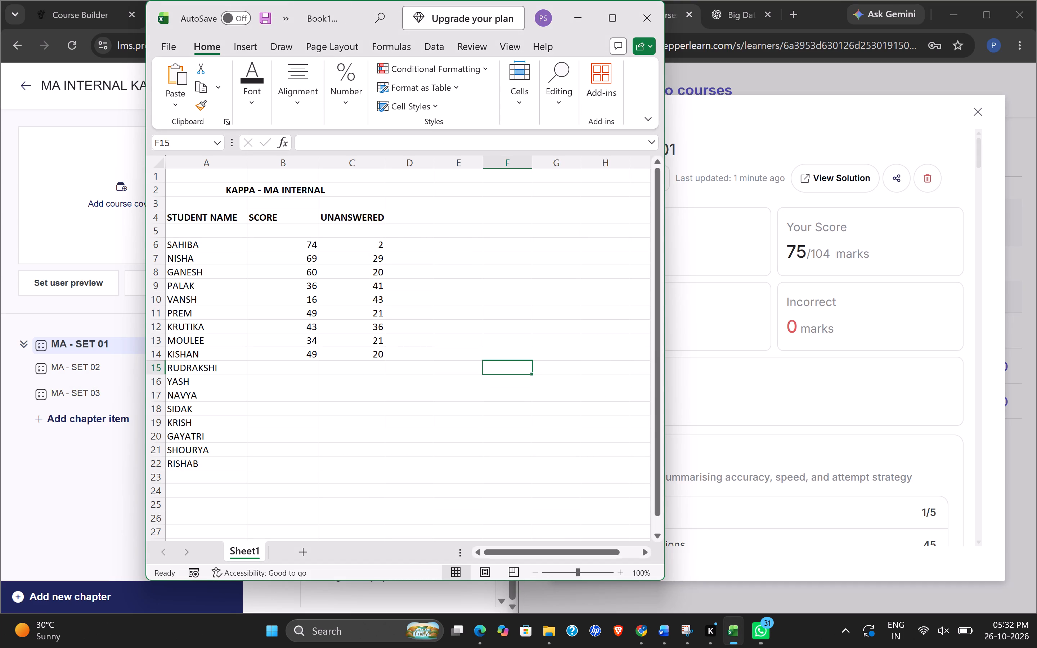
left_click(259, 412)
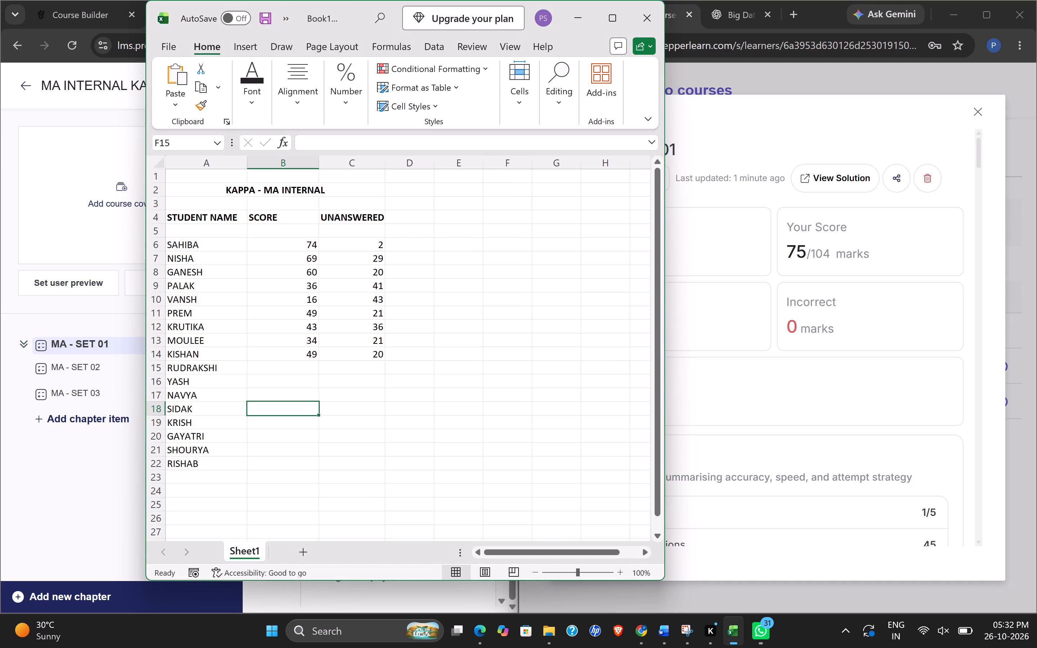
type("75")
key("Right")
scroll(259, 412, "right", 7)
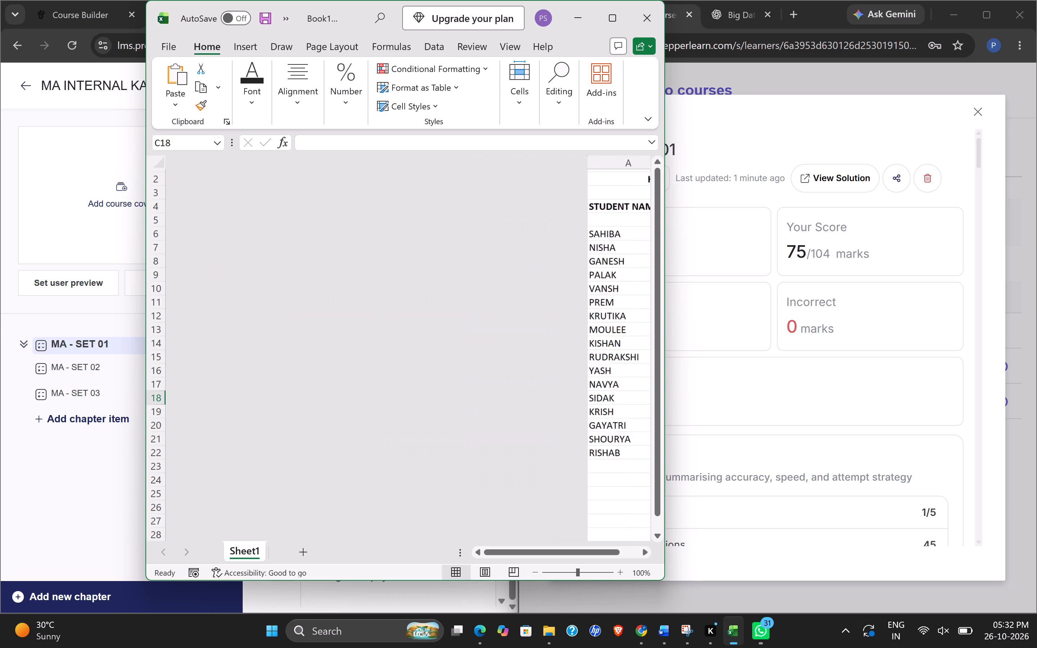
left_click(698, 415)
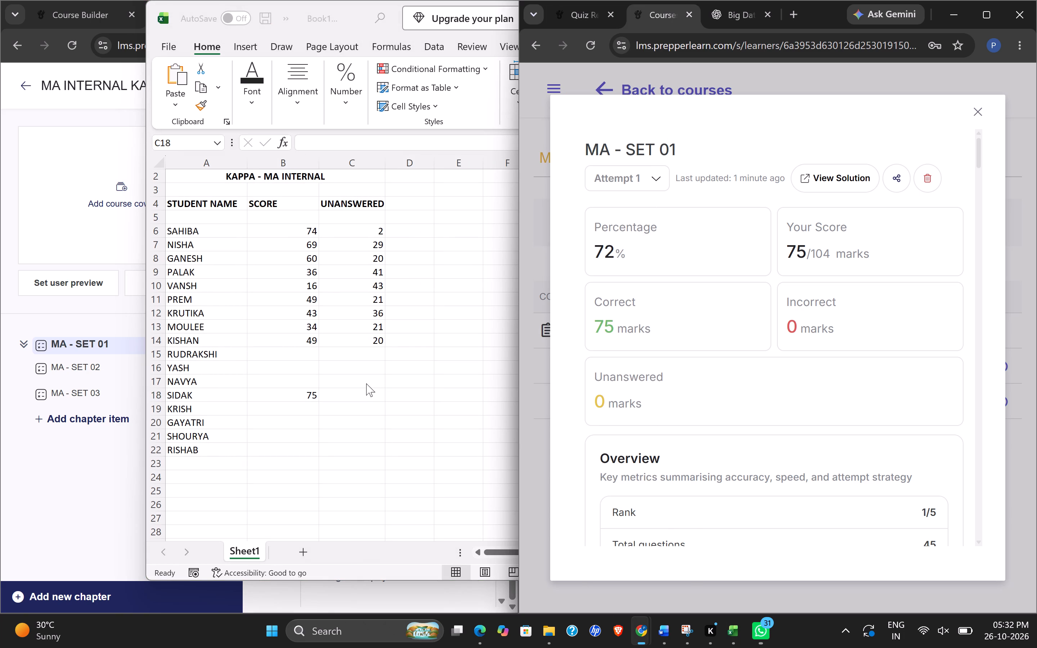
left_click(364, 396)
key("0")
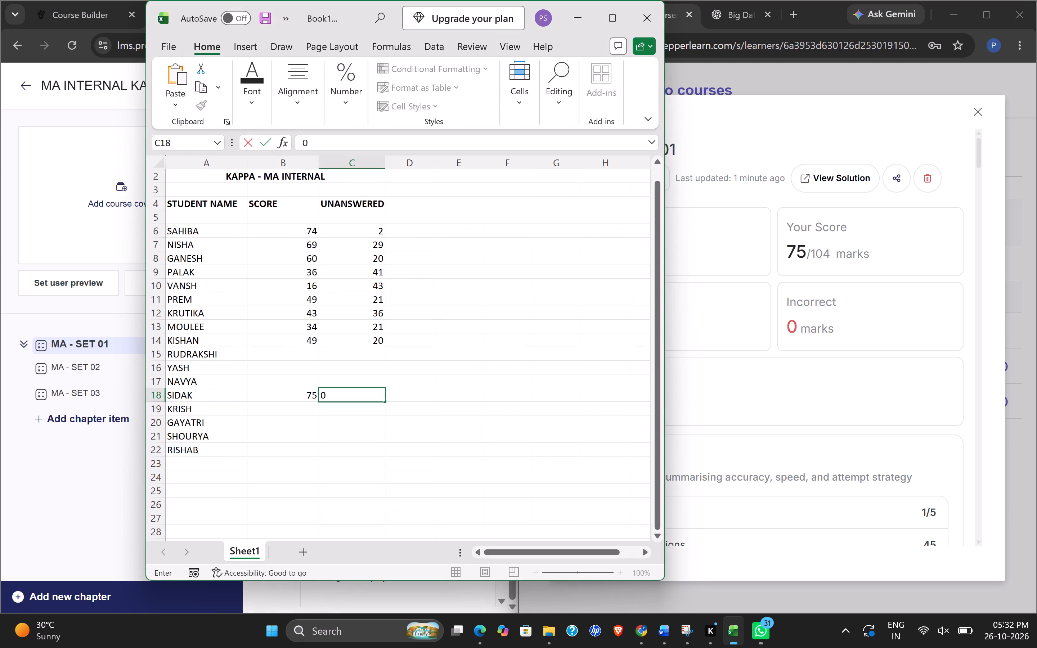
key("Return")
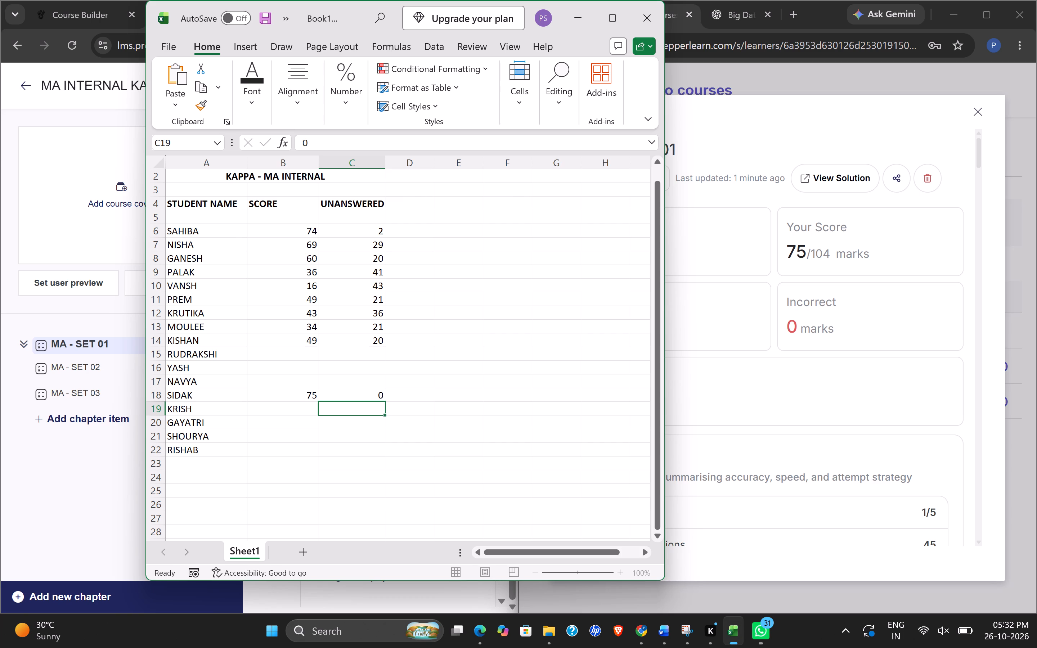
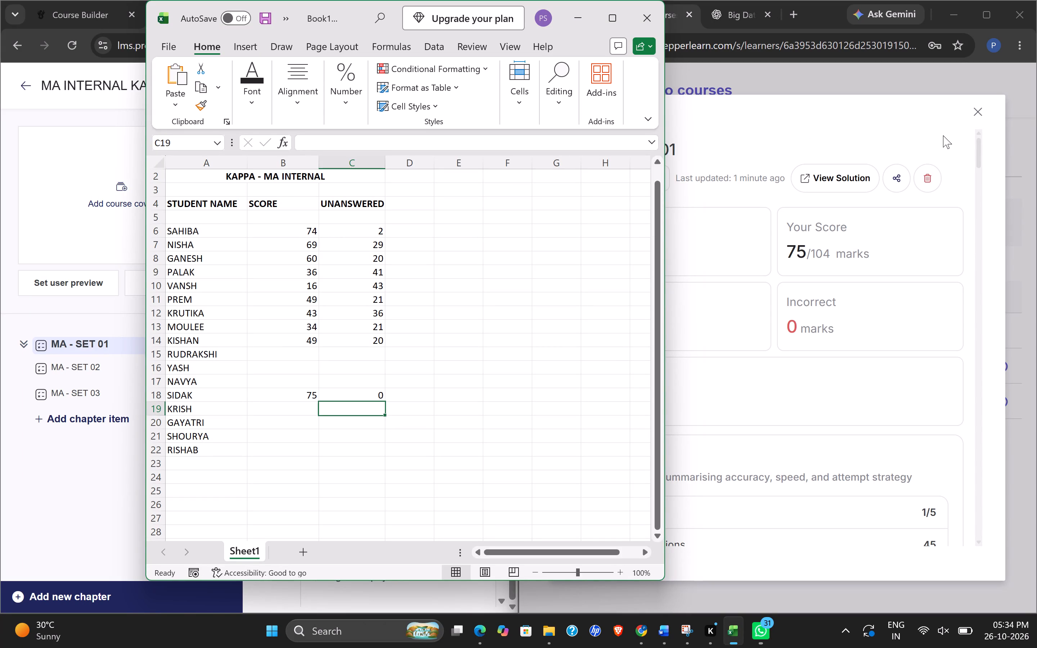
Close Sidak's attempt results and open Rudrakshi's MA - SET 01 submission from the quiz reviews for grading.
left_click(974, 110)
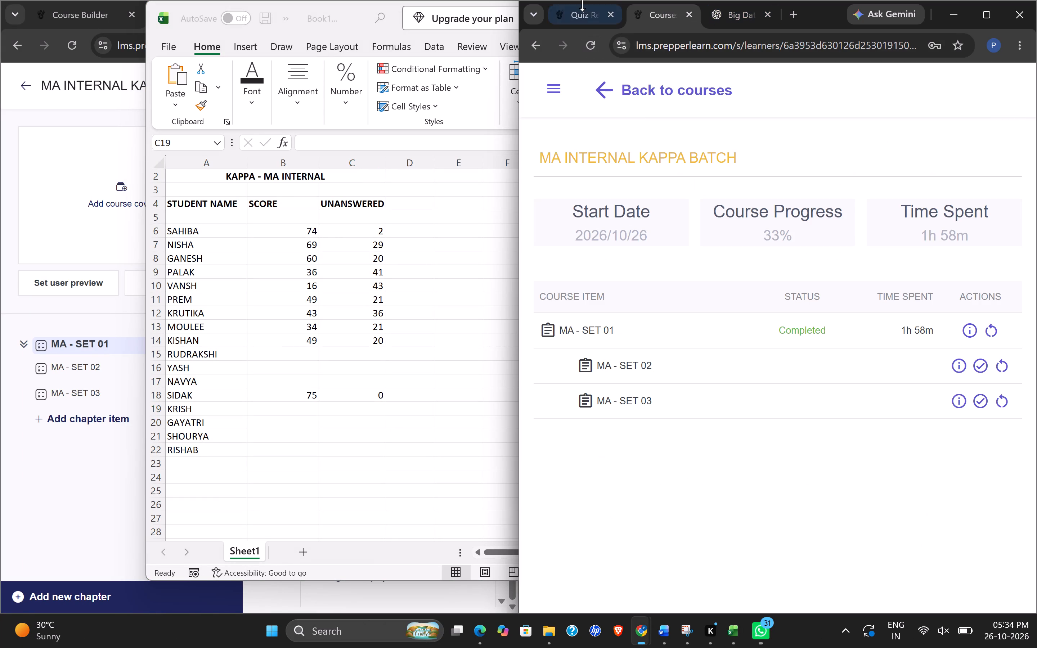
left_click(590, 9)
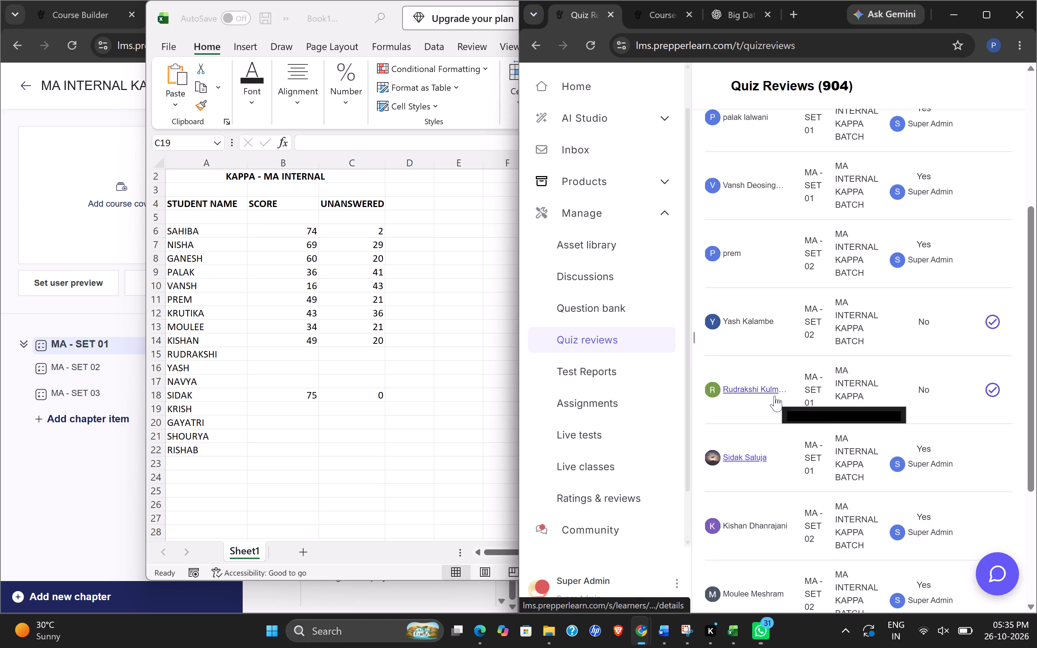
left_click(994, 397)
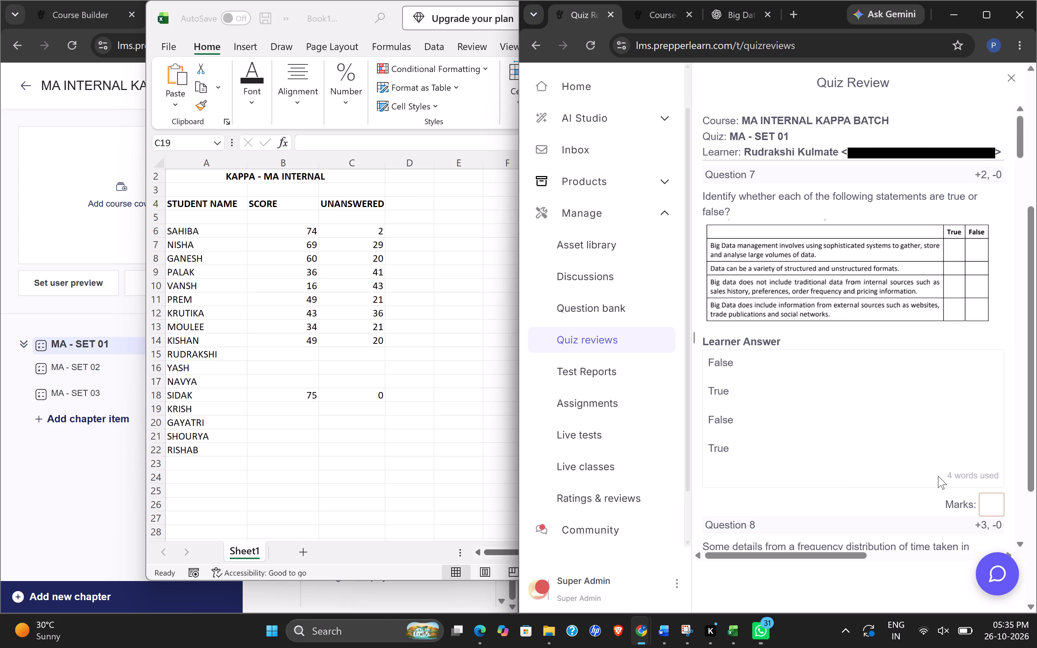
Award 1.5 marks for Rudrakshi's true/false answers to question 7 on Big Data.
left_click(991, 512)
type("1.")
key("5")
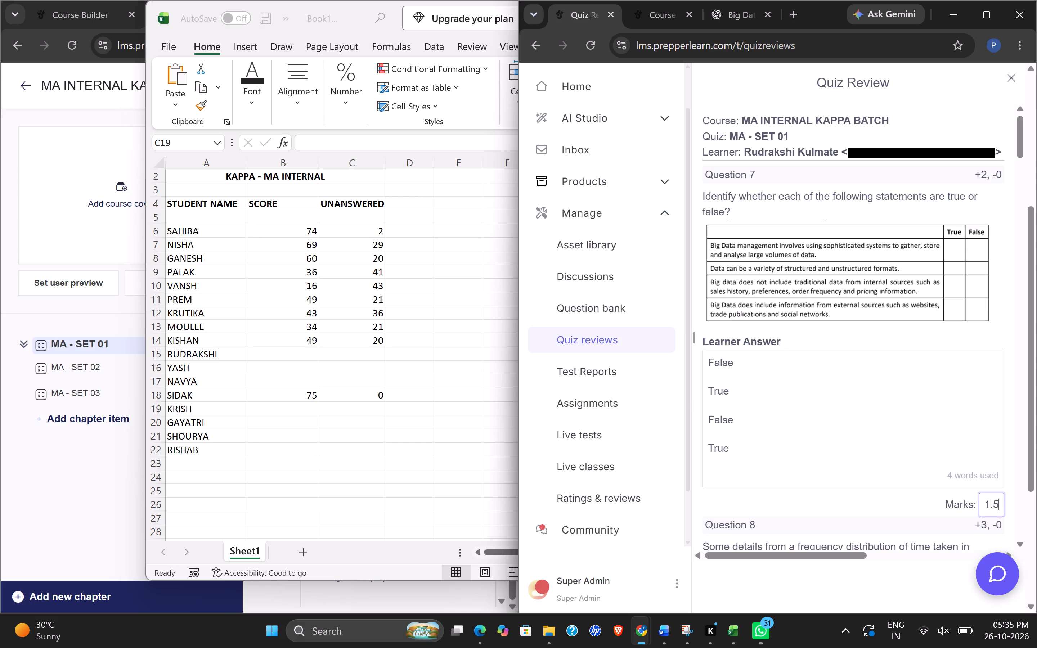
left_click(831, 508)
Award 0 marks each for the unanswered questions 8 and 9.
scroll(831, 508, "down", 4)
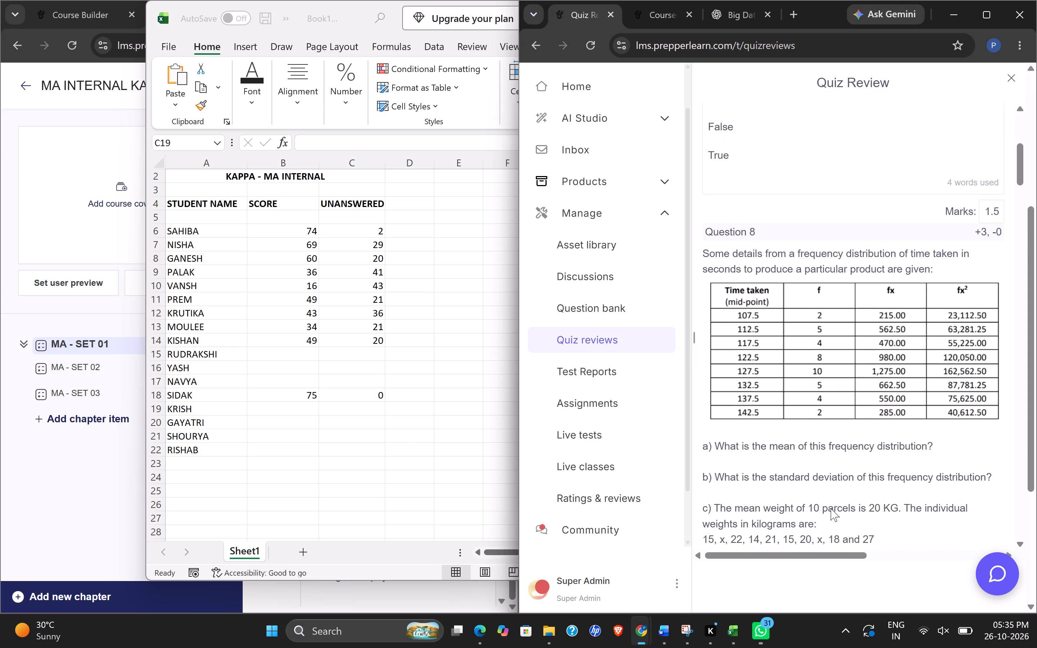
scroll(831, 508, "down", 2)
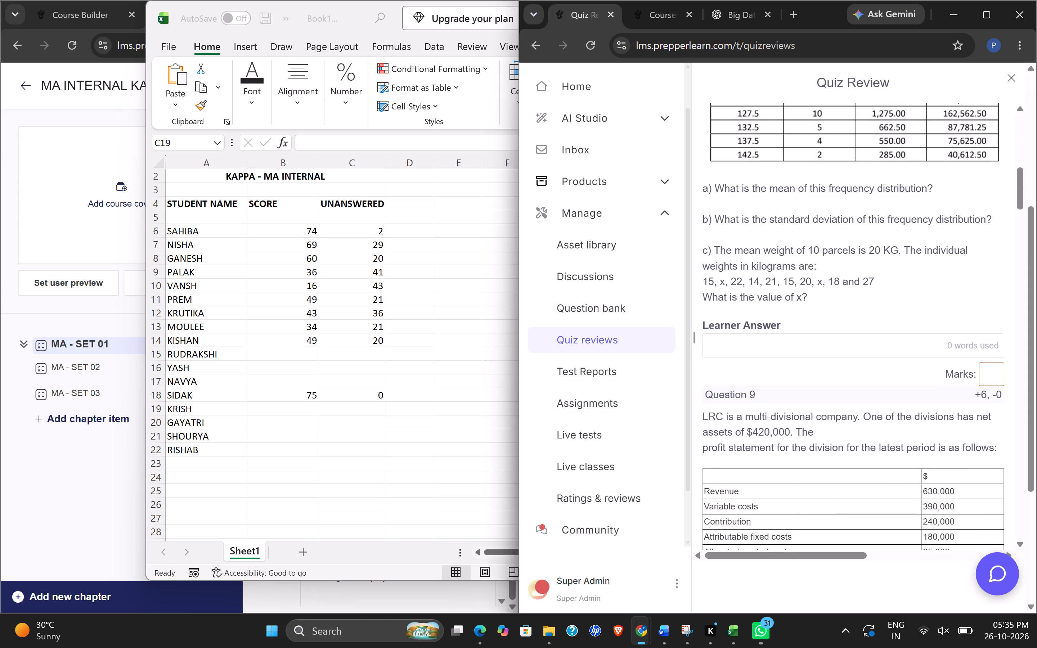
left_click(990, 385)
key("0")
scroll(951, 375, "down", 9)
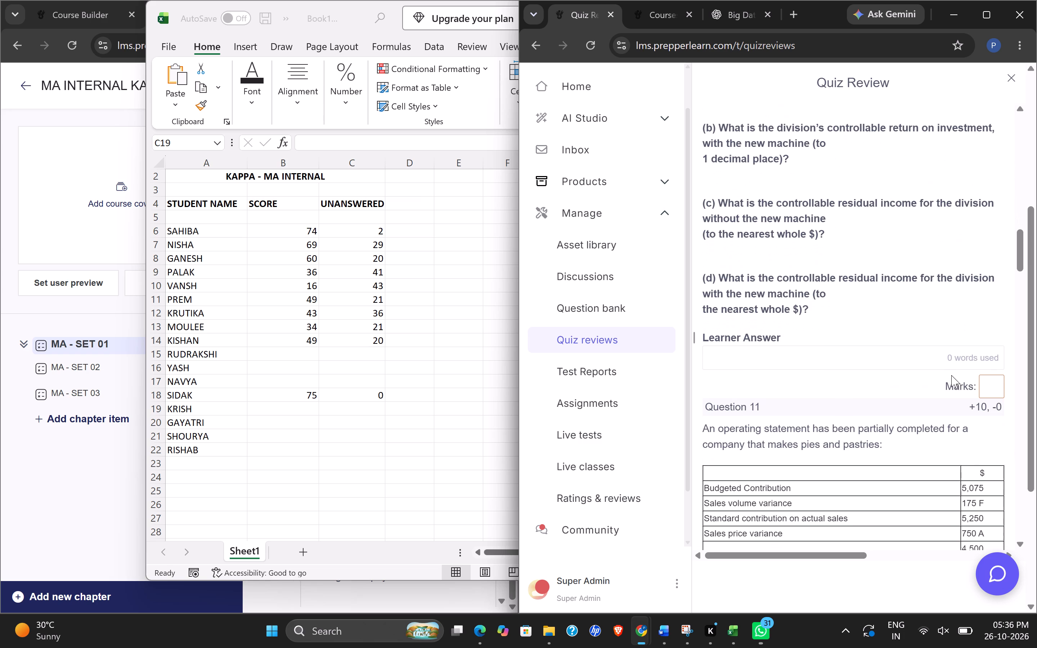
left_click(987, 379)
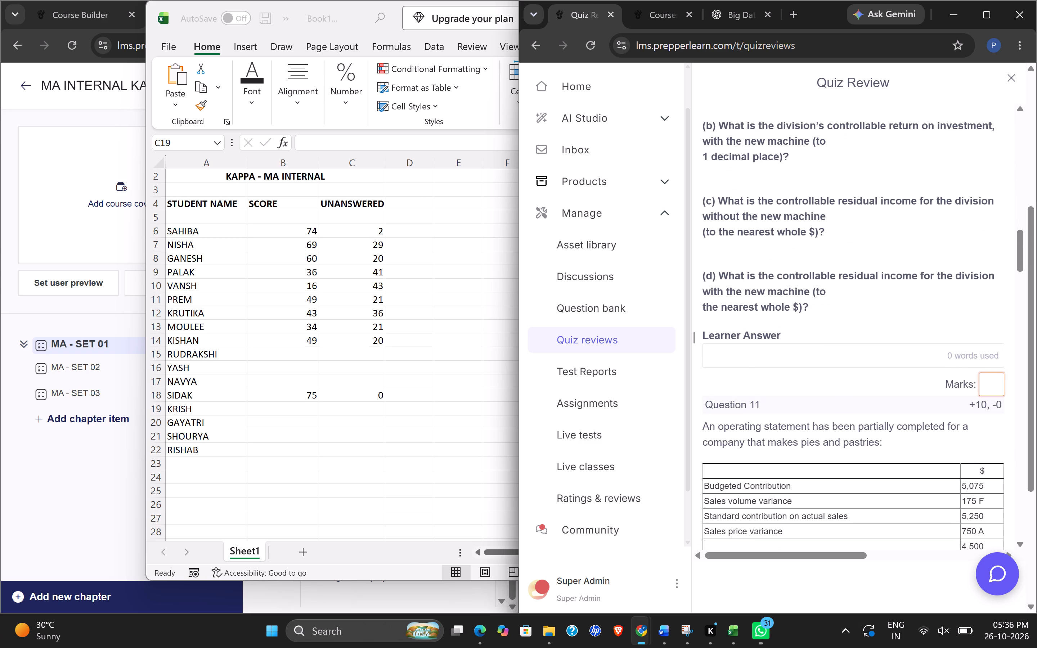
key("0")
Award 0 marks for the unanswered question 11 on the operating statement variances.
scroll(875, 425, "down", 4)
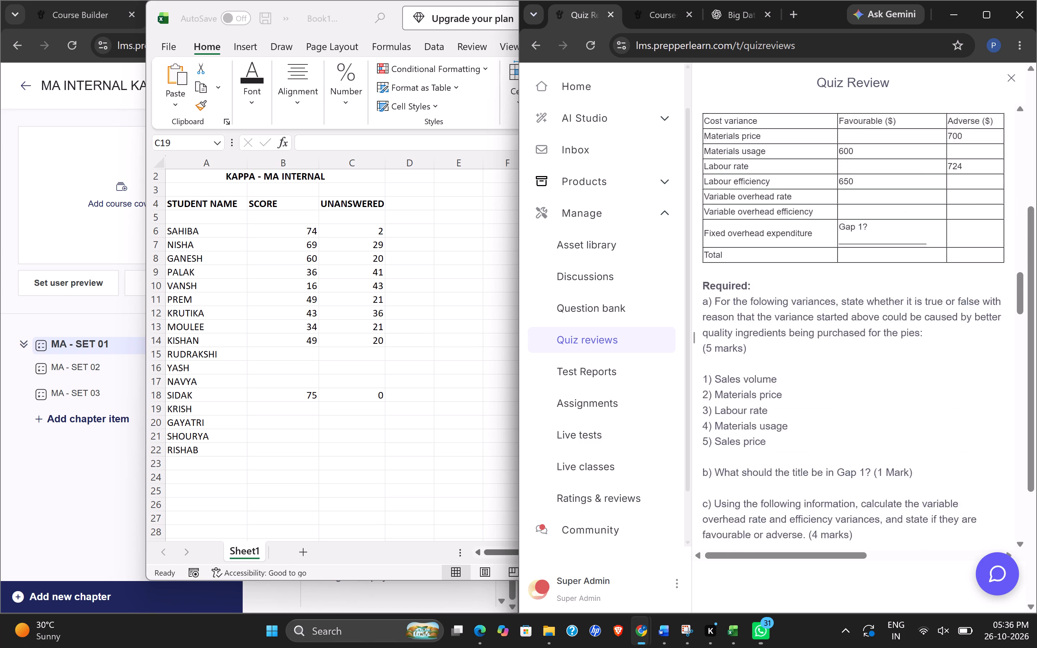
scroll(875, 425, "down", 3)
left_click(992, 414)
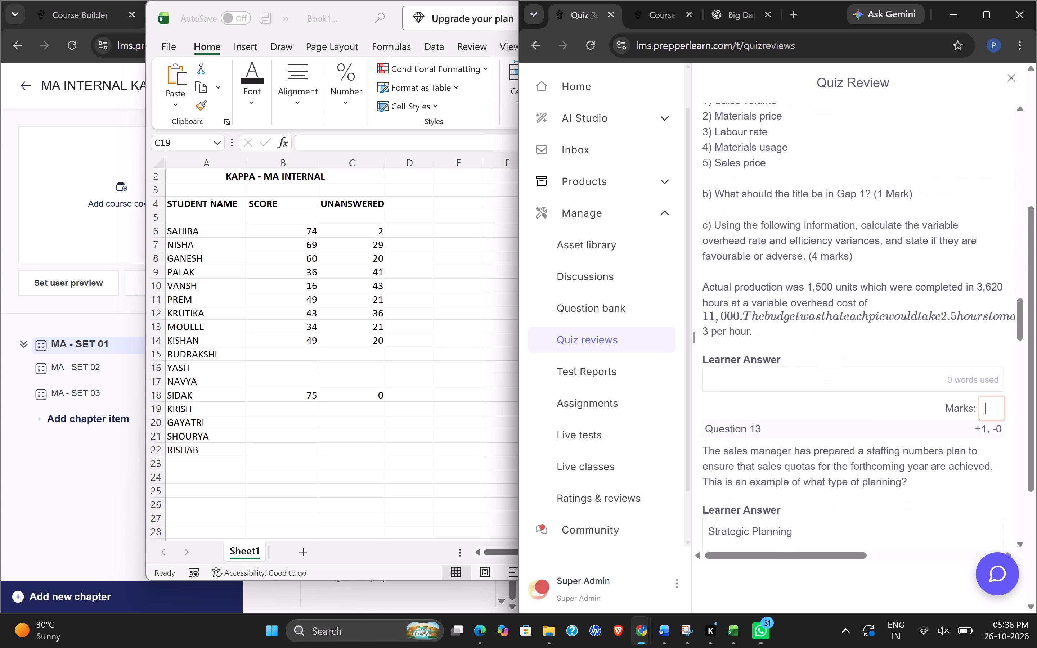
key("0")
Award 0 marks each for the "Strategic Planning" answers to questions 13 and 14.
scroll(945, 422, "down", 3)
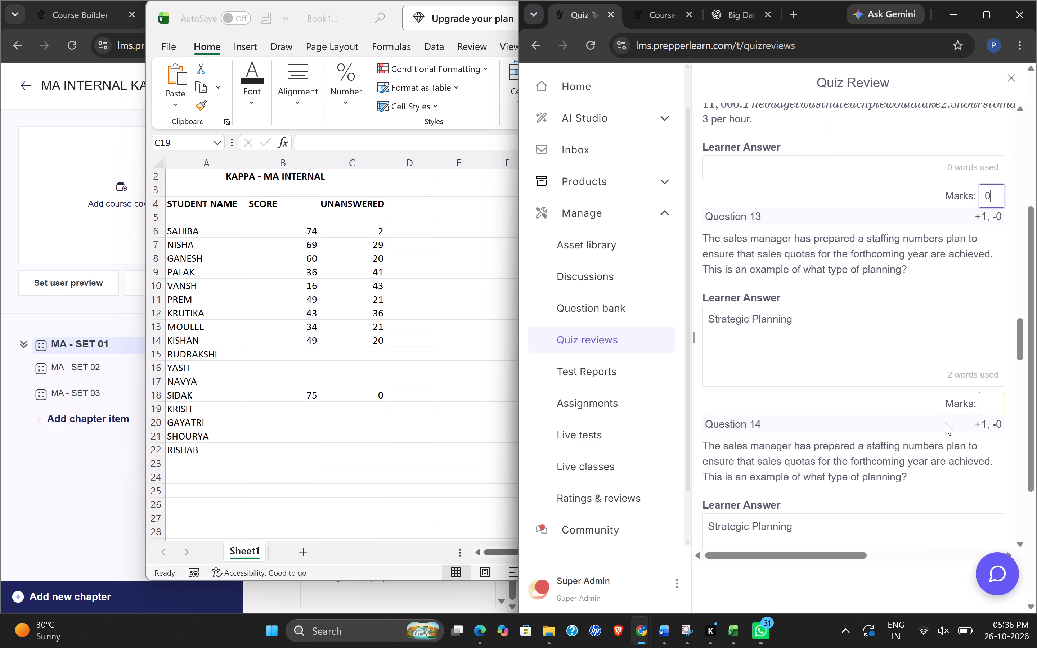
left_click(996, 406)
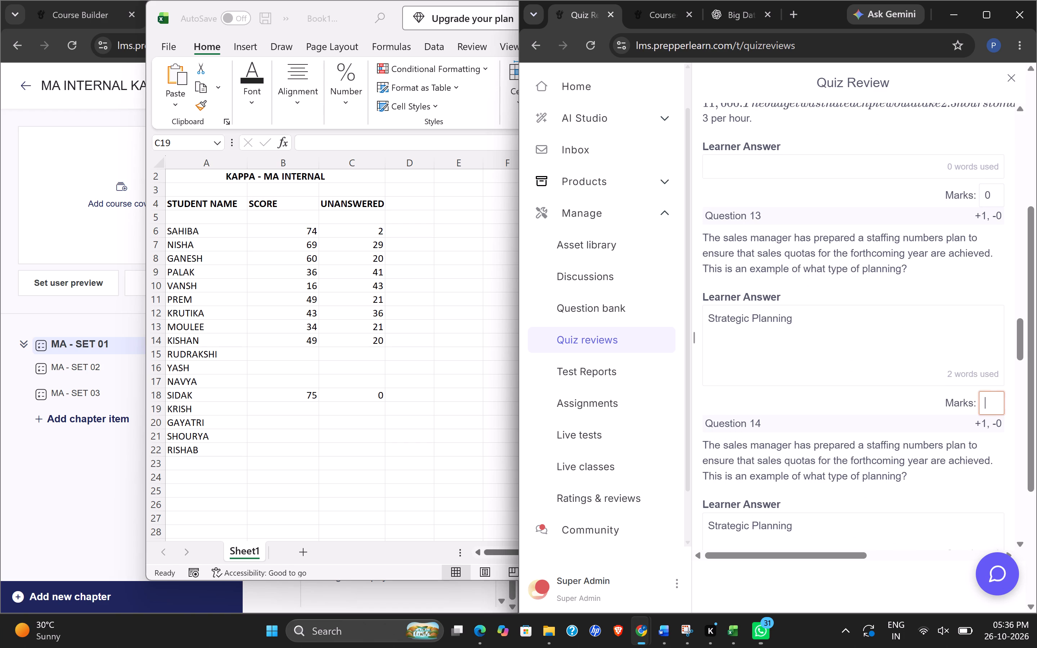
left_click(996, 406)
key("0")
scroll(922, 448, "down", 1)
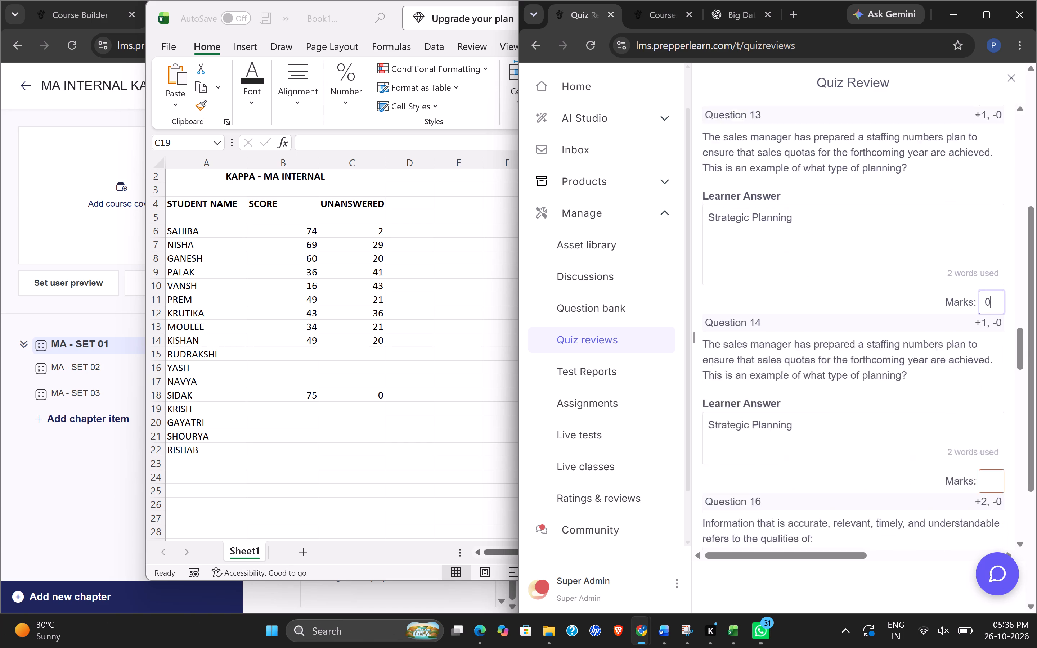
scroll(922, 448, "down", 1)
left_click(990, 432)
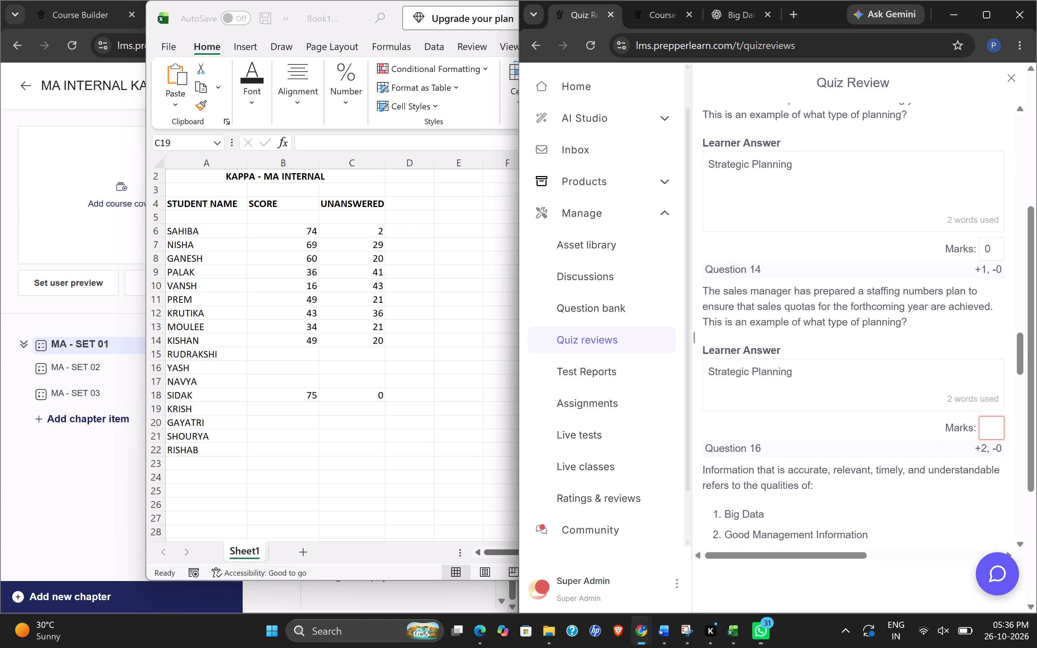
key("0")
Award 2 marks for the "Good Management Information" answer to question 16, correcting any wrong entry in its marks.
scroll(825, 439, "down", 3)
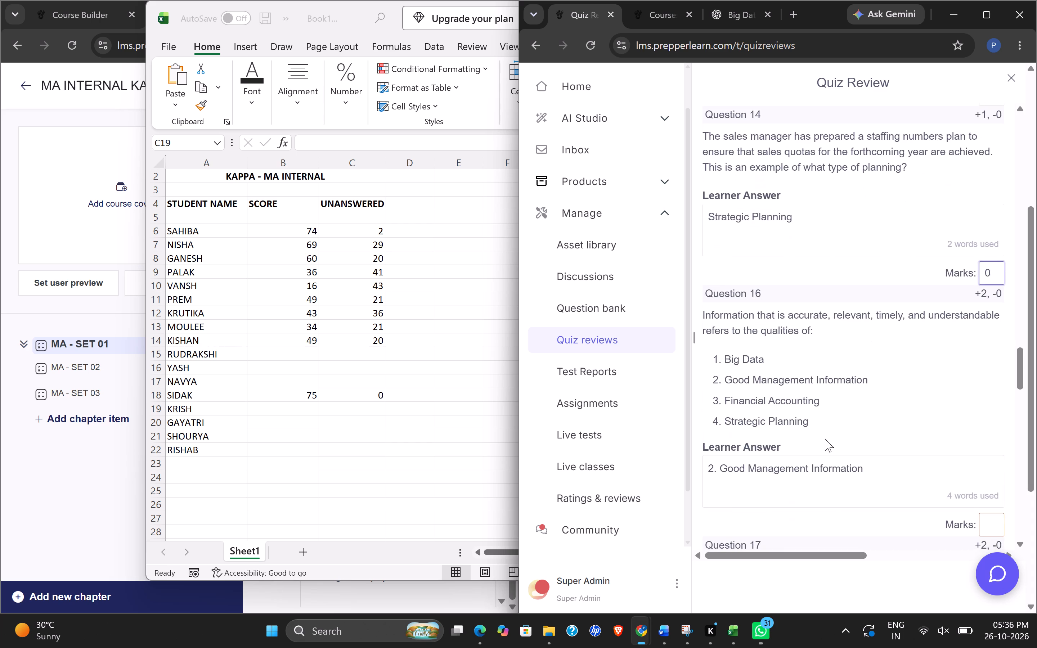
scroll(825, 439, "down", 1)
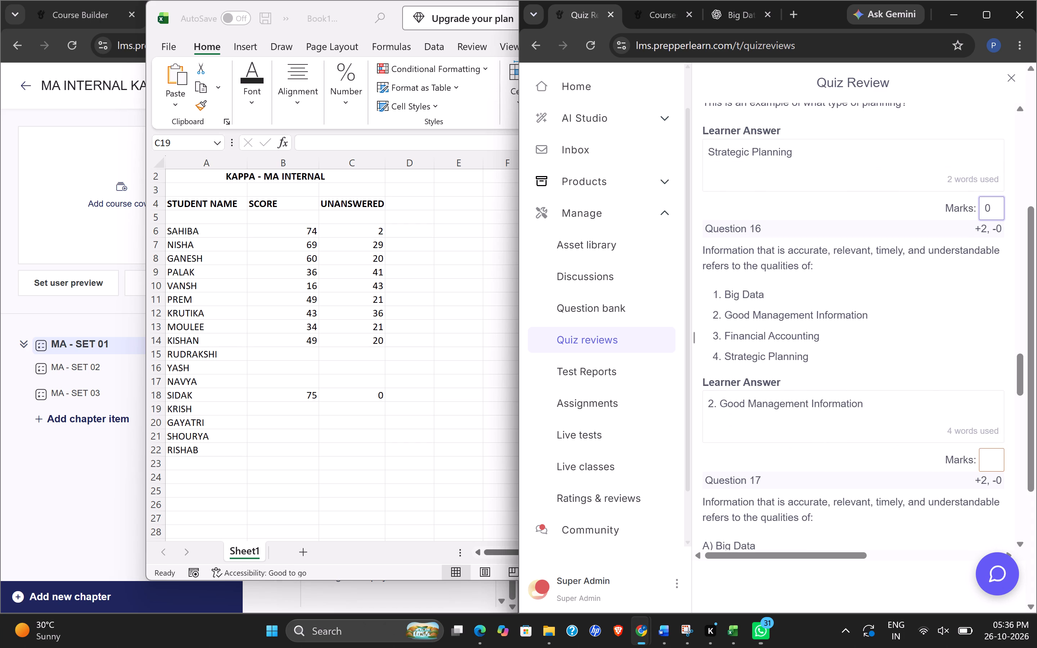
left_click(996, 460)
key("2")
scroll(995, 460, "down", 2)
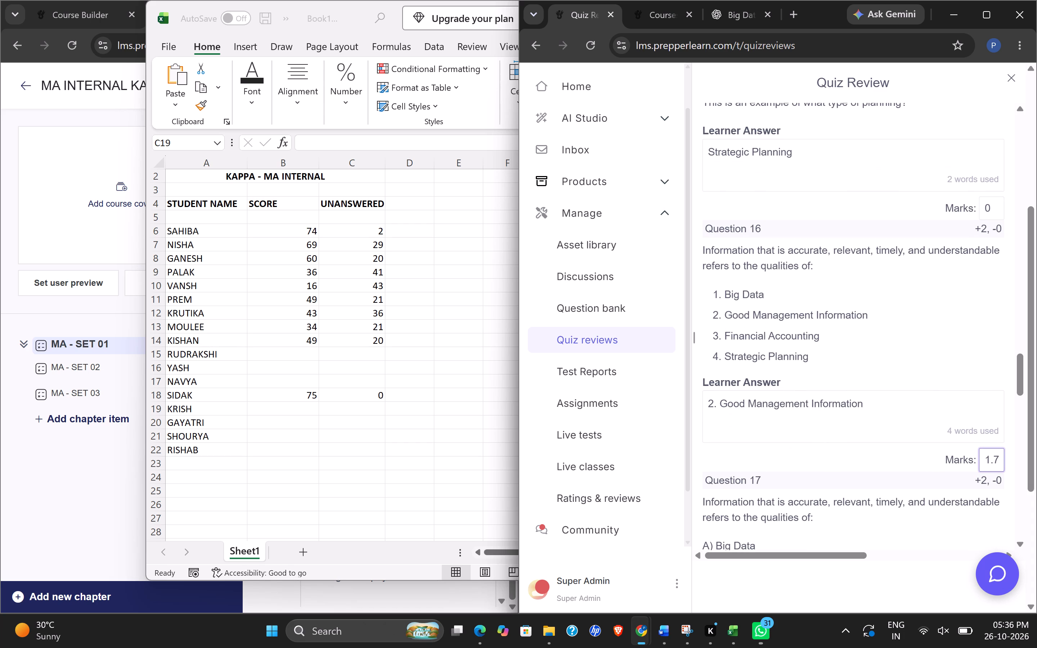
type("\\\\")
key("BackSpace")
key("BackSpace")
key("BackSpace")
key("BackSpace")
key("BackSpace")
key("2")
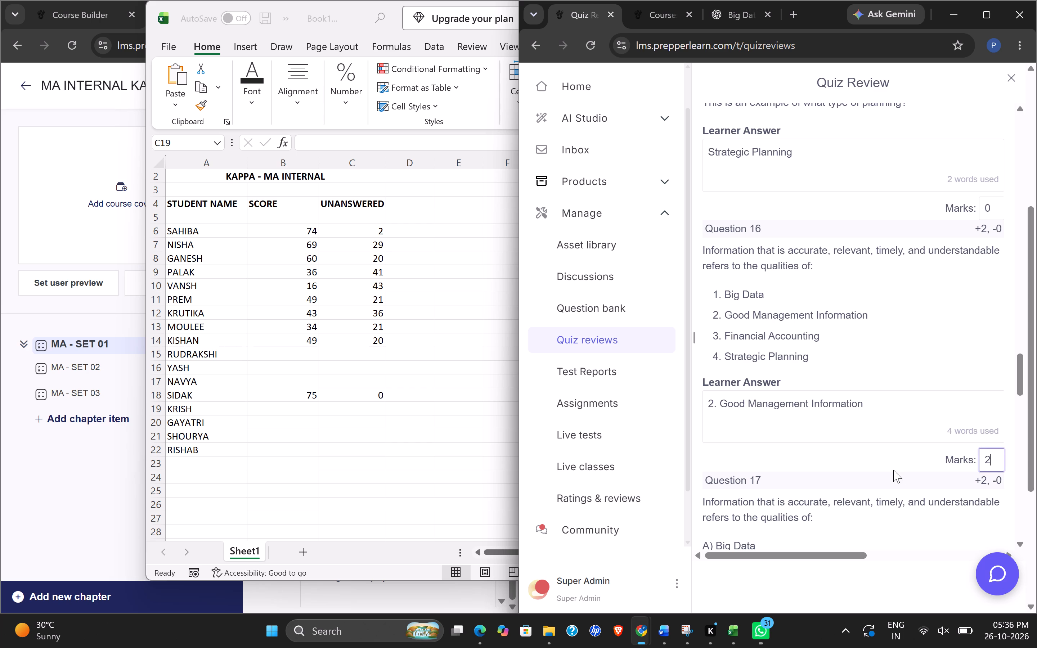
left_click(893, 470)
Award 2 marks for the "Good Management Information" answer to question 17.
scroll(893, 470, "down", 3)
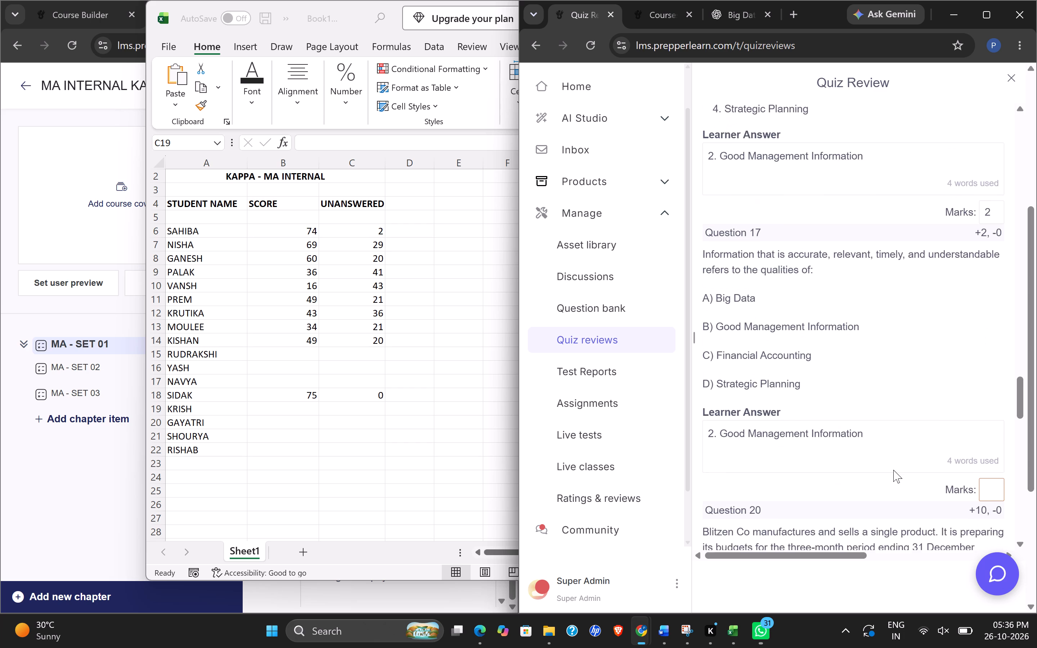
scroll(893, 470, "down", 1)
left_click(985, 465)
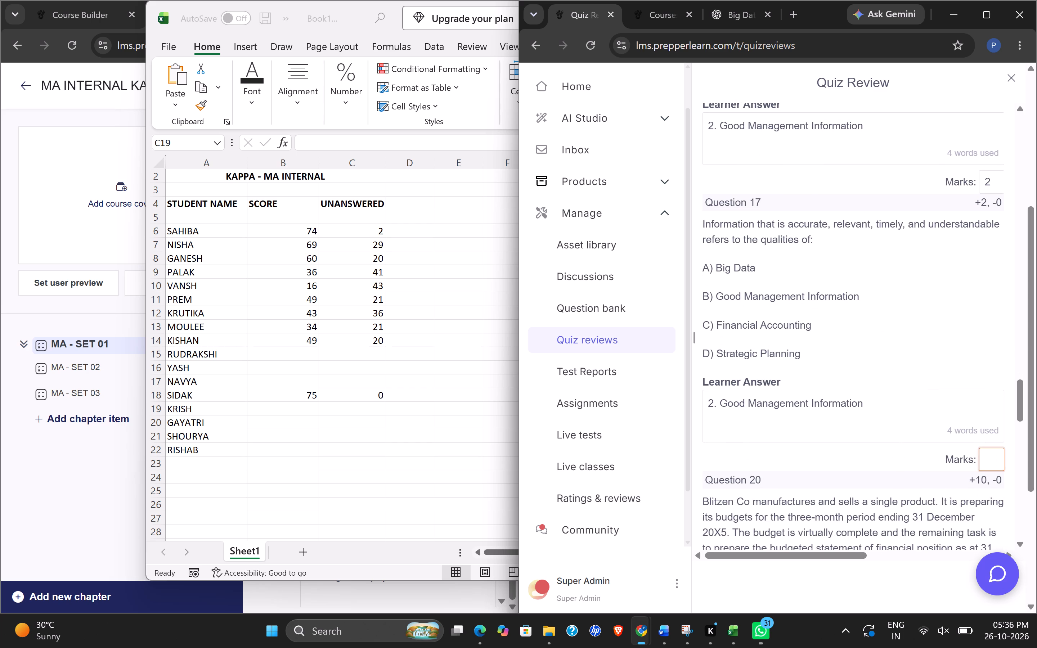
key("2")
left_click(985, 465)
left_click(913, 471)
Award 0 marks for the unanswered question 20 and submit Rudrakshi's quiz review.
scroll(913, 471, "down", 2)
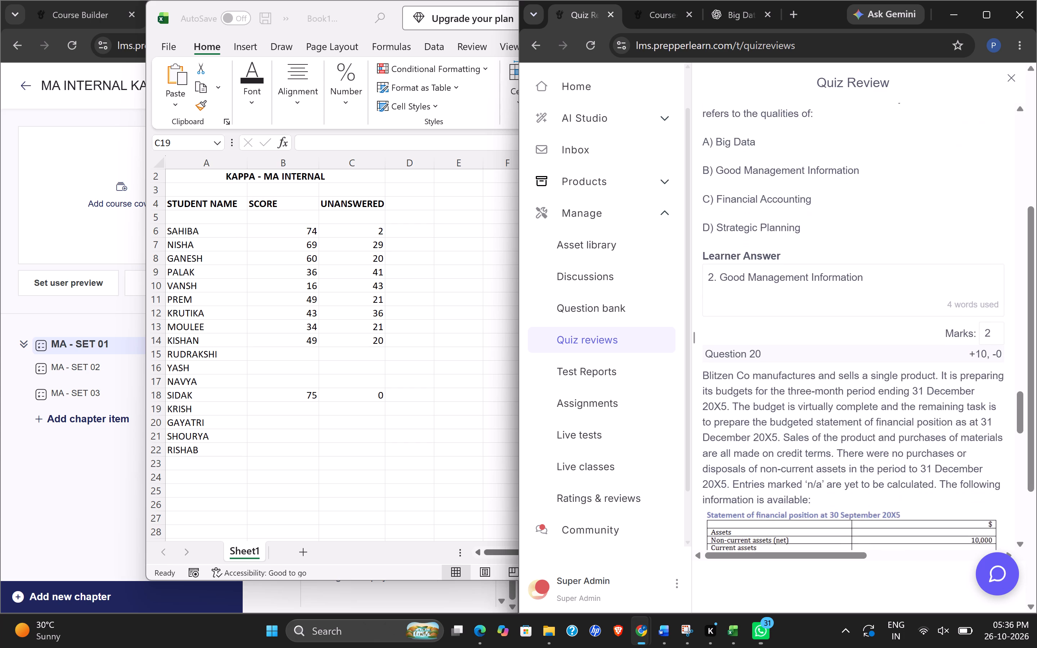
scroll(913, 471, "down", 8)
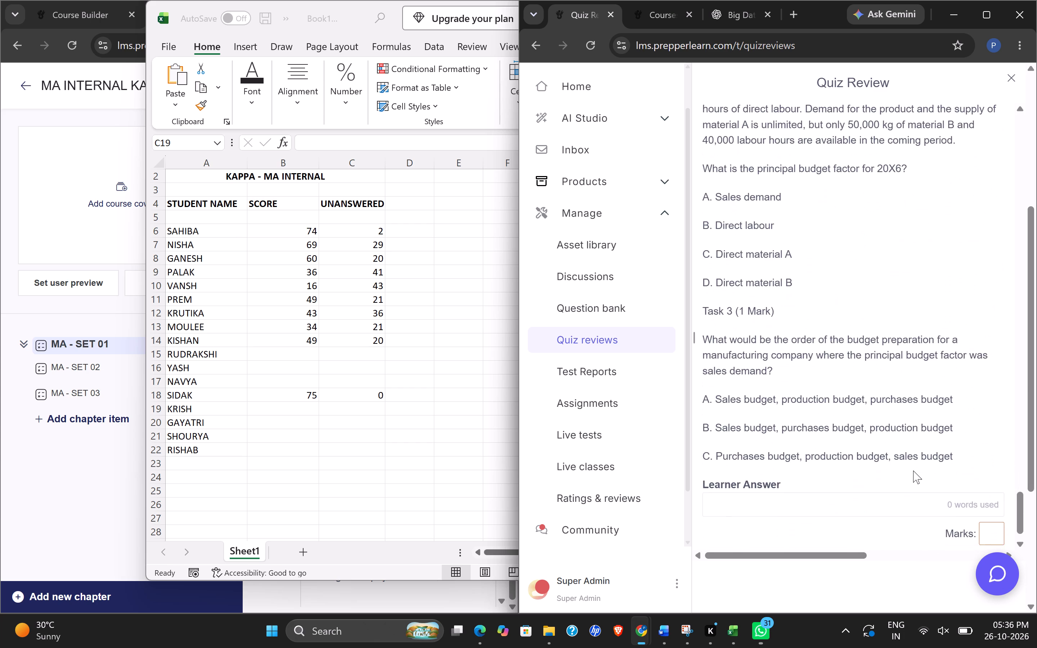
scroll(913, 471, "down", 4)
left_click(983, 503)
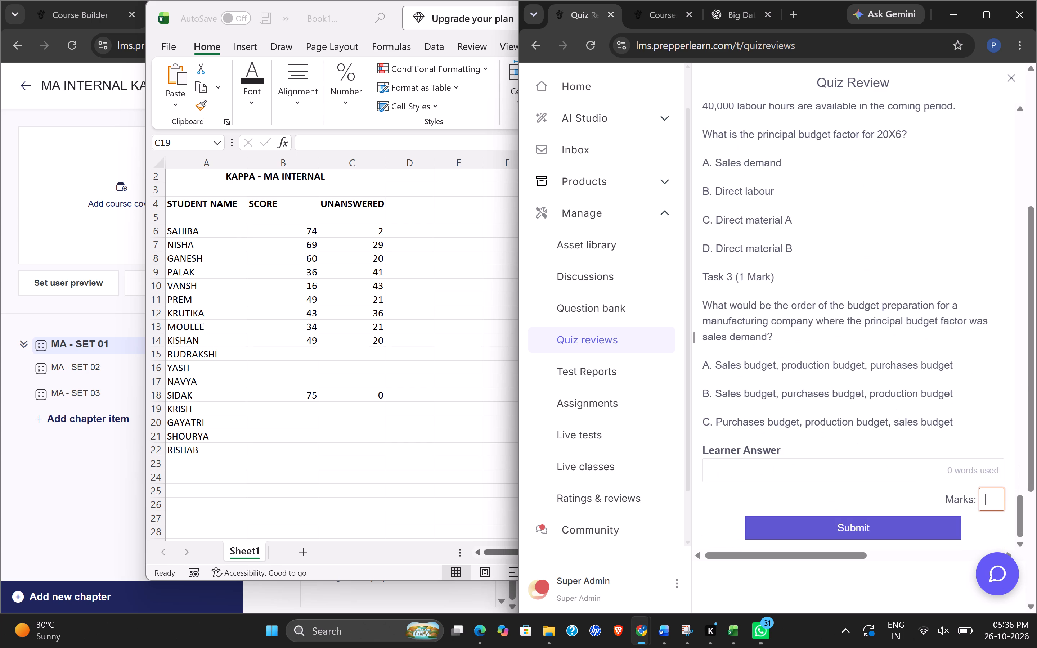
key("0")
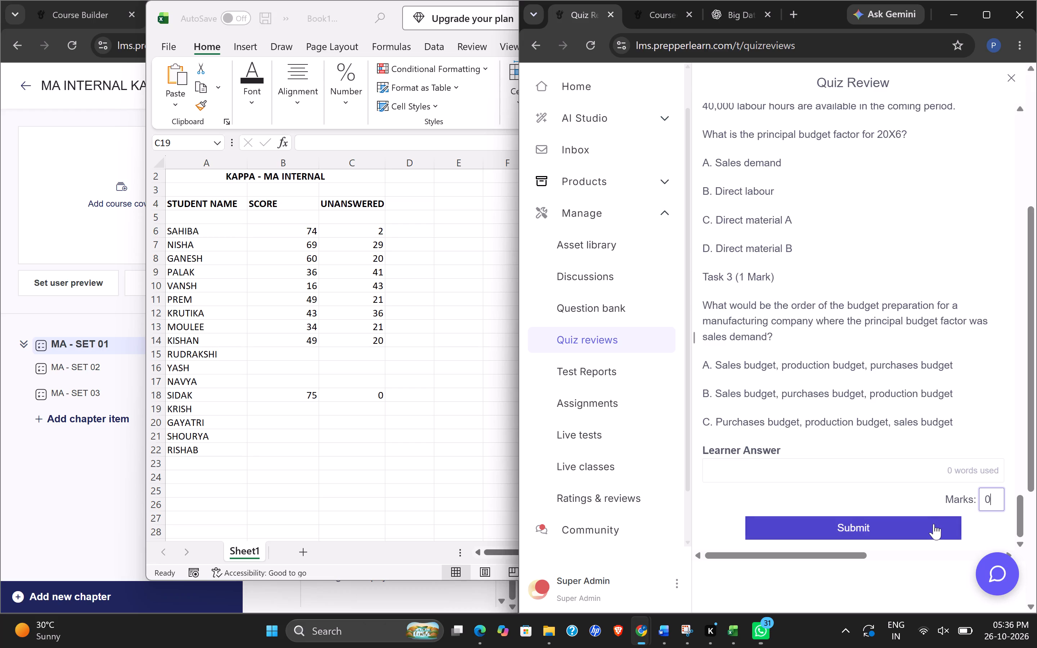
left_click(934, 524)
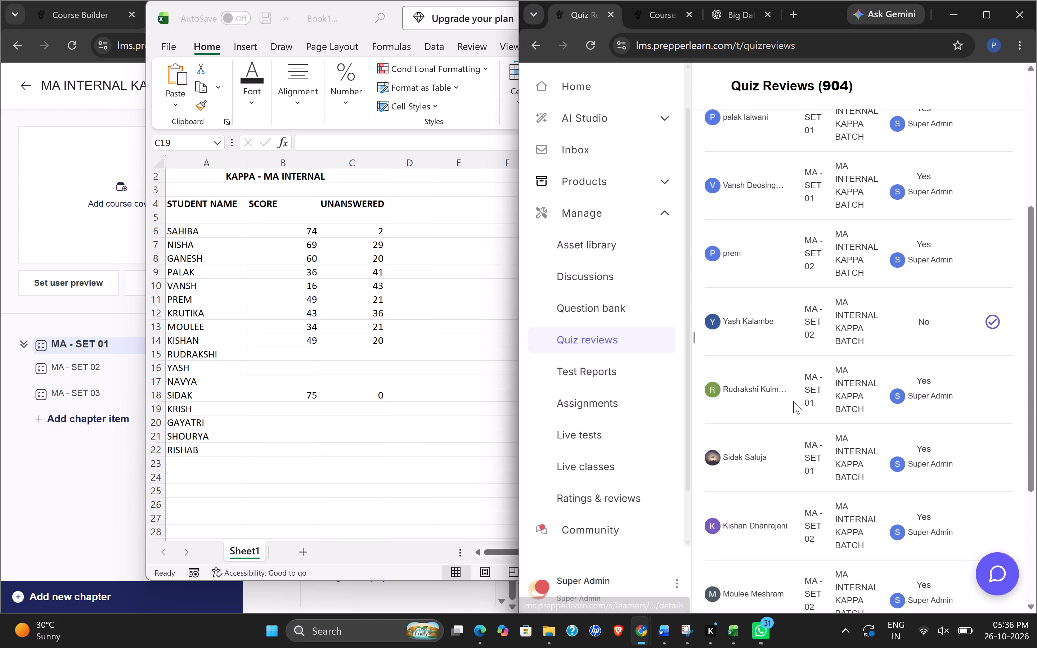
Open Rudrakshi's learner profile and bring up the complete report for the MA INTERNAL KAPPA BATCH course.
left_click(744, 387)
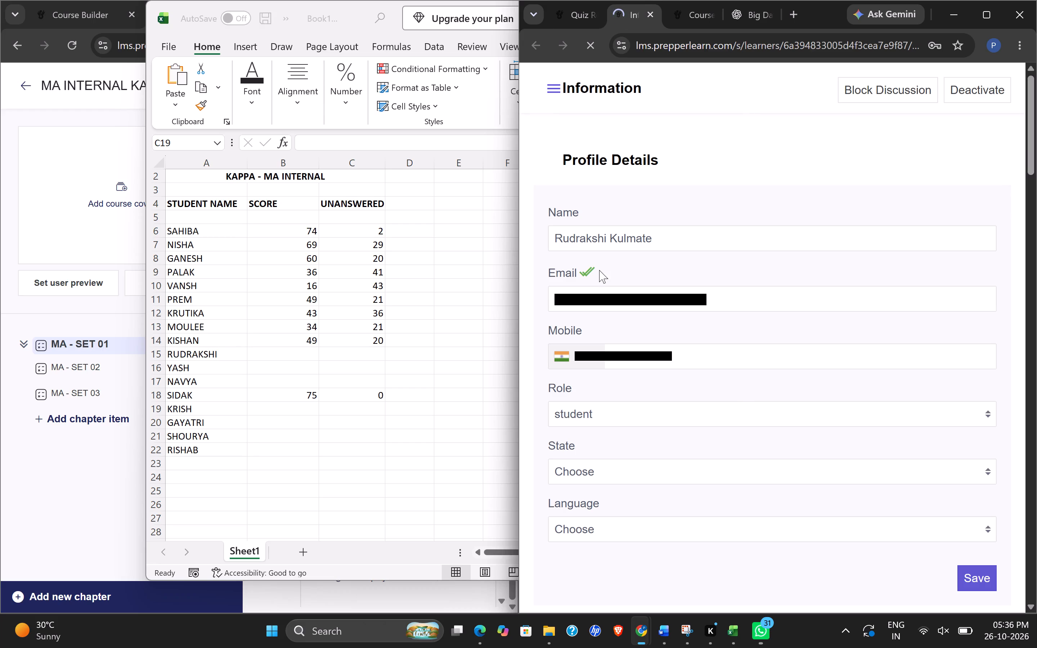
left_click(558, 95)
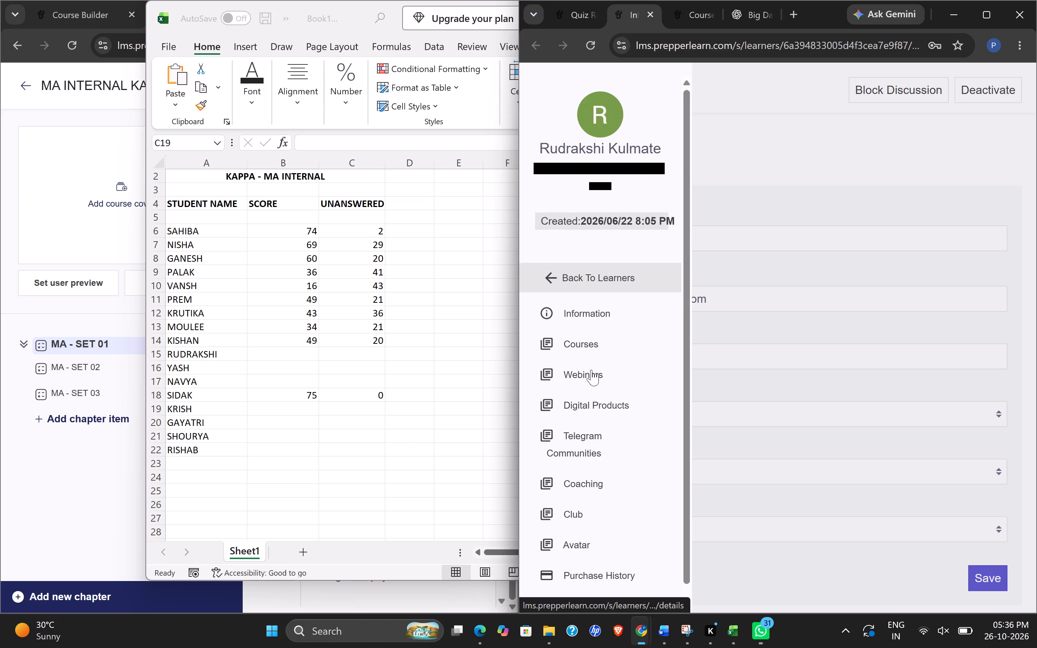
left_click(575, 349)
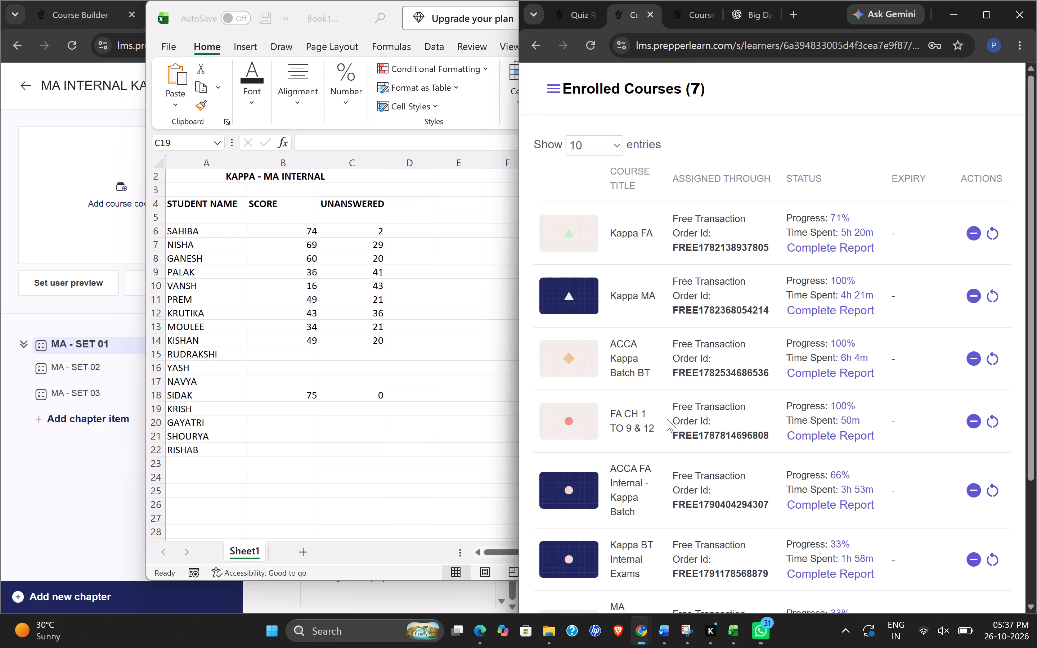
scroll(741, 413, "down", 1)
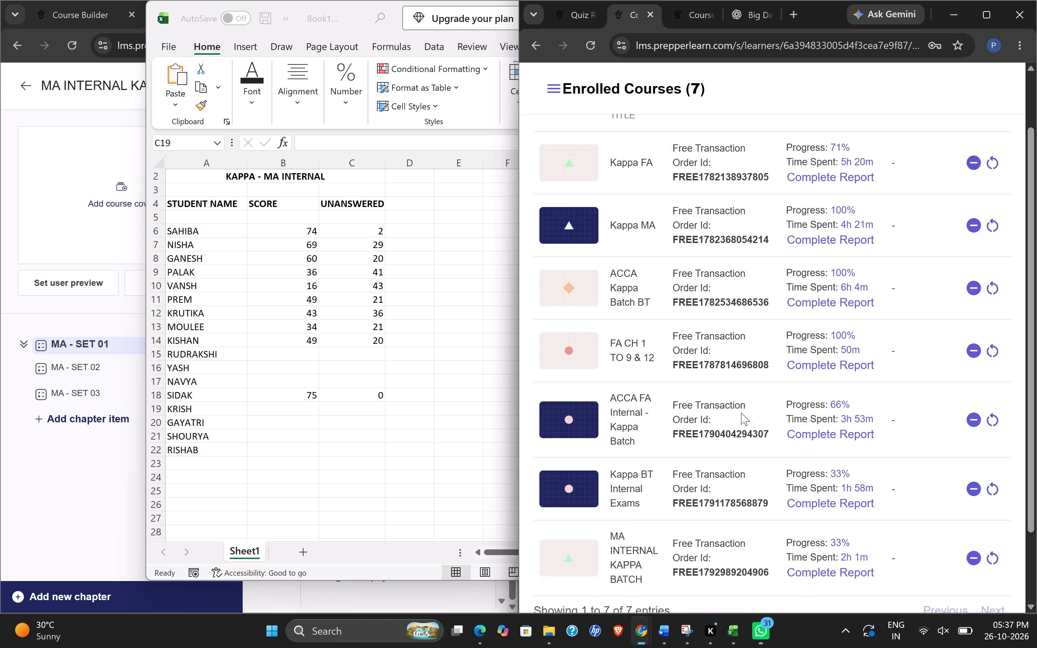
scroll(741, 413, "down", 1)
left_click(825, 480)
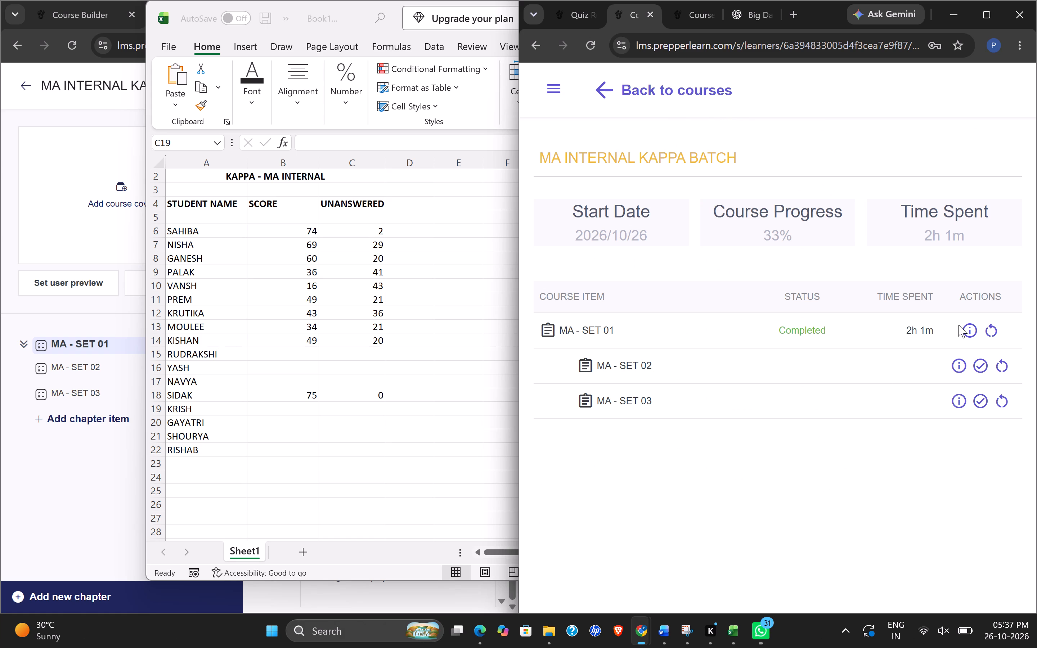
Check Rudrakshi's MA - SET 01 attempt report and enter 28 as her score in the Excel sheet.
left_click(969, 337)
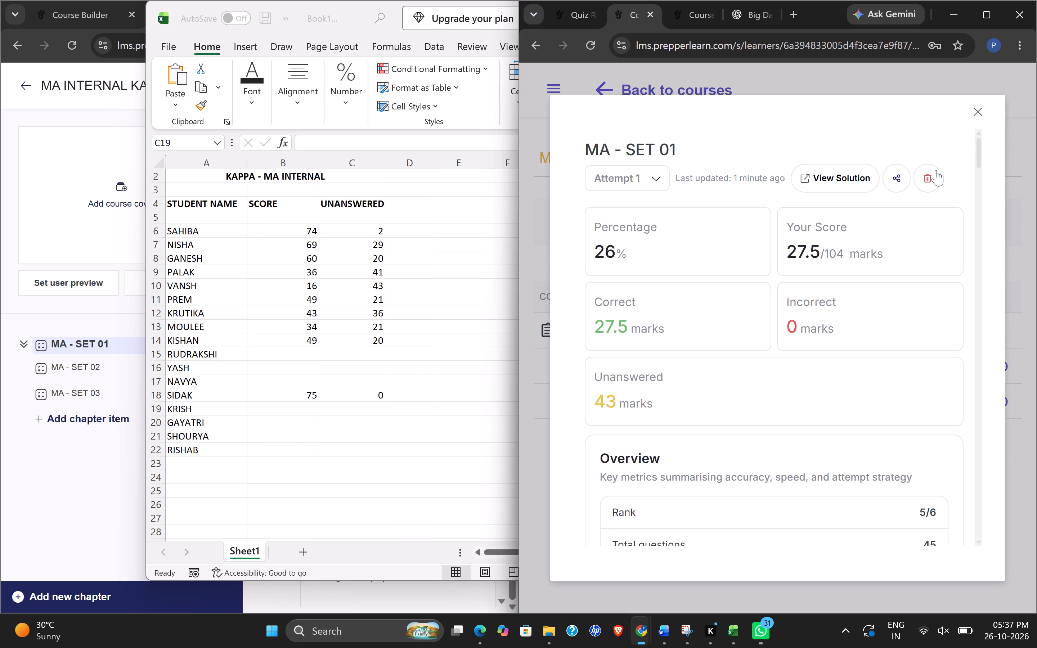
left_click(974, 112)
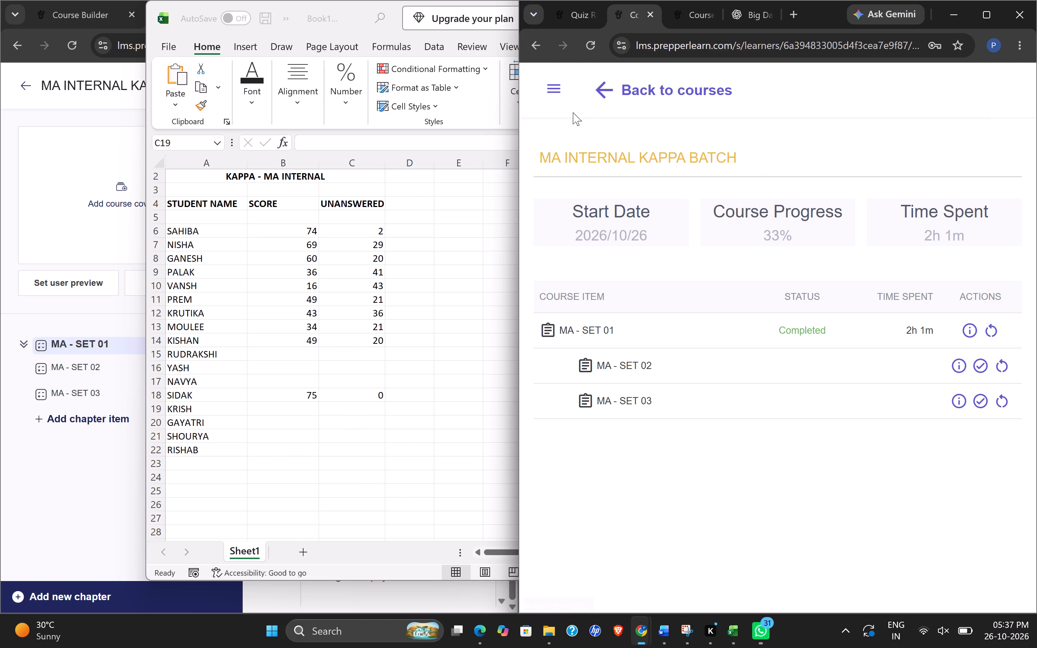
left_click(554, 83)
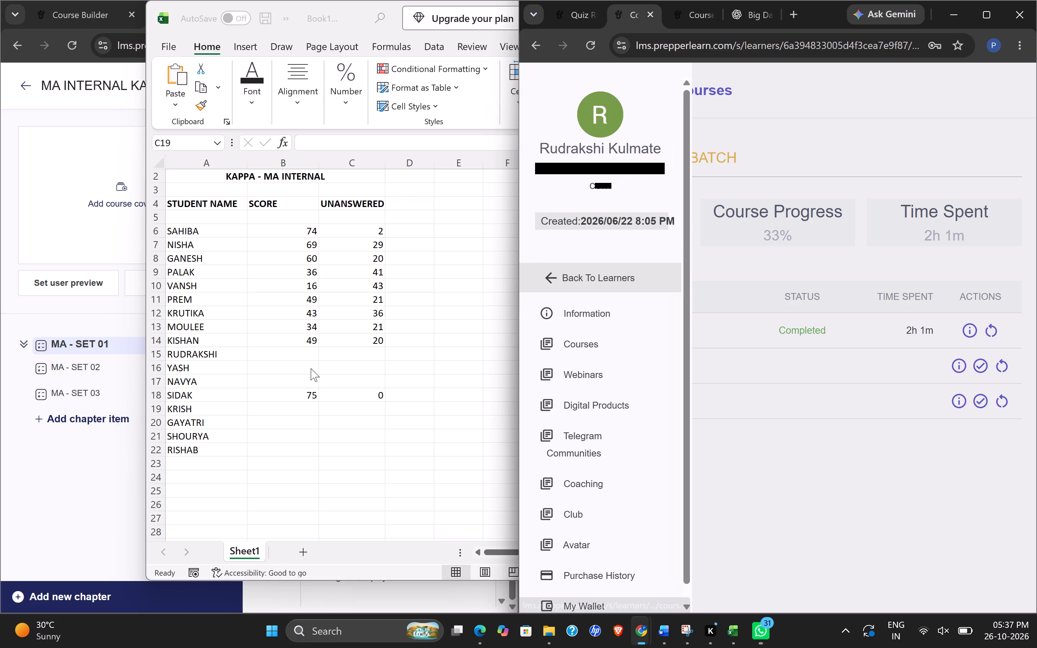
left_click(288, 356)
left_click(288, 356)
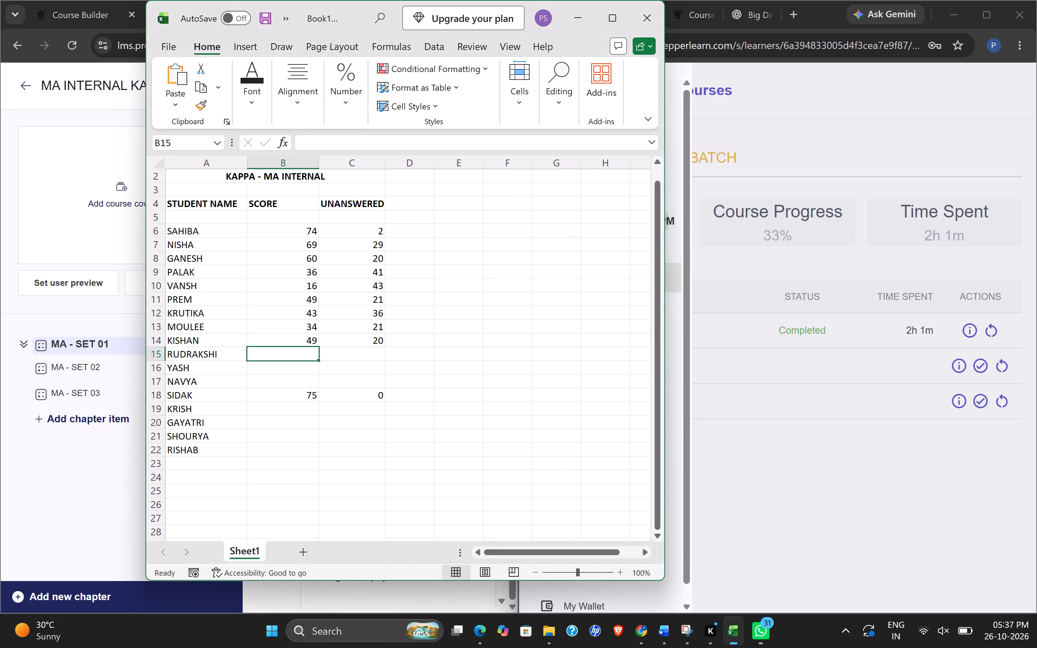
type("28")
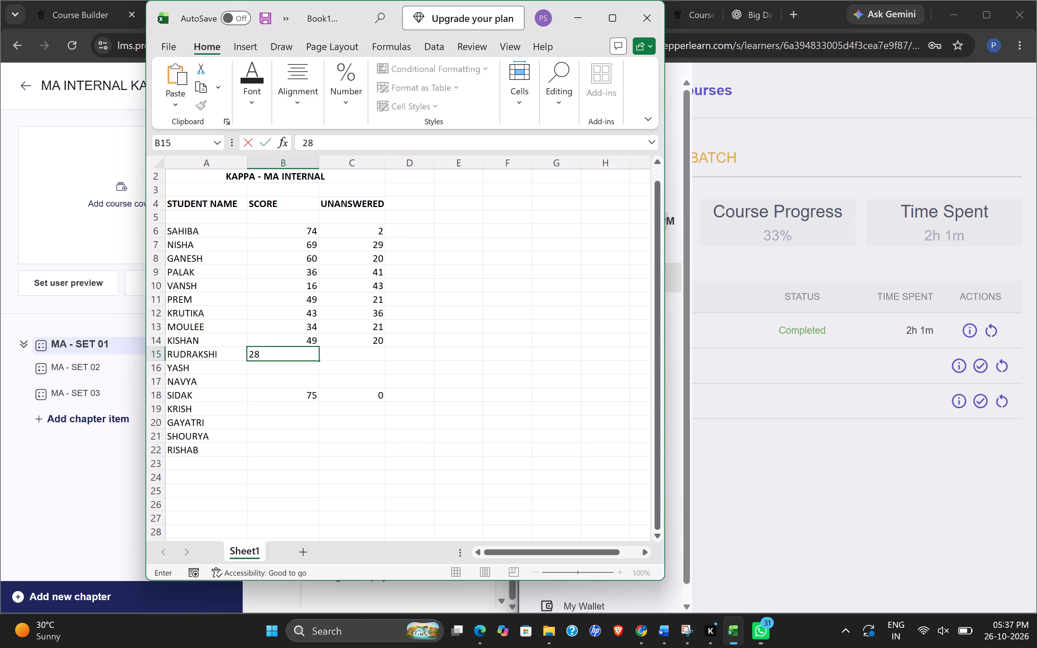
left_click(968, 321)
left_click(971, 330)
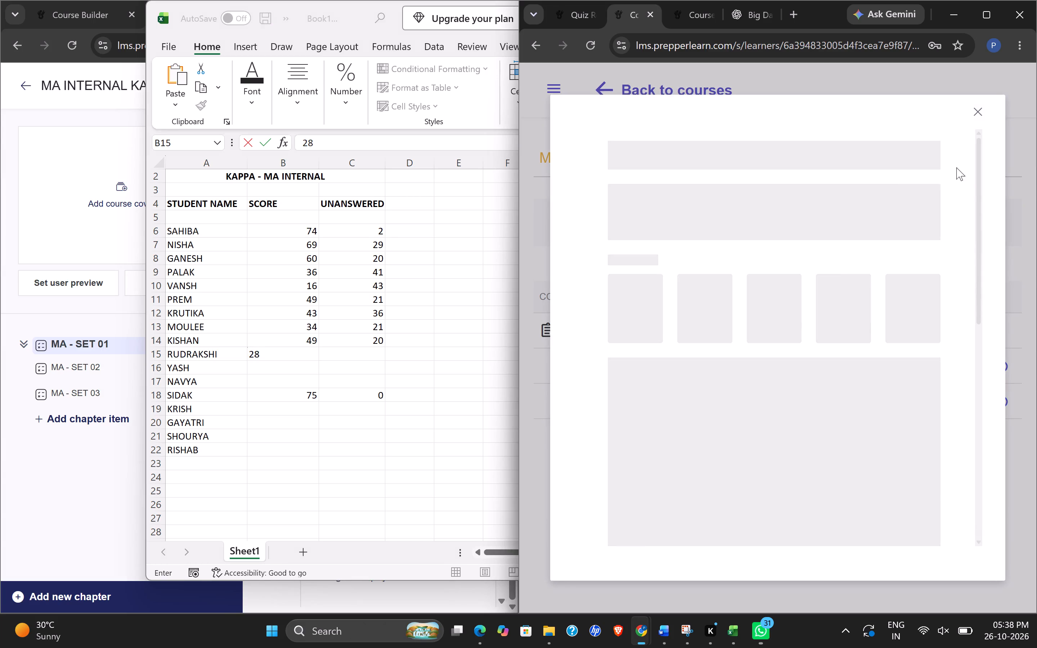
left_click(979, 112)
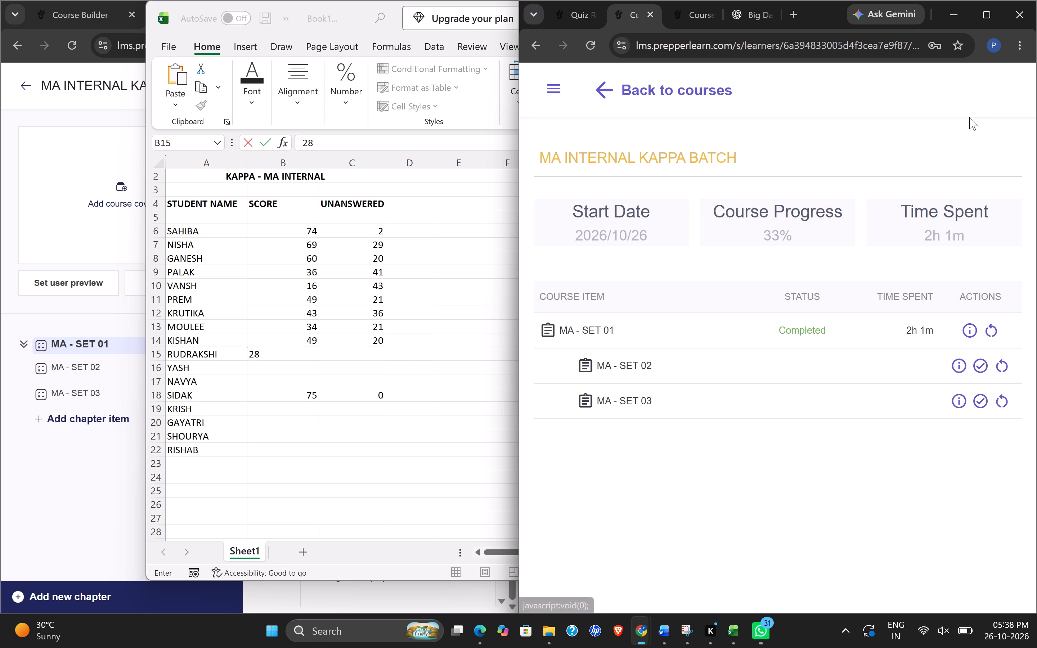
left_click(301, 358)
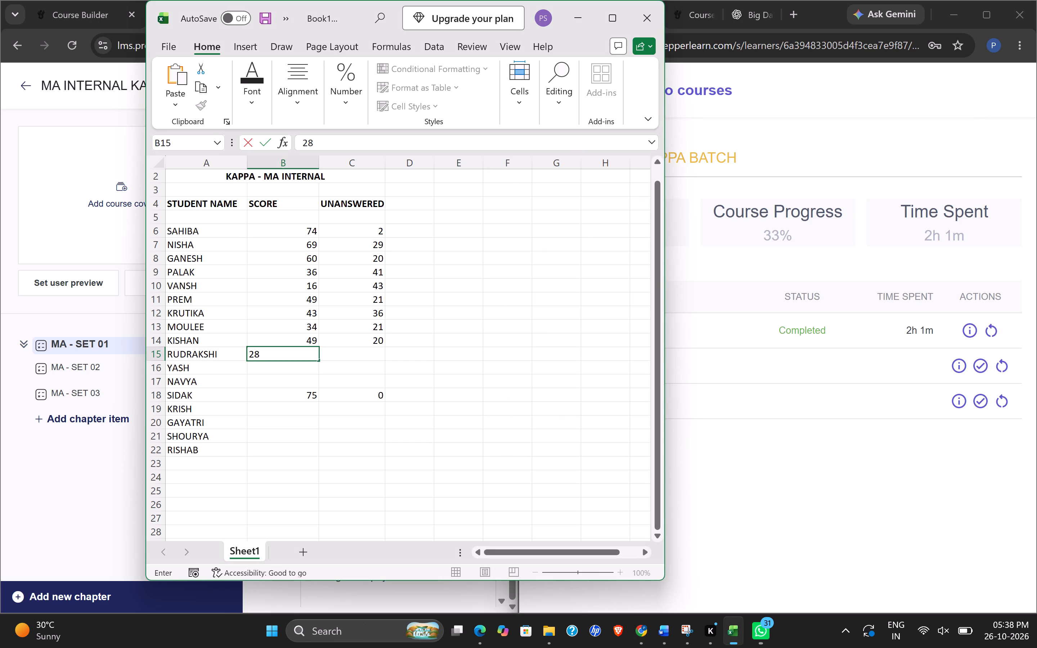
key("Return")
Enter 43 as Rudrakshi's unanswered marks in the Excel sheet.
key("Right")
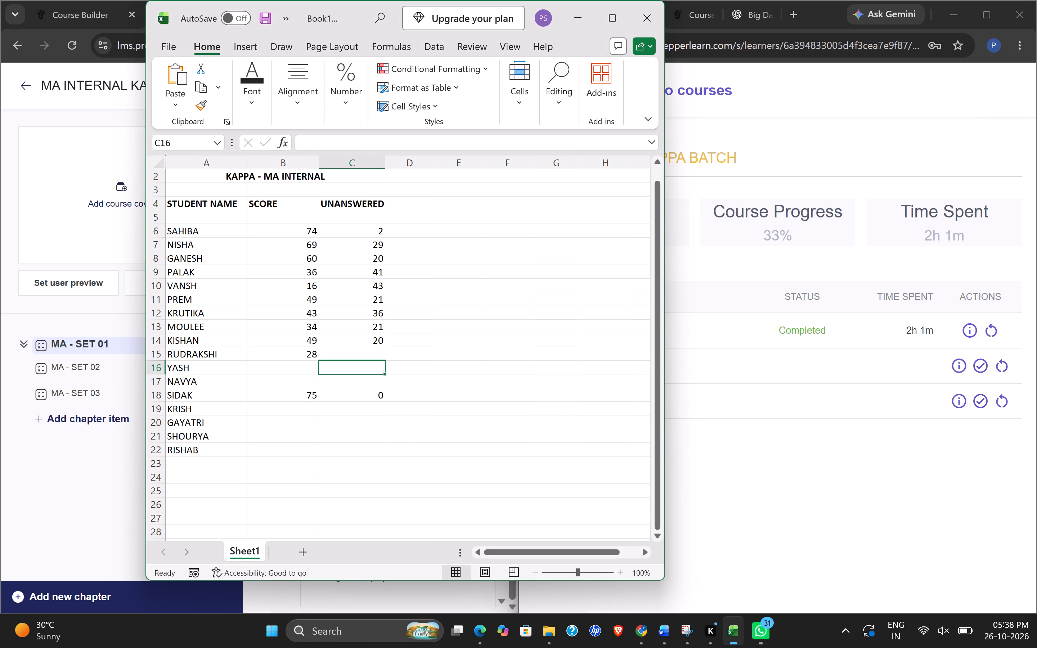
key("Up")
type("43")
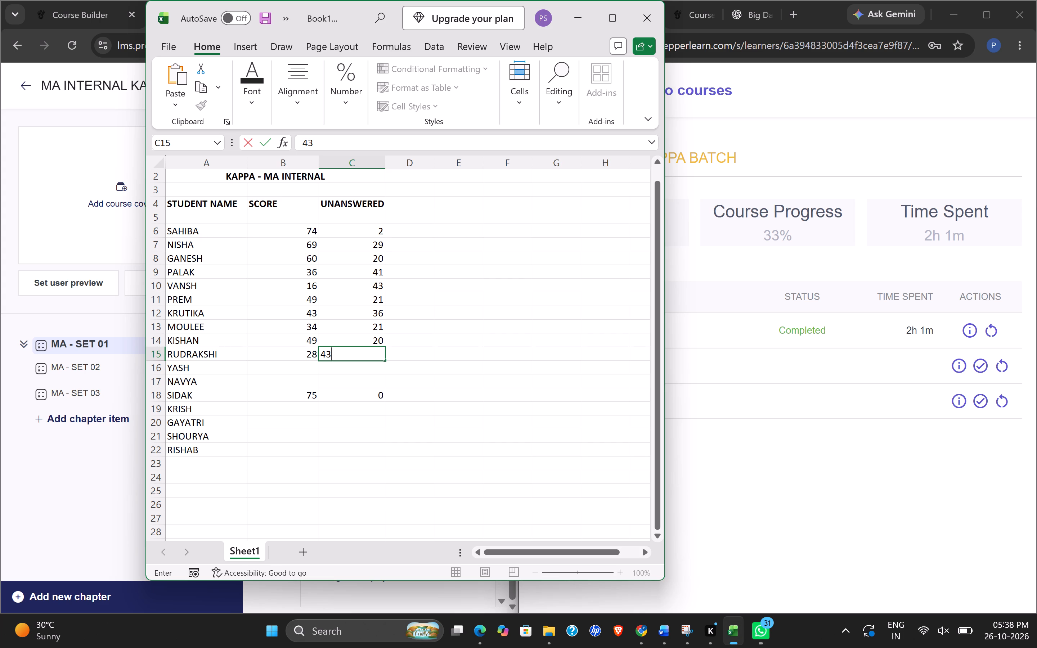
key("Return")
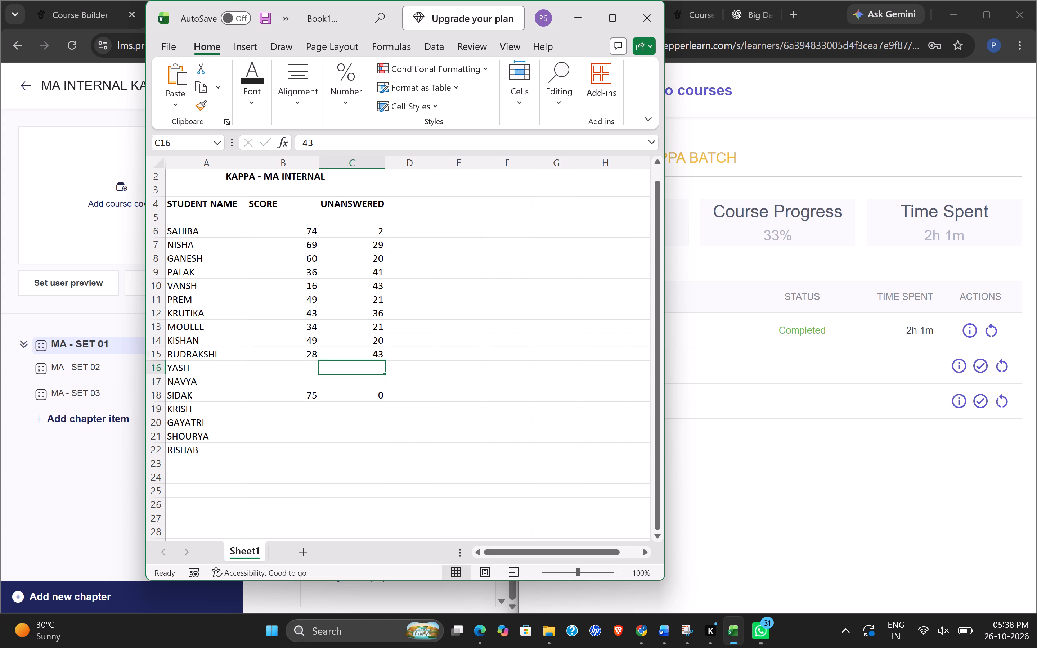
Return to the quiz reviews list and open Yash's pending MA - SET 02 review.
left_click(792, 460)
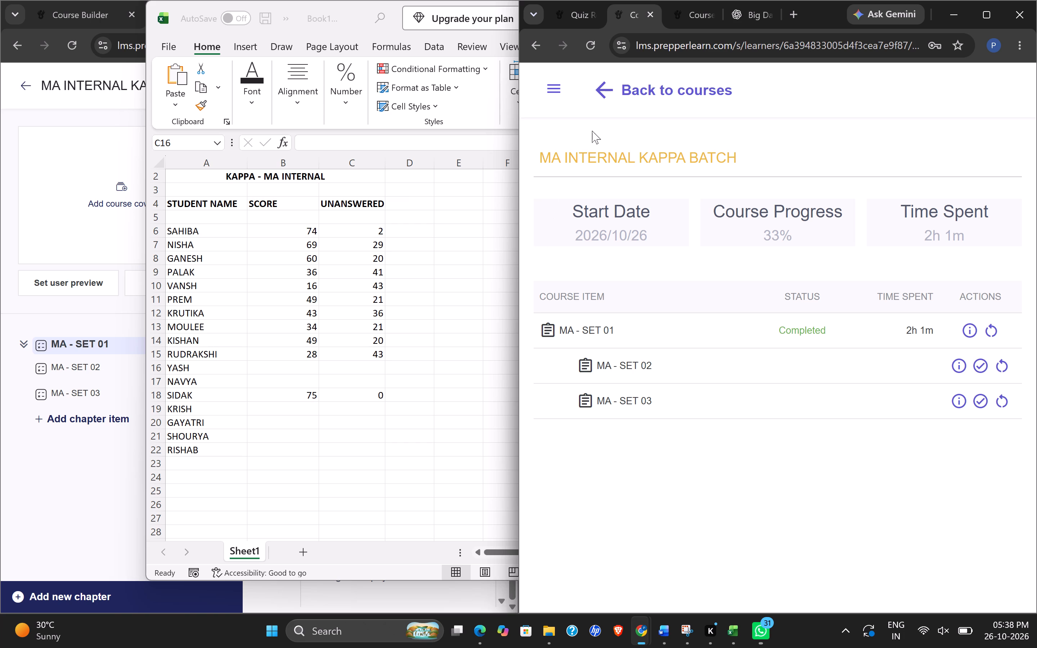
left_click(588, 16)
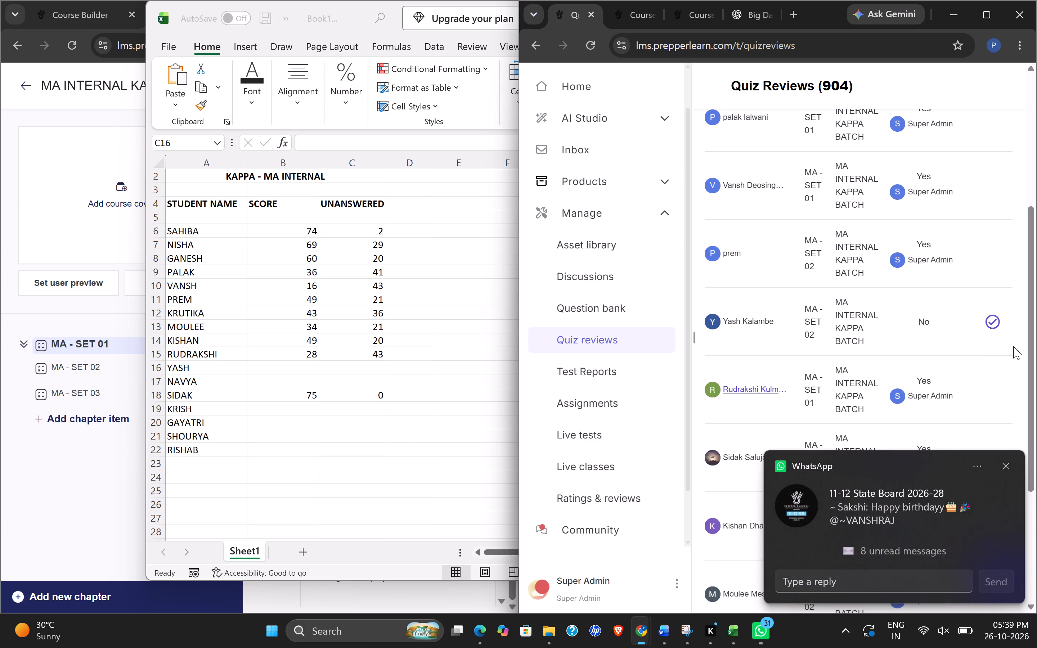
left_click(992, 321)
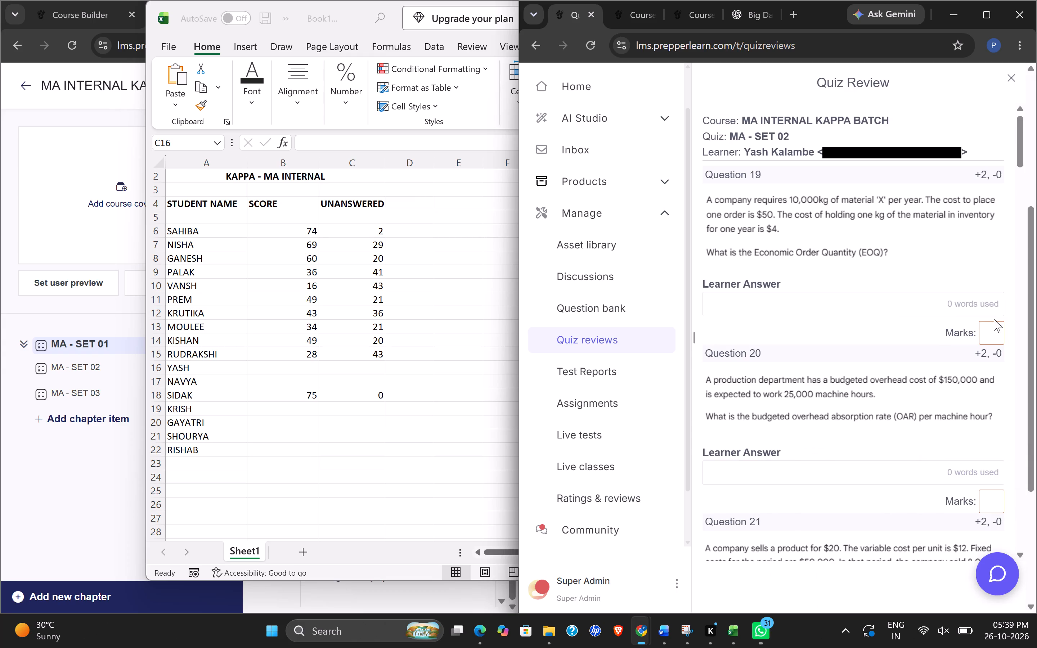
Award 0 marks for each of the unanswered questions 19 and 20 in Yash's quiz review.
left_click(978, 333)
left_click(988, 334)
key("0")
scroll(980, 368, "down", 1)
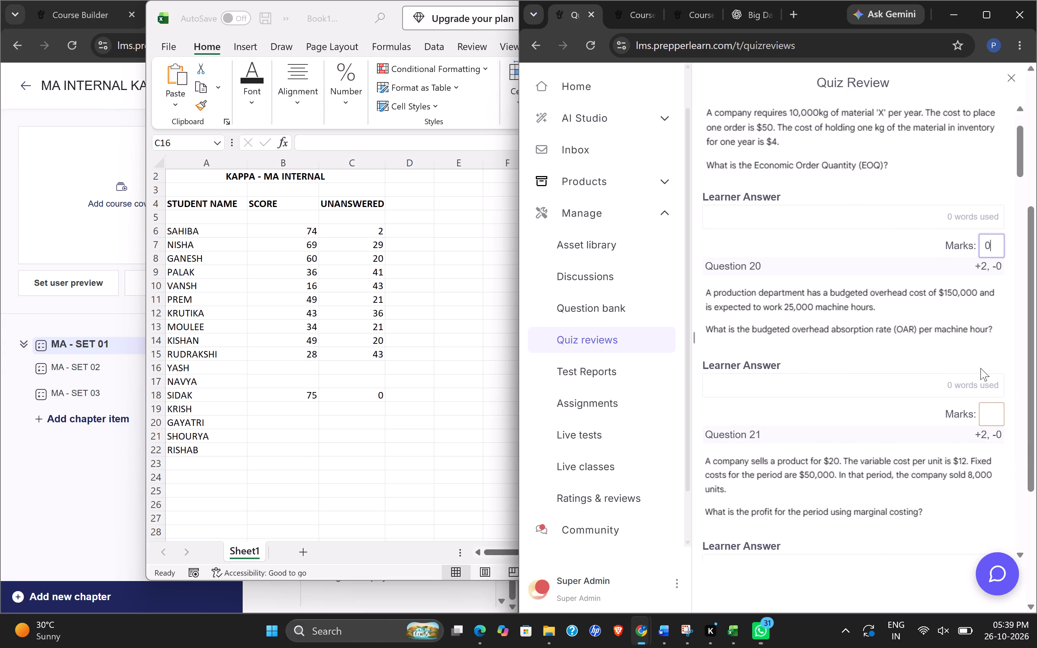
left_click(987, 401)
left_click(993, 417)
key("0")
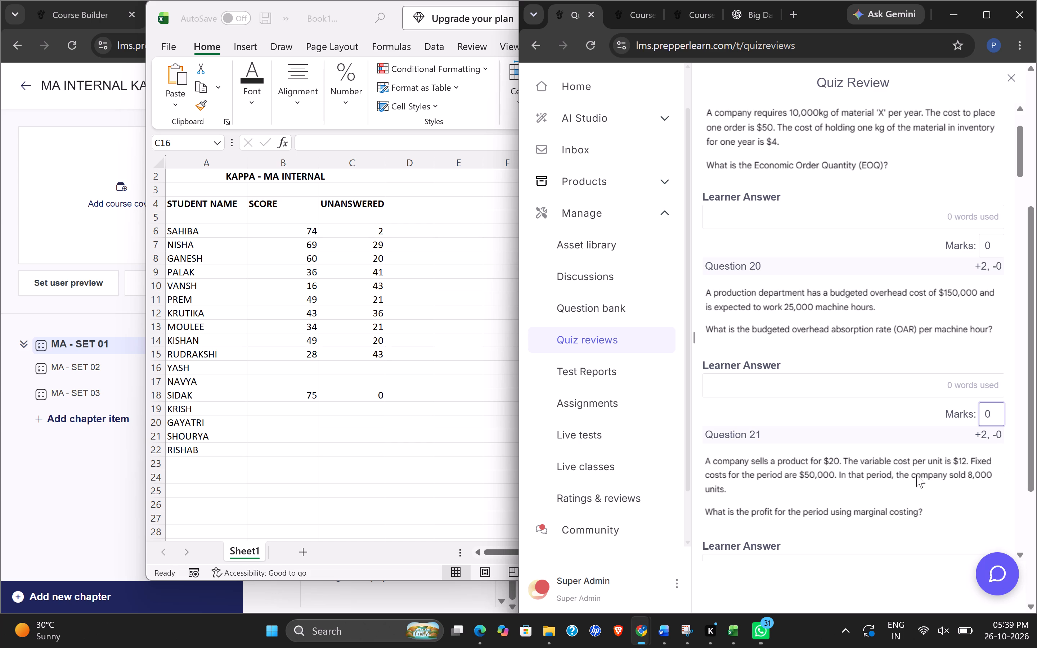
left_click(924, 453)
Award 0 marks for each of the unanswered questions 21 and 22 in Yash's quiz review.
scroll(924, 453, "down", 3)
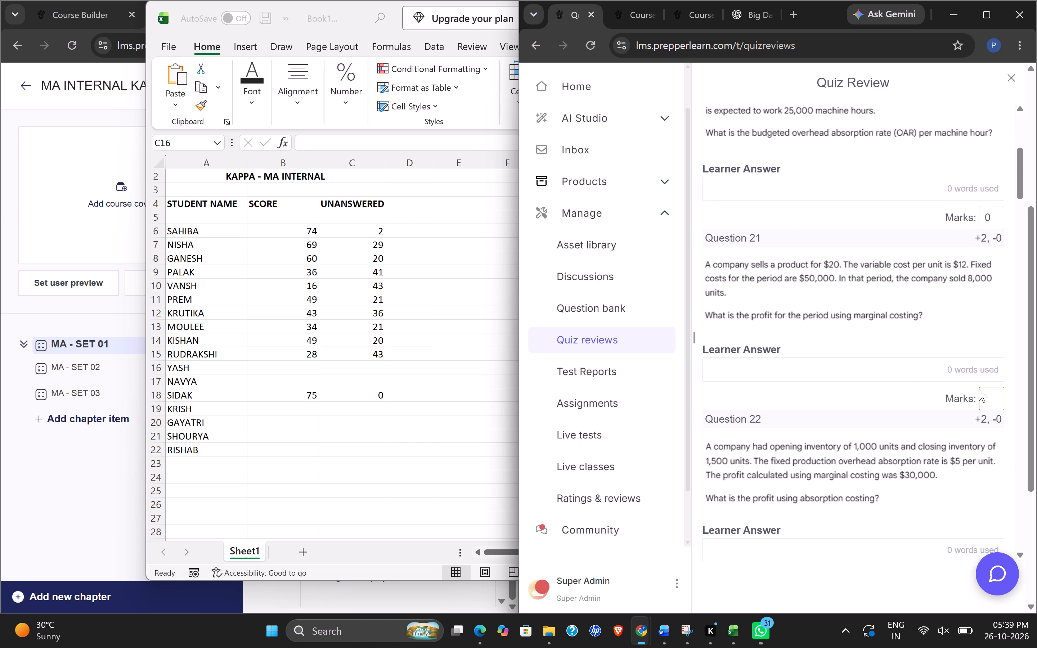
left_click(997, 406)
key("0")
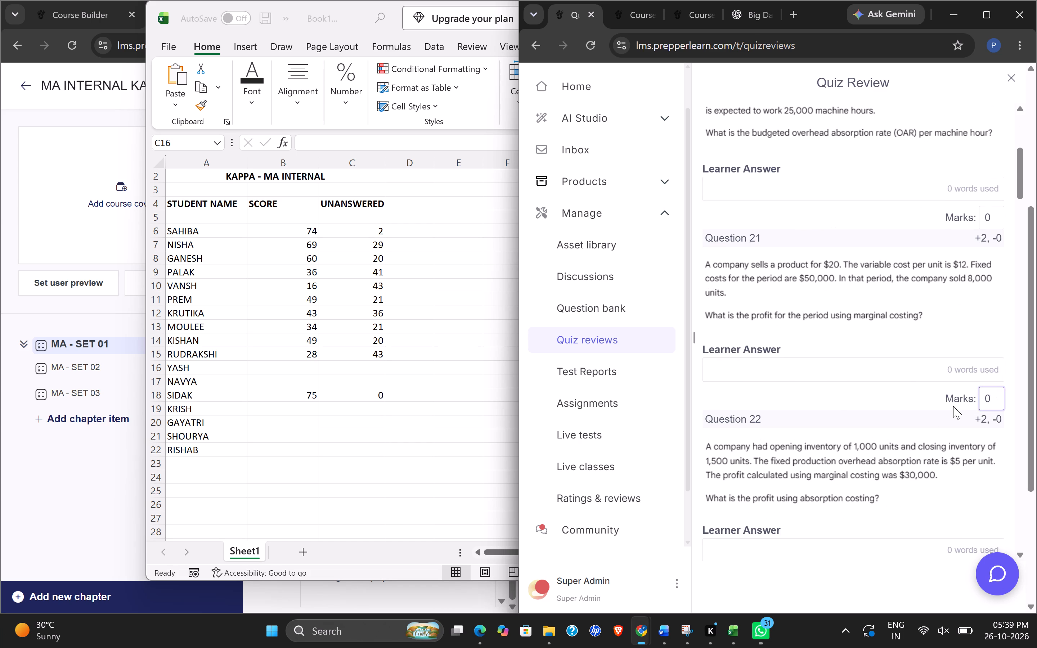
left_click(948, 406)
scroll(948, 406, "down", 2)
left_click(990, 407)
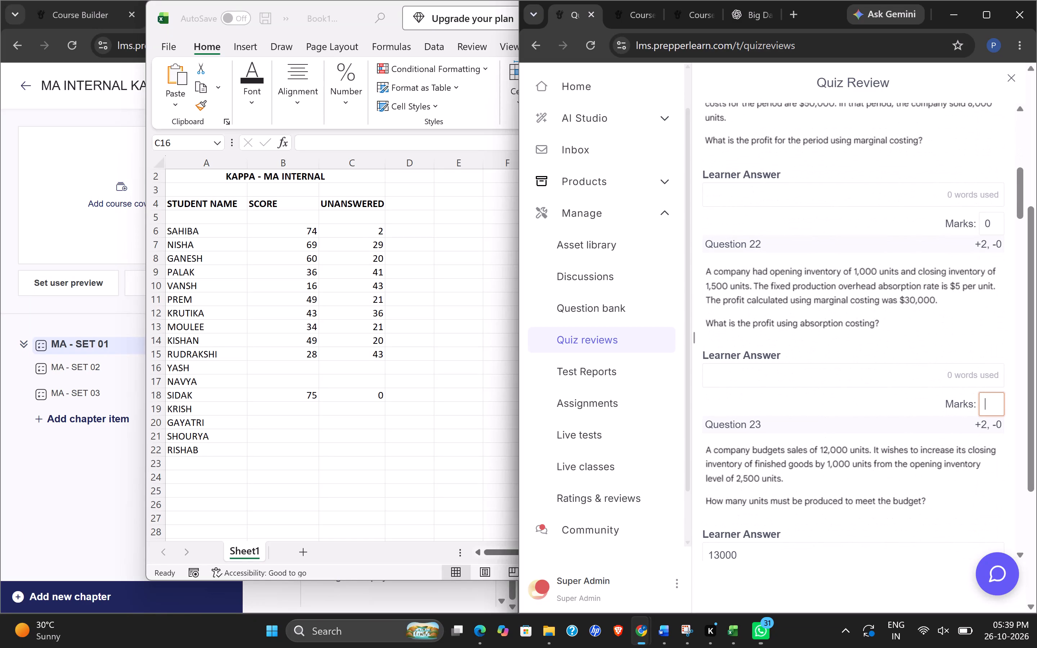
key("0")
left_click(956, 401)
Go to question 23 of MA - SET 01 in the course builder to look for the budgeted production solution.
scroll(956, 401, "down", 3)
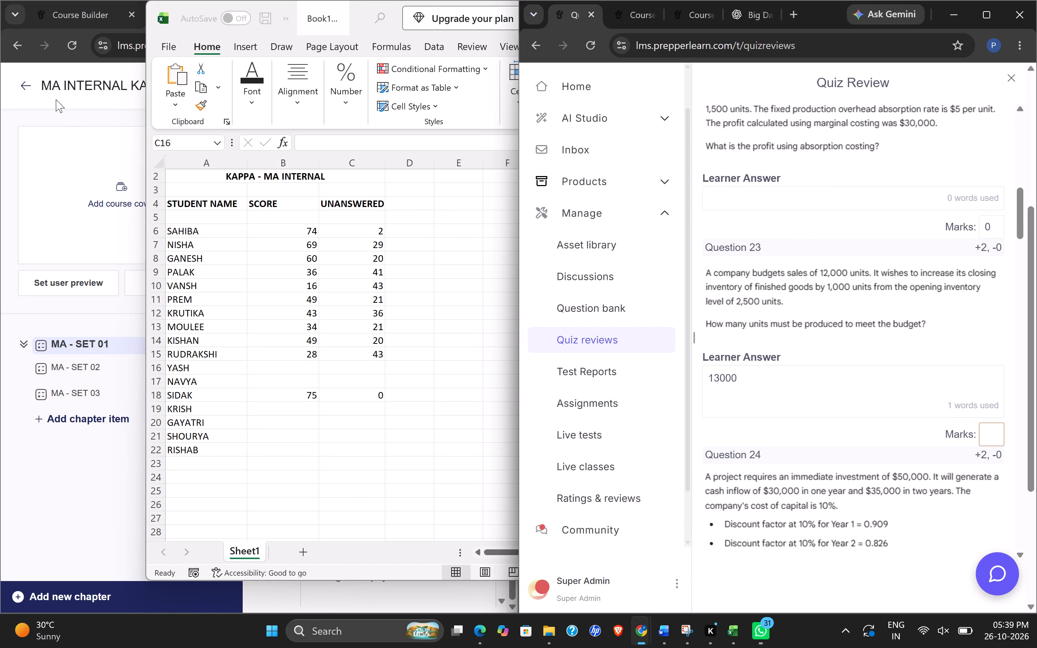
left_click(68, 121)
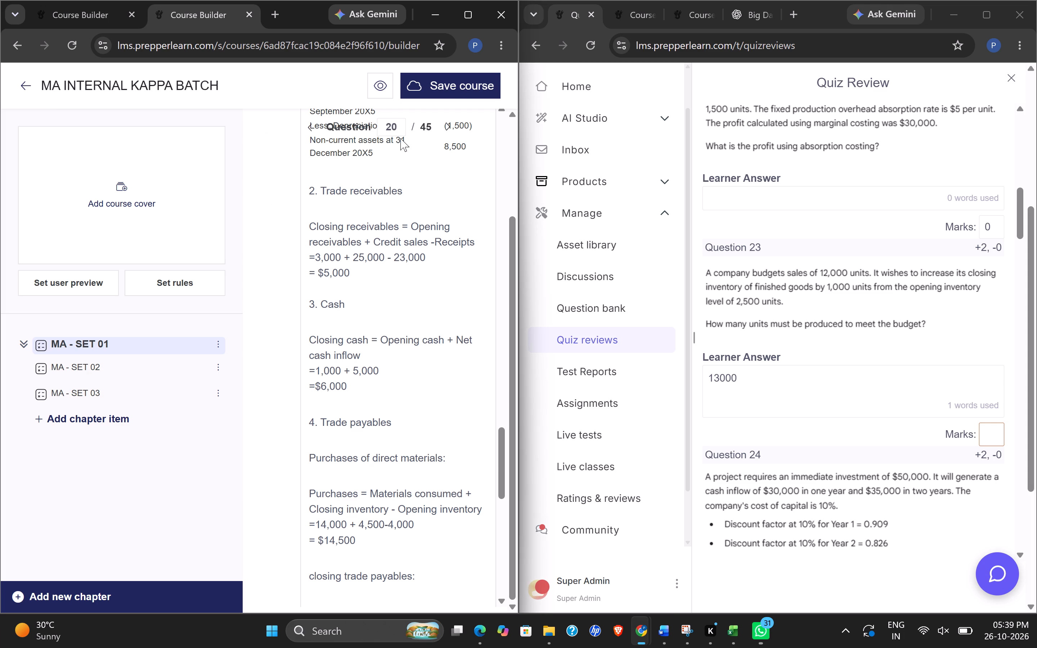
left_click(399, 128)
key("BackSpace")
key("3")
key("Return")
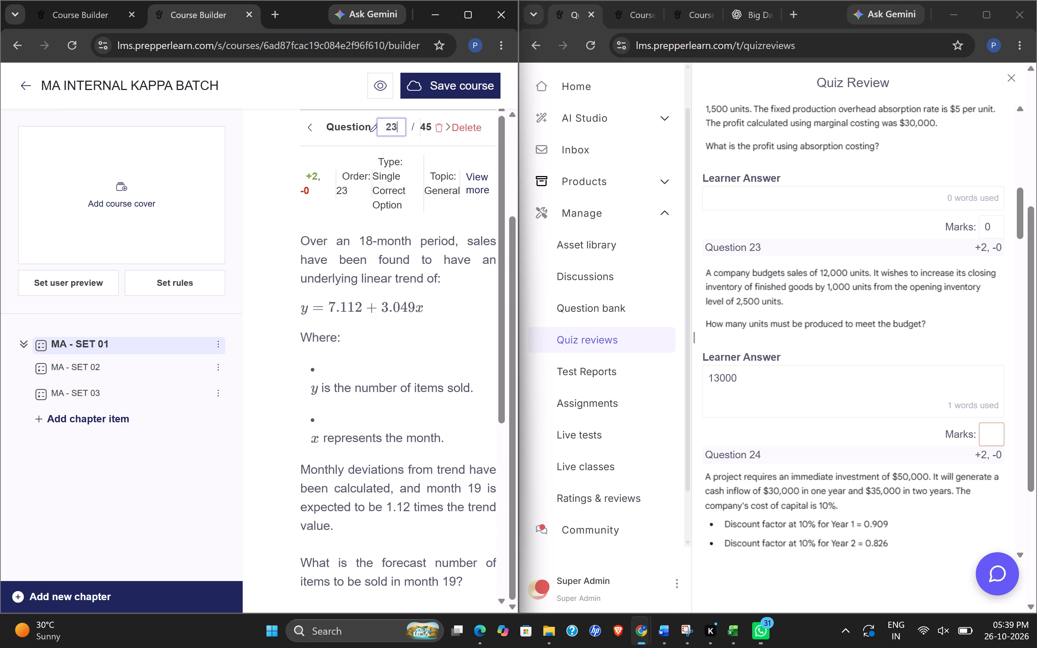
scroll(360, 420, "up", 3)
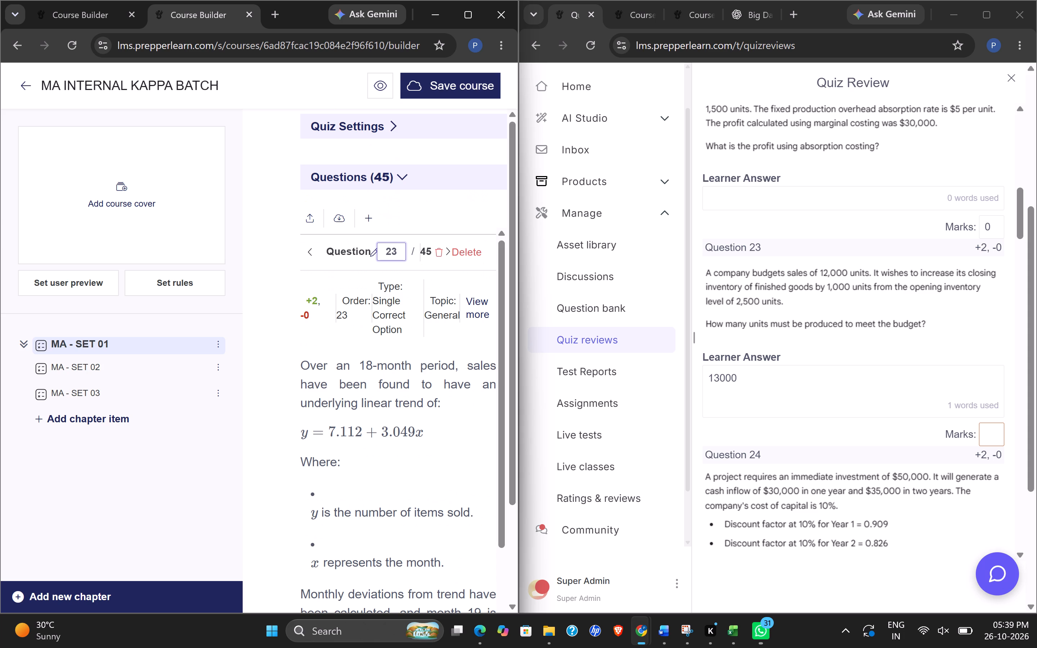
Check the explanation for question 23 of MA - SET 02 and award 2 marks for the learner's 13000 answer.
left_click(111, 364)
left_click(400, 247)
key("BackSpace")
type("23")
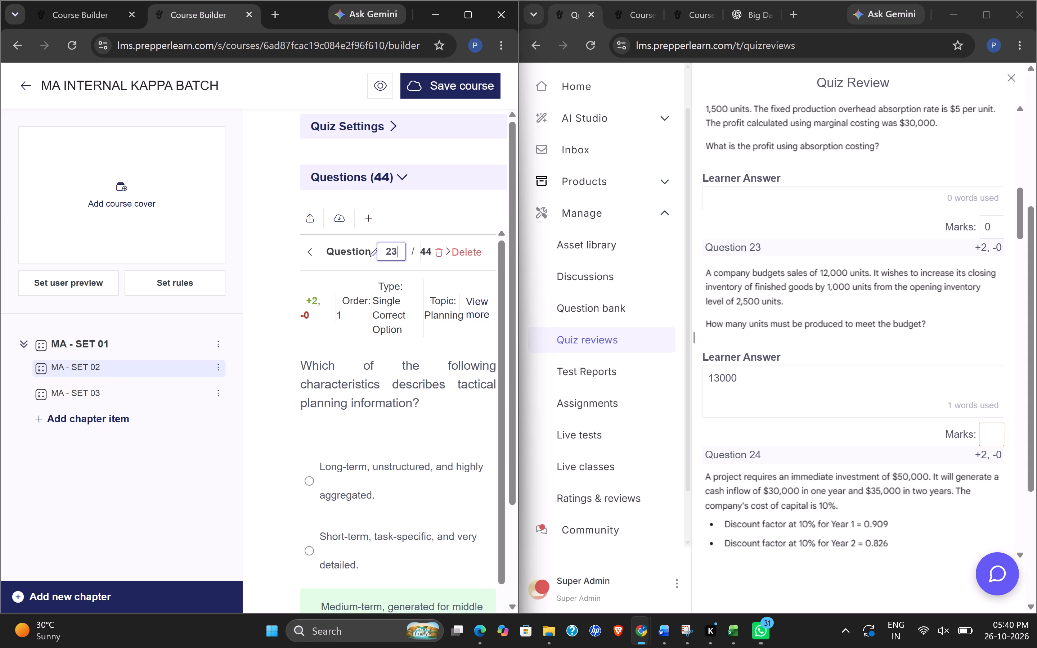
key("Return")
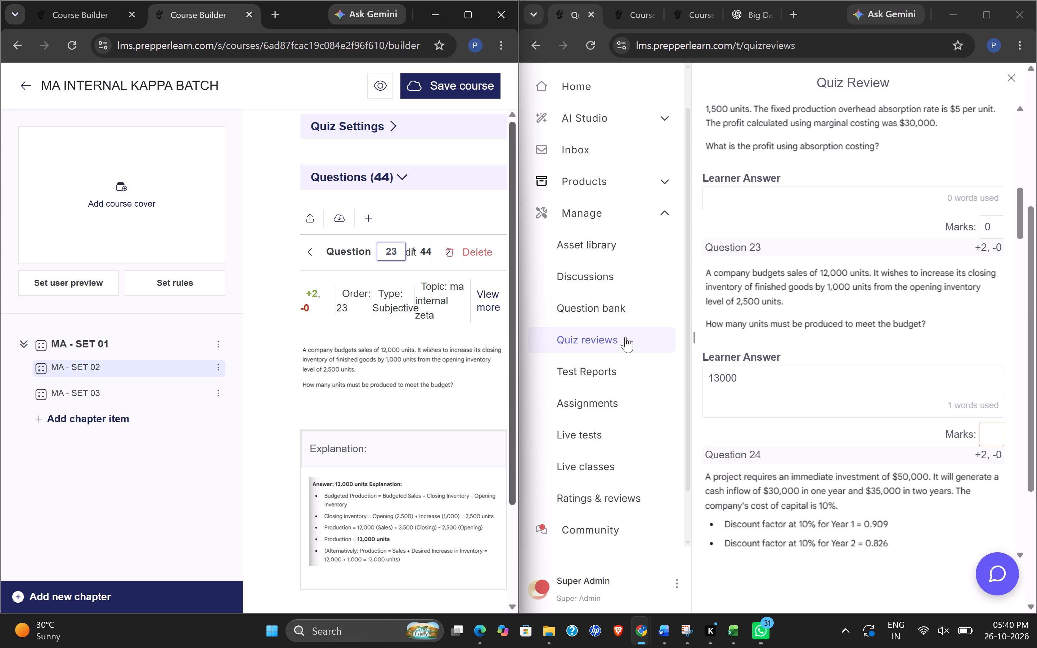
scroll(755, 328, "down", 1)
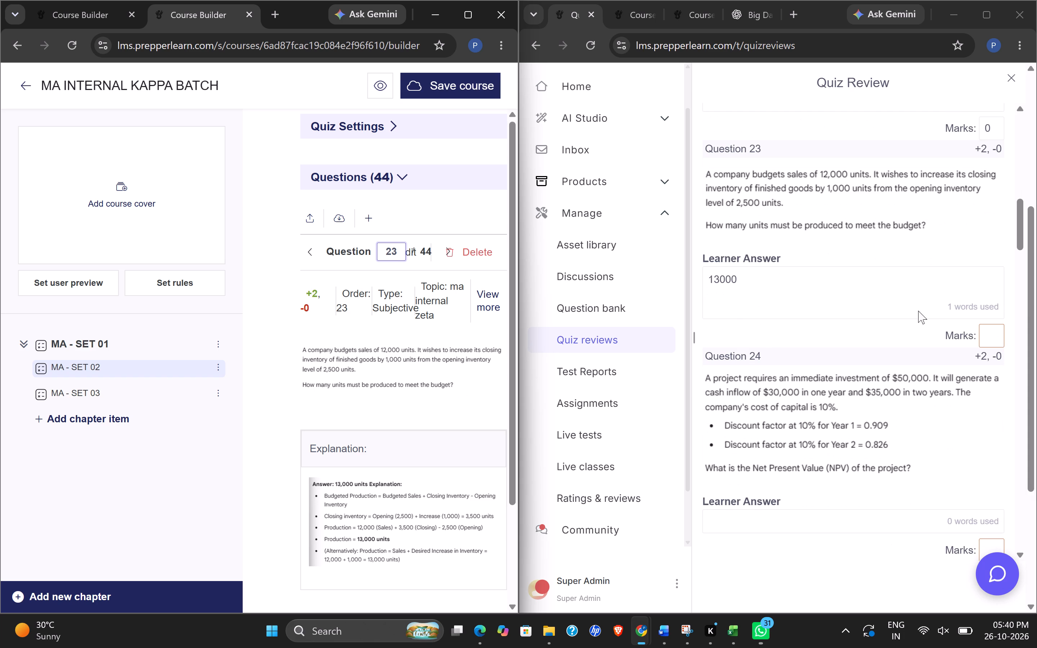
left_click(988, 334)
key("2")
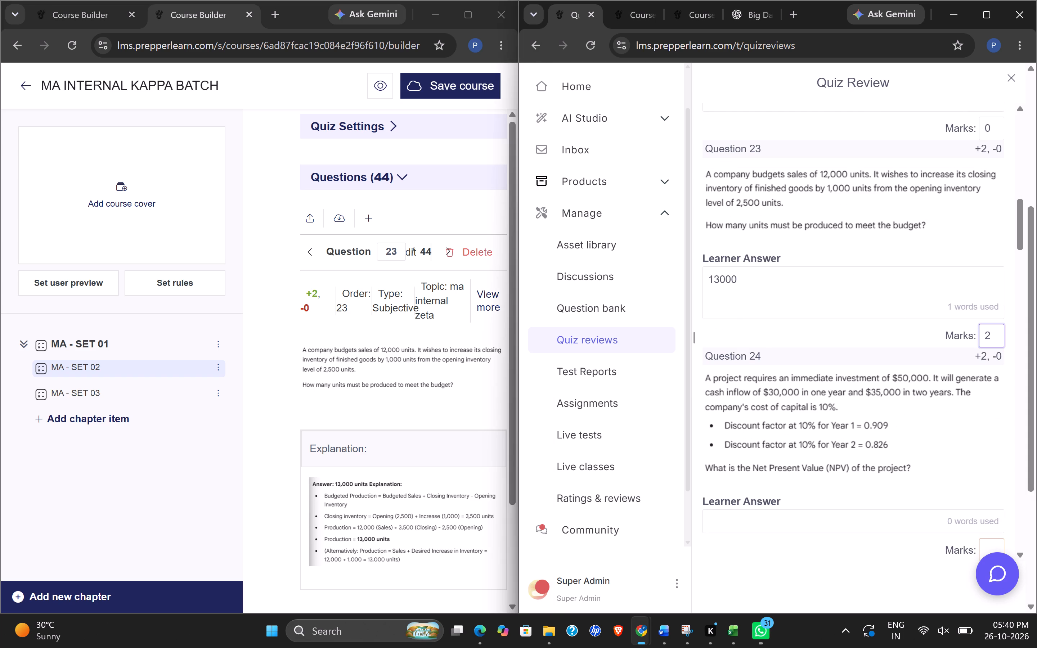
Award 0 marks each for the unanswered NPV question 24 and payback period question 25.
scroll(861, 347, "down", 3)
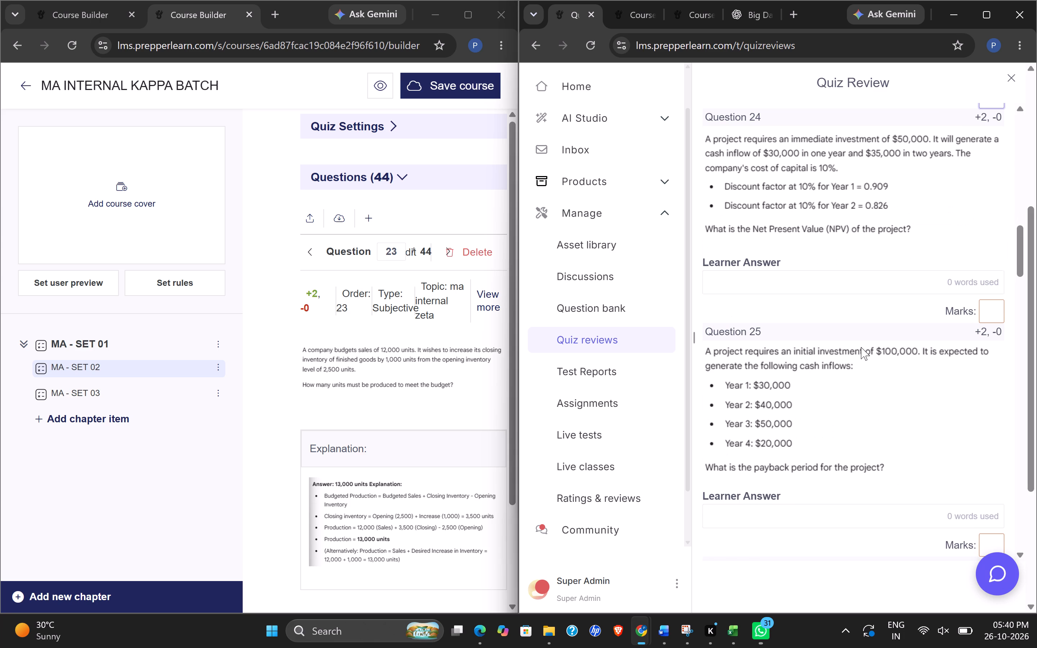
left_click(996, 307)
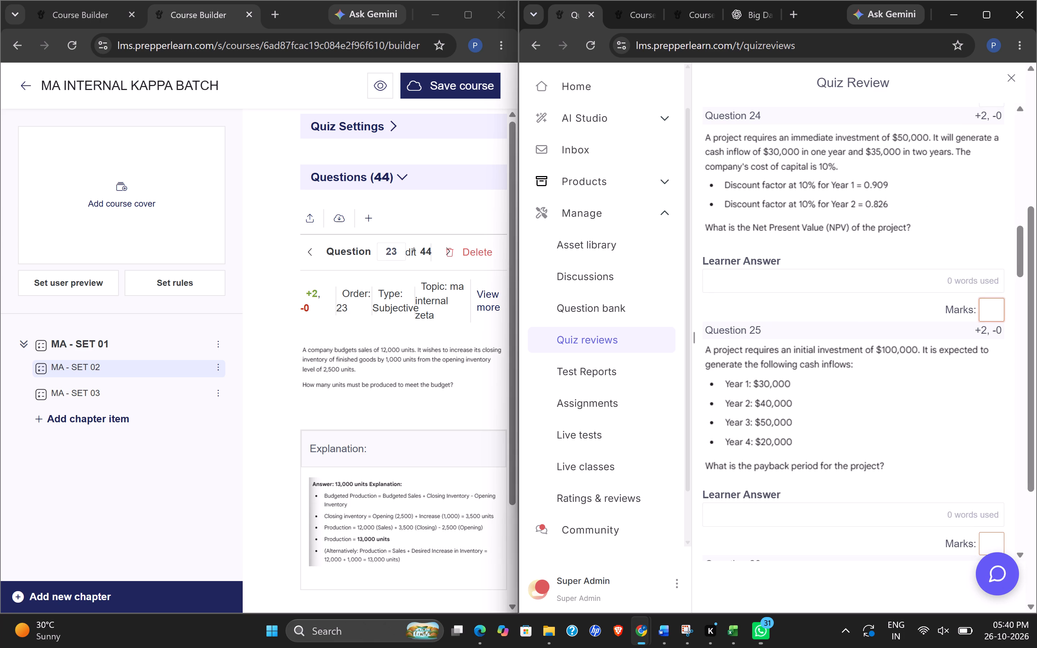
key("0")
scroll(883, 329, "down", 2)
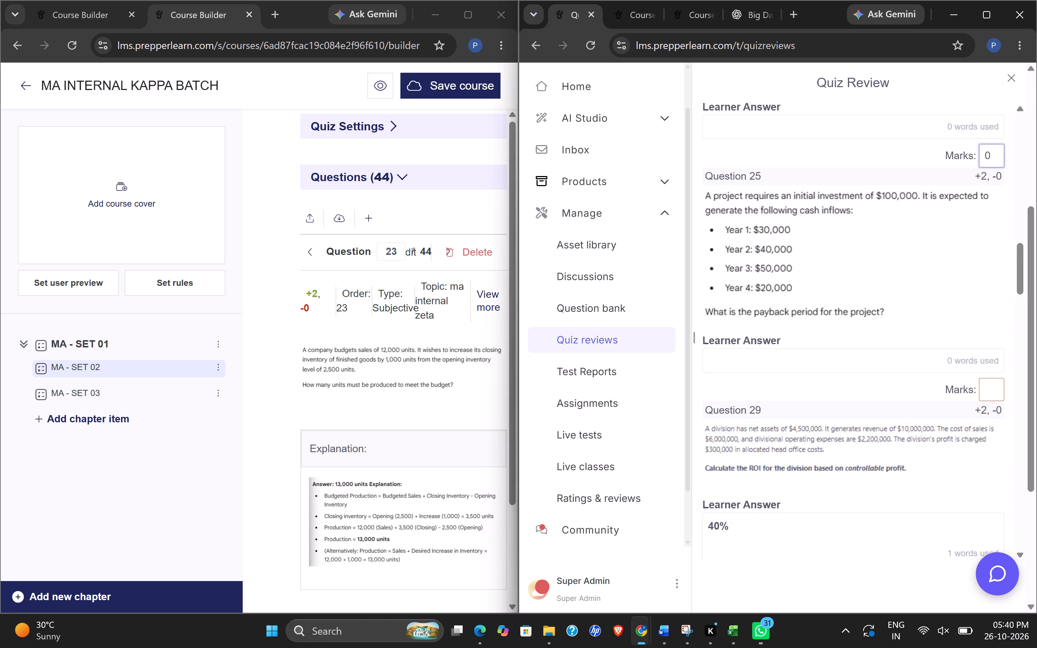
left_click(997, 389)
key("0")
Award 2 marks each for the 40% answer to question 29 and the 670 answer to question 30.
scroll(922, 423, "down", 2)
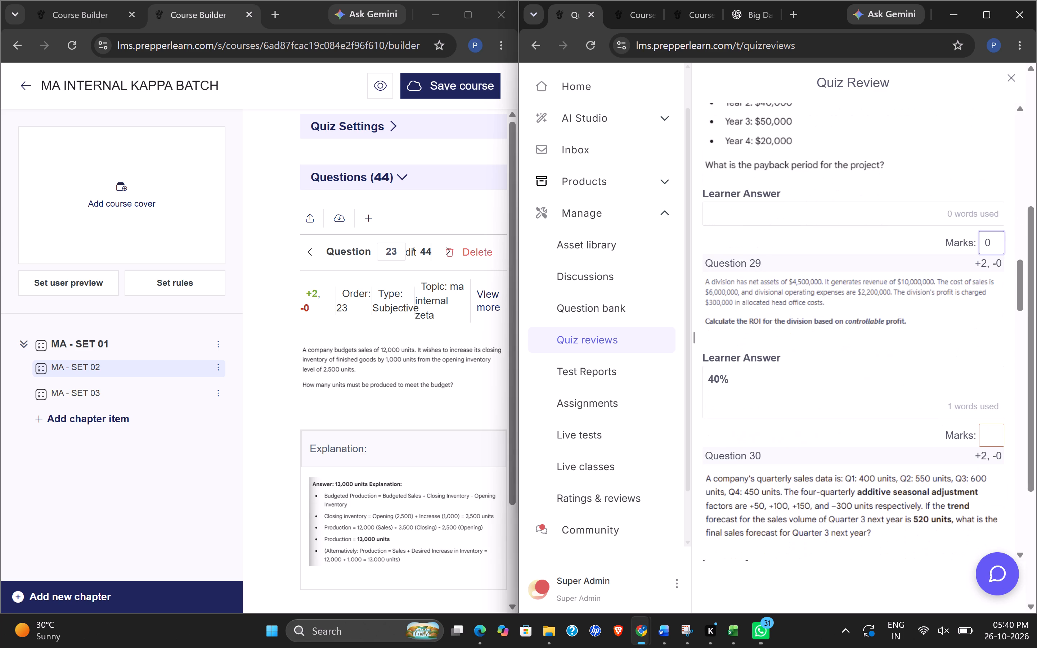
left_click(996, 430)
key("2")
left_click(795, 406)
scroll(795, 406, "down", 4)
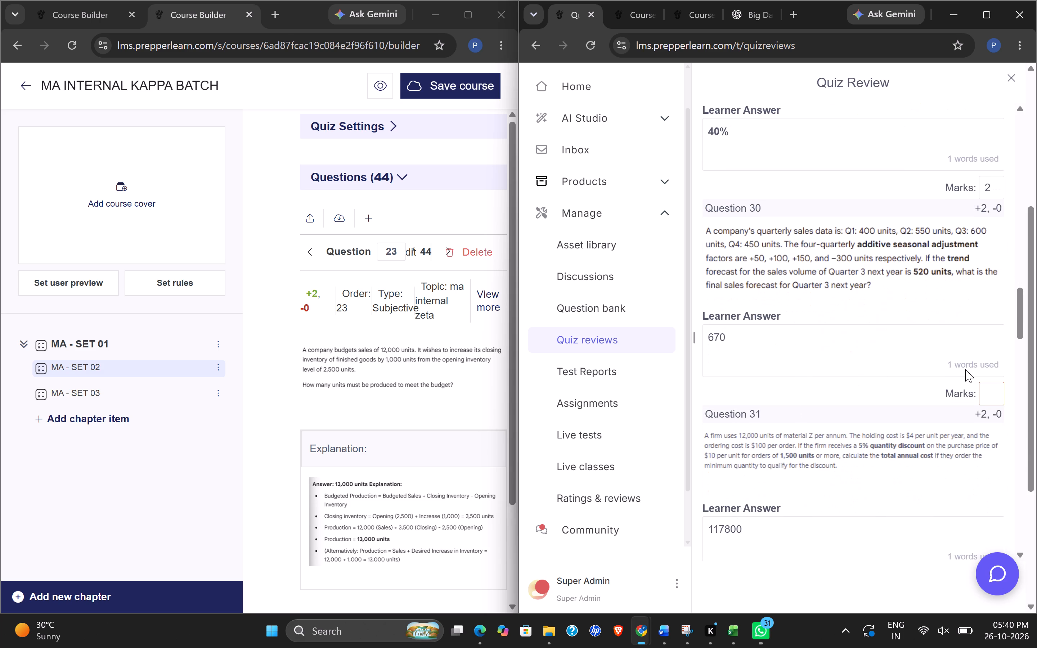
left_click(995, 393)
key("2")
Check the explanation for question 31 of MA - SET 02 and award 2 marks for the learner's 117800 answer.
left_click(854, 397)
scroll(854, 397, "down", 4)
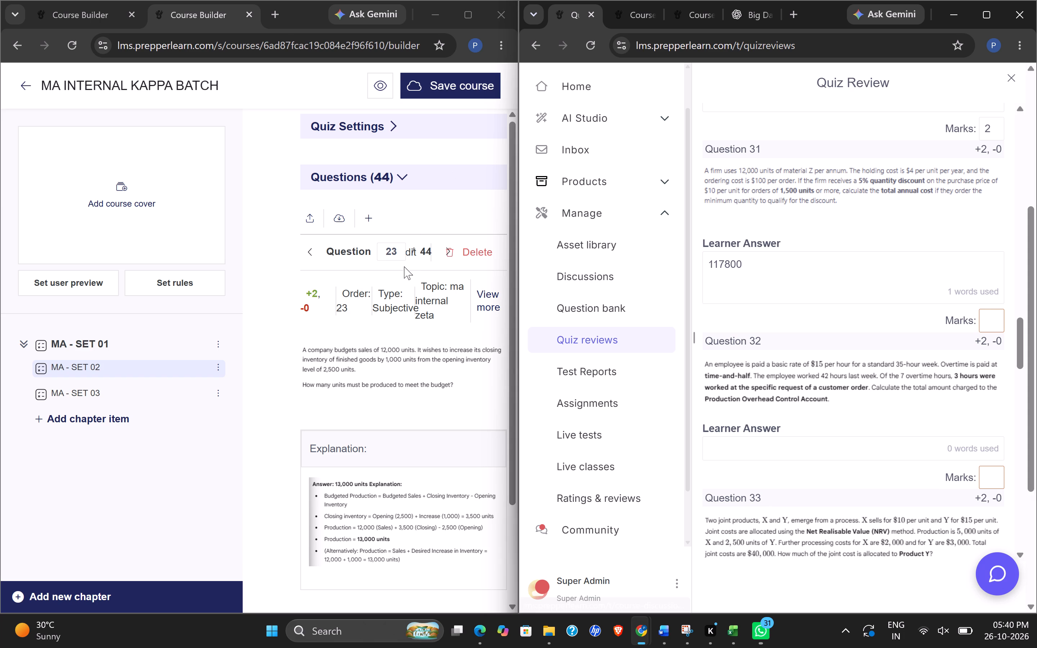
left_click(395, 252)
key("BackSpace")
key("BackSpace")
type("31")
key("Return")
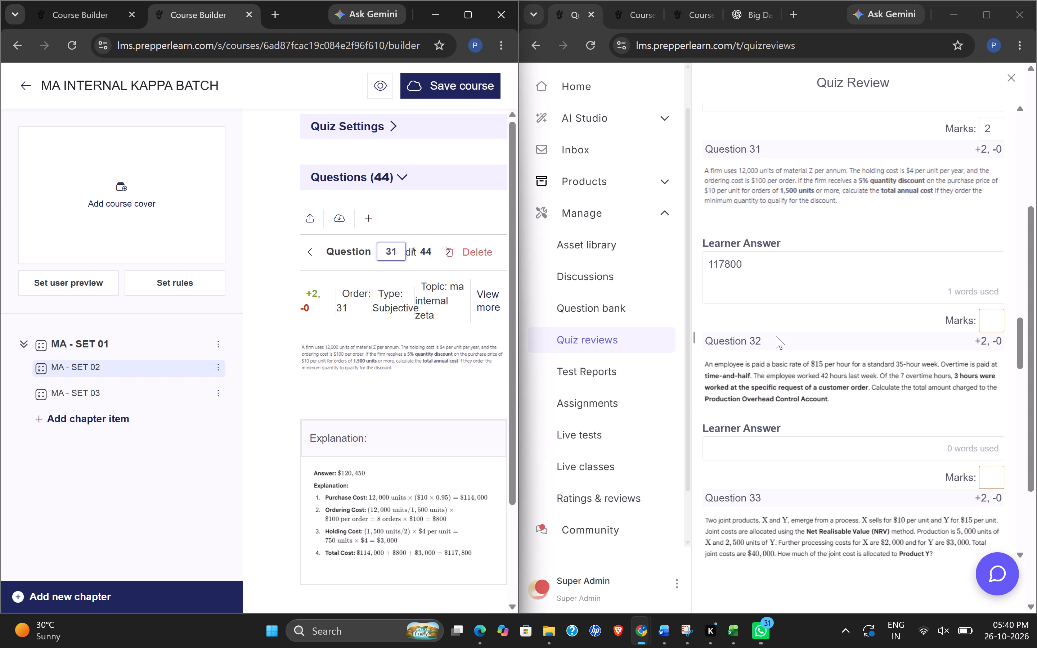
left_click(999, 324)
key("2")
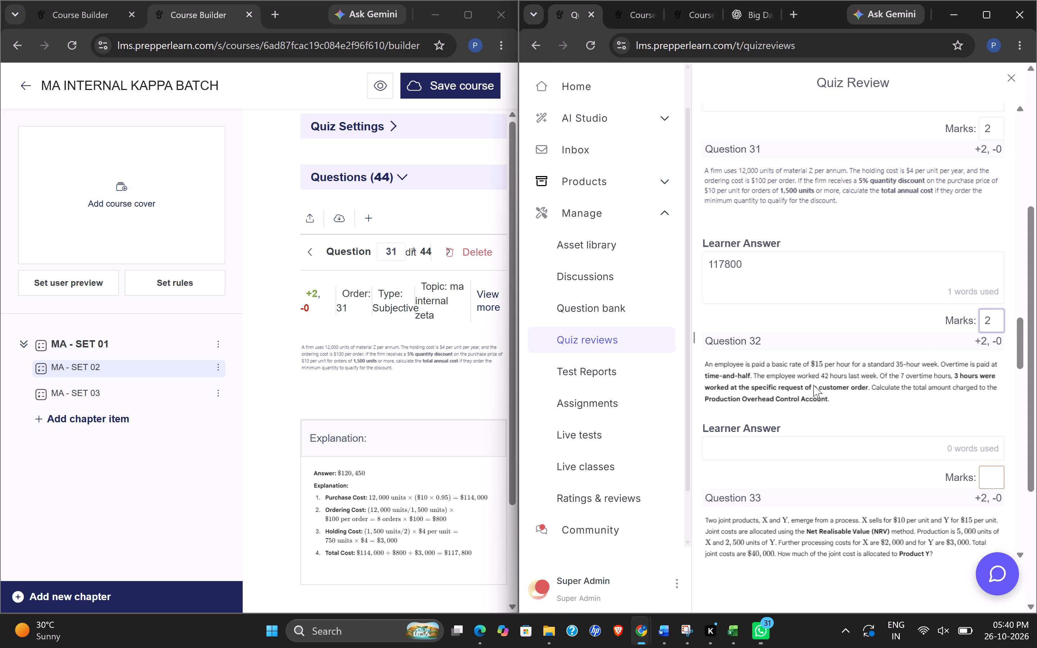
left_click(813, 385)
Award 0 marks each for the unanswered questions 32, 33 and 34.
left_click(995, 475)
key("0")
left_click(923, 460)
scroll(923, 460, "down", 3)
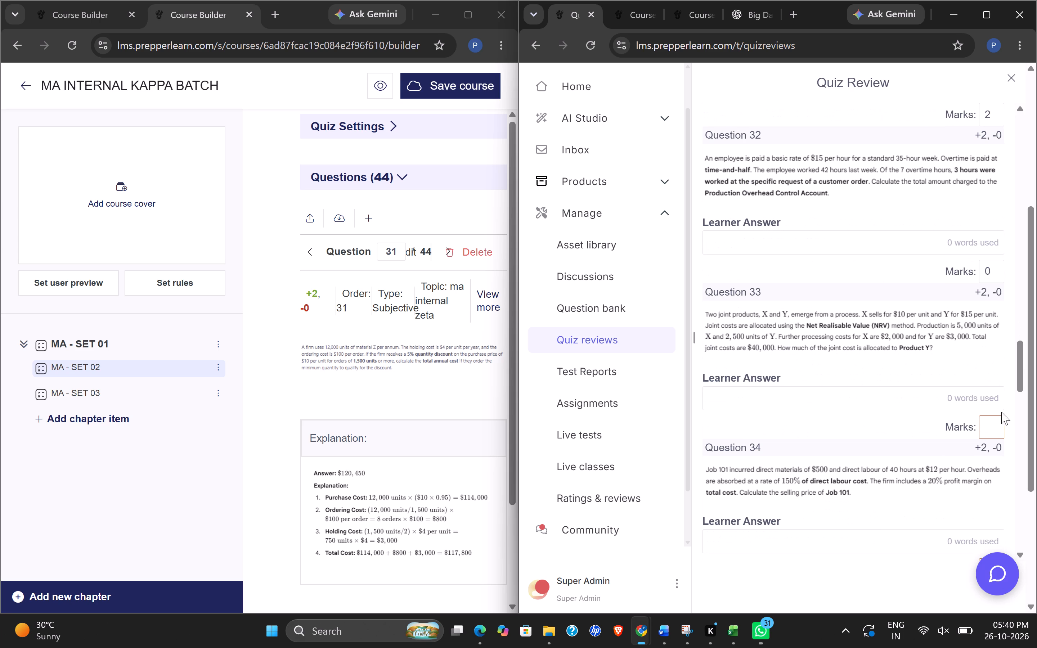
left_click(997, 429)
key("0")
left_click(903, 423)
scroll(903, 423, "down", 3)
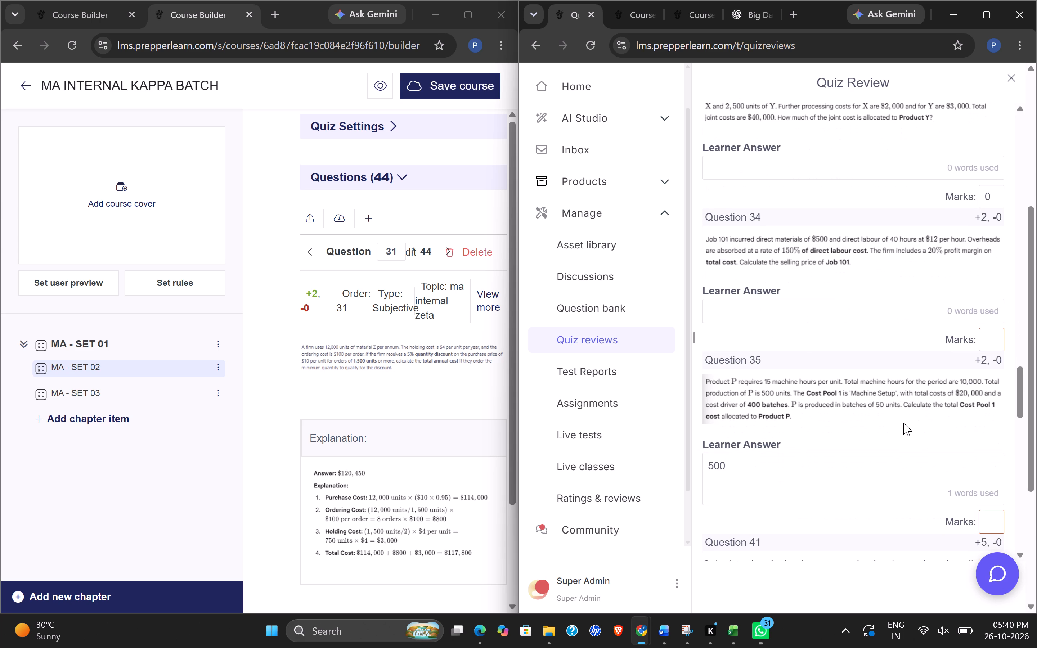
left_click(984, 332)
key("0")
left_click(929, 338)
Check the explanation for question 35 of MA - SET 02 and award 2 marks for the learner's 500 answer.
scroll(929, 338, "down", 2)
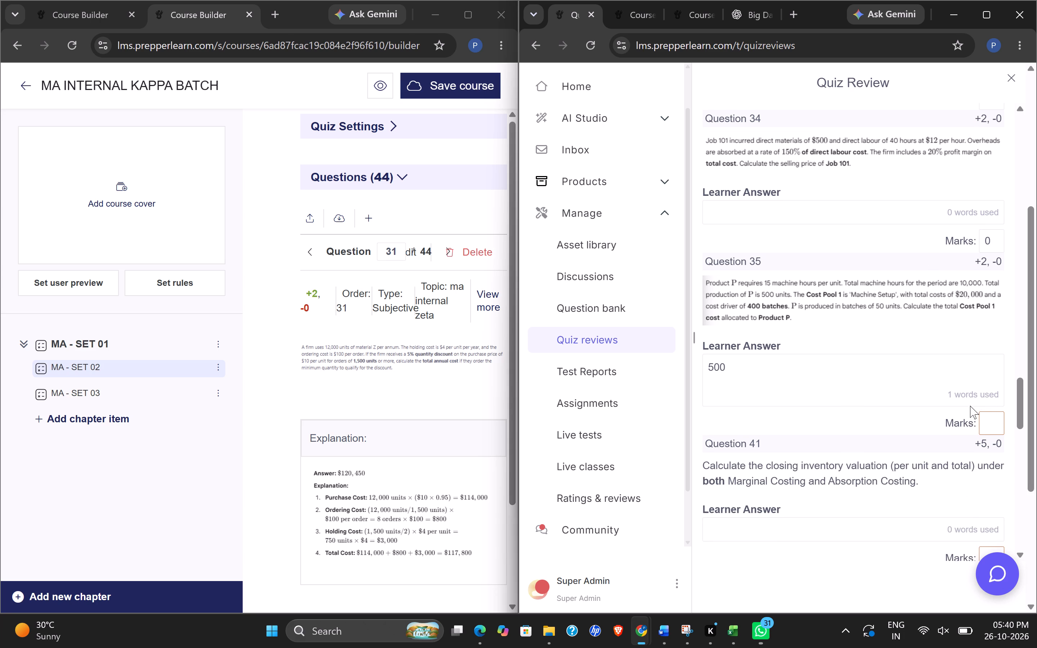
left_click(395, 247)
key("BackSpace")
key("5")
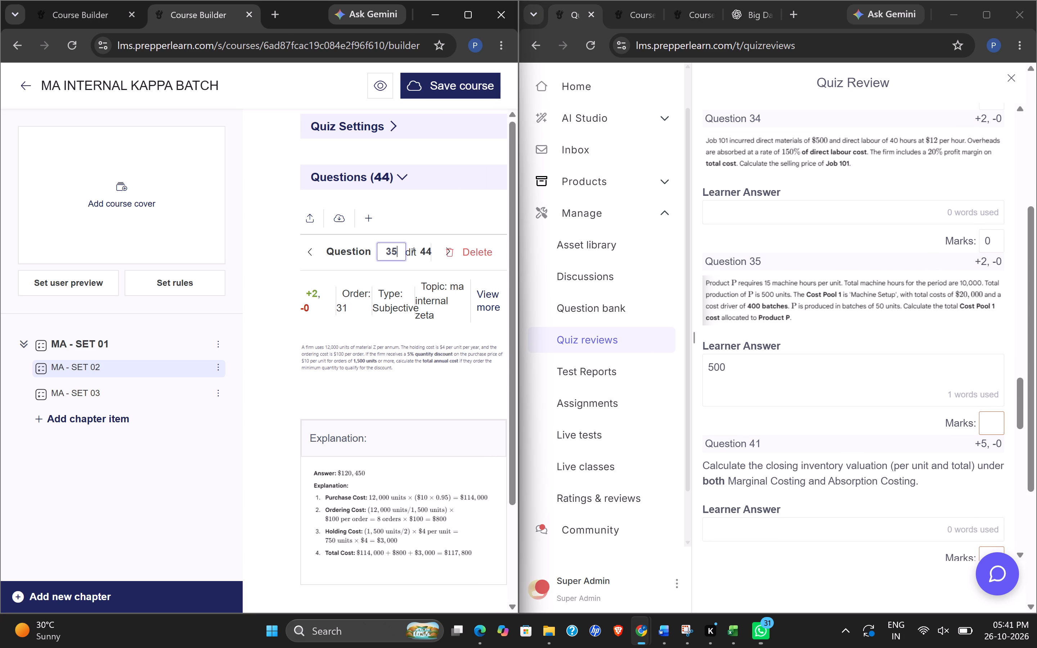
key("Return")
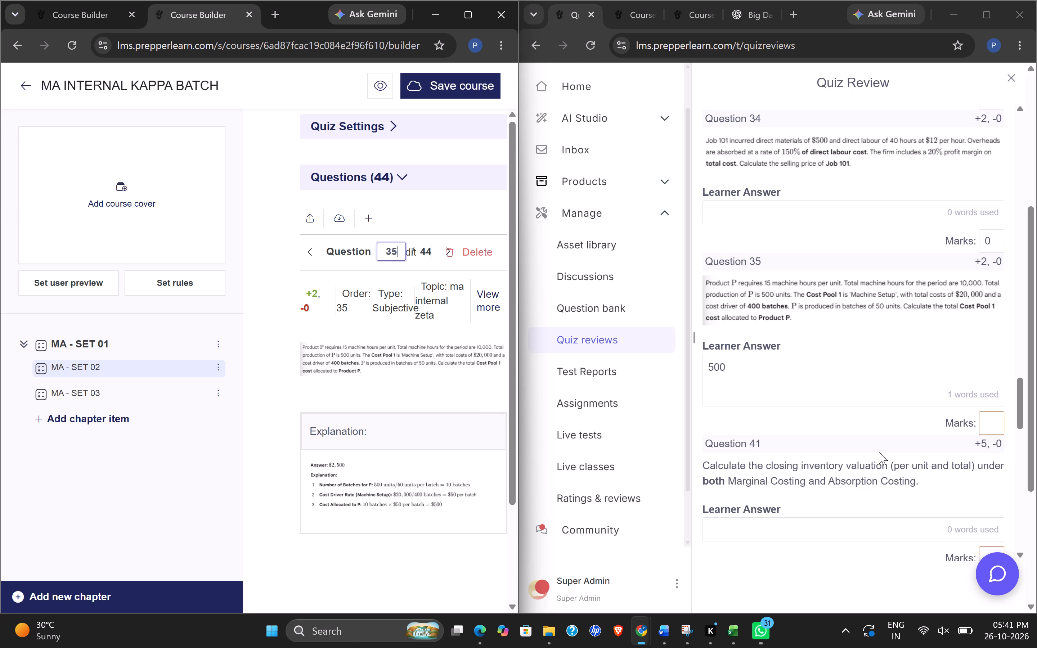
left_click(991, 417)
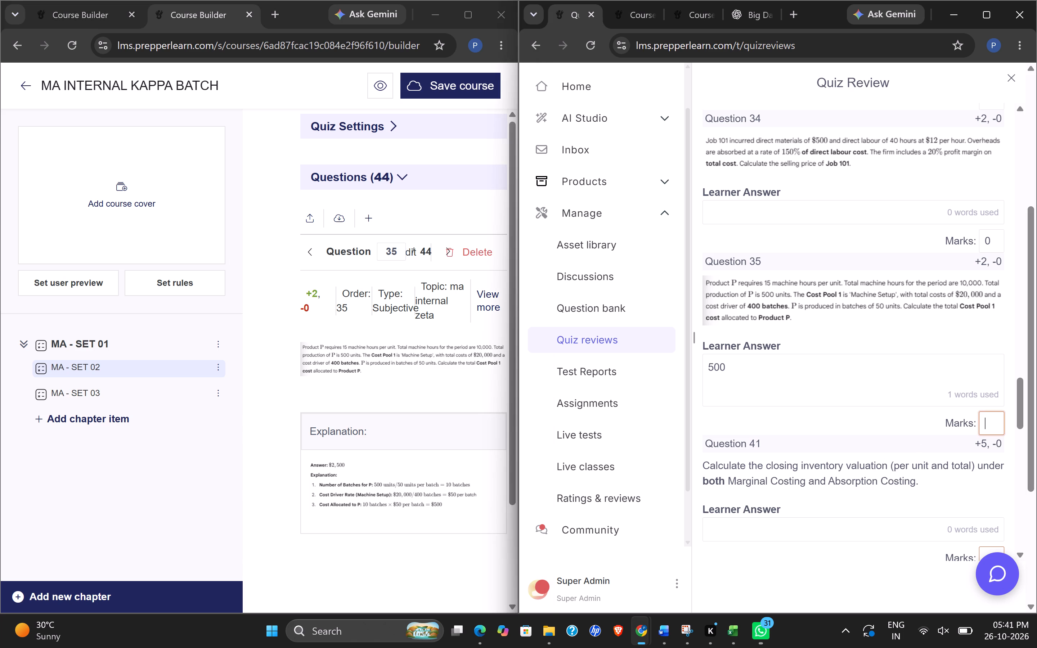
key("2")
left_click(755, 438)
Award 0 marks each for the unanswered inventory valuation questions 41 and 42.
scroll(755, 438, "down", 3)
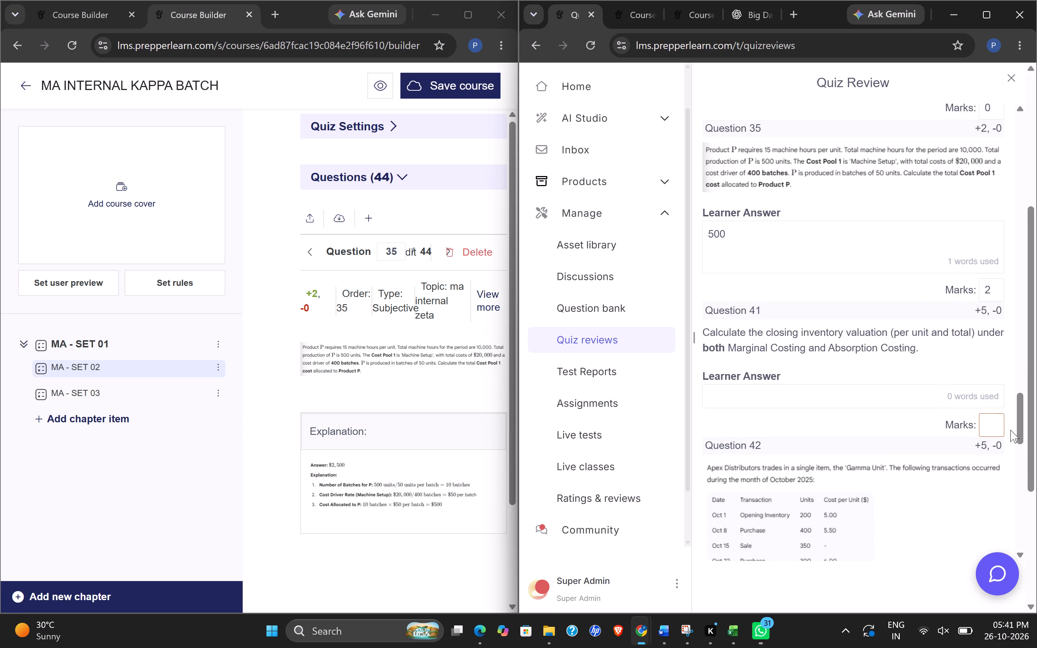
left_click(996, 418)
key("0")
scroll(790, 385, "down", 4)
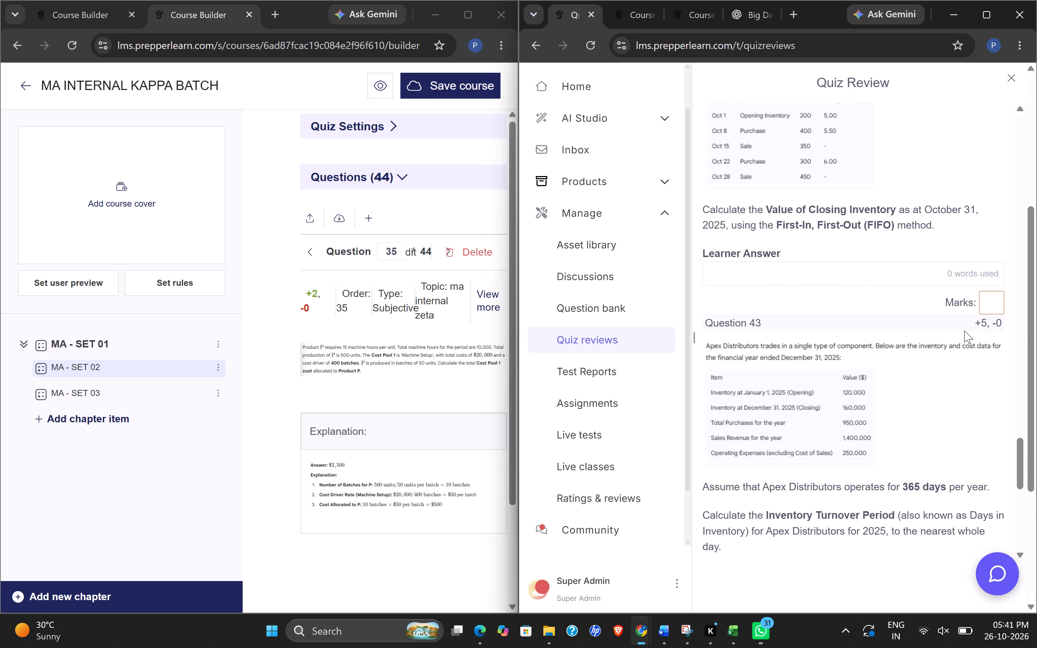
left_click(991, 305)
key("0")
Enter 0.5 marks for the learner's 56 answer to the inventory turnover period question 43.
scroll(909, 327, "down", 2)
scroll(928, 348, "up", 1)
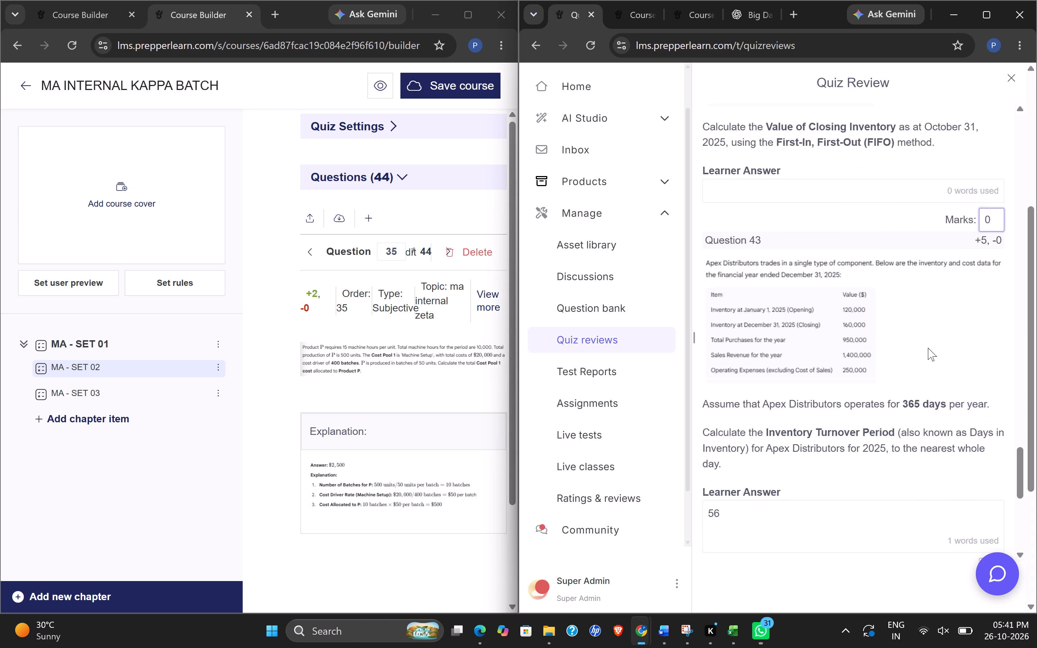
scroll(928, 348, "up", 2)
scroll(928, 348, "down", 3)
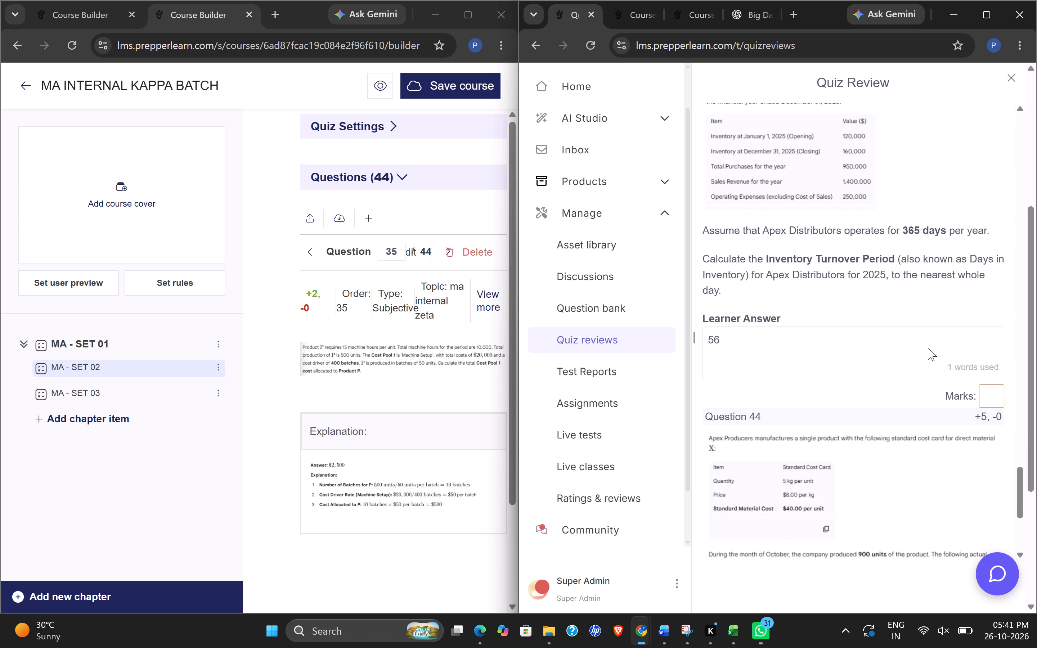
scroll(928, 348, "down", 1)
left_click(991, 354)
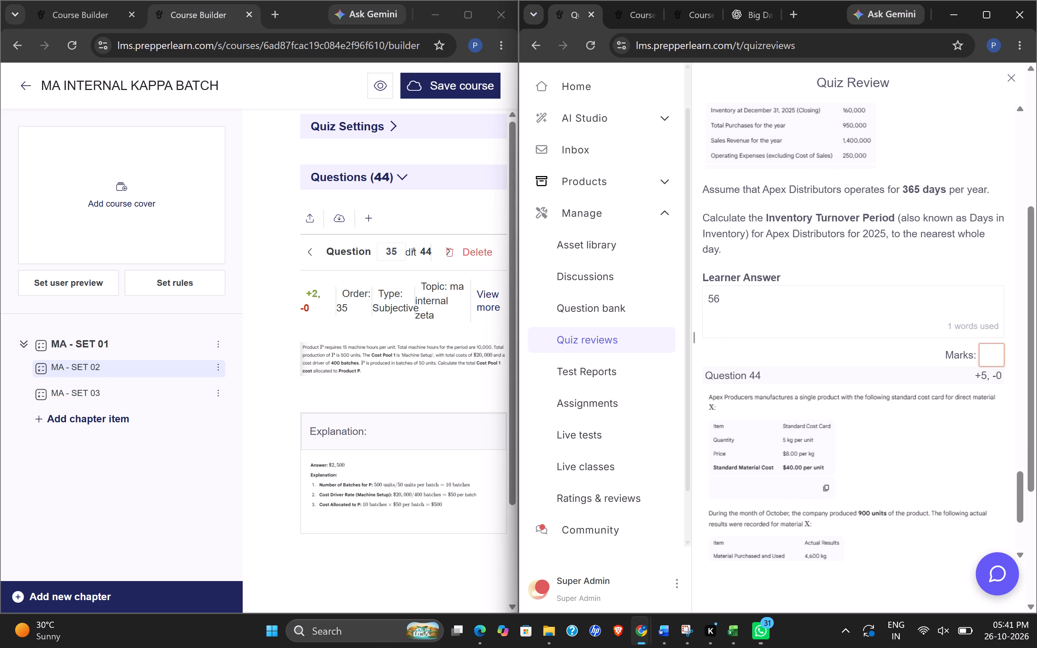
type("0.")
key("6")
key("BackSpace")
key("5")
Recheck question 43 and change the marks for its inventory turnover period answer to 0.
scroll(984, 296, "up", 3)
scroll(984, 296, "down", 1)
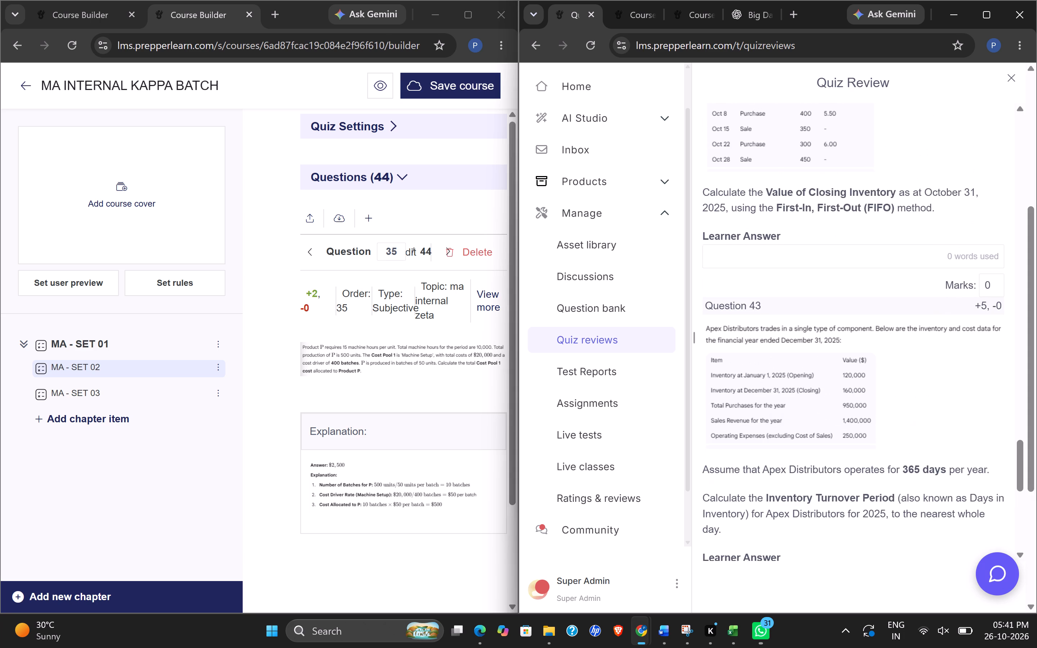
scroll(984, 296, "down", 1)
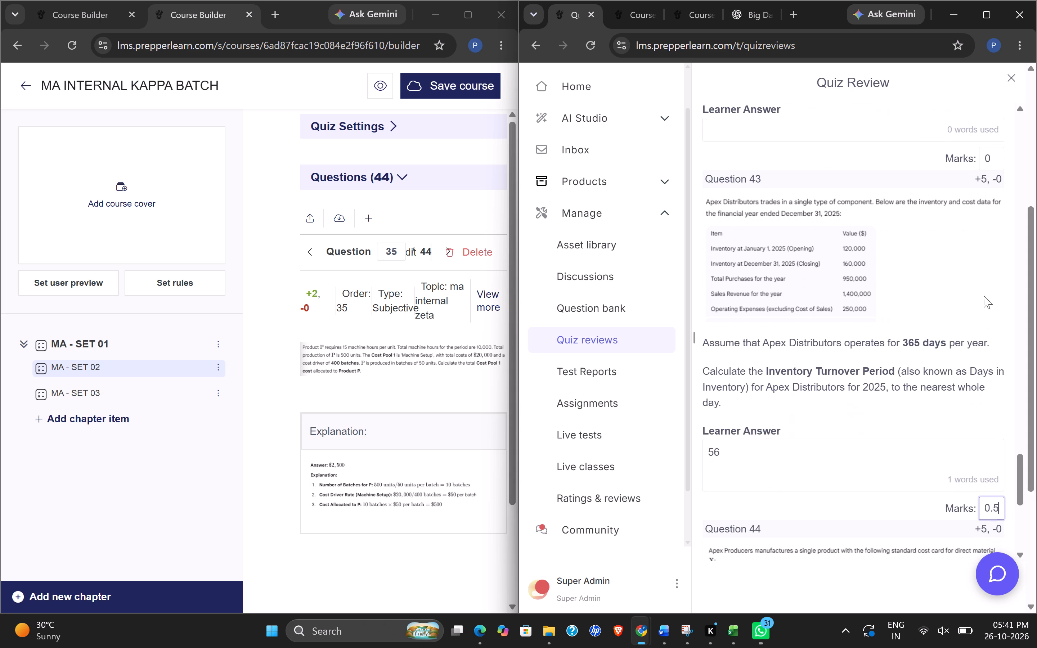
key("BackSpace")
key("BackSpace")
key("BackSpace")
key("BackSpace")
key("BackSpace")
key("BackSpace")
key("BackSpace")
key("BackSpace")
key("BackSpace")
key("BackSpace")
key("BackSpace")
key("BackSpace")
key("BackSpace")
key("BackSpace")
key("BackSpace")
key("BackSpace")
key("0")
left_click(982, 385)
Set the marks for the learner's 56 answer to question 43 to 2.5.
scroll(982, 385, "down", 1)
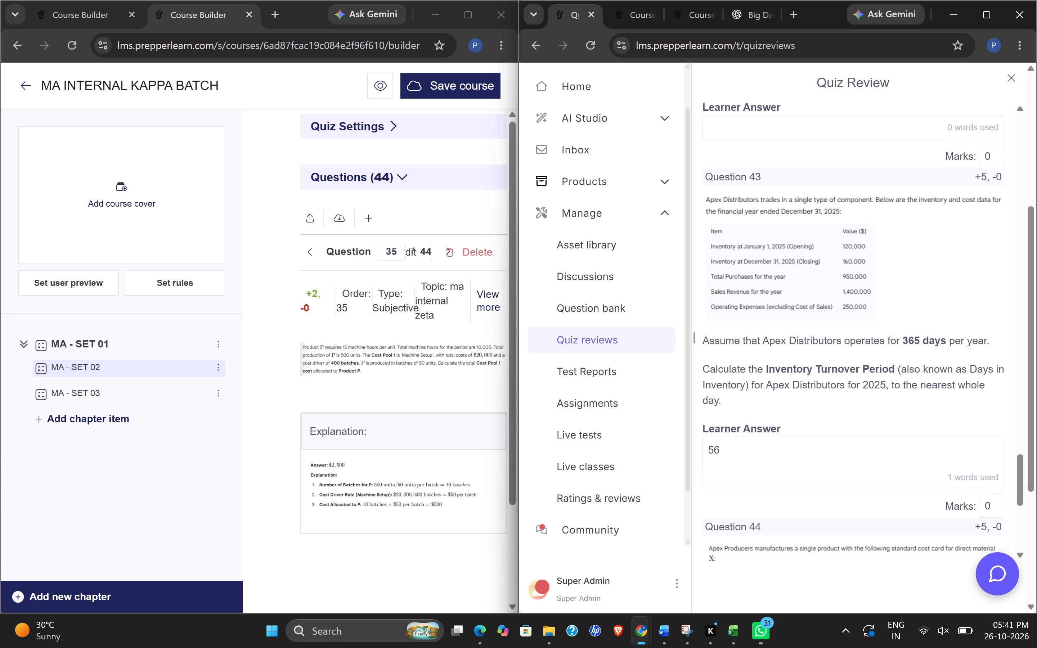
scroll(982, 385, "down", 2)
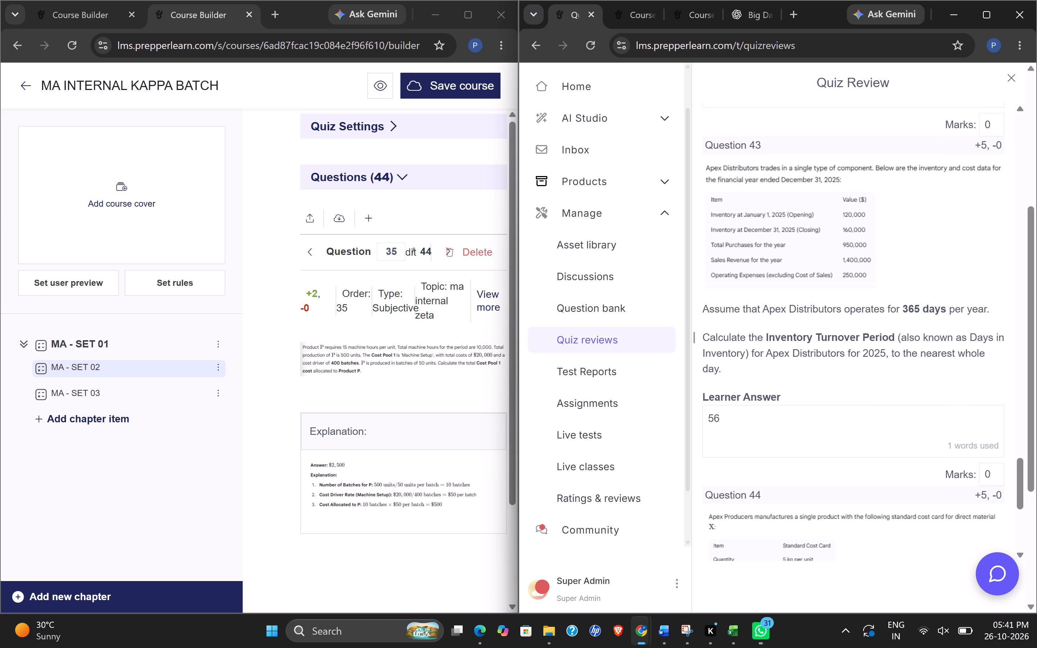
scroll(982, 385, "down", 3)
scroll(982, 385, "up", 1)
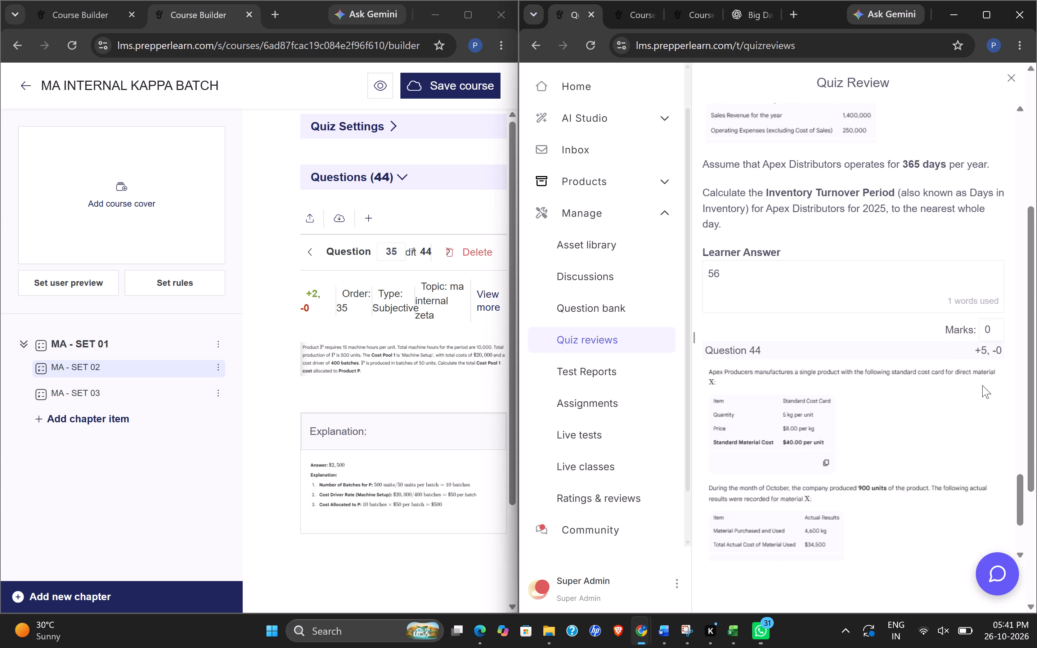
scroll(982, 385, "up", 1)
left_click(991, 393)
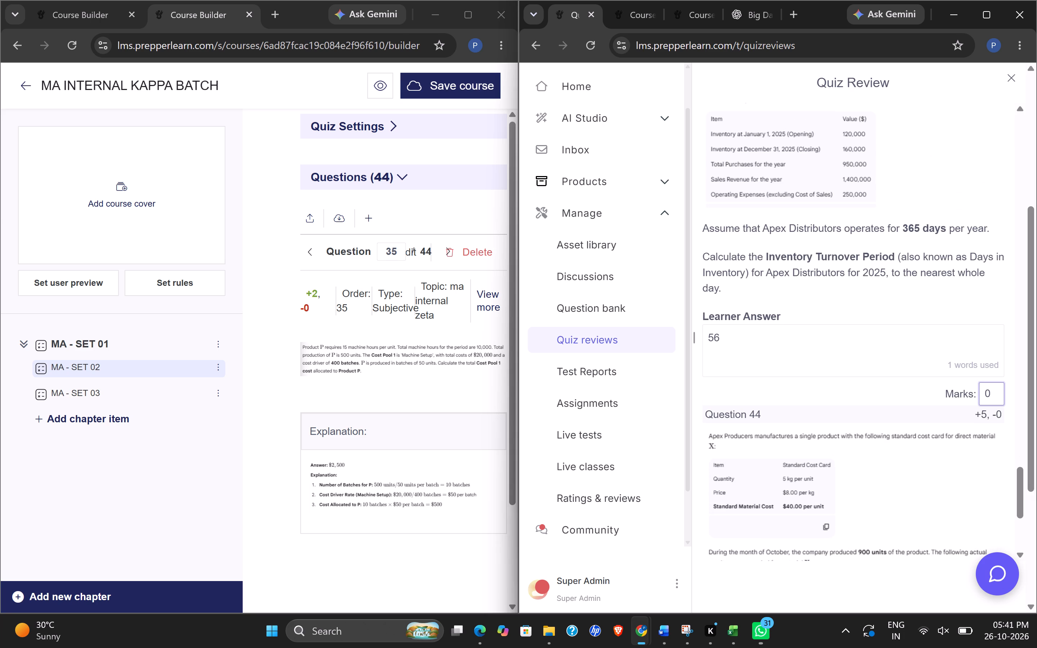
key("BackSpace")
key("2")
key("period")
key("5")
left_click(812, 388)
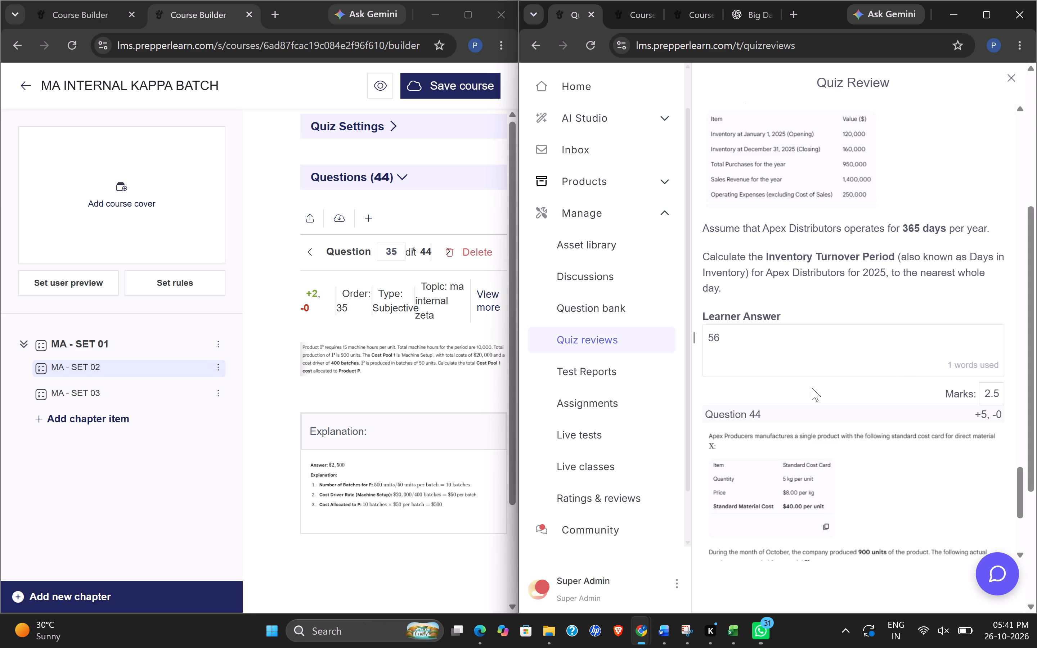
Award 5 marks for the learner's 800 Adverse answer to question 44 and submit the quiz review.
scroll(812, 388, "down", 3)
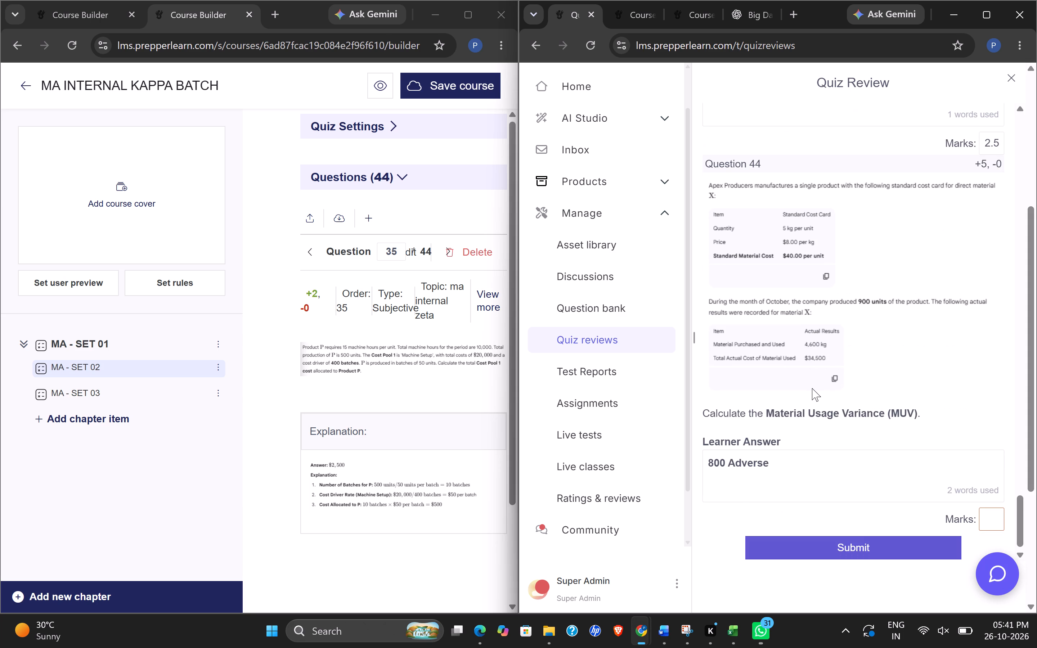
scroll(812, 388, "down", 1)
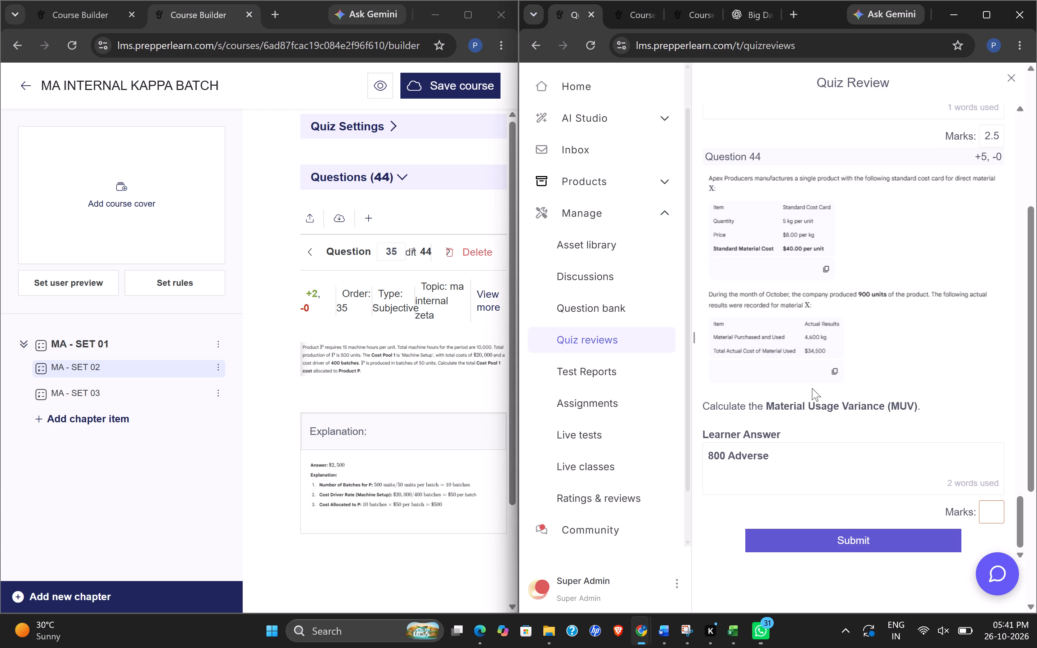
left_click(989, 508)
key("5")
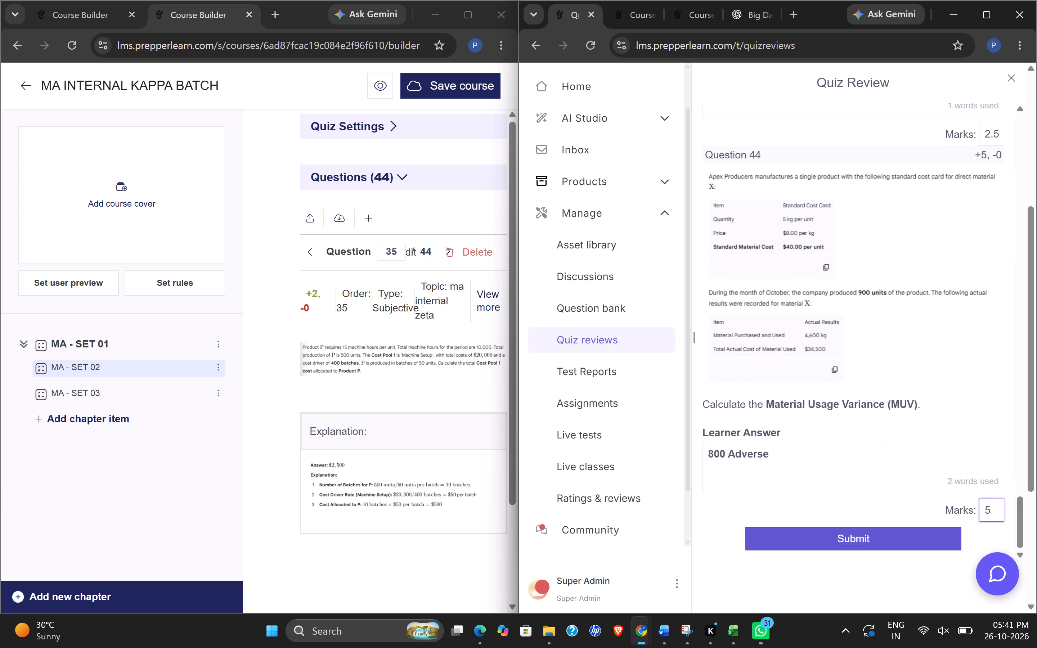
left_click(877, 546)
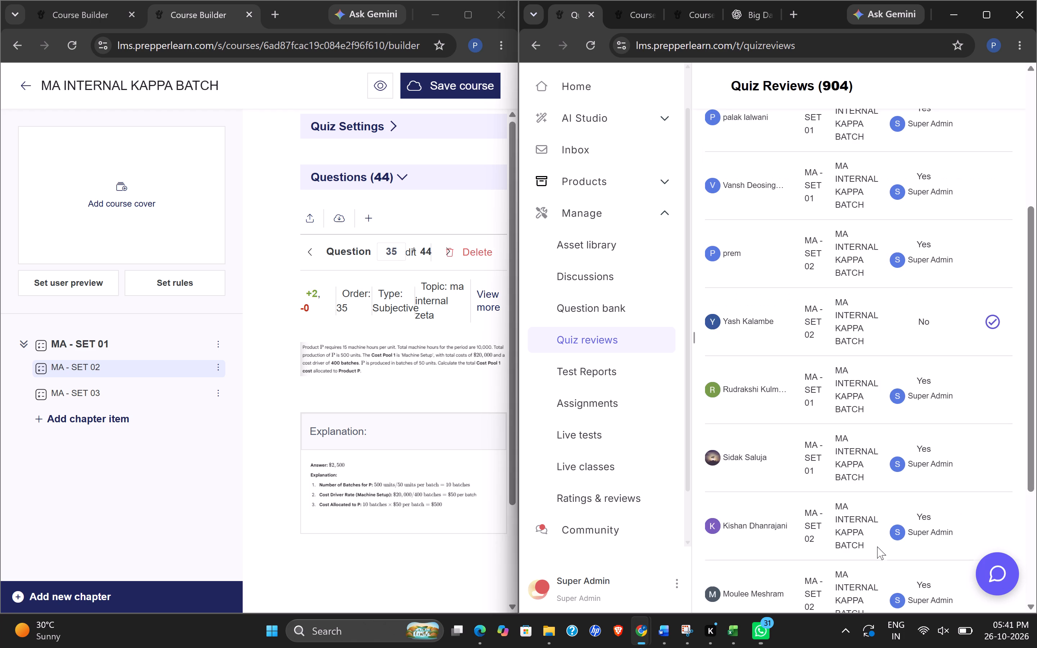
Check the score in Yash's MA - SET 02 result within the MA INTERNAL KAPPA BATCH course report, then return to the quiz reviews.
left_click(737, 323)
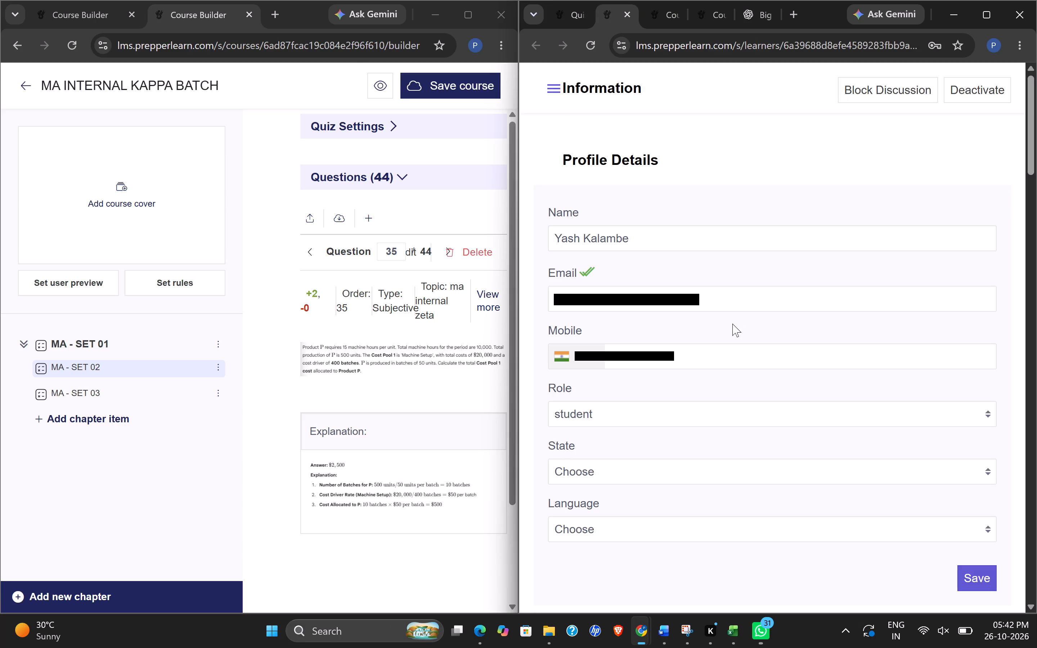
left_click(561, 99)
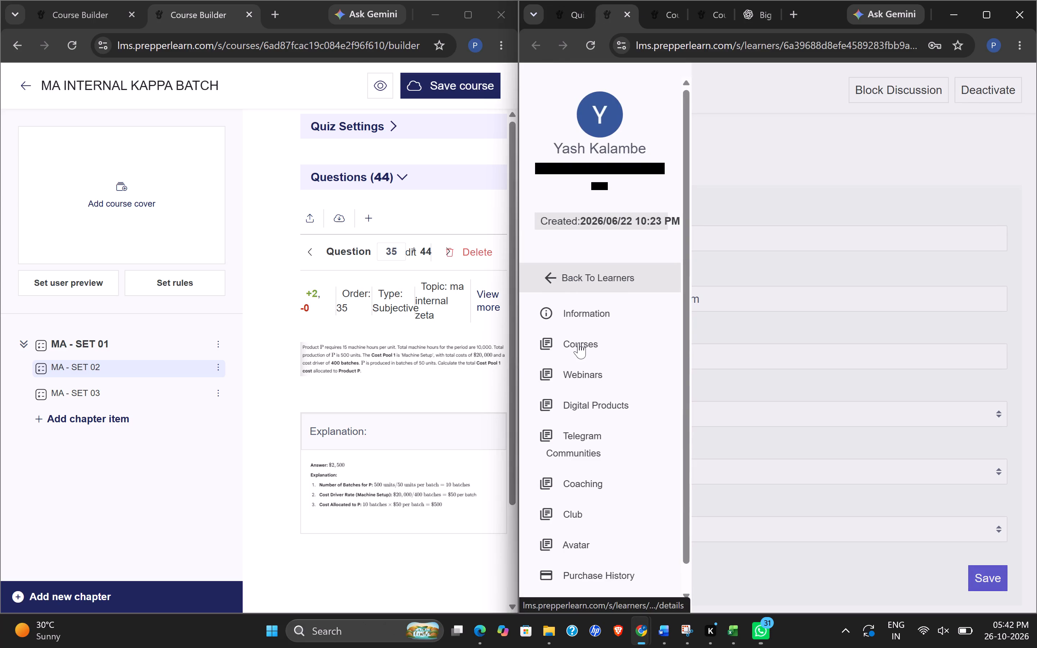
left_click(578, 343)
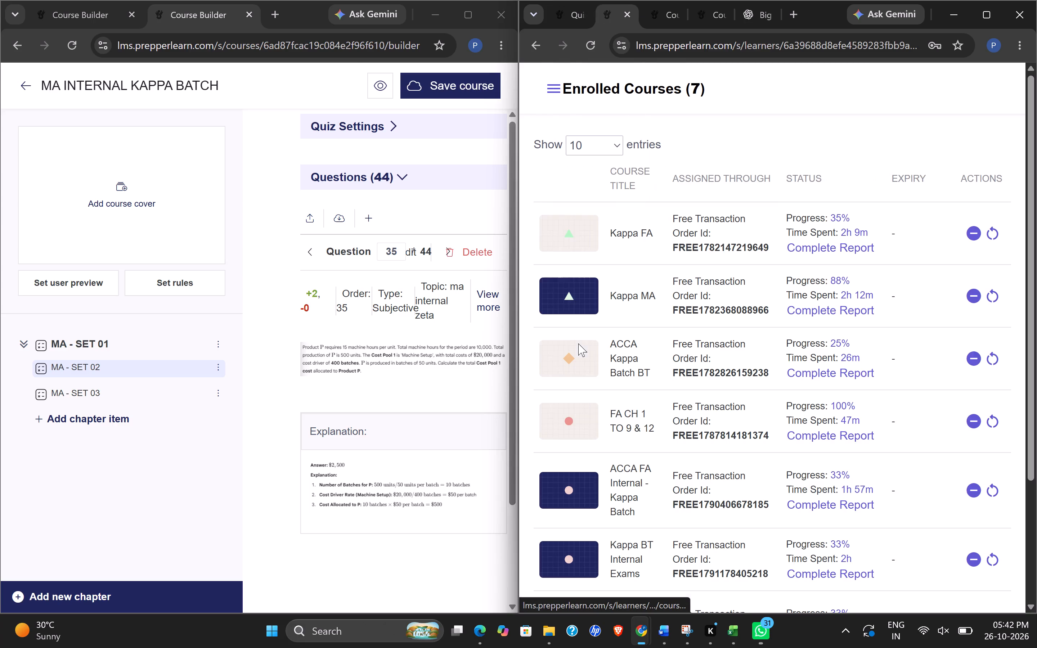
scroll(695, 364, "down", 3)
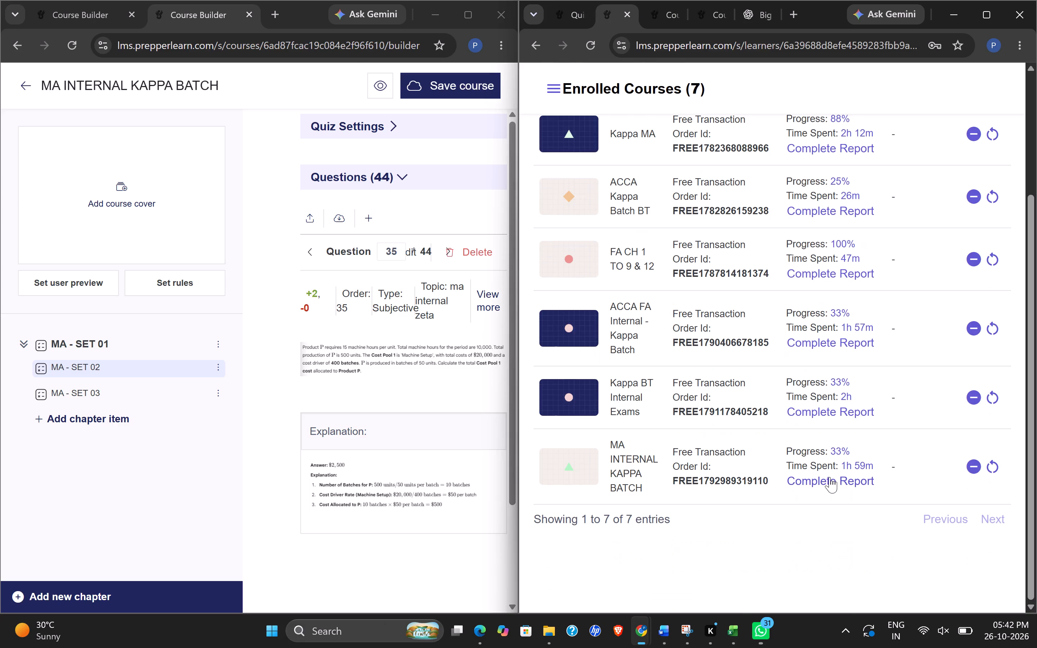
left_click(830, 477)
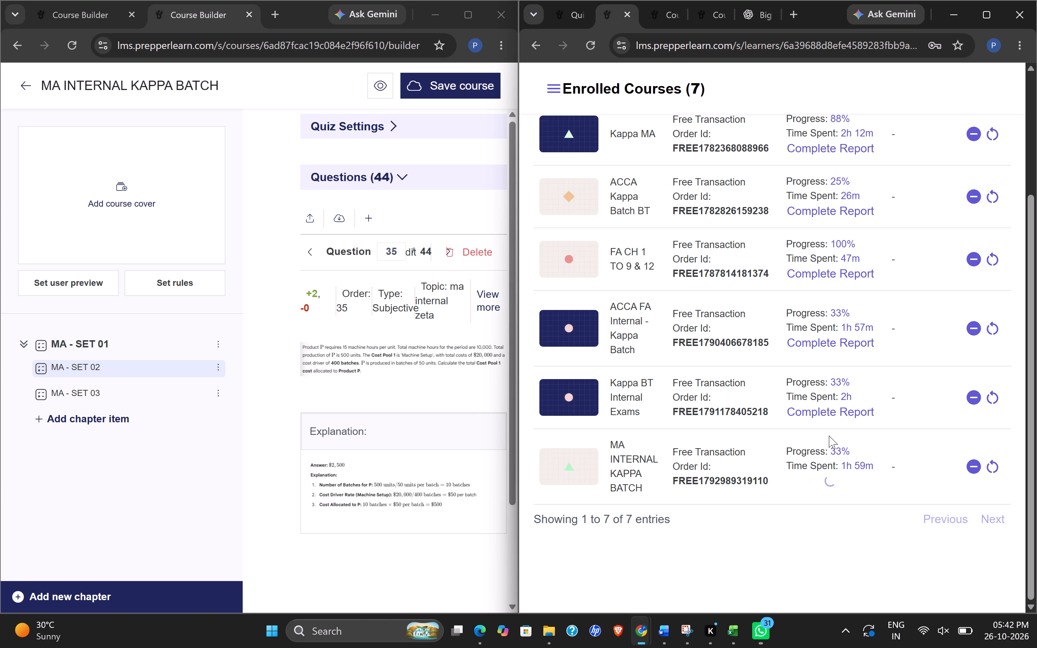
left_click(971, 365)
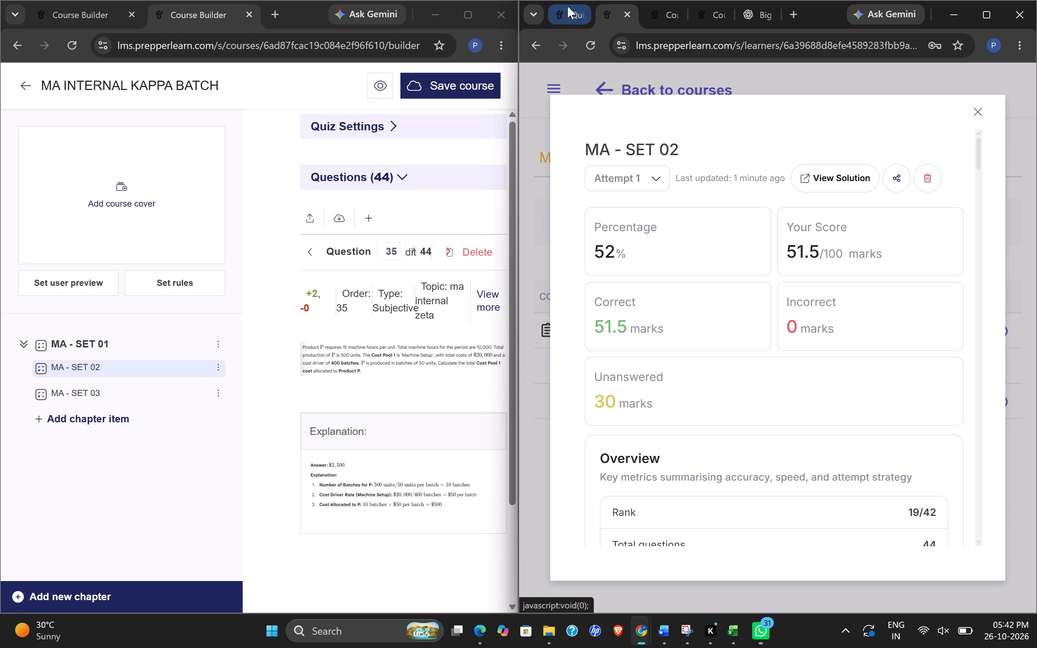
left_click(973, 112)
left_click(547, 95)
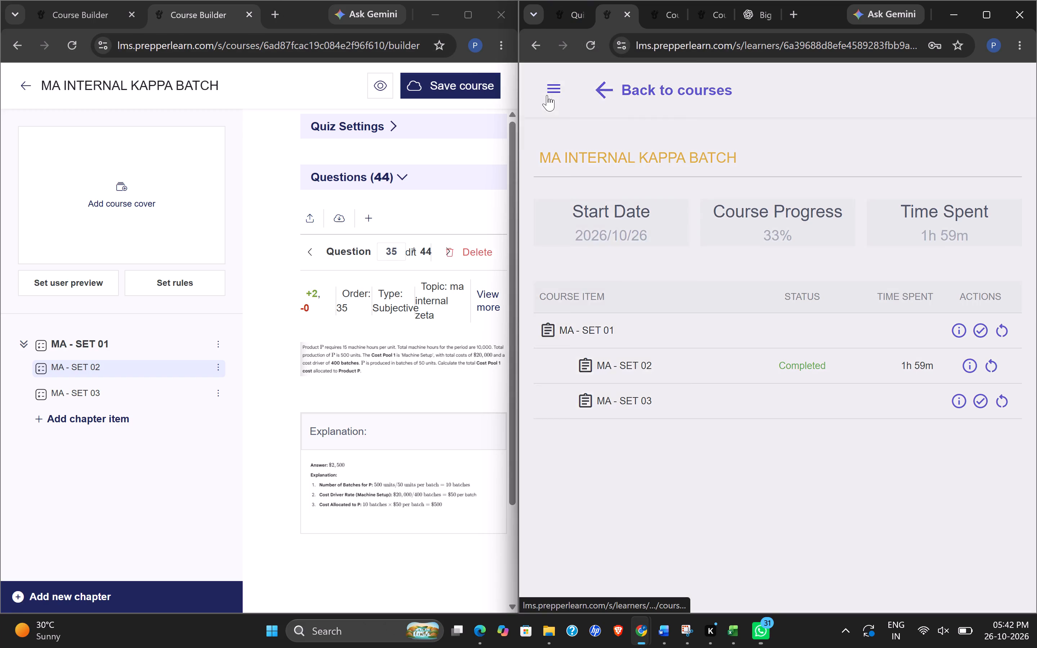
left_click(575, 22)
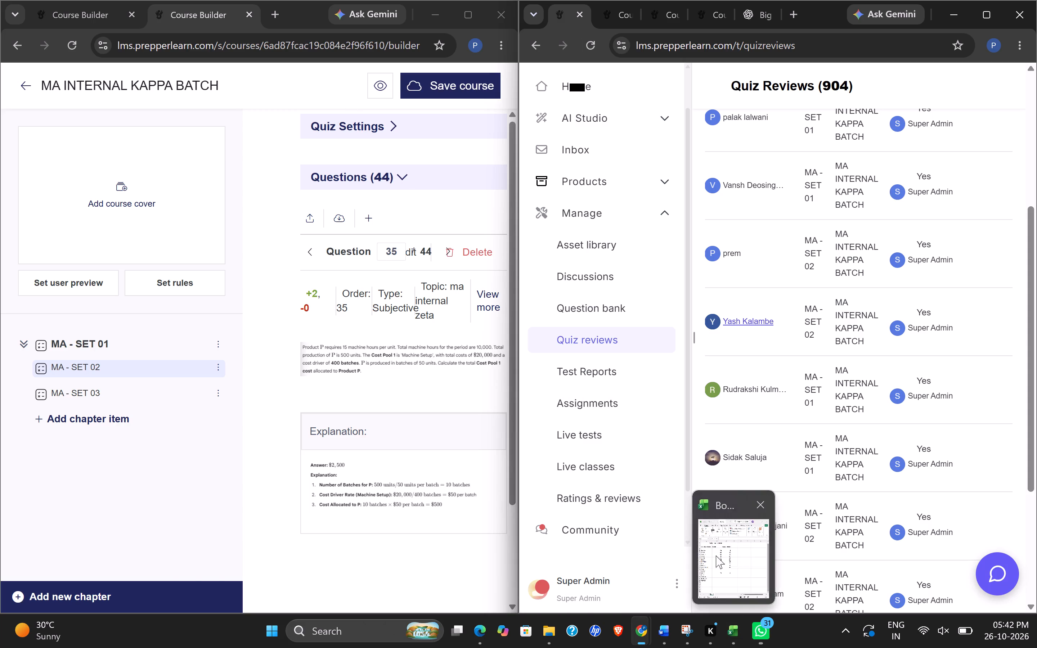
Switch to Excel and enter 52 as the score in the YASH row.
left_click(716, 555)
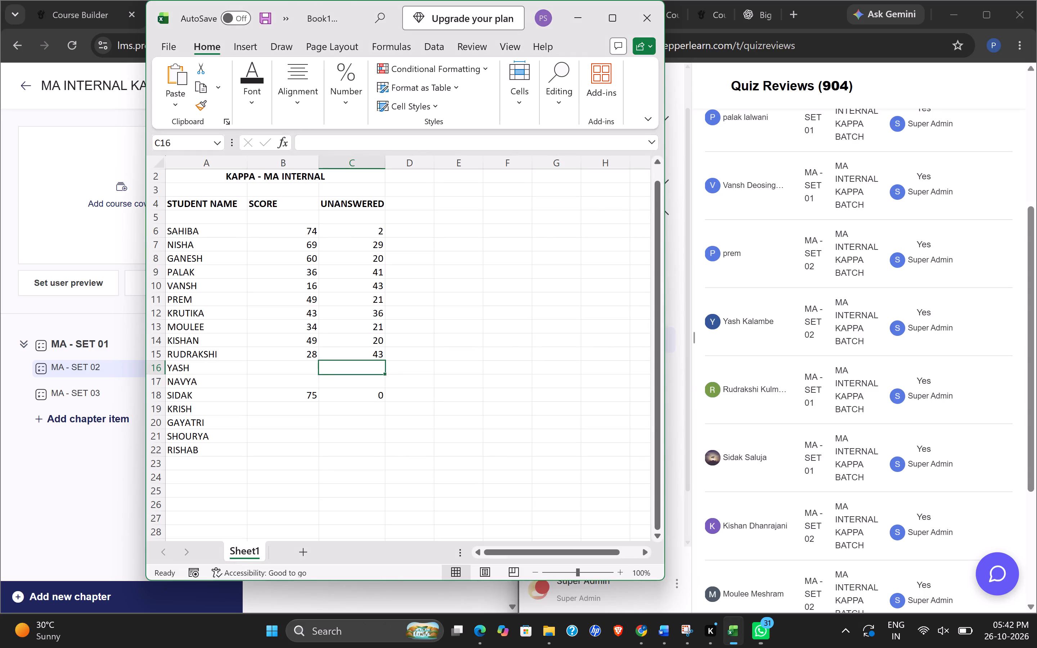
left_click(315, 369)
type("52")
key("backslash")
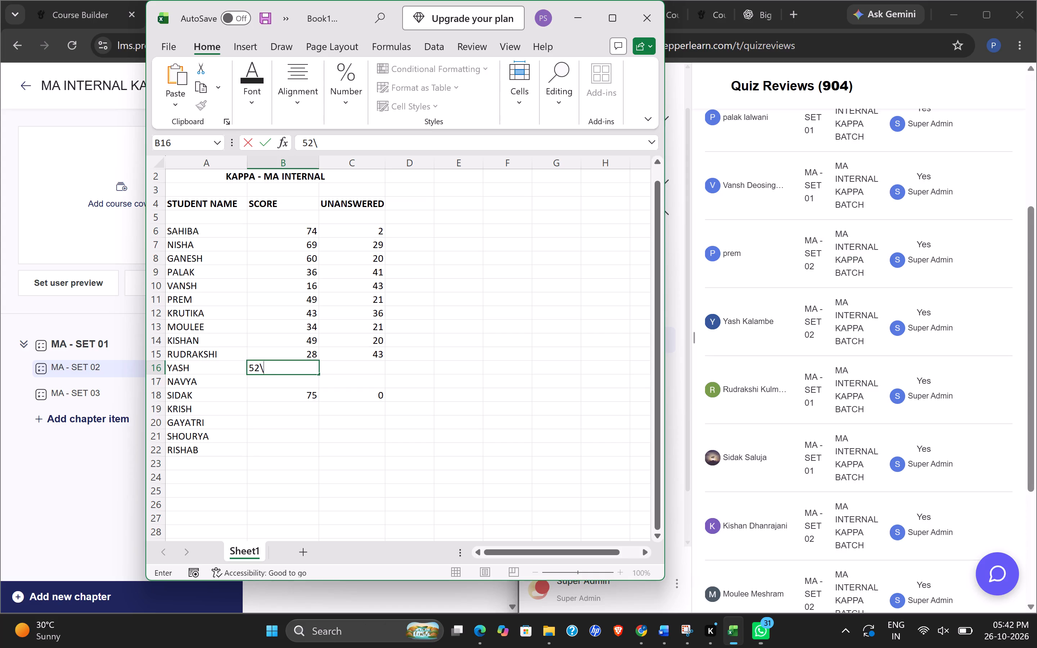
key("BackSpace")
key("Right")
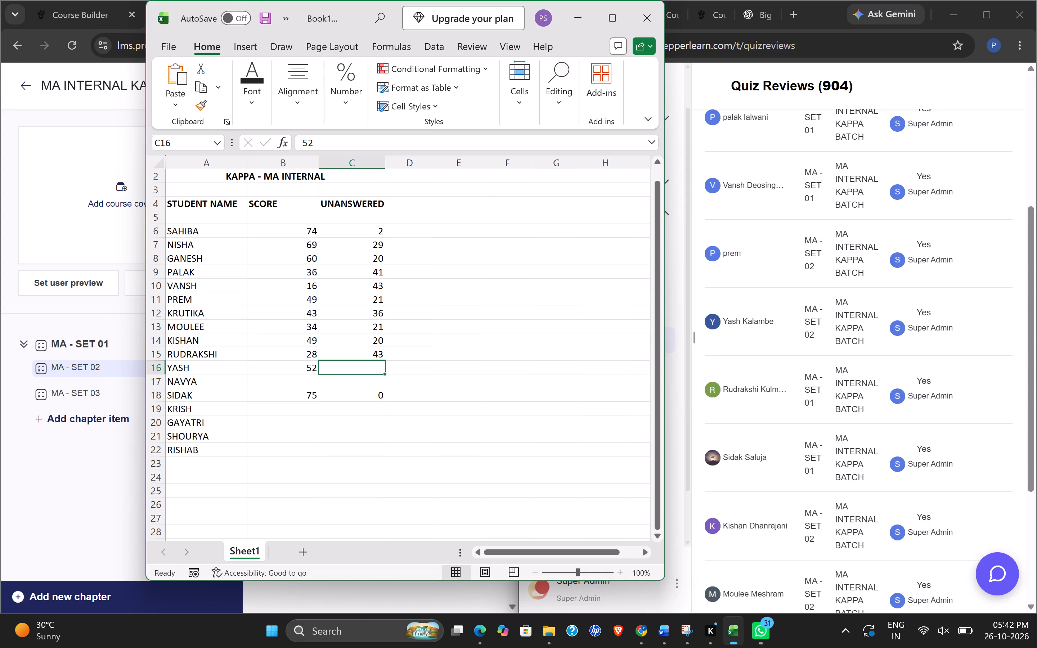
Recheck the MA - SET 02 result for unanswered marks and enter 30 as UNANSWERED in Excel's YASH row.
left_click(818, 14)
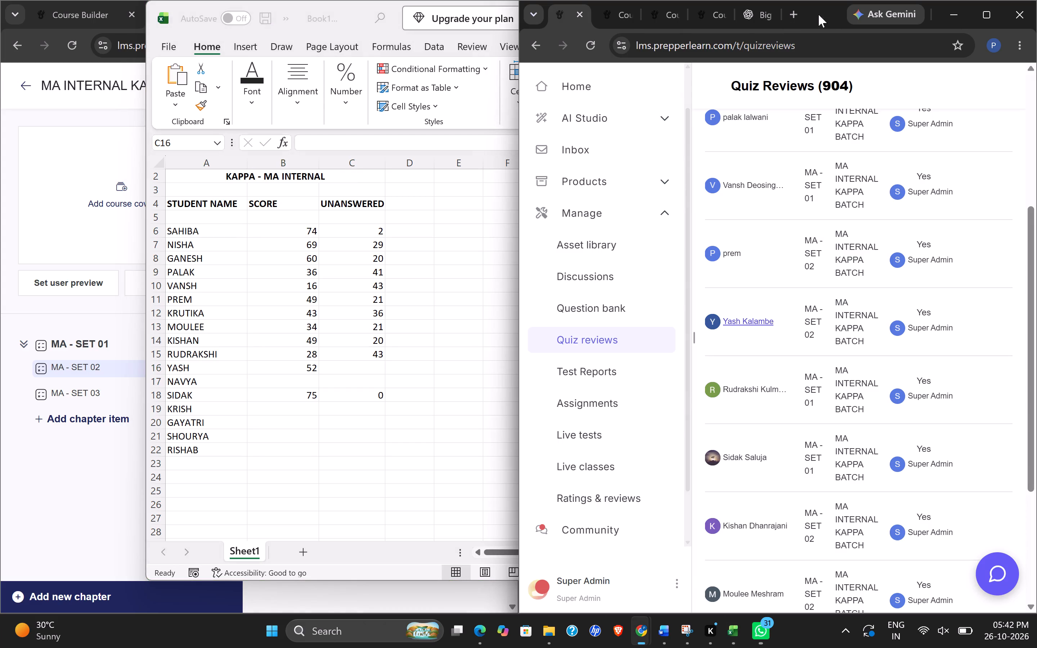
left_click(669, 14)
left_click(609, 18)
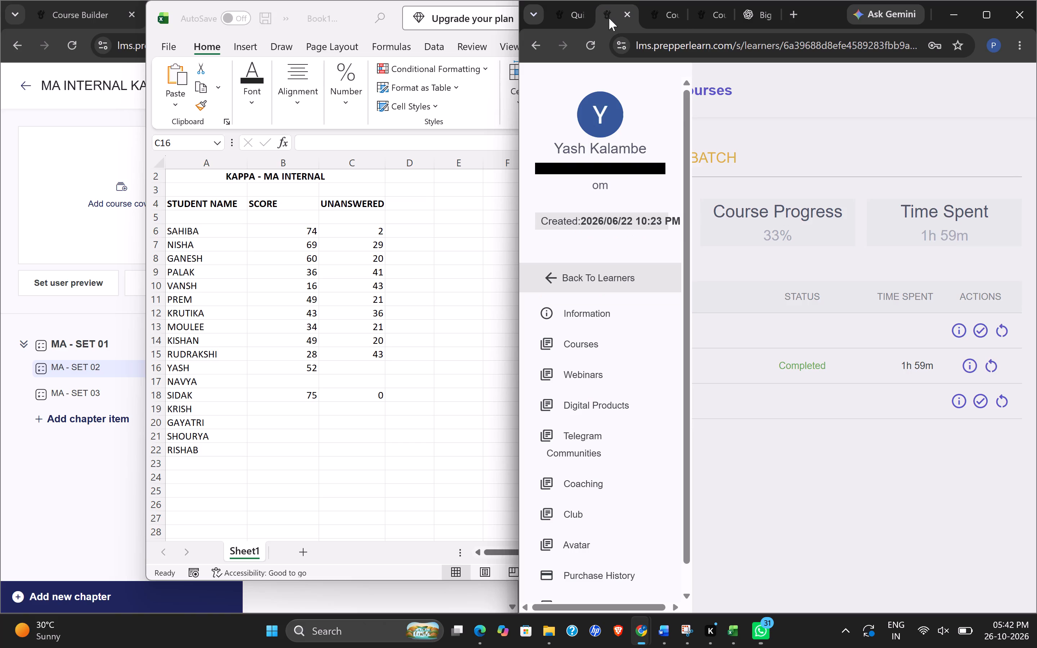
left_click(817, 386)
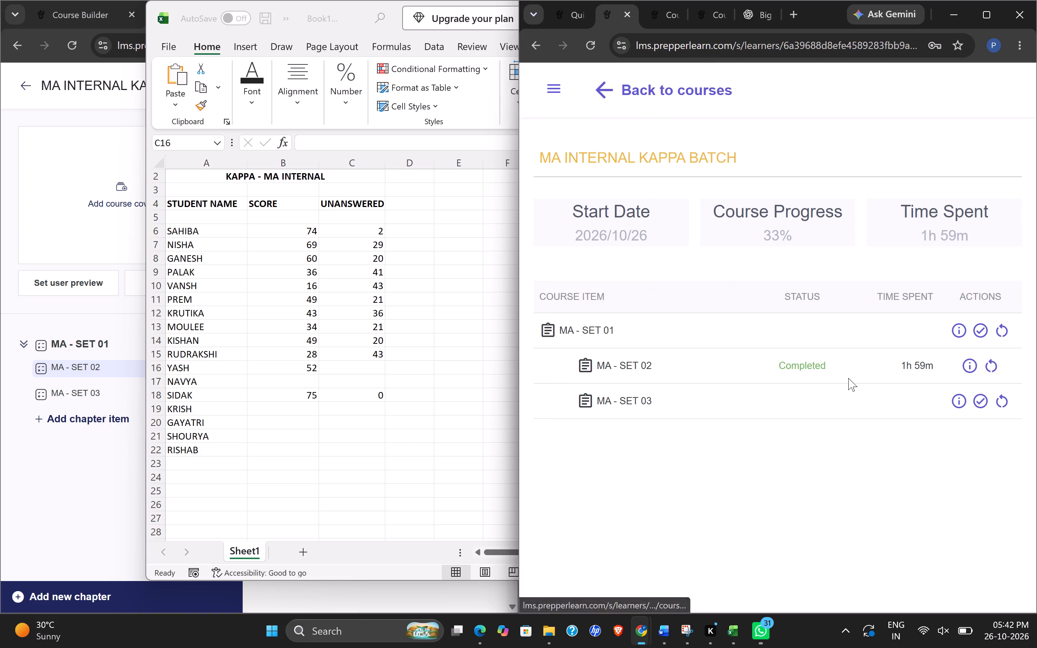
left_click(962, 371)
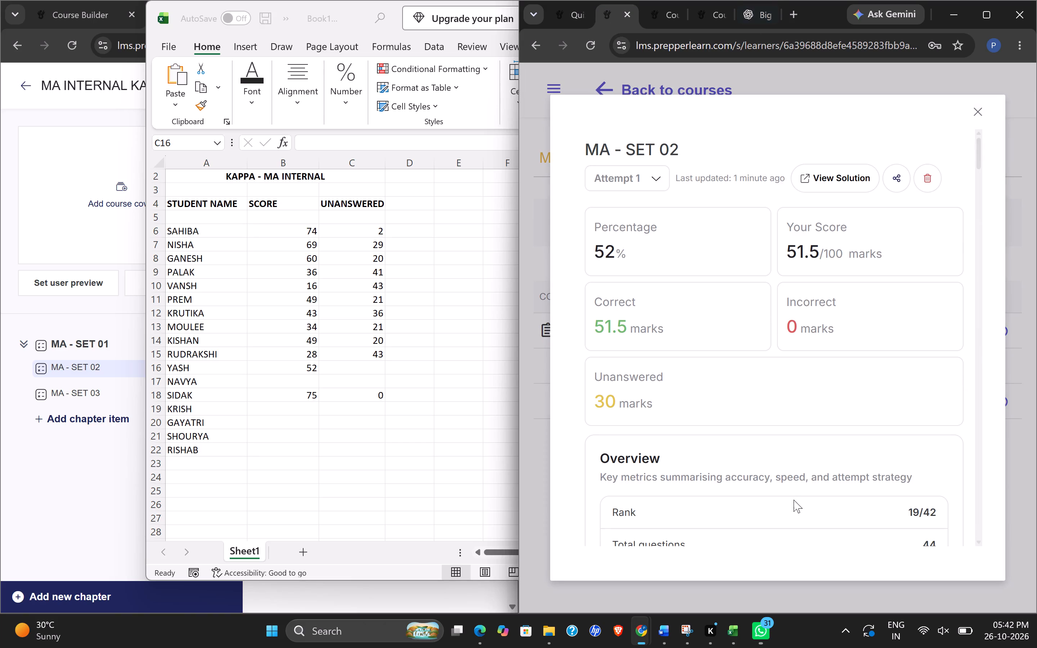
left_click(727, 544)
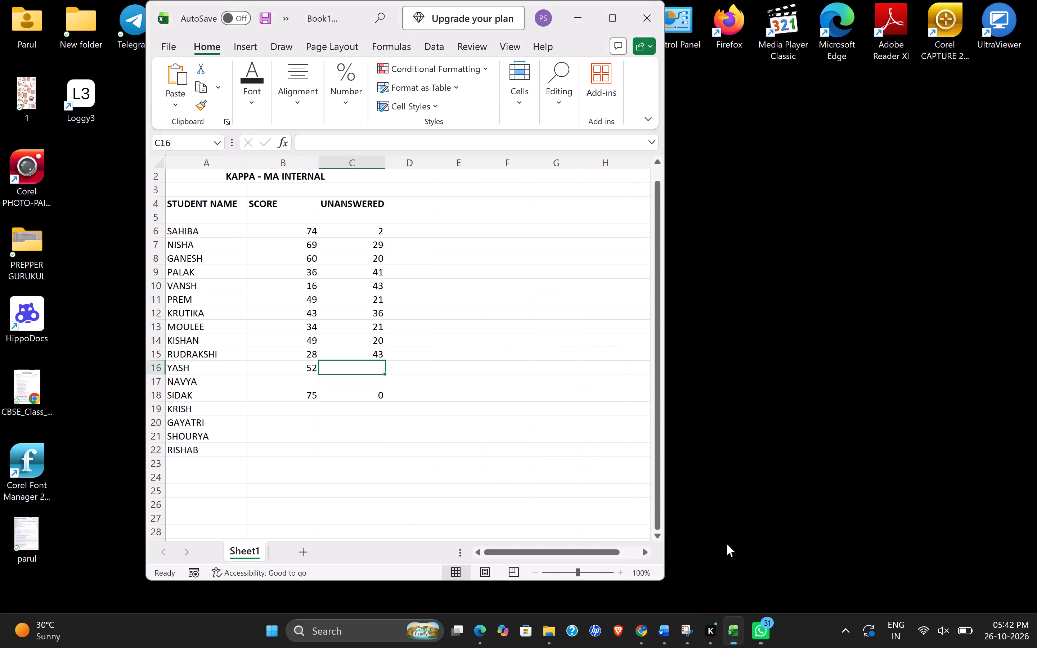
type("30")
key("Return")
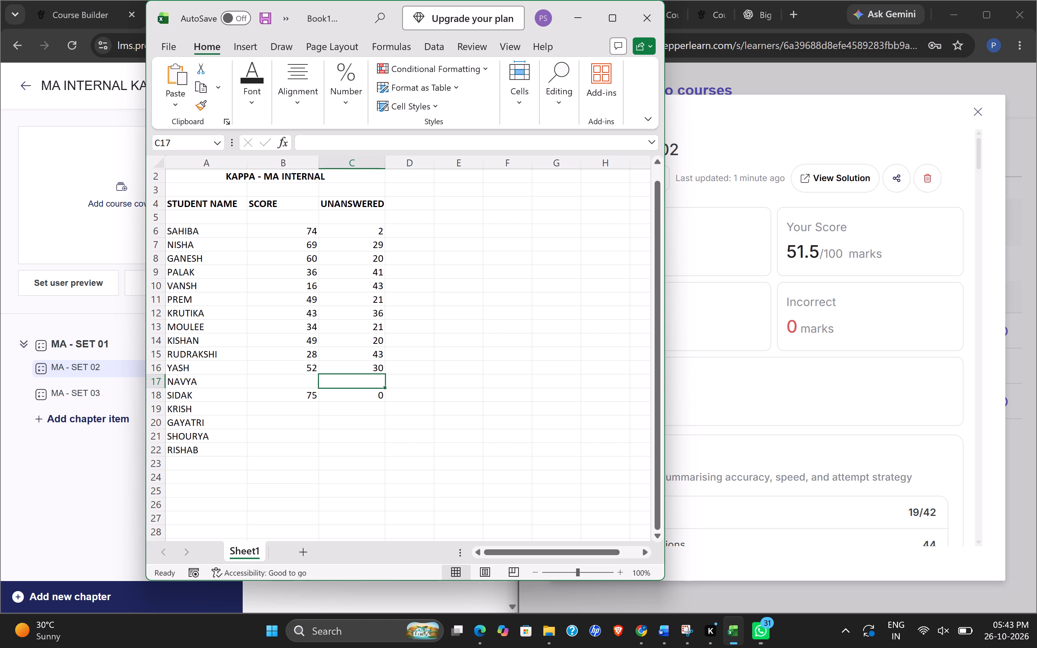
Put the Excel sheet away and close the learner course report and ChatGPT pages, keeping only Quiz Reviews open beside the course builder.
left_click(586, 2)
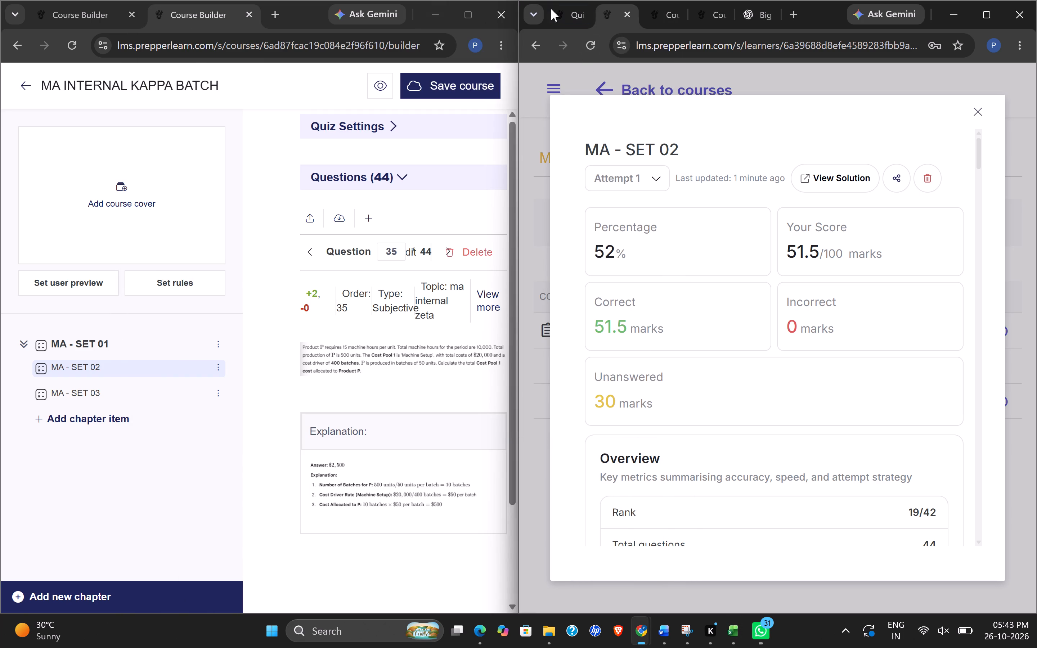
left_click(725, 13)
left_click(721, 14)
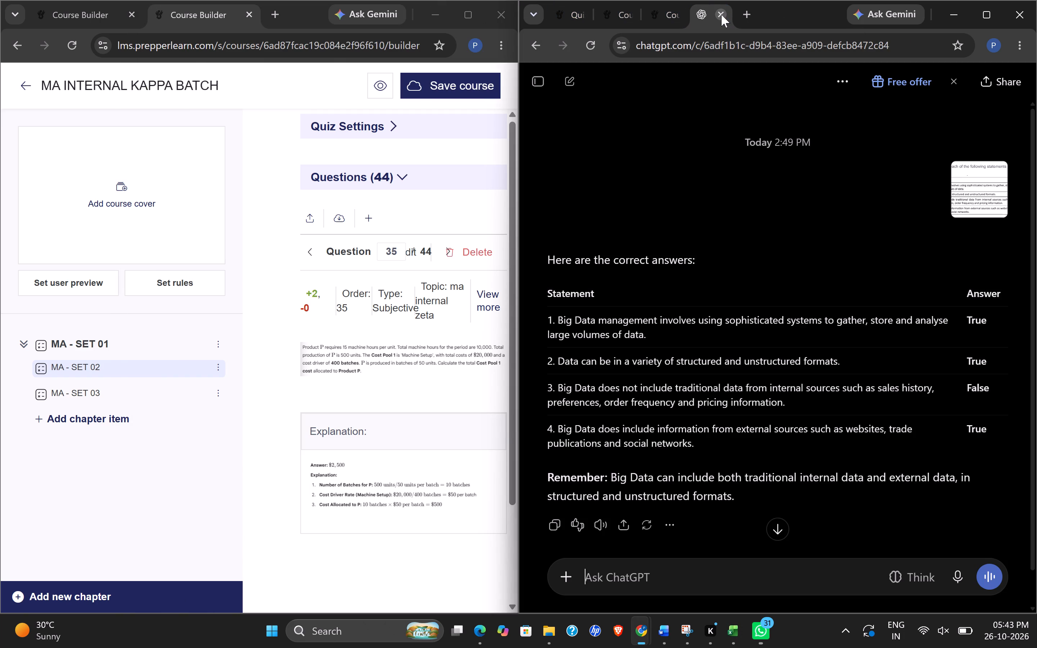
left_click(721, 14)
left_click(718, 14)
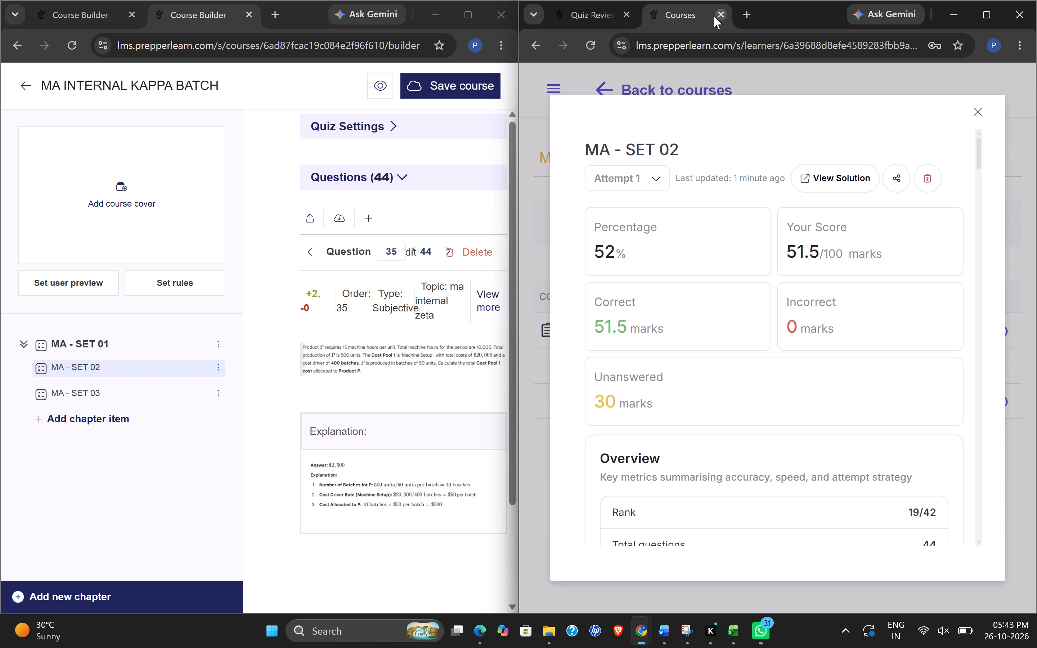
left_click(717, 17)
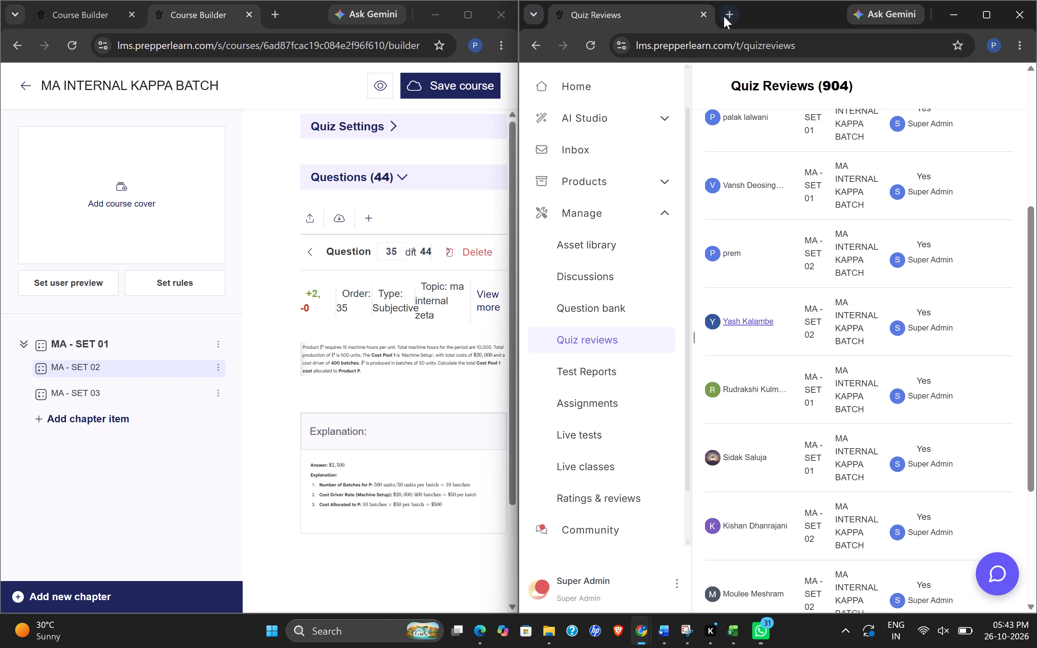
Open the Learners list and filter it to a last login on 26/10/2026.
left_click(606, 219)
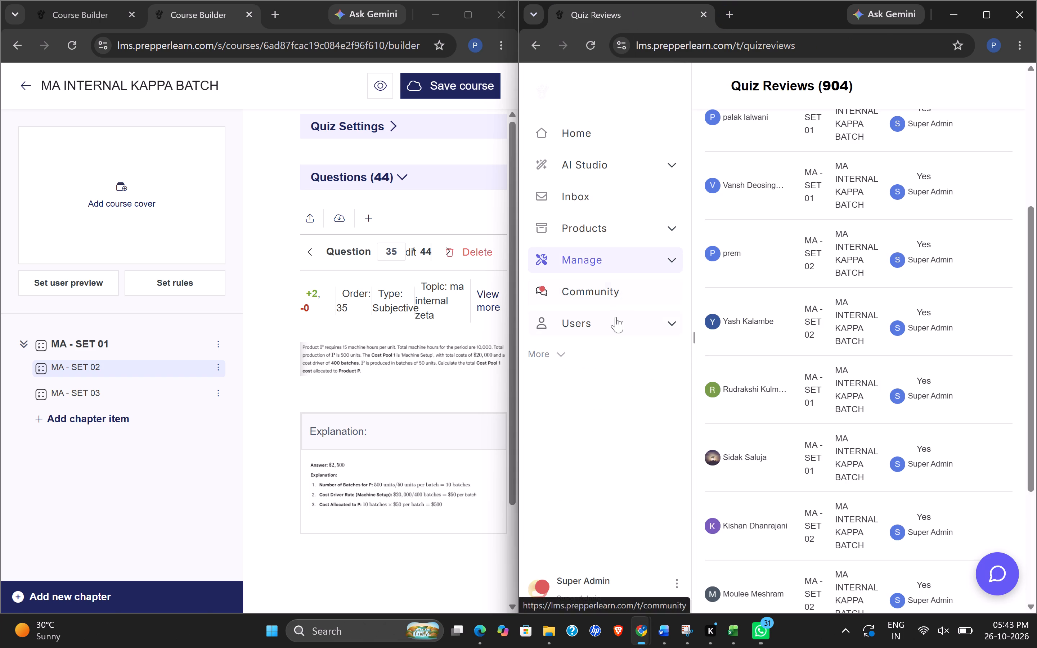
left_click(616, 317)
left_click(603, 349)
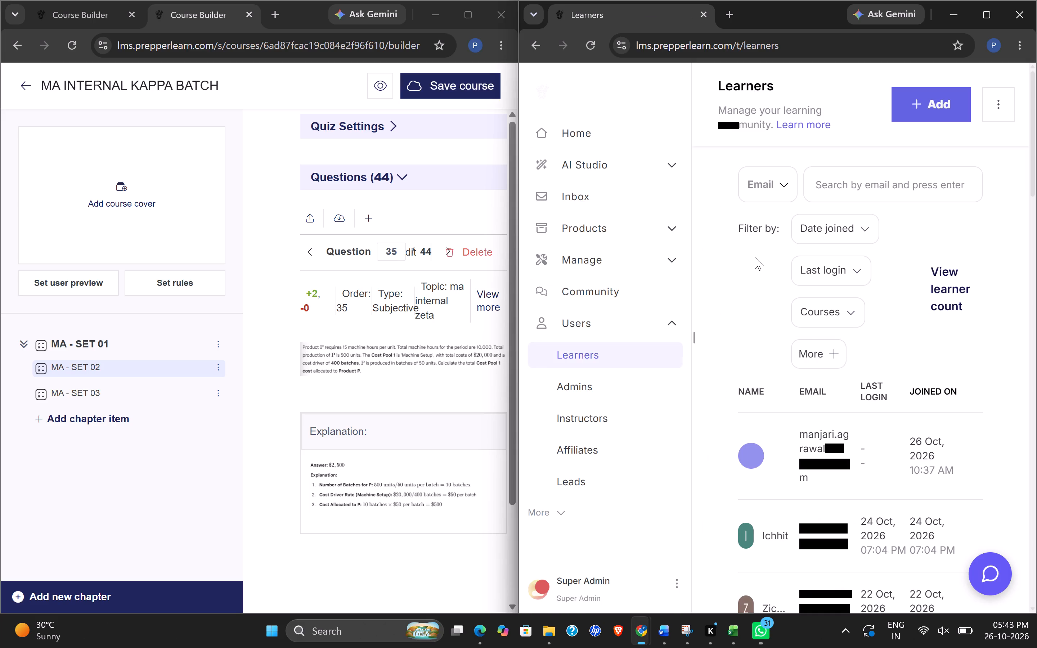
left_click(814, 264)
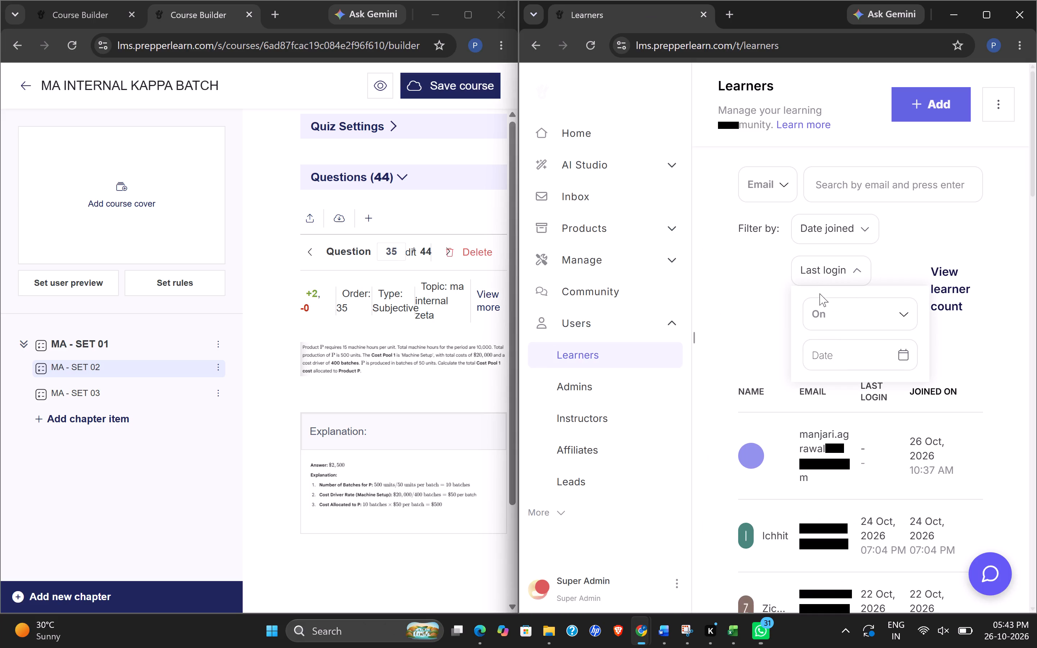
left_click(835, 359)
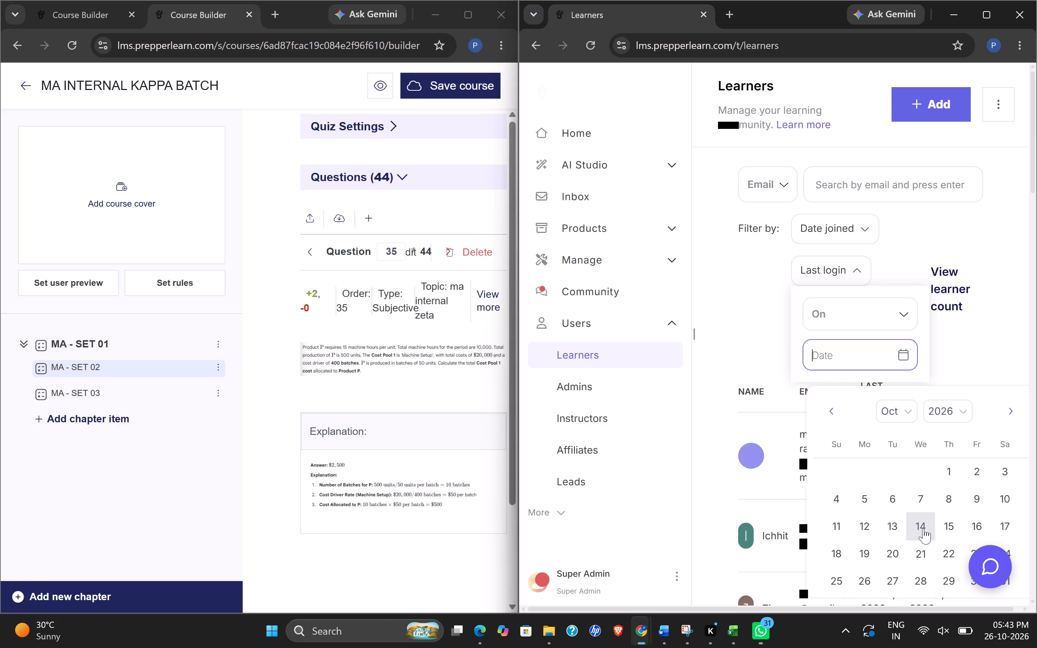
left_click(856, 580)
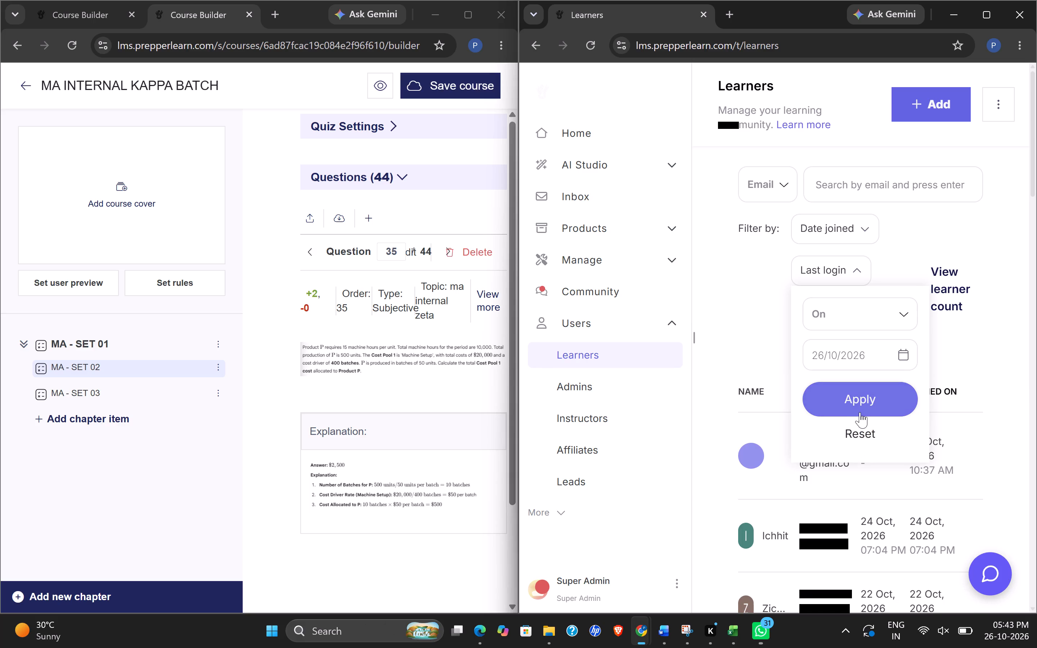
left_click(859, 404)
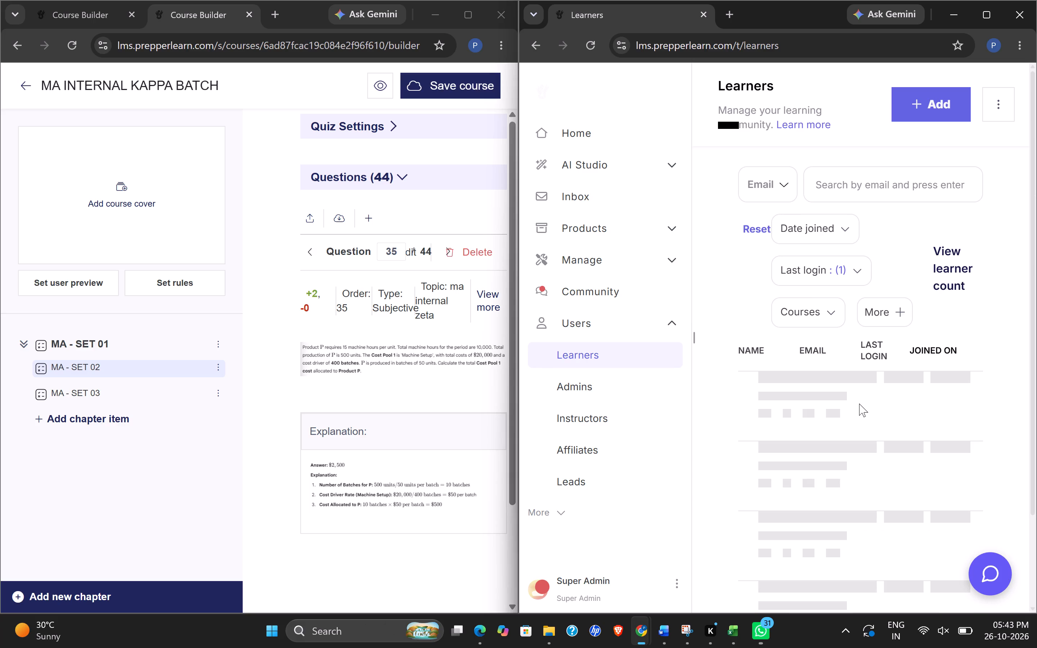
Look through the first page of learners whose last login was on 26 Oct 2026, checking names and login times.
scroll(832, 357, "down", 1)
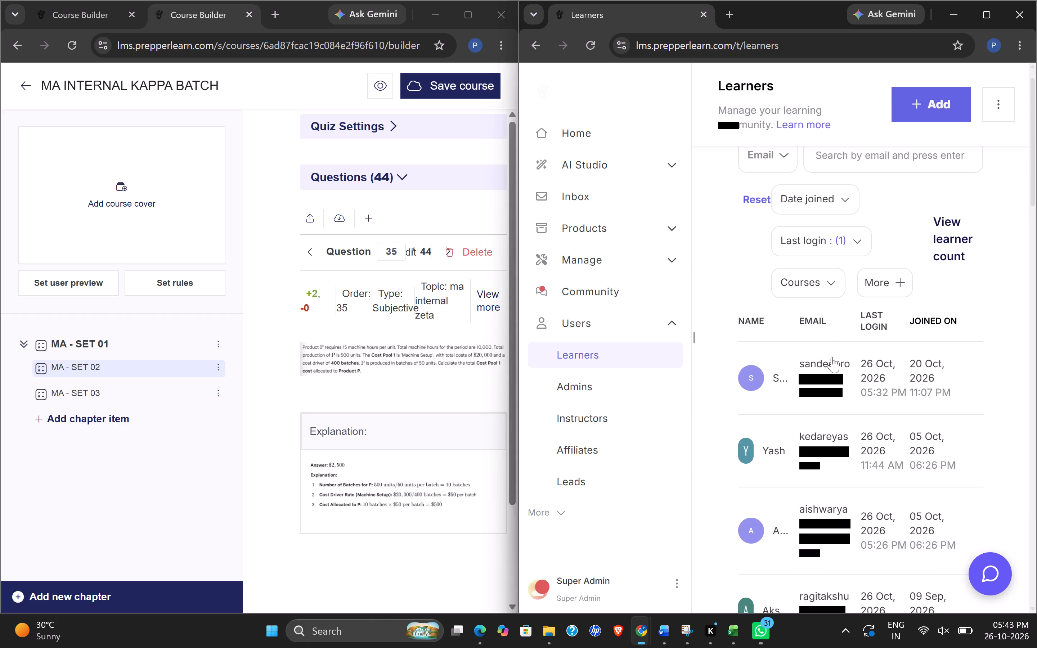
scroll(832, 357, "down", 1)
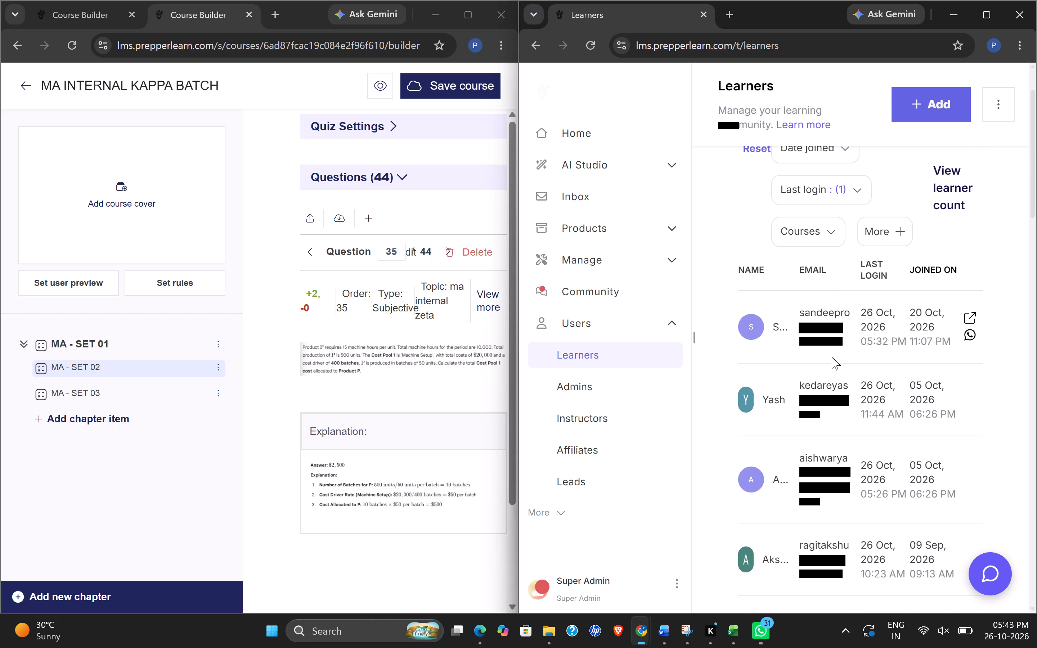
scroll(832, 357, "down", 1)
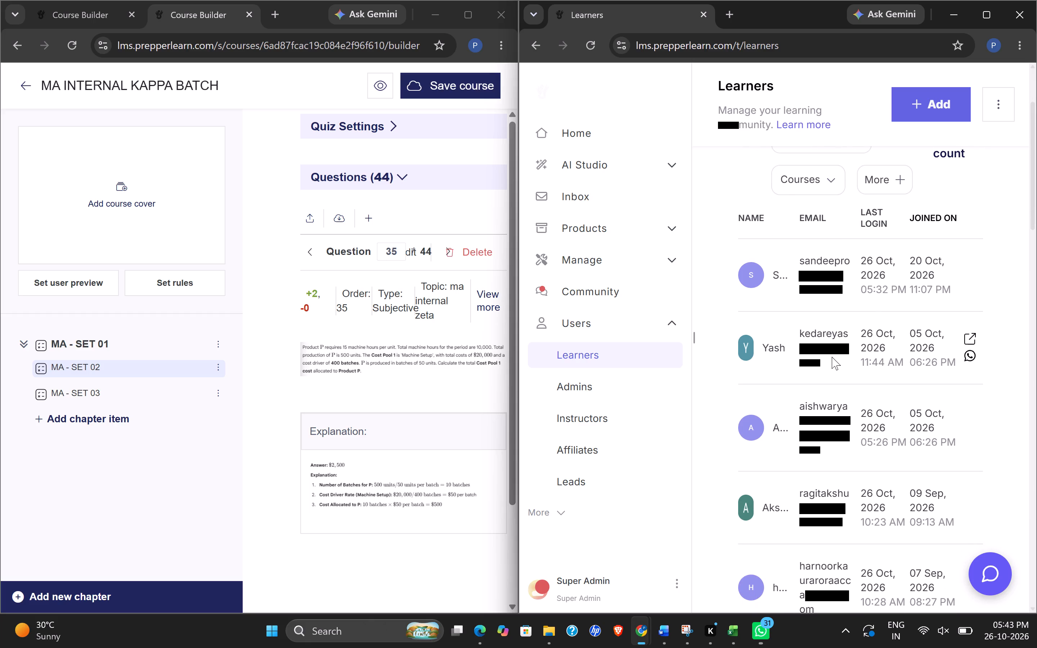
scroll(832, 357, "down", 1)
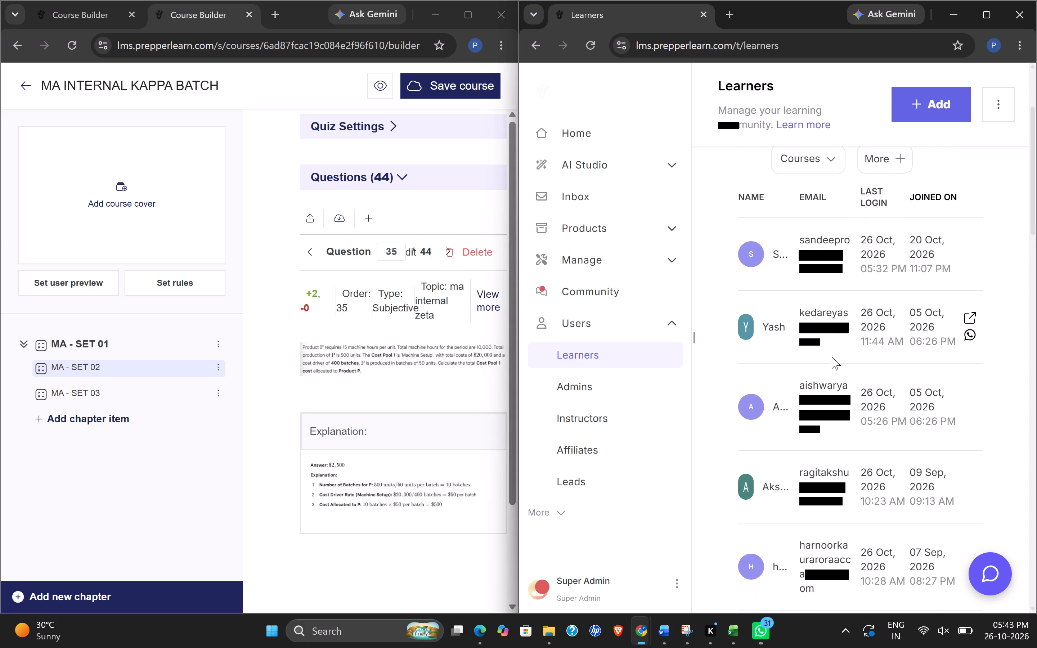
scroll(832, 357, "down", 2)
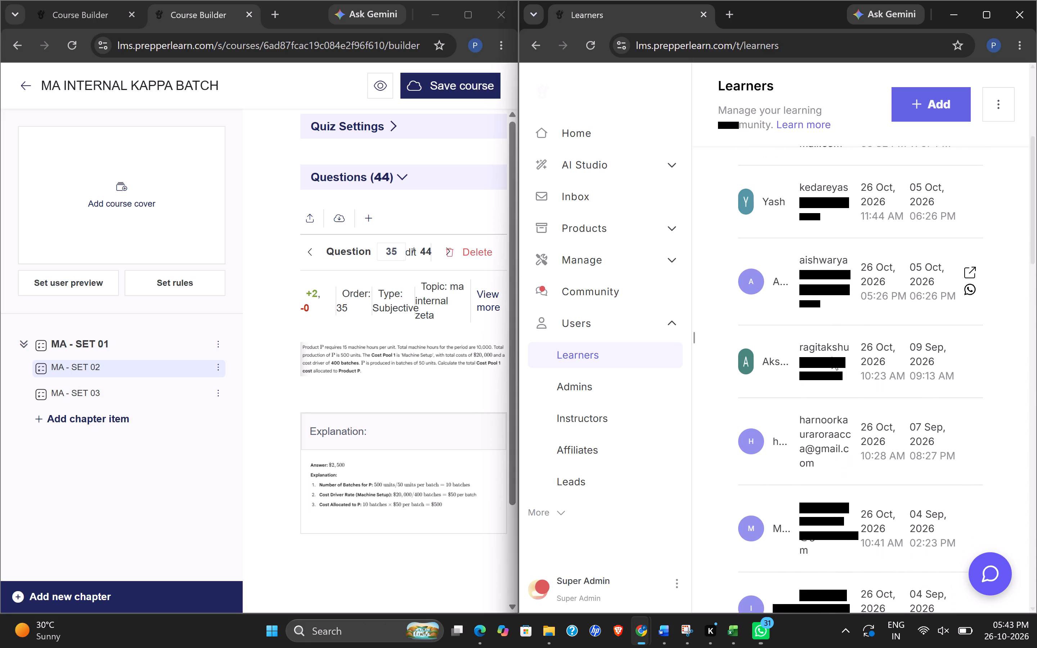
scroll(832, 357, "down", 2)
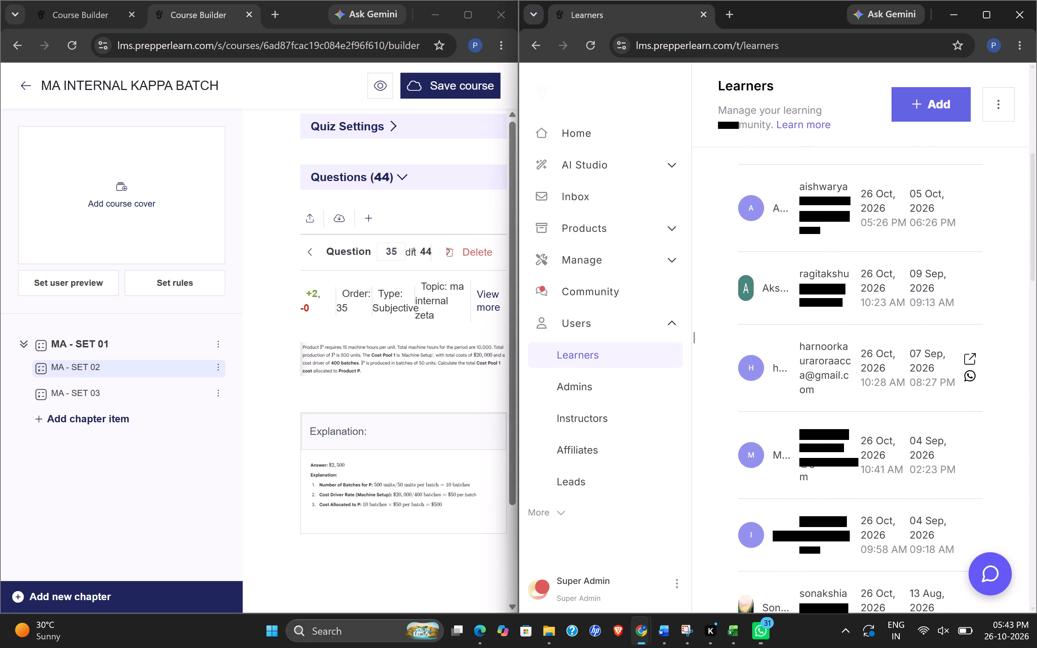
scroll(832, 357, "down", 3)
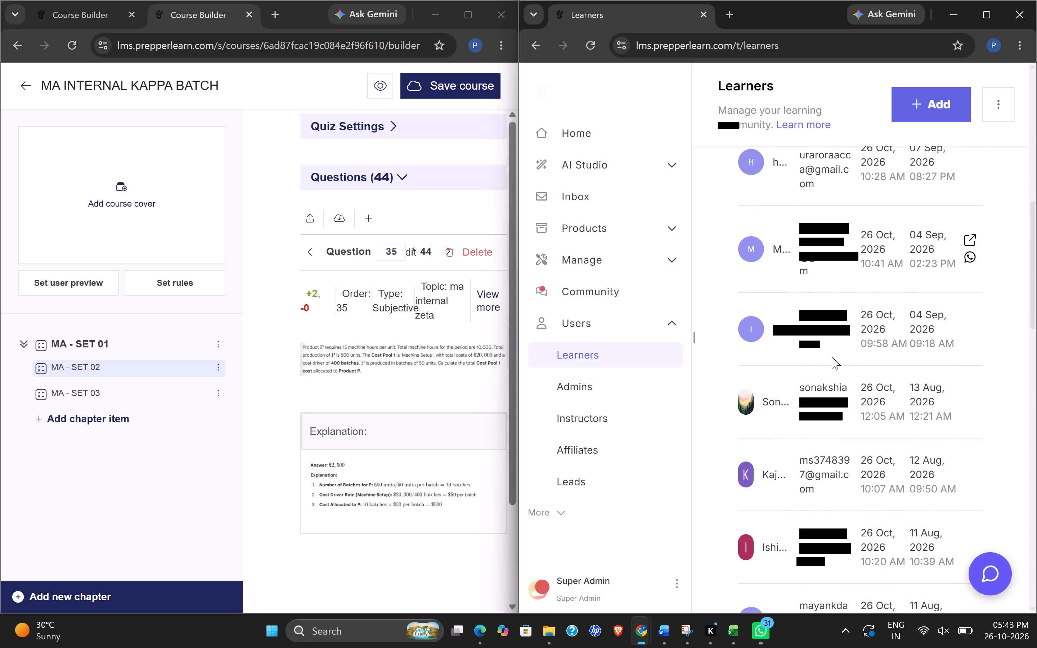
scroll(832, 357, "down", 3)
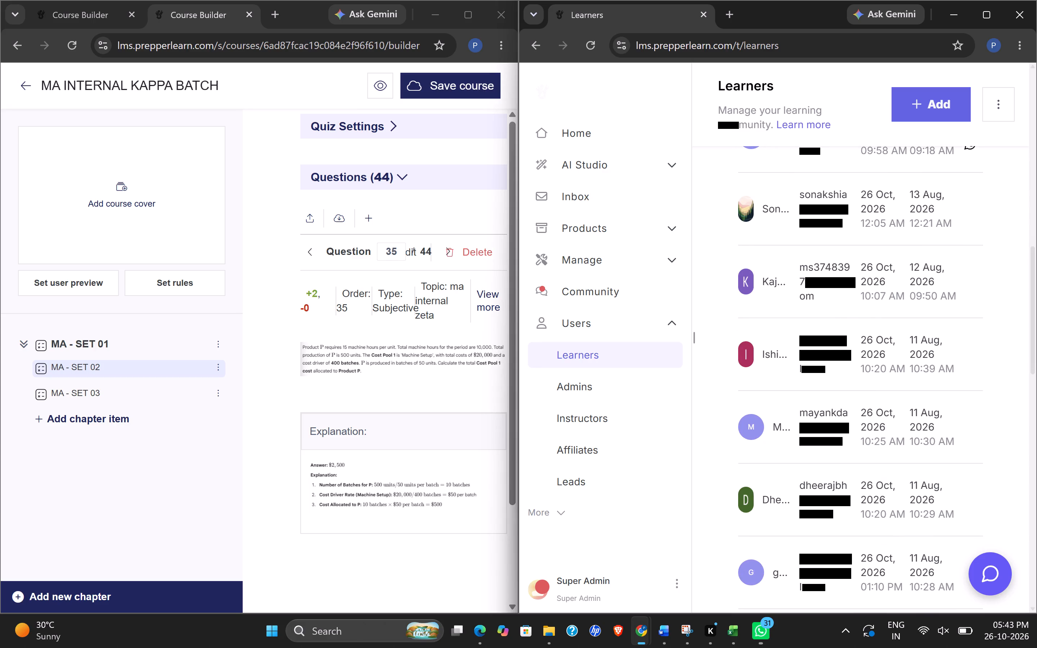
scroll(832, 357, "down", 3)
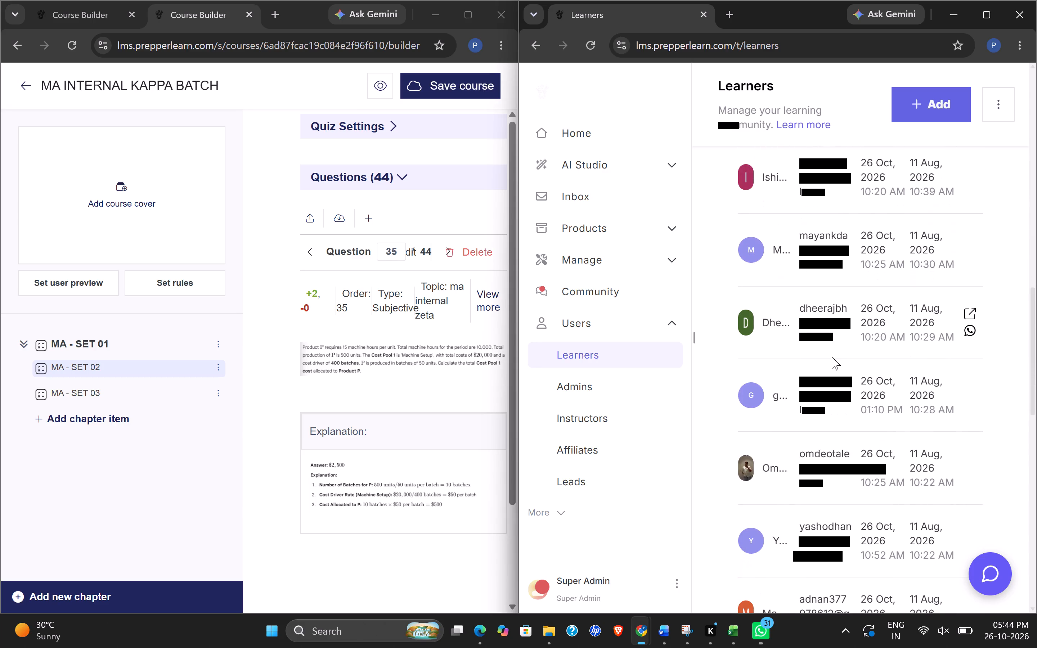
scroll(832, 357, "down", 4)
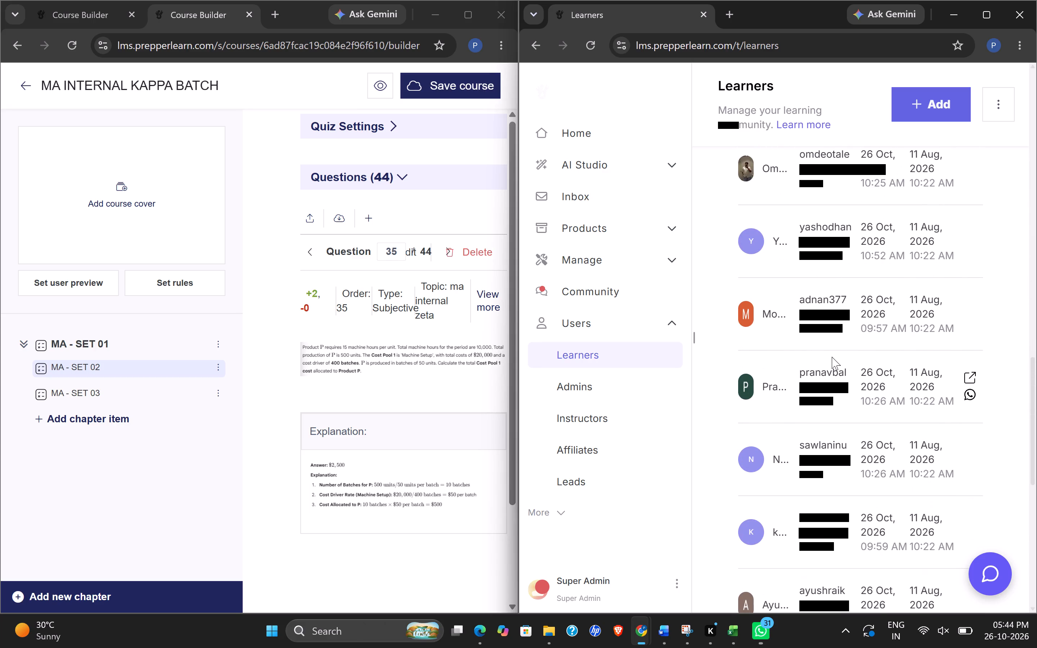
scroll(825, 404, "down", 3)
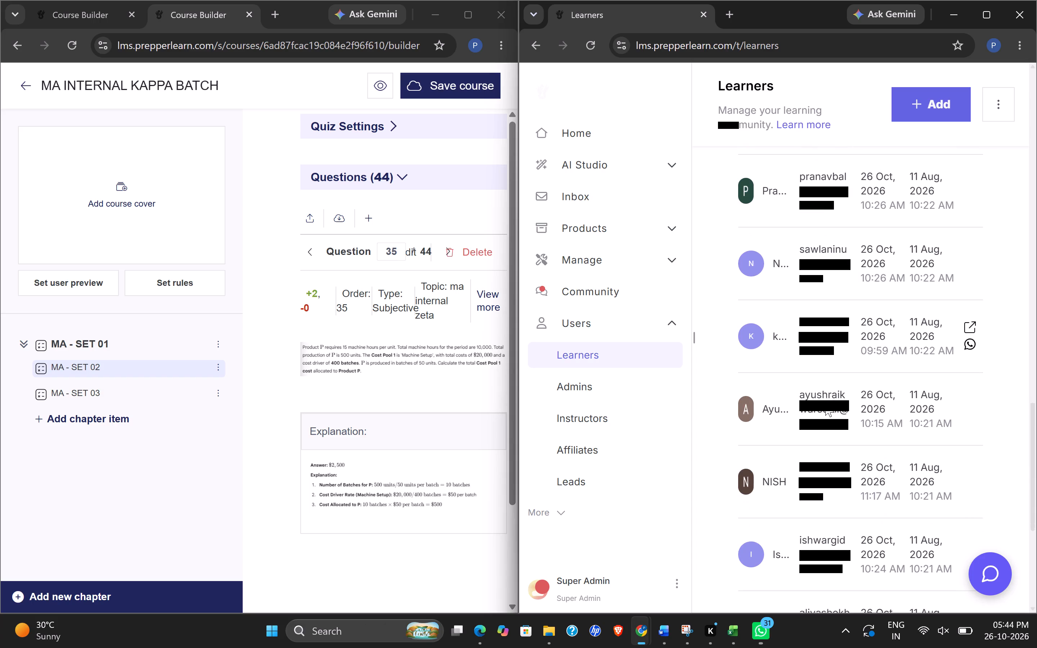
scroll(825, 404, "down", 3)
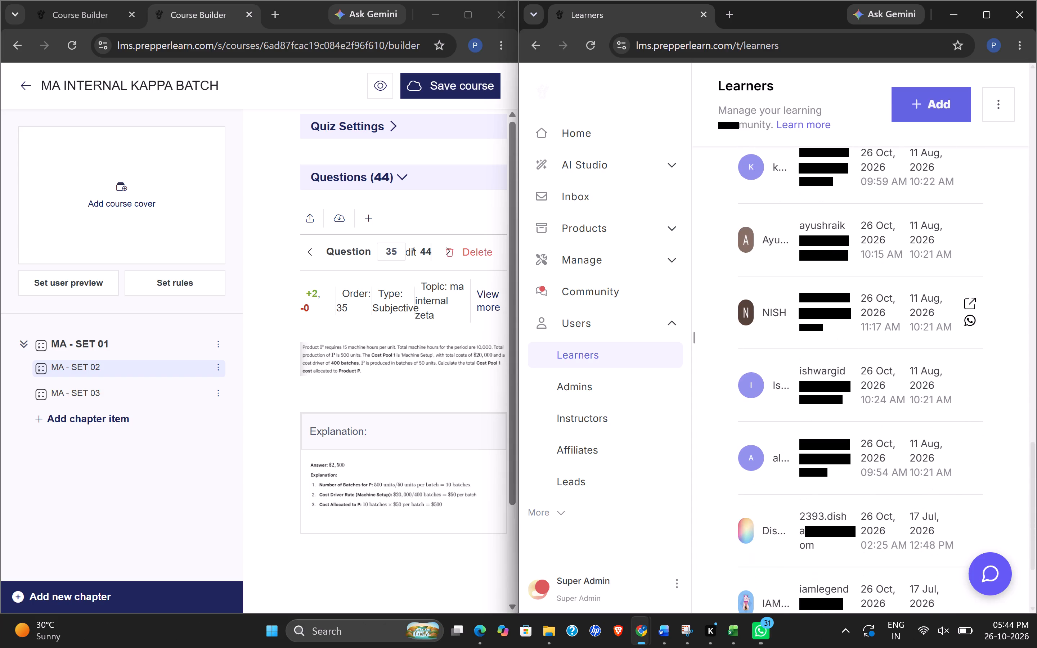
scroll(825, 404, "down", 2)
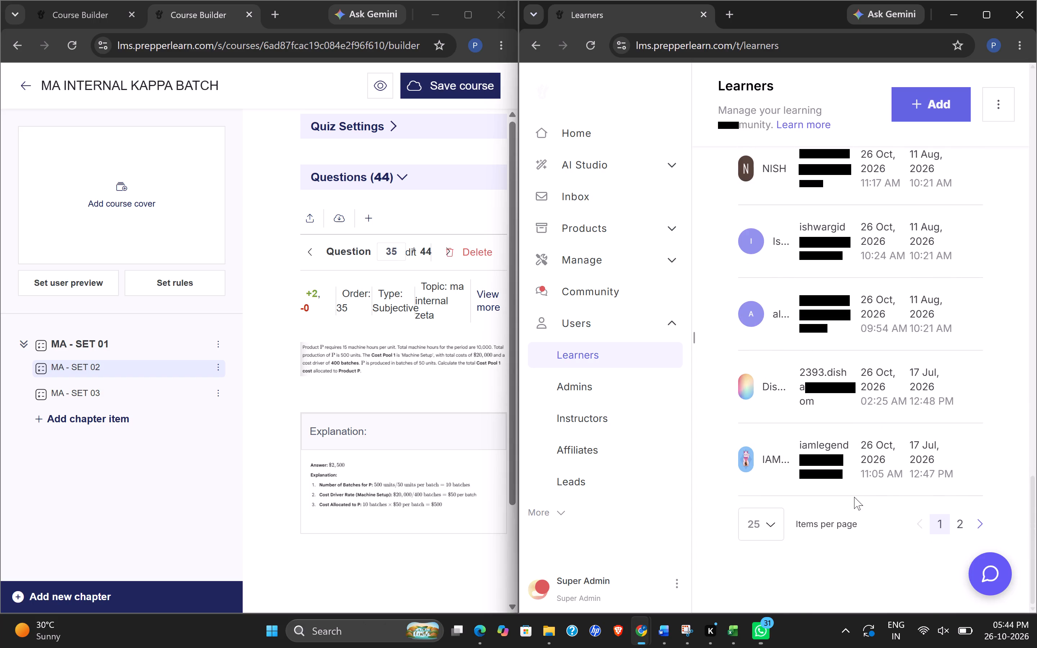
Set the filtered Learners list to show 100 items per page.
left_click(772, 521)
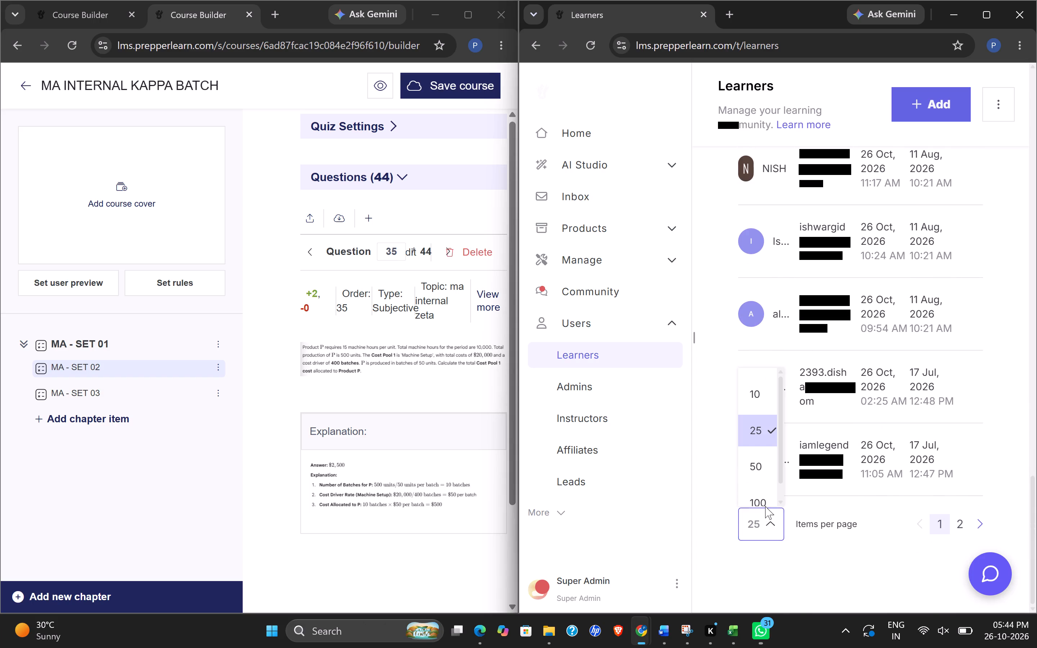
left_click_drag(765, 506, 760, 495)
left_click(760, 519)
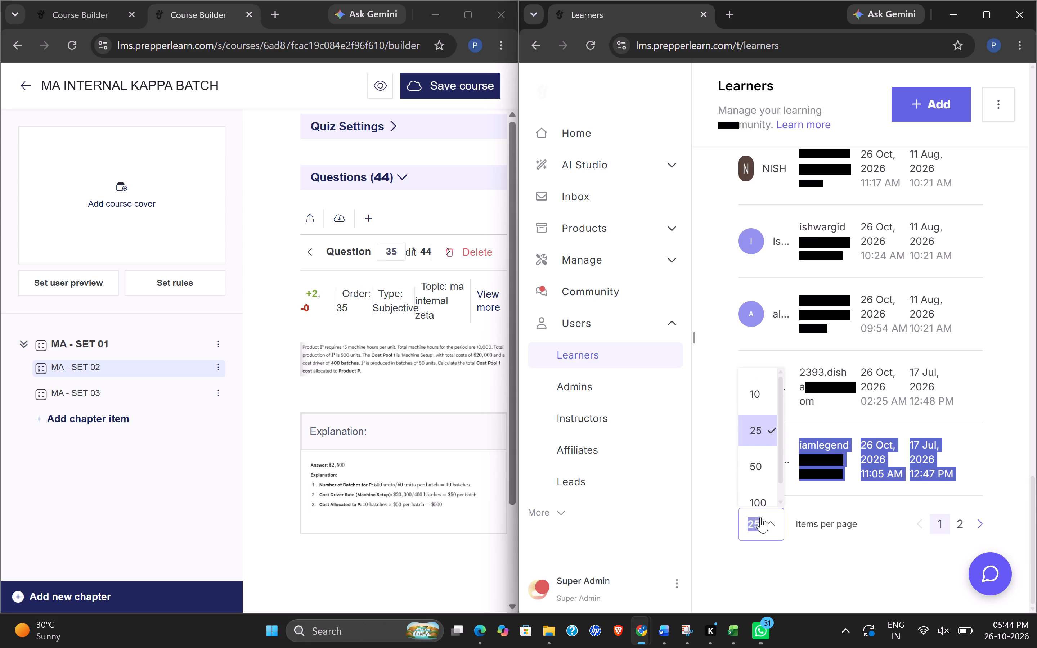
scroll(760, 486, "down", 2)
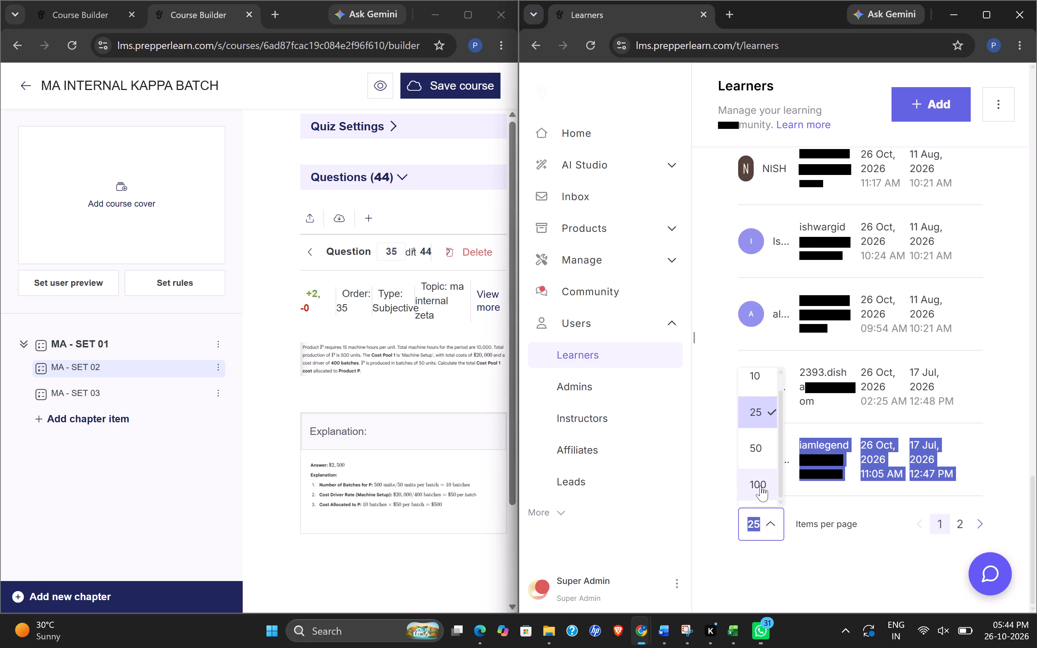
left_click(760, 486)
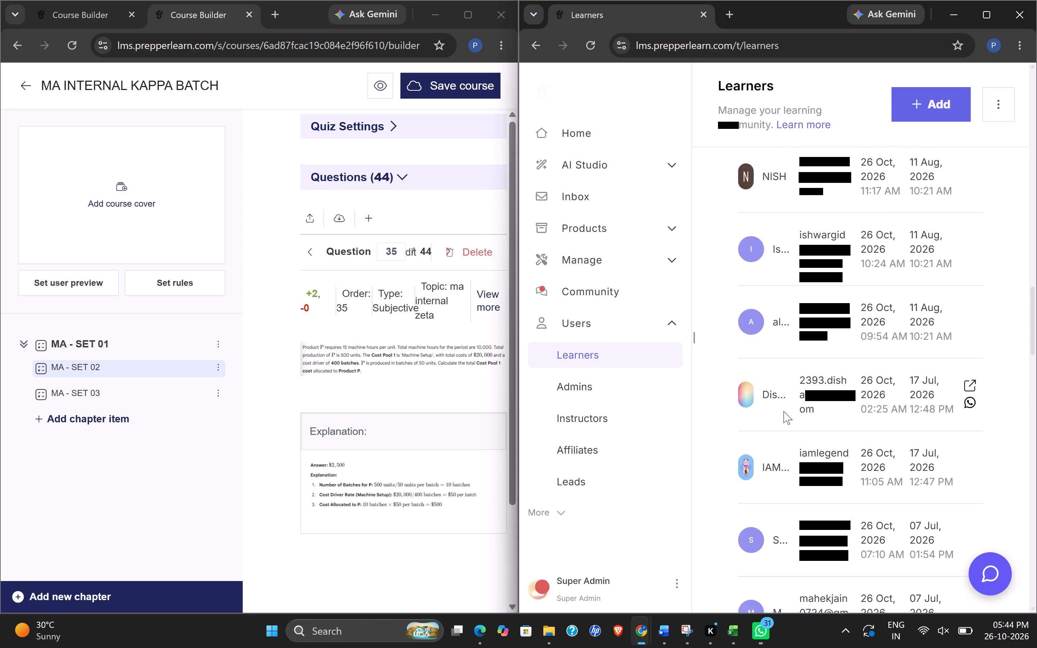
Examine the remaining learners in the extended list for students of the KAPPA batch and their login times on 26 Oct 2026.
scroll(784, 411, "down", 12)
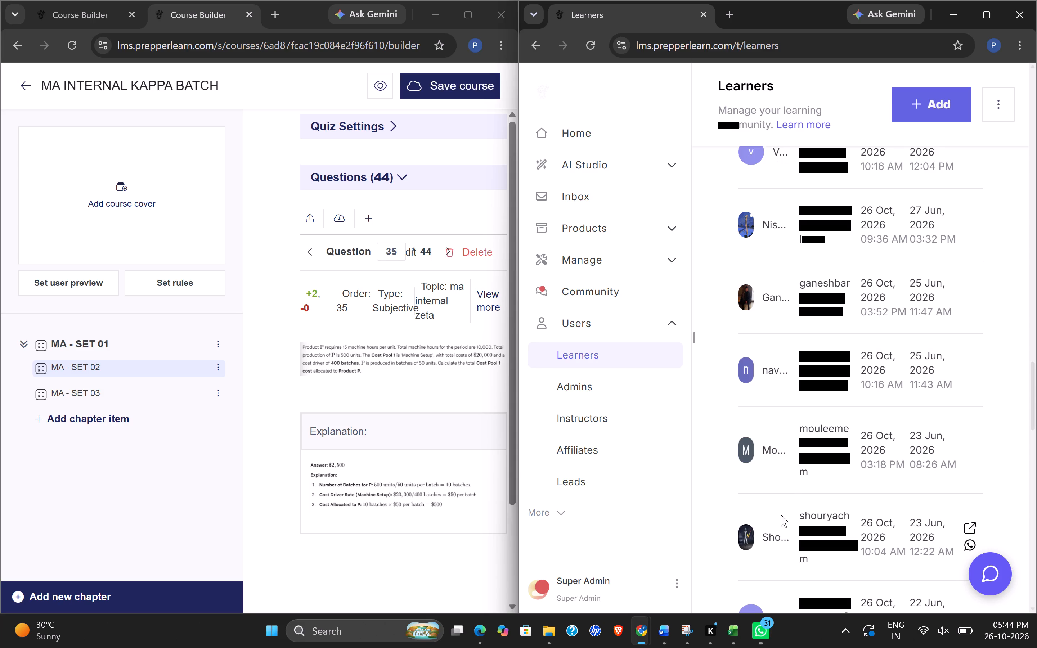
scroll(780, 428, "down", 3)
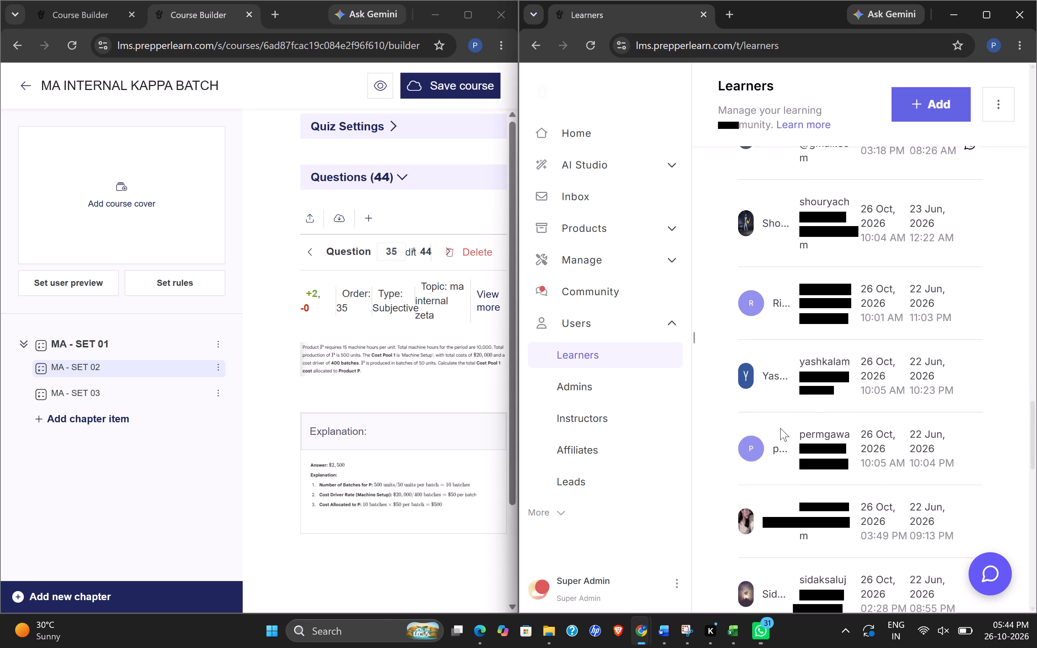
scroll(780, 428, "down", 1)
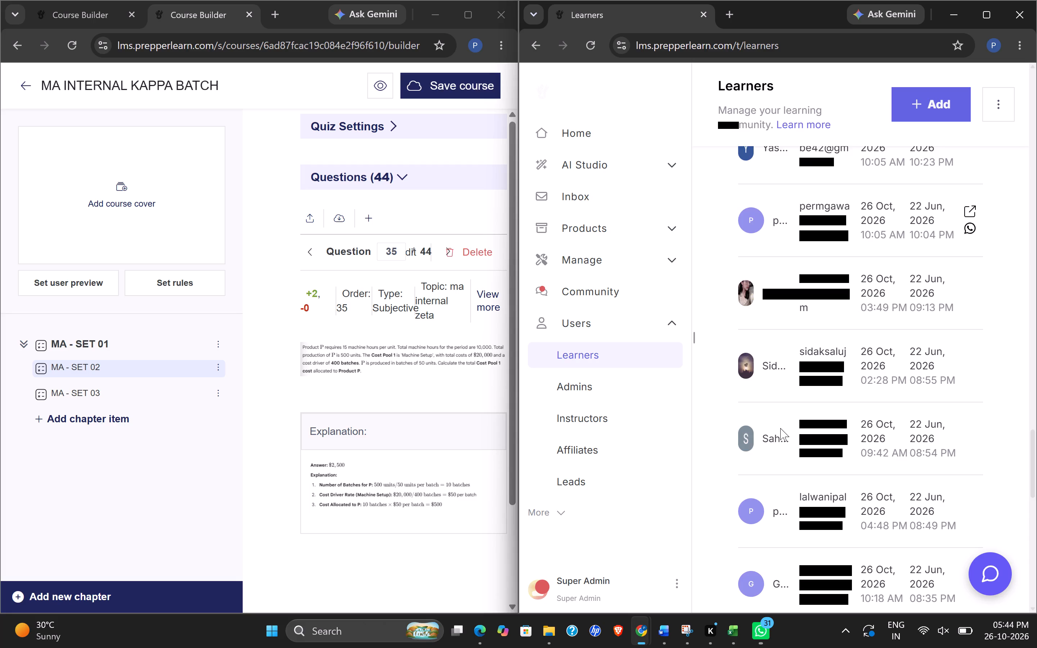
scroll(780, 428, "down", 2)
scroll(777, 318, "up", 1)
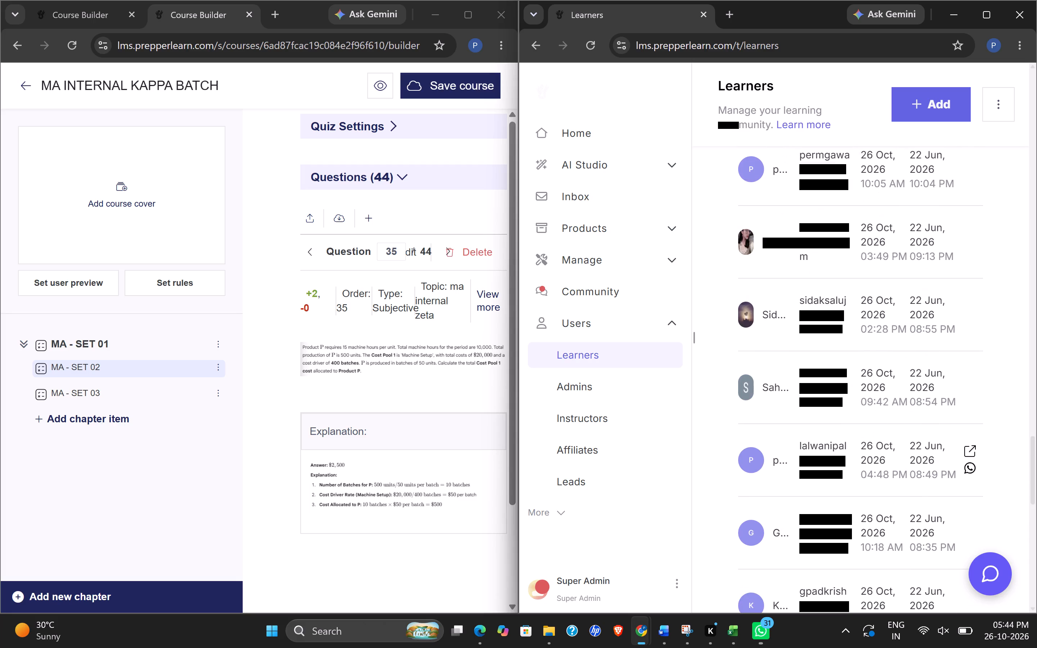
scroll(777, 318, "up", 2)
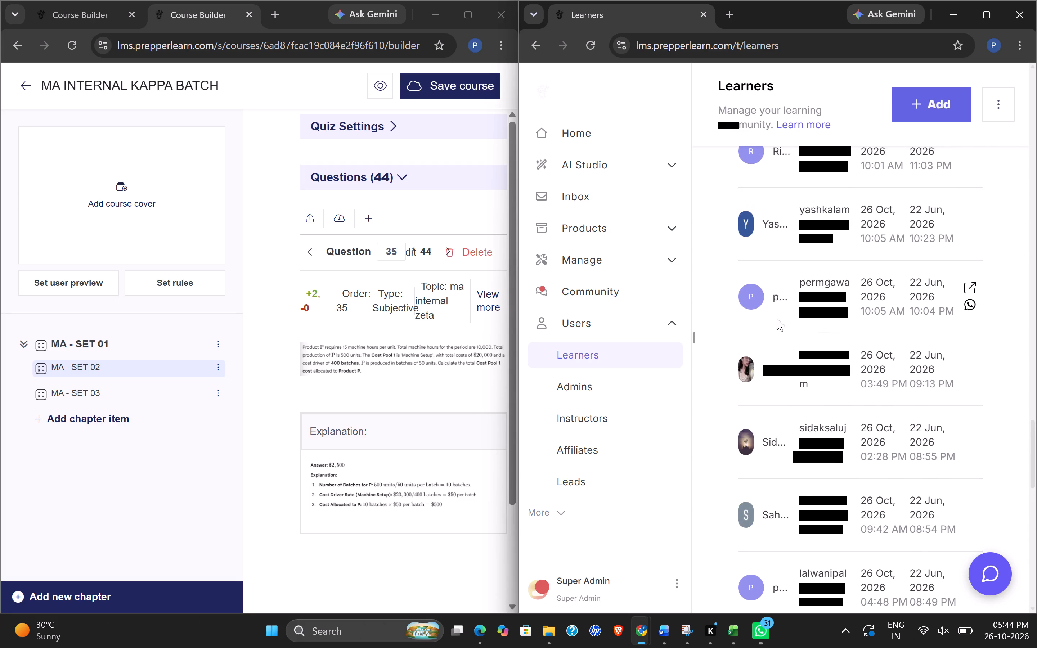
scroll(777, 318, "up", 2)
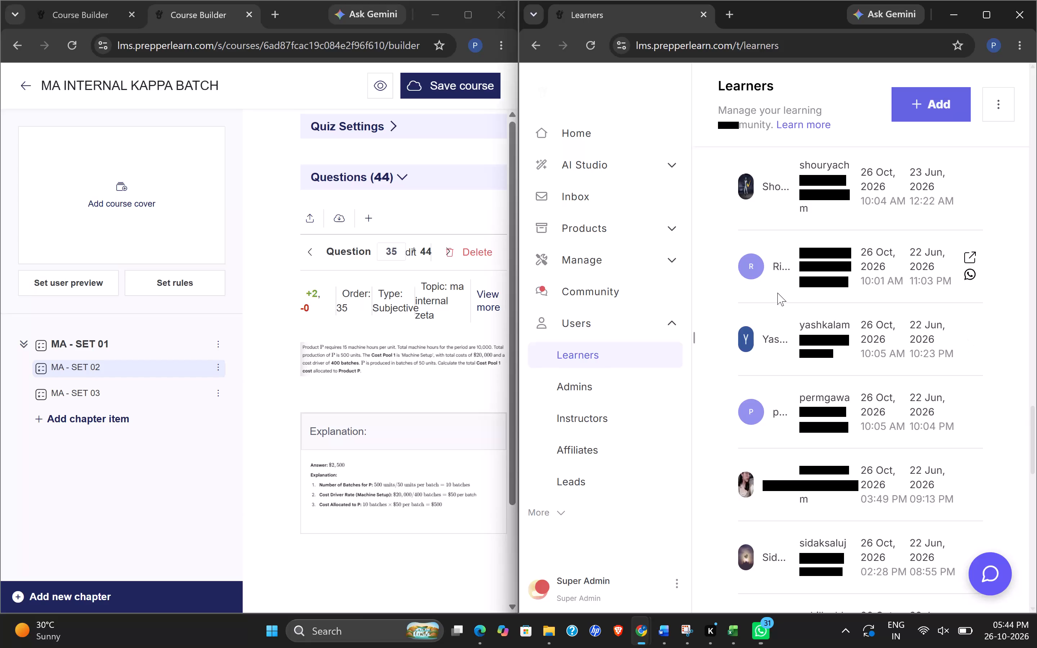
scroll(773, 319, "up", 5)
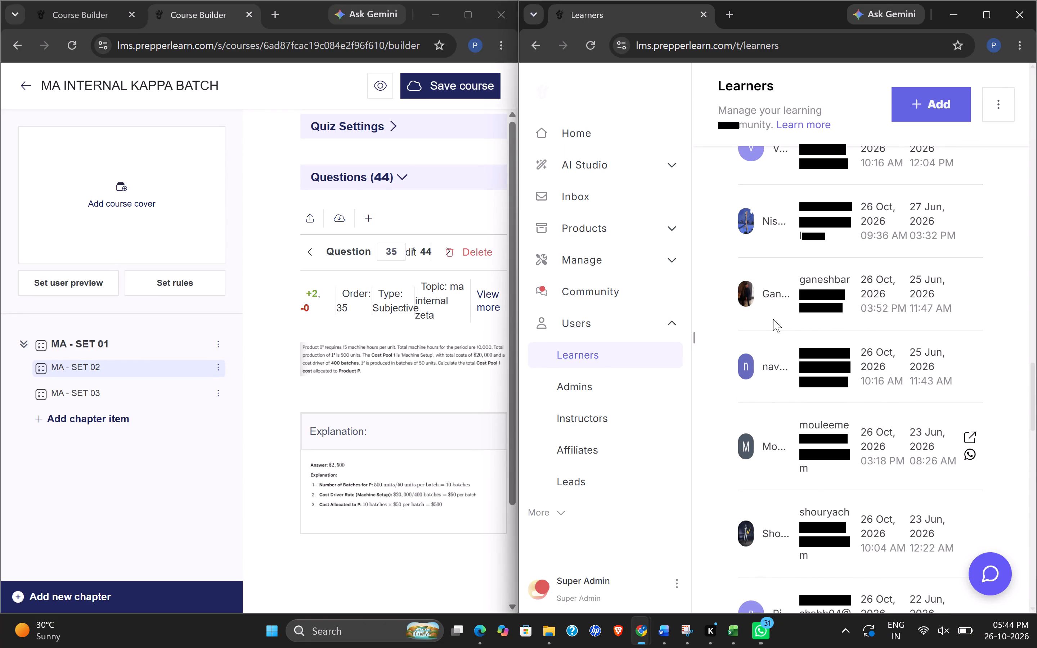
scroll(773, 319, "up", 2)
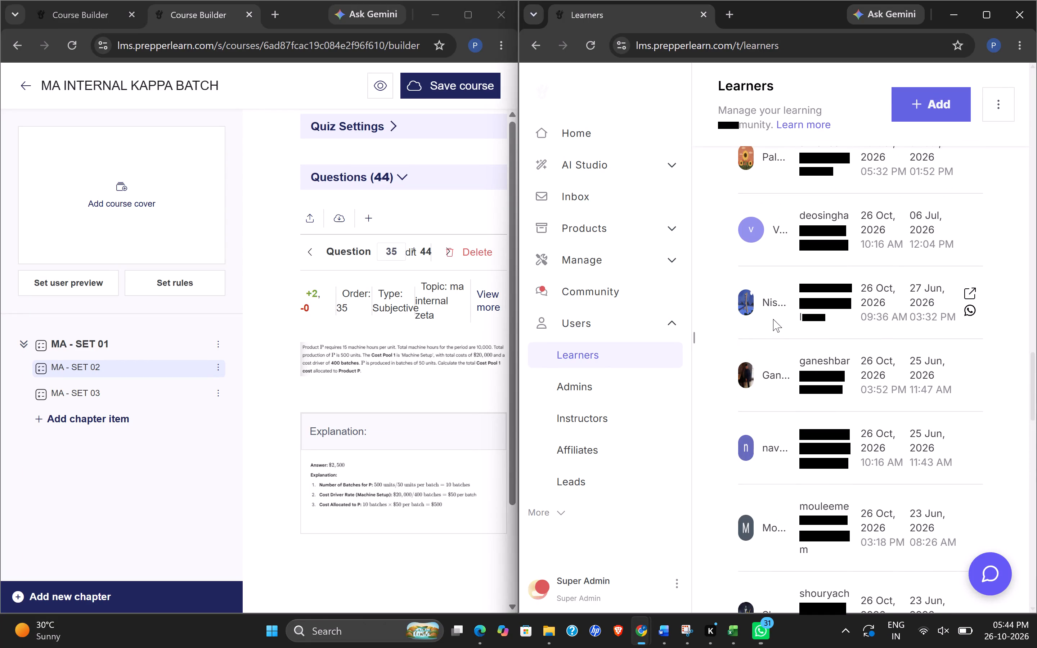
scroll(773, 319, "up", 1)
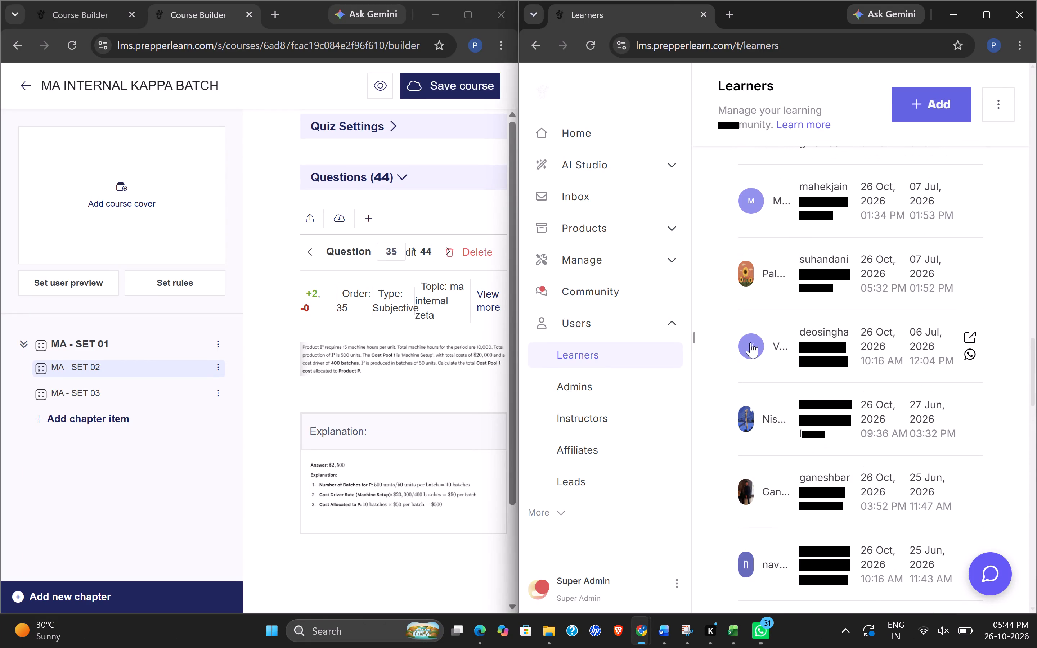
Put the course builder away and bring up the KAPPA - MA INTERNAL Excel sheet beside the Learners list.
left_click(440, 18)
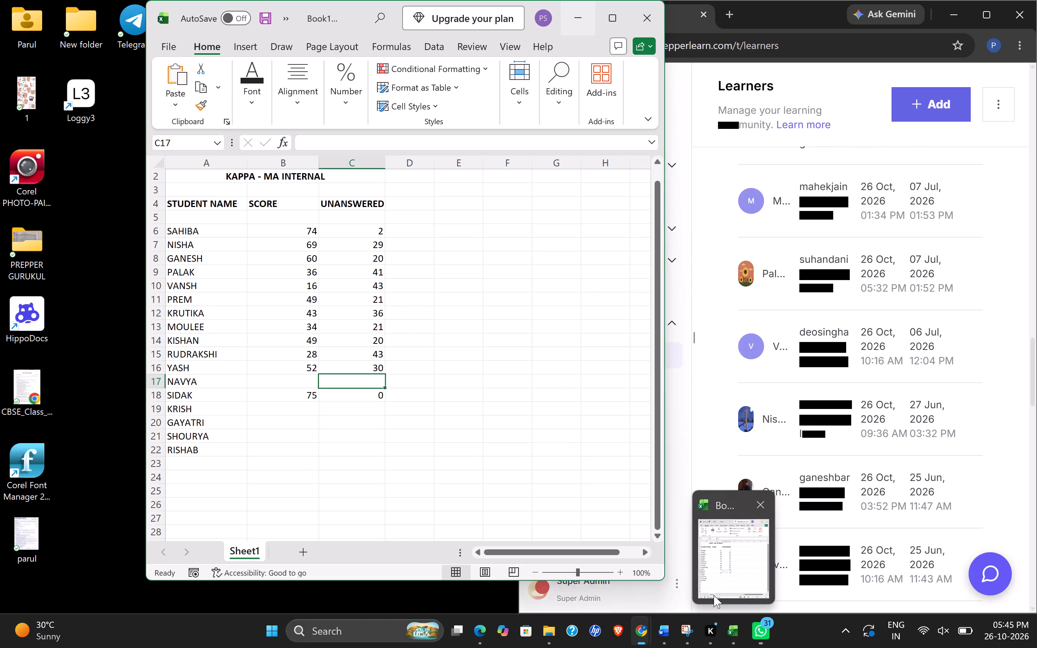
left_click(714, 595)
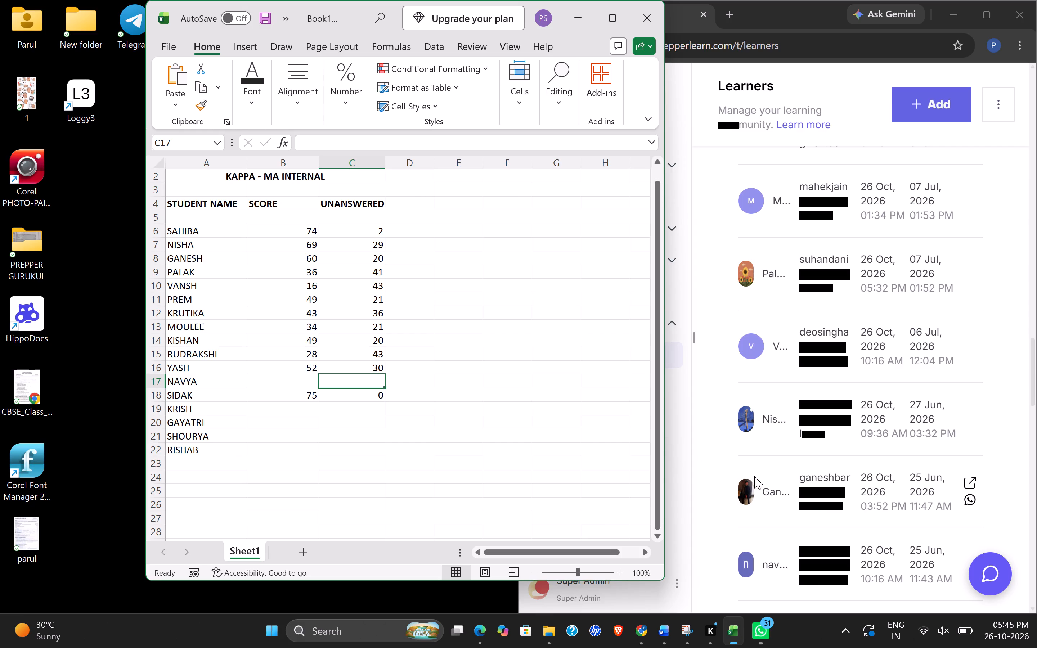
left_click(746, 492)
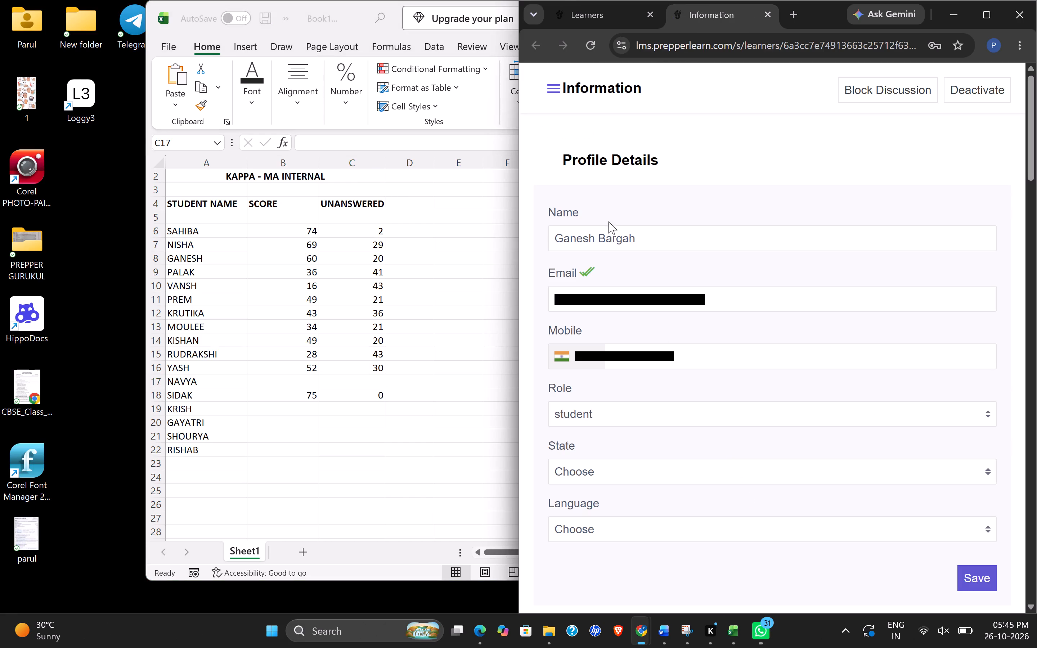
left_click(580, 10)
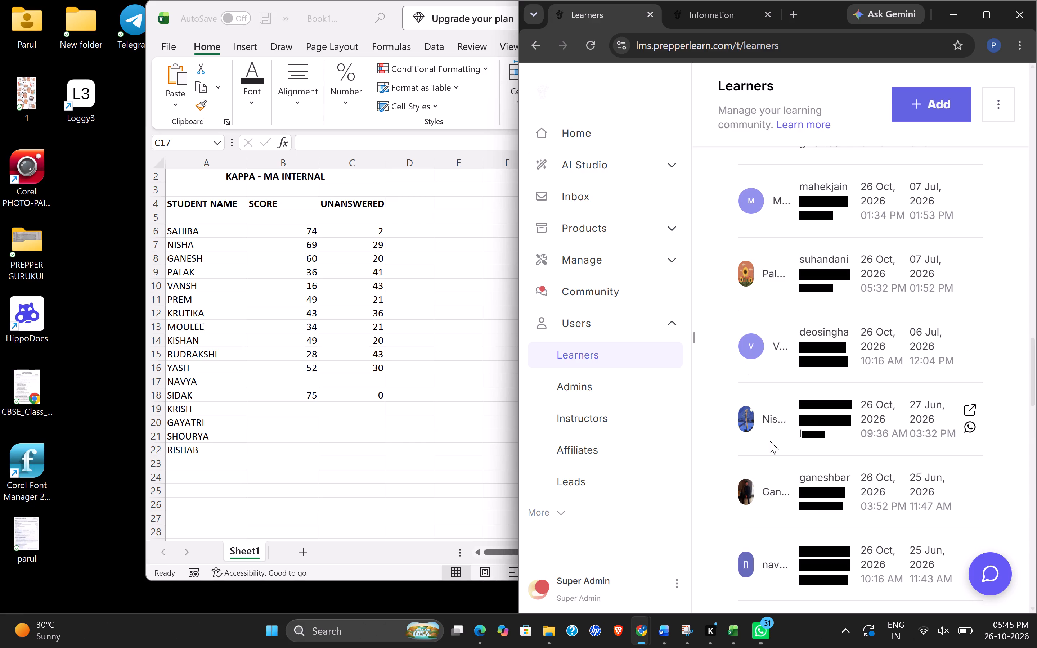
scroll(785, 499, "down", 1)
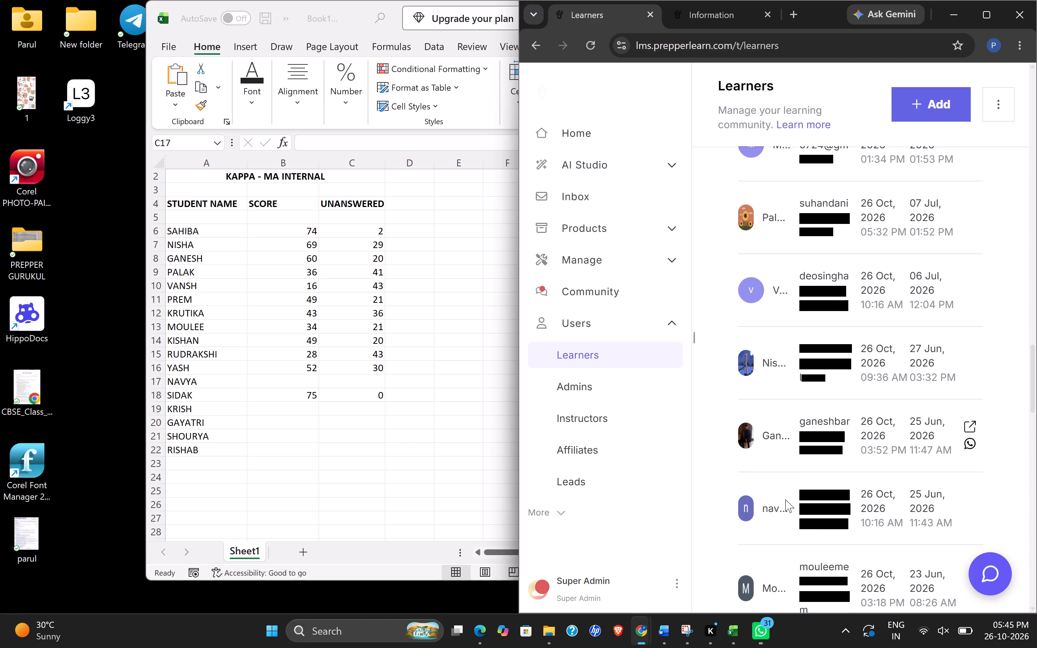
scroll(785, 499, "down", 1)
left_click(710, 16)
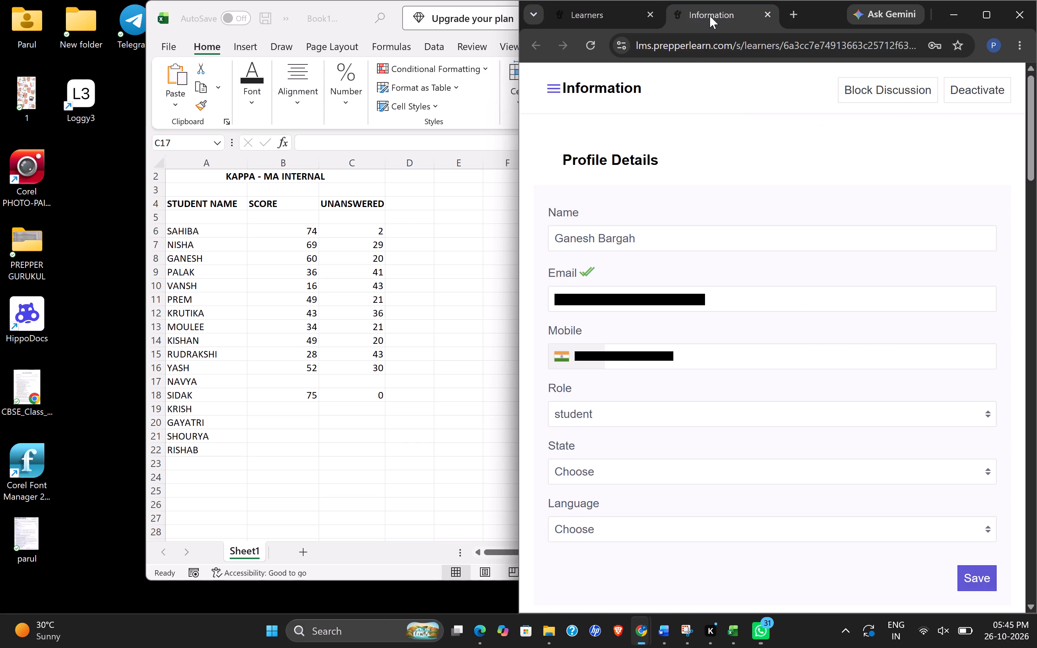
left_click(618, 18)
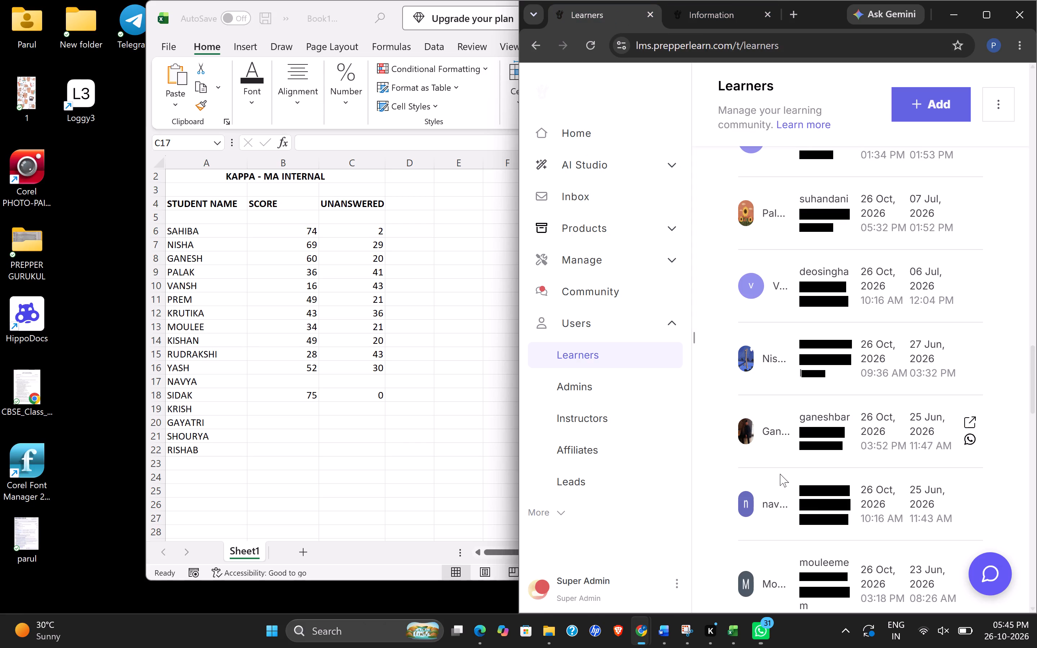
left_click(748, 509)
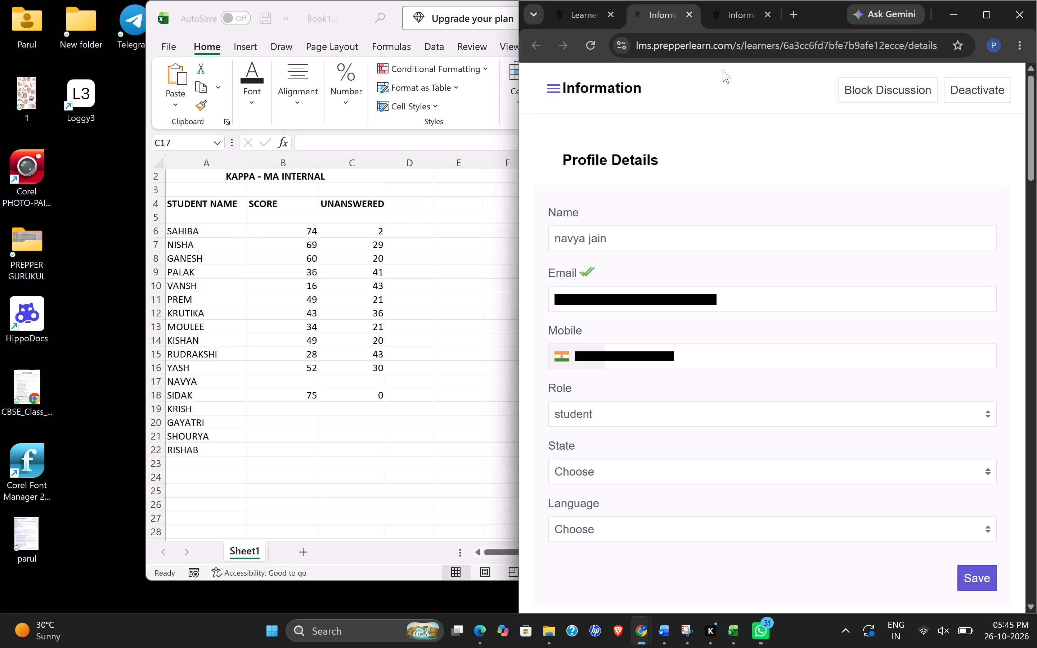
left_click(766, 18)
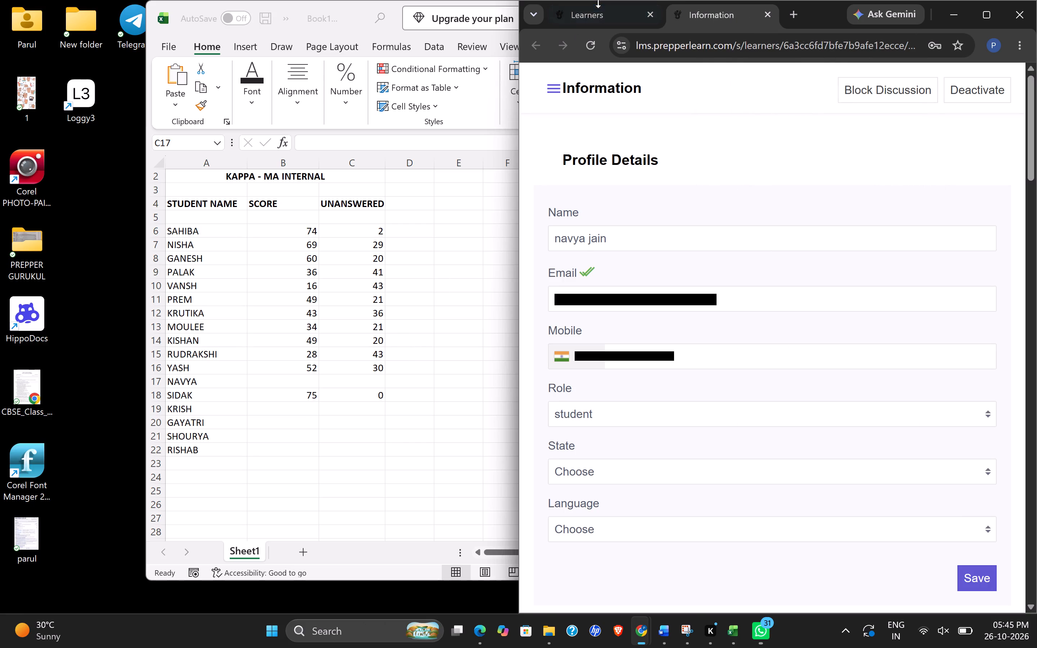
left_click(599, 11)
scroll(811, 465, "down", 1)
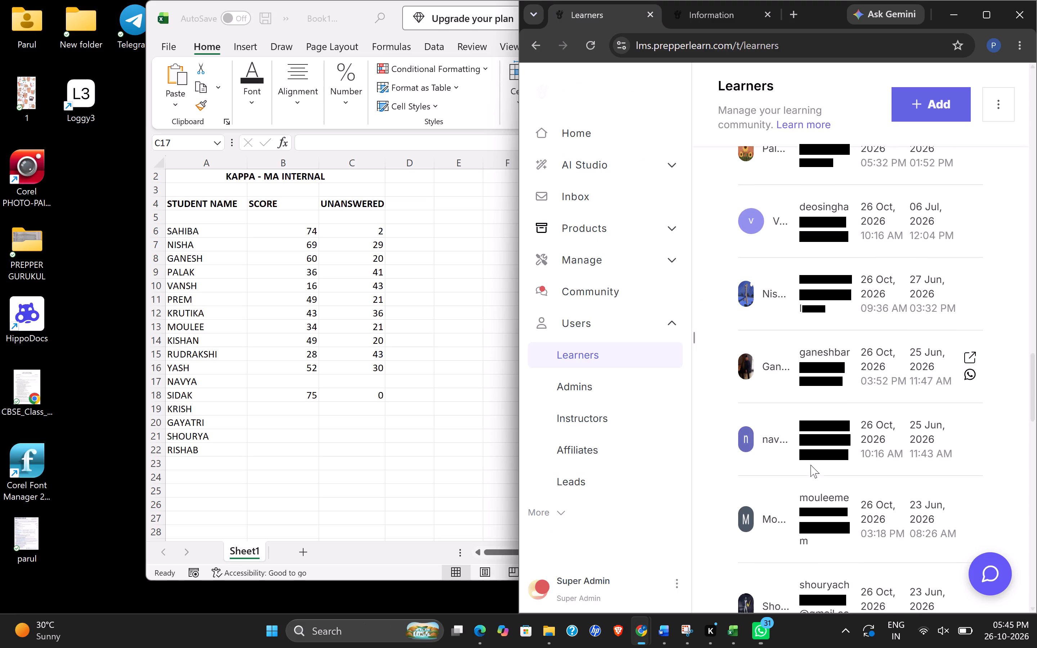
scroll(811, 465, "down", 2)
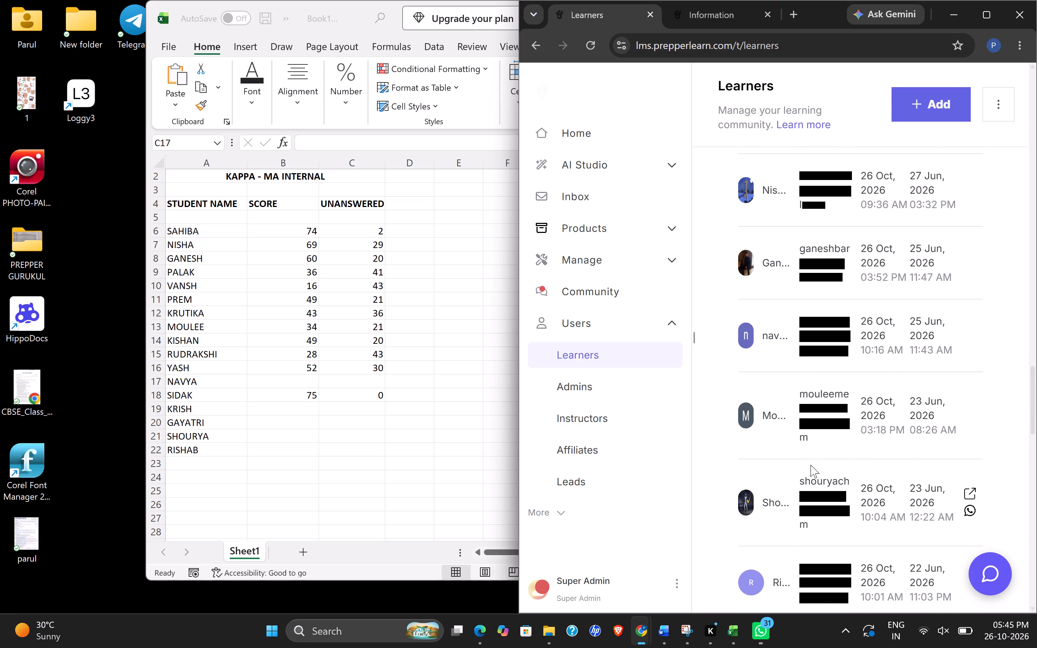
left_click(747, 505)
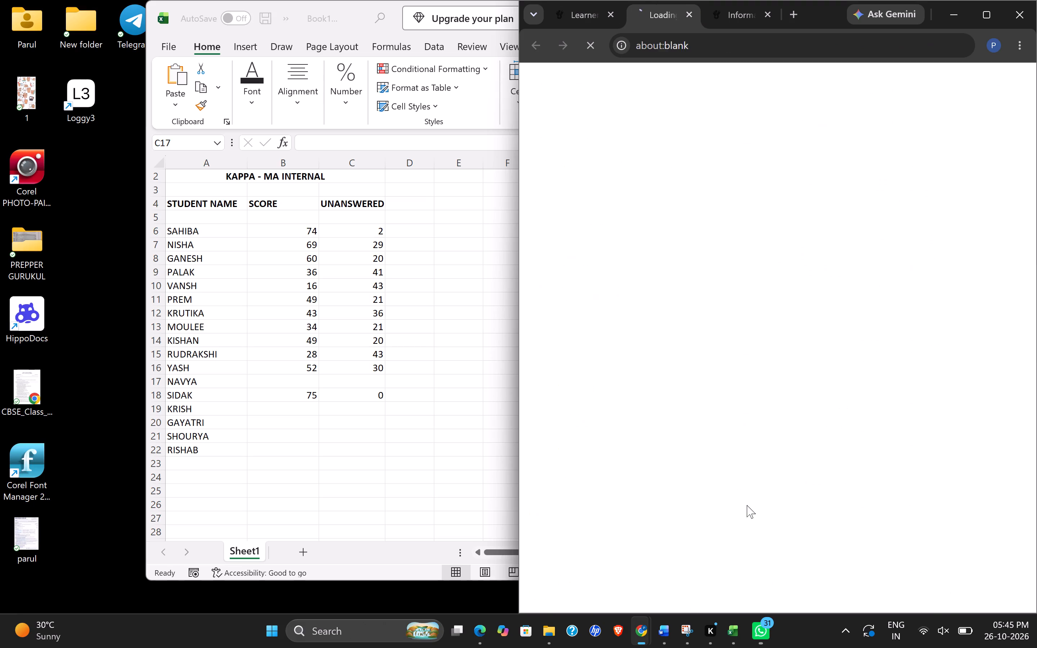
left_click(587, 12)
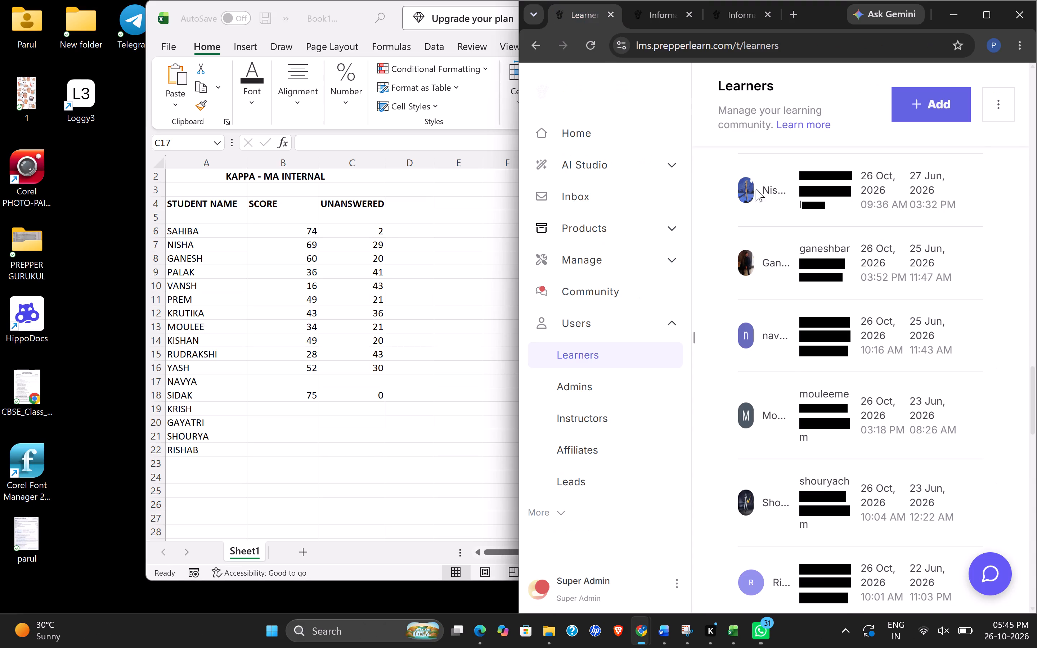
scroll(786, 364, "down", 2)
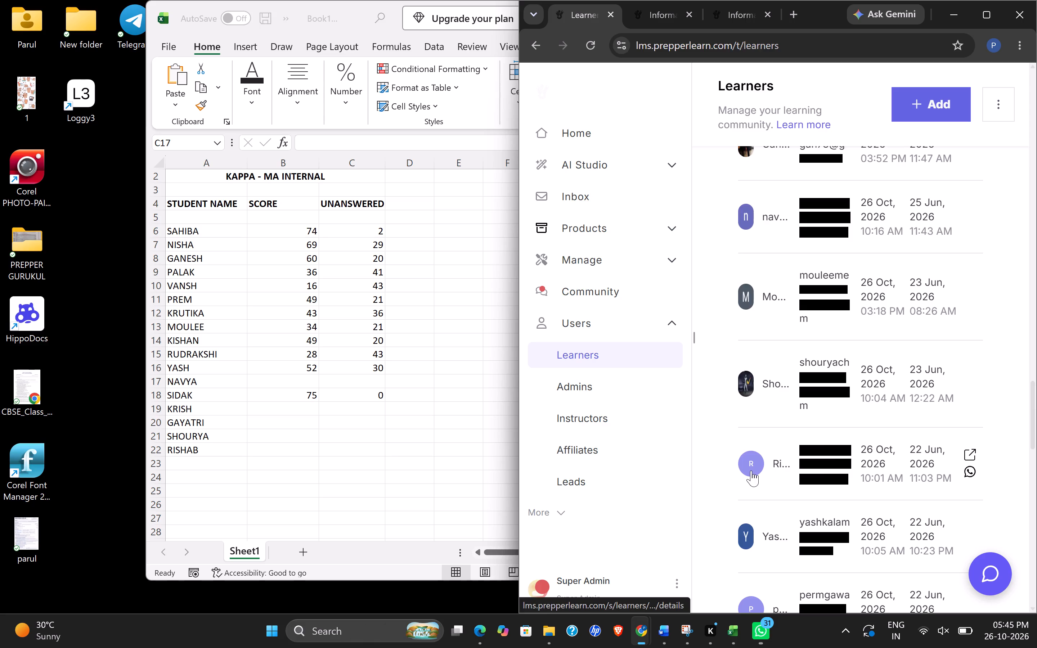
left_click(751, 471)
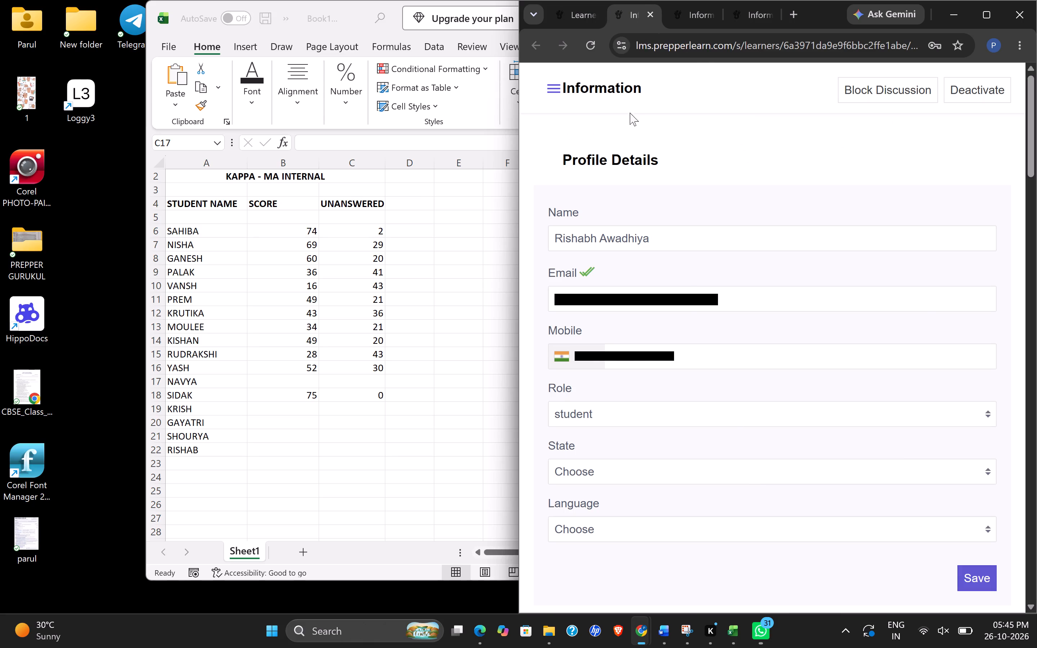
left_click(680, 18)
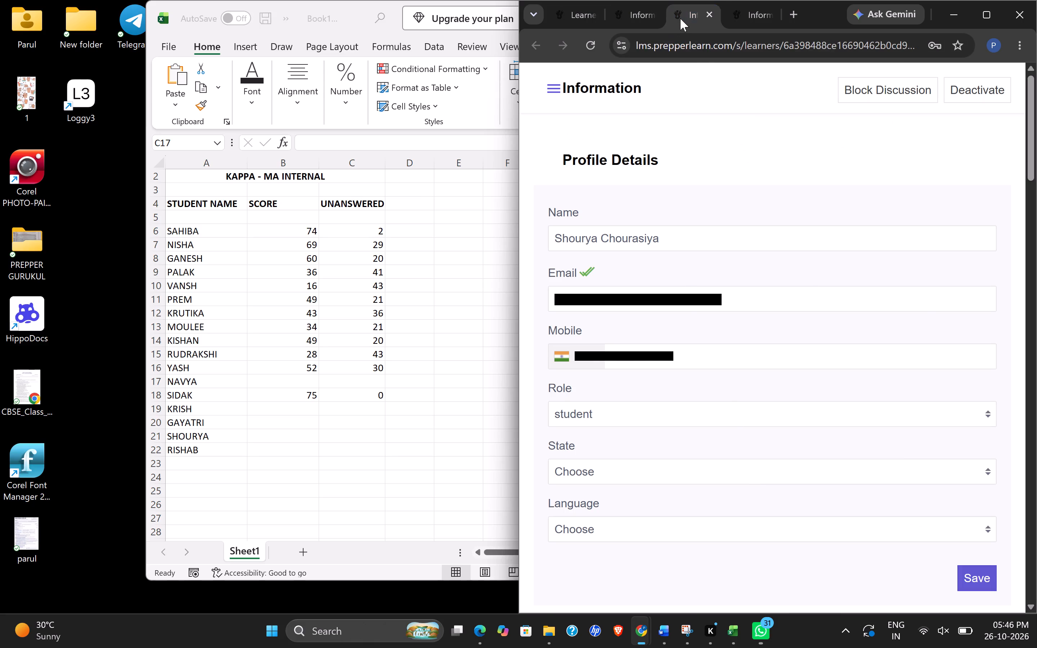
left_click(738, 13)
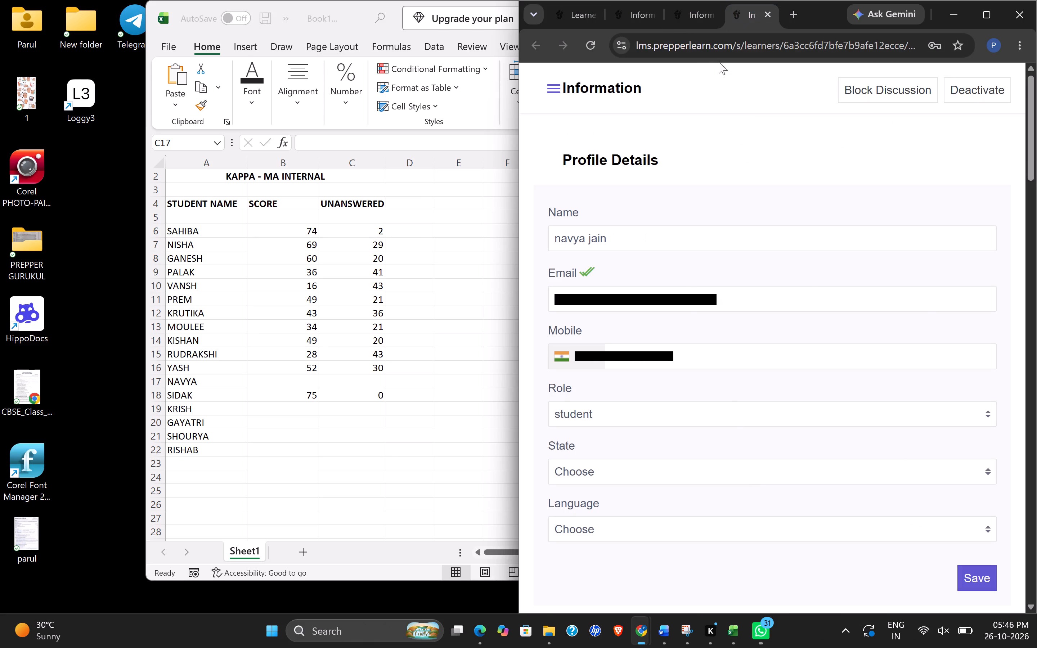
left_click(558, 100)
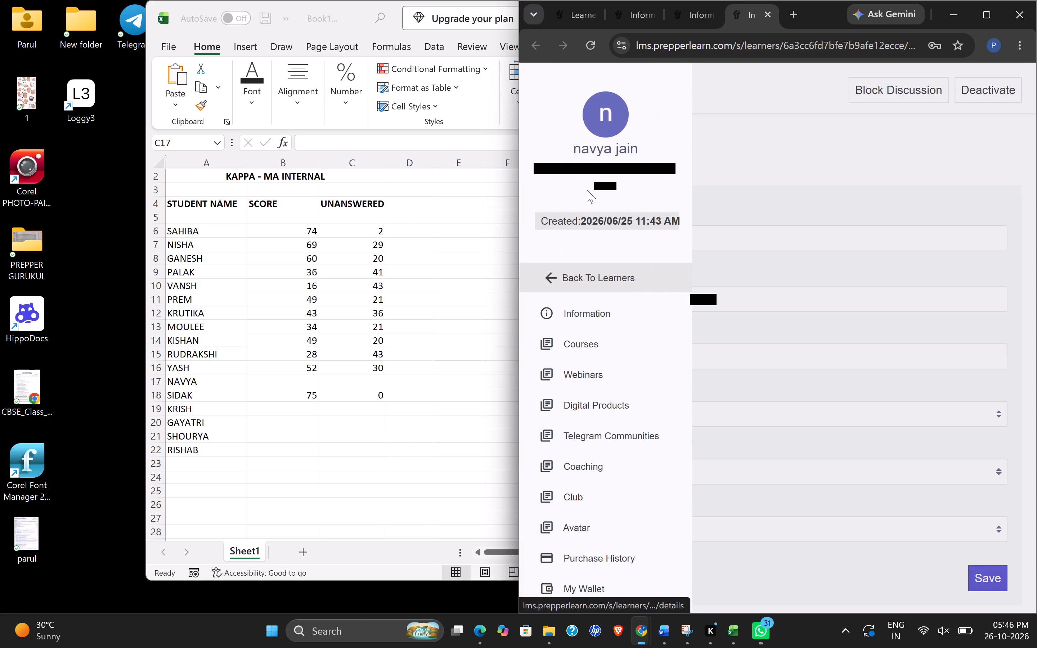
left_click(597, 343)
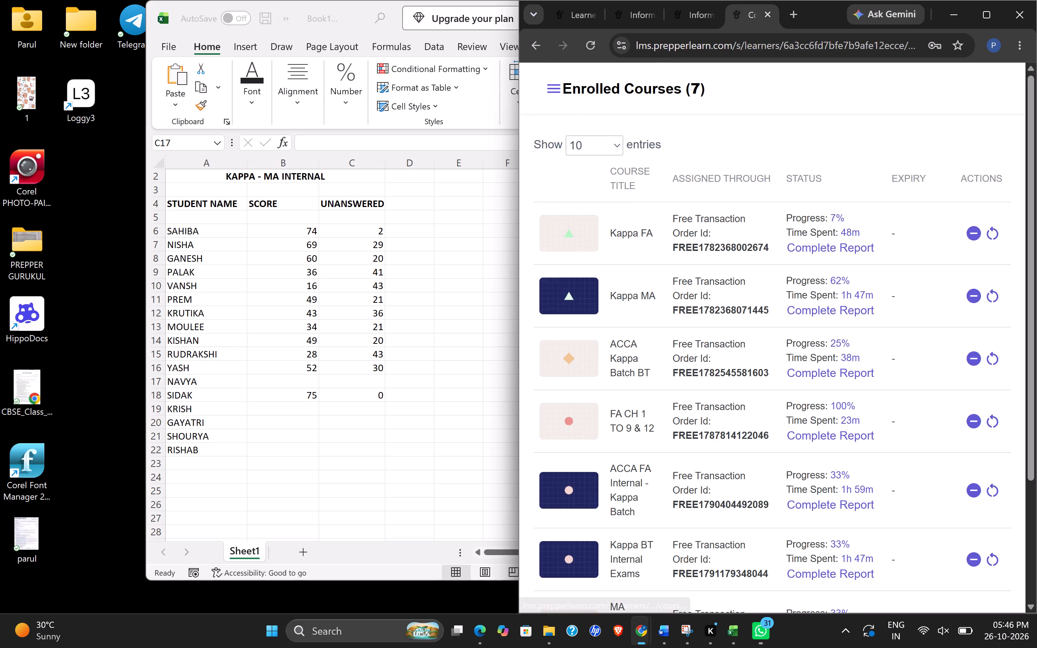
scroll(734, 308, "down", 2)
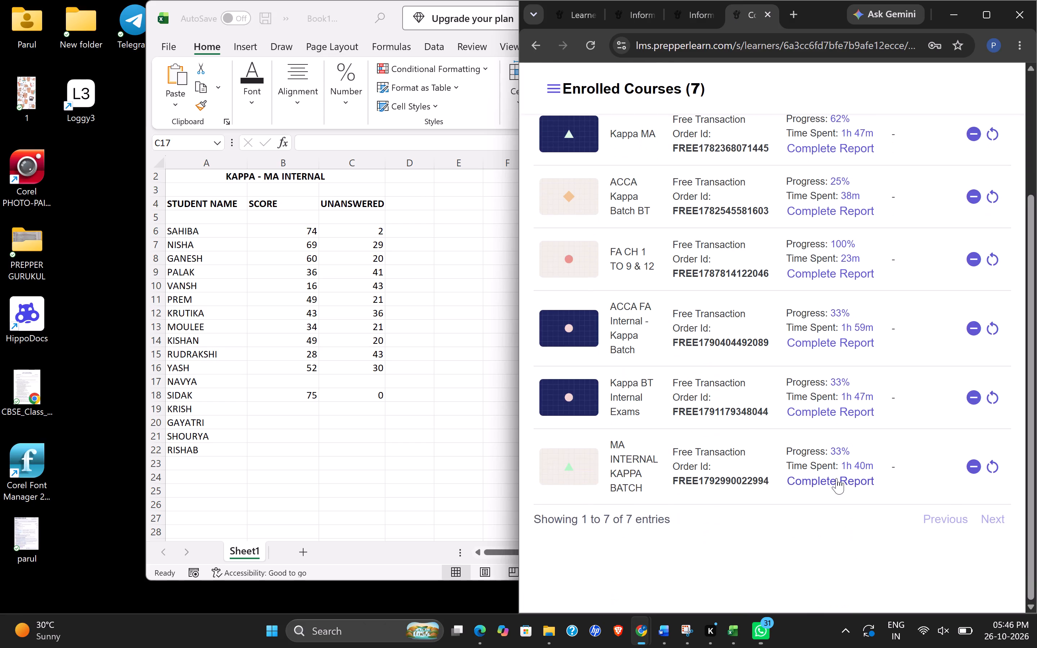
left_click(854, 487)
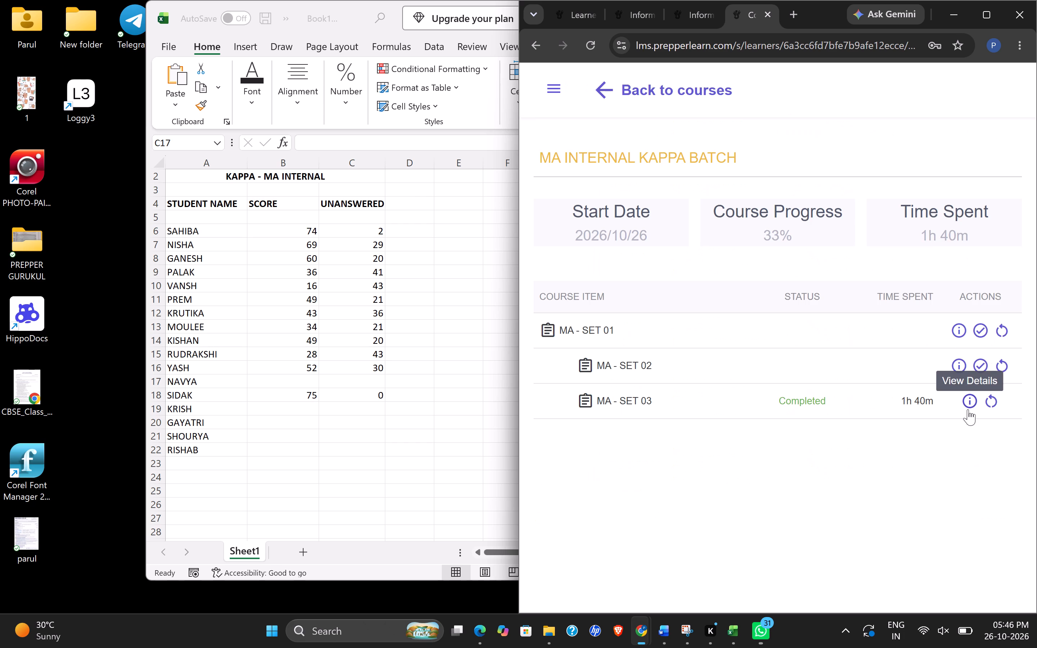
View the details of Navya's MA - SET 03 attempt, checking the score, unanswered marks and overview metrics.
left_click(968, 409)
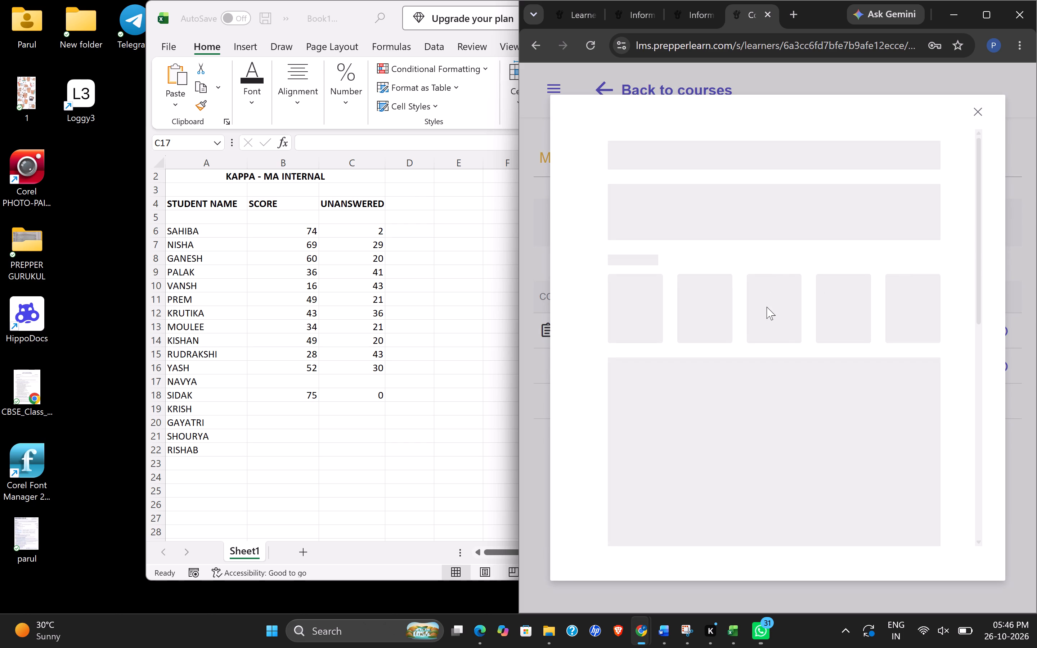
scroll(767, 307, "down", 5)
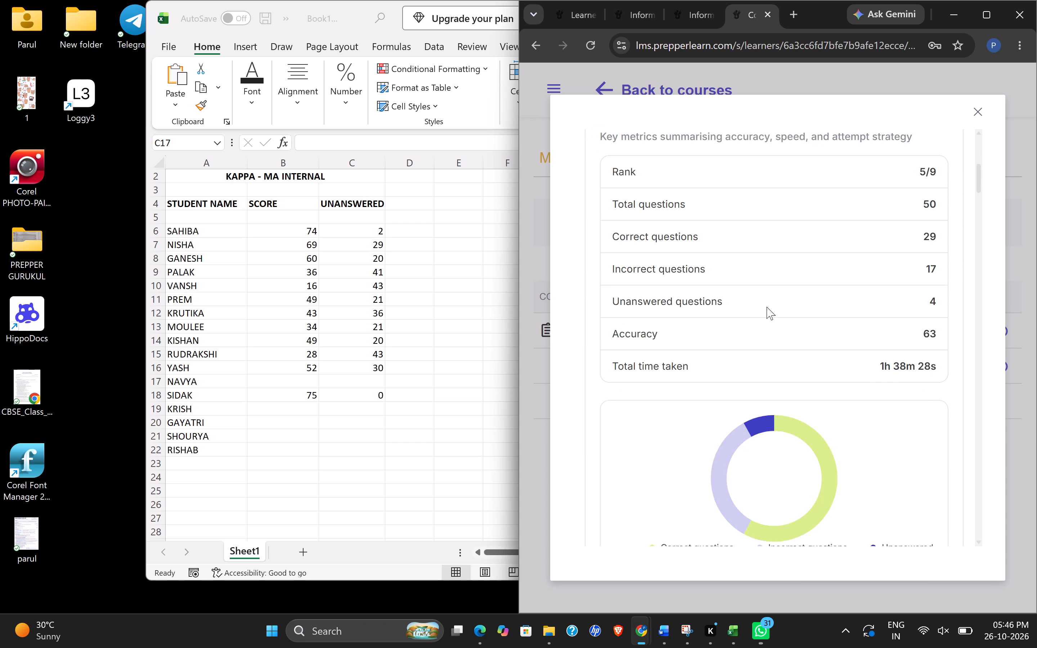
scroll(767, 307, "up", 5)
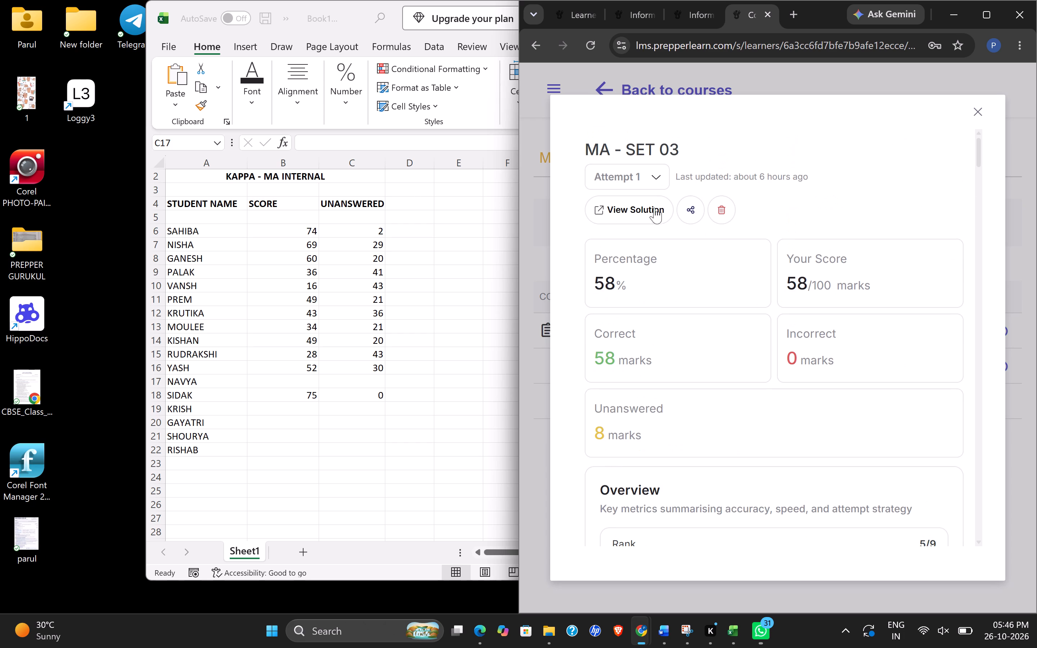
Open the solutions of Navya's MA - SET 03 attempt and compare her answers to questions 1 to 6 with the correct ones.
left_click(644, 203)
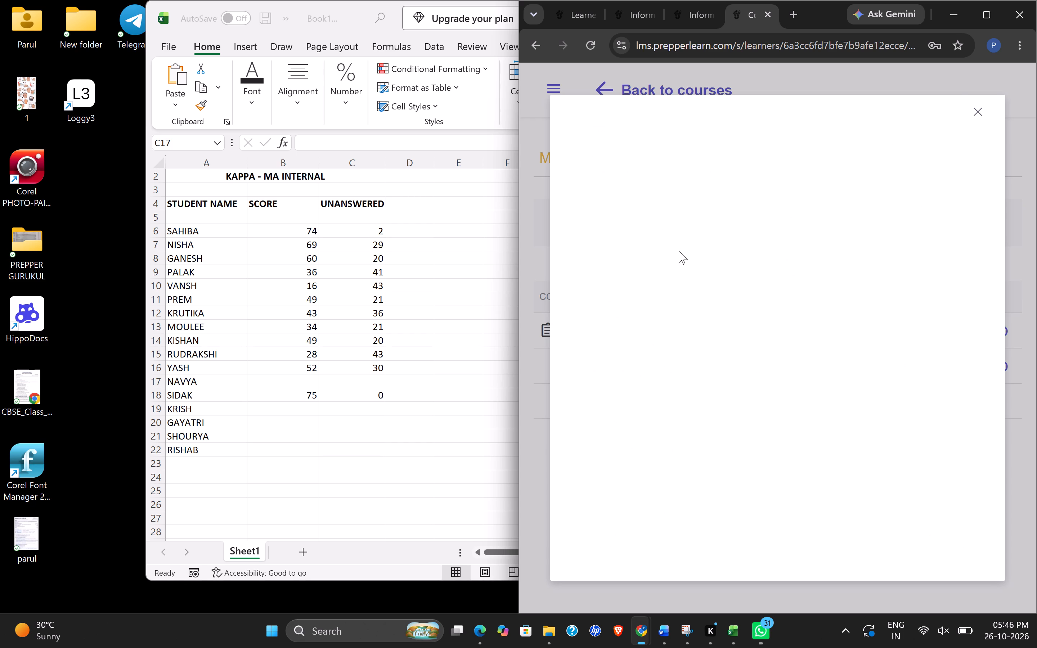
scroll(676, 354, "down", 2)
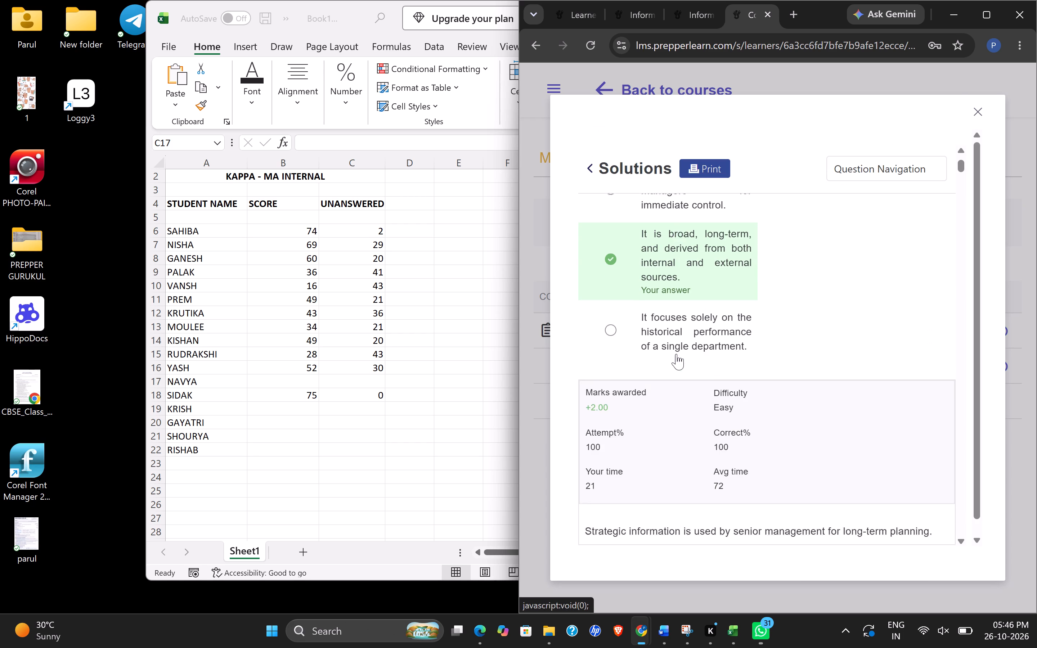
scroll(676, 354, "down", 9)
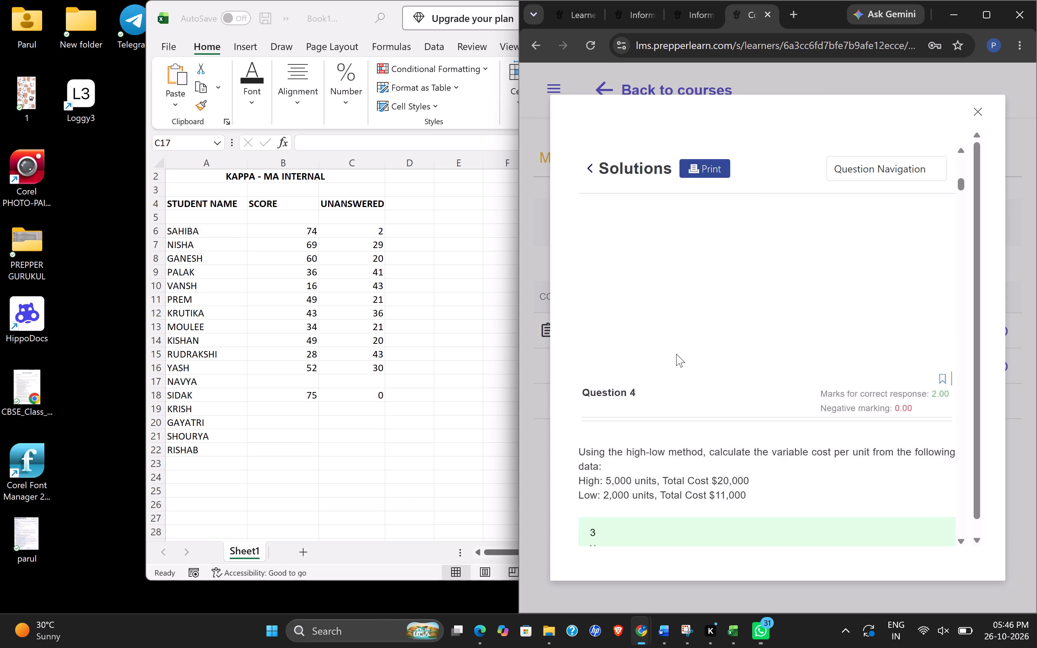
scroll(676, 354, "down", 3)
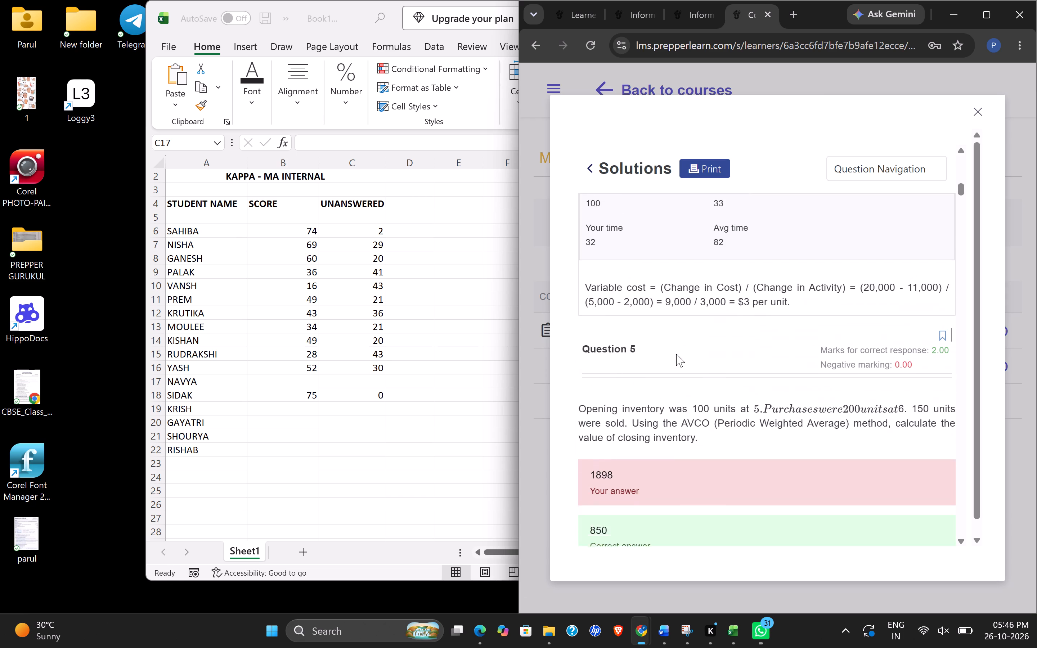
scroll(676, 354, "down", 1)
scroll(676, 354, "up", 1)
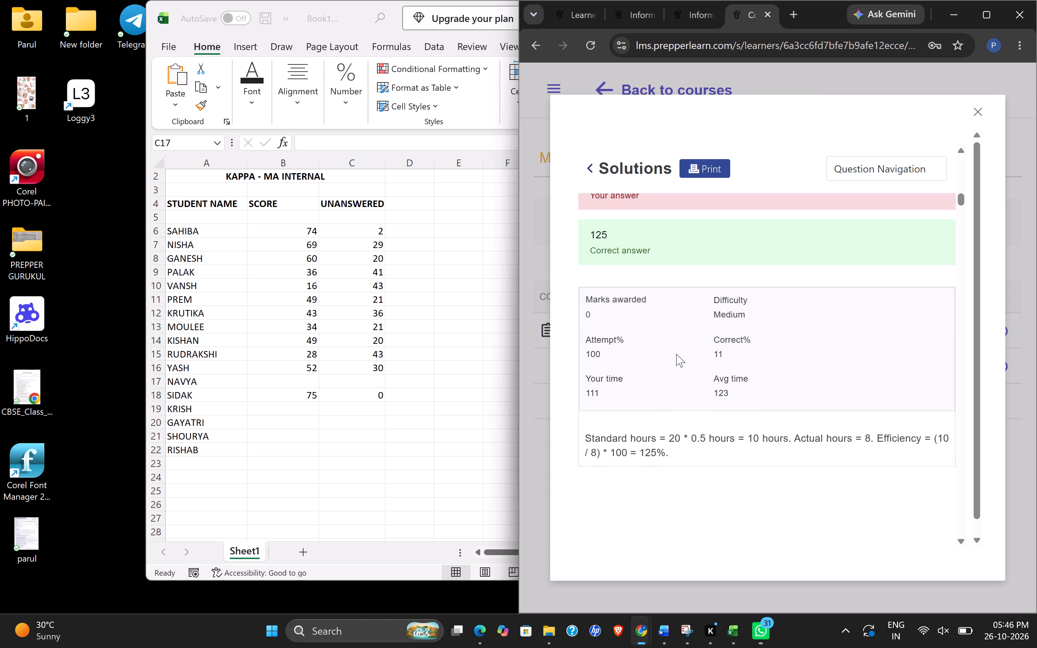
scroll(676, 354, "up", 1)
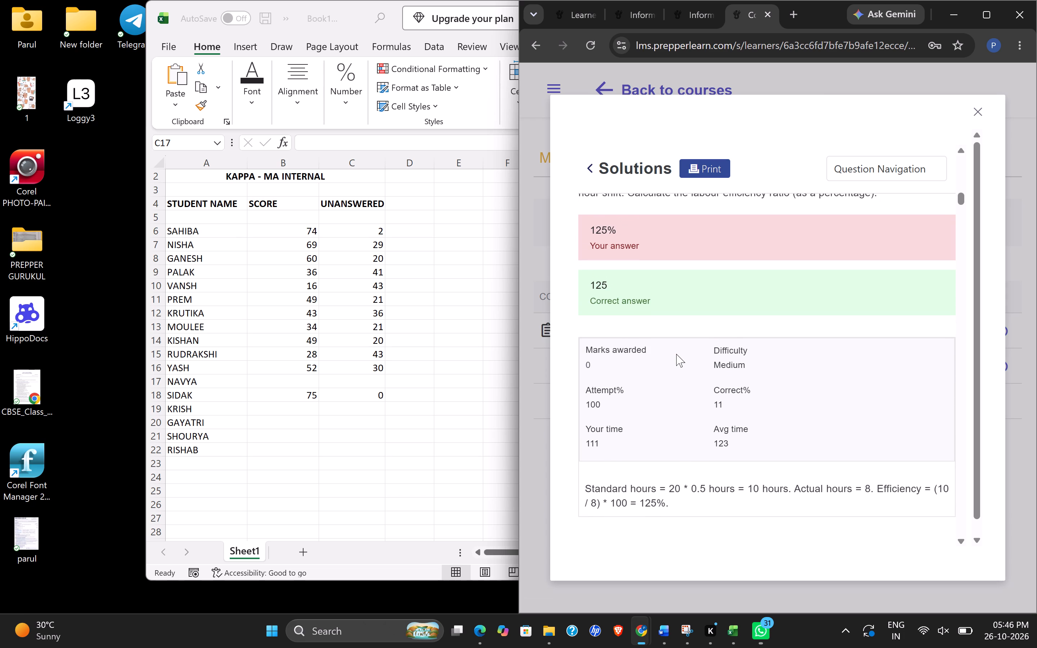
scroll(676, 354, "down", 5)
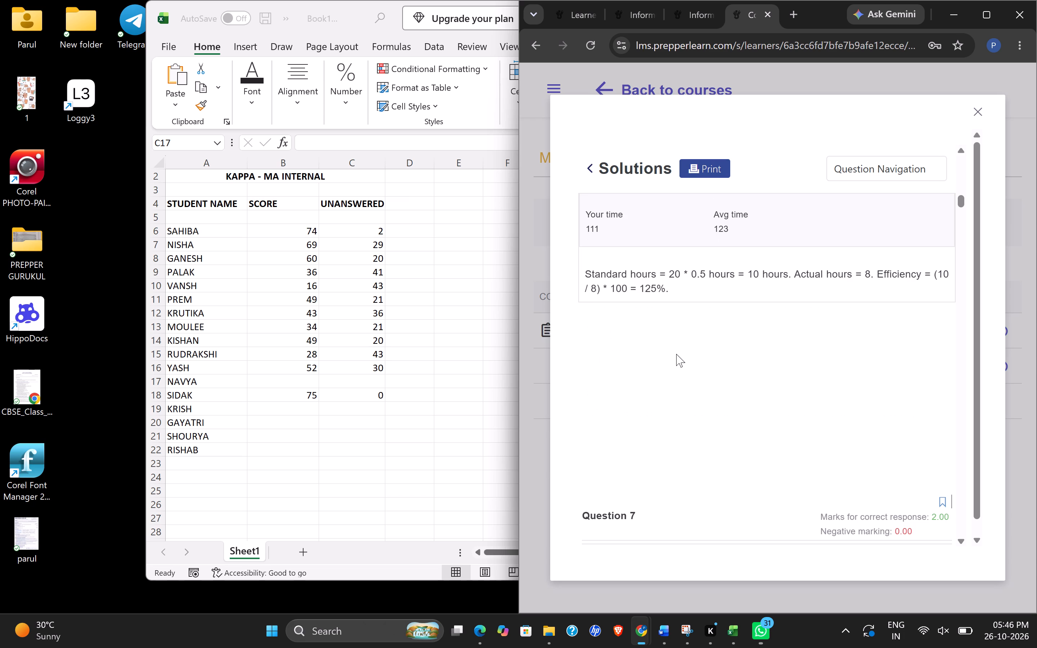
Examine Navya's answers and awarded marks for questions 7 to 14 for subjective answers wrongly marked incorrect.
scroll(676, 354, "down", 10)
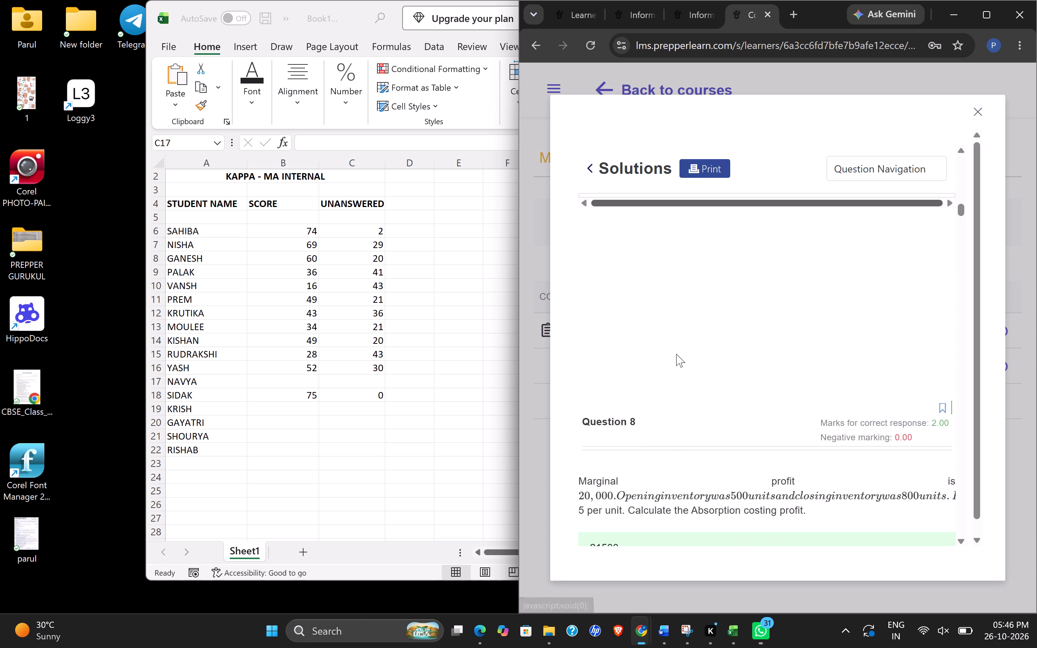
scroll(676, 354, "down", 10)
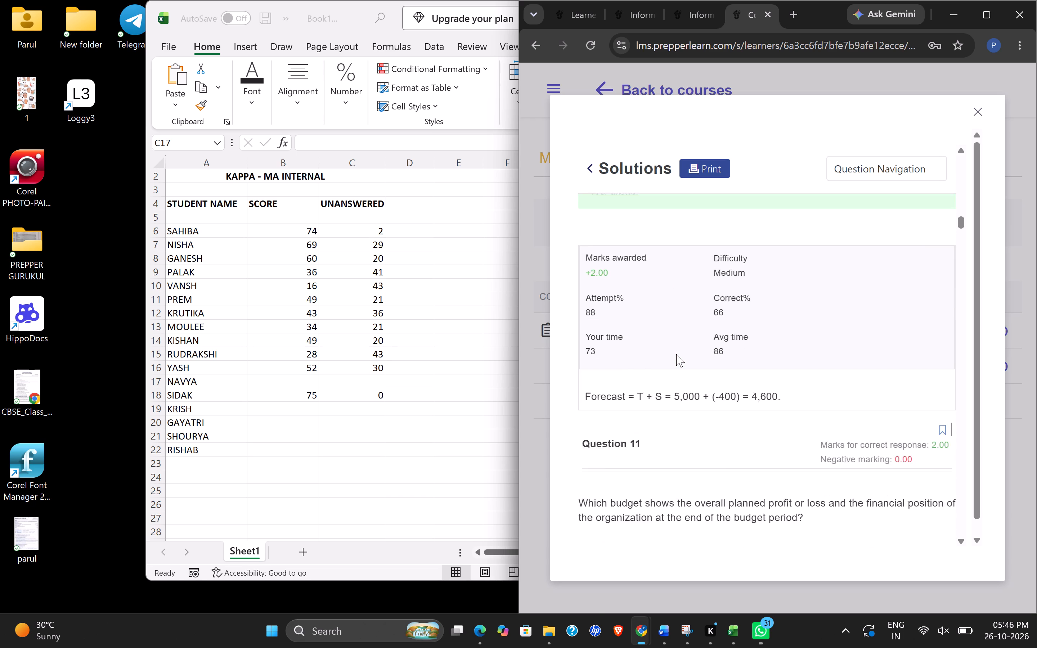
scroll(676, 354, "down", 5)
scroll(676, 354, "up", 1)
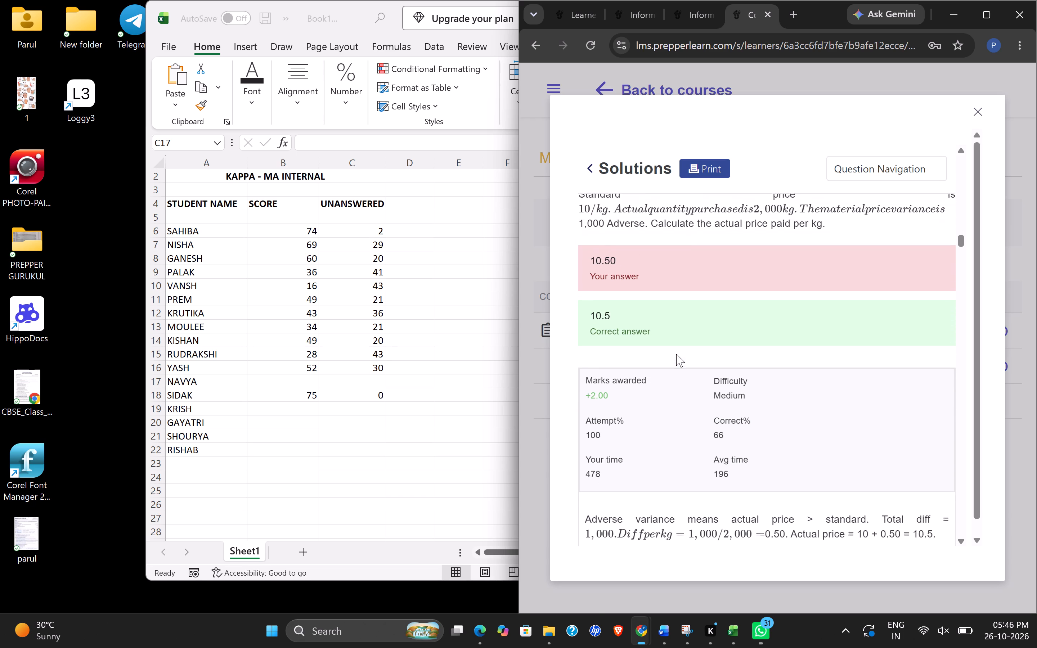
scroll(676, 354, "up", 1)
scroll(678, 322, "down", 6)
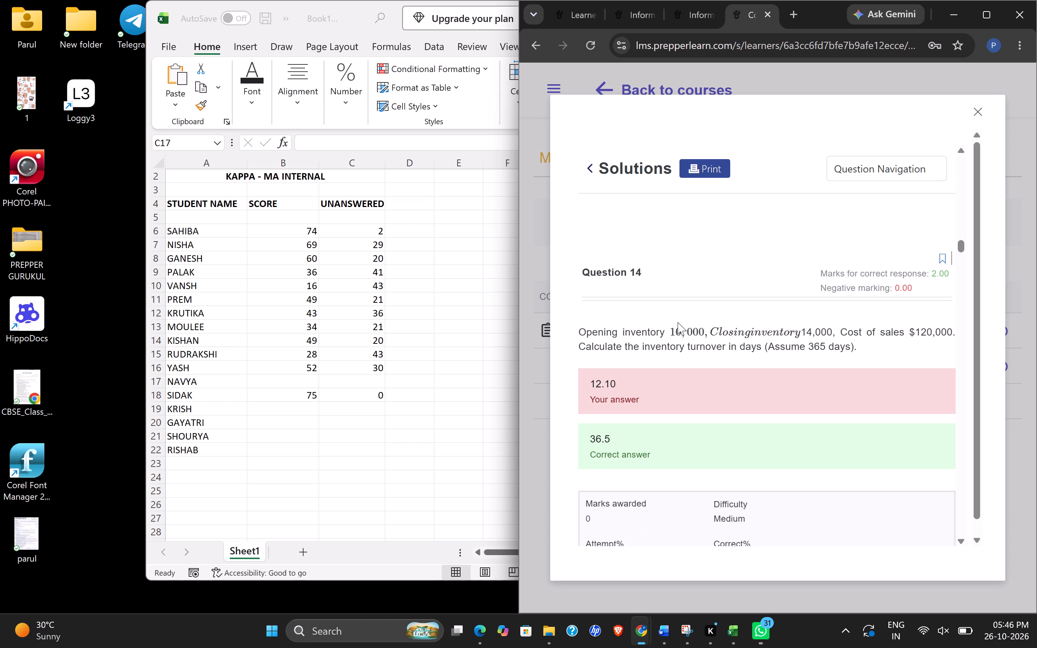
scroll(665, 387, "down", 5)
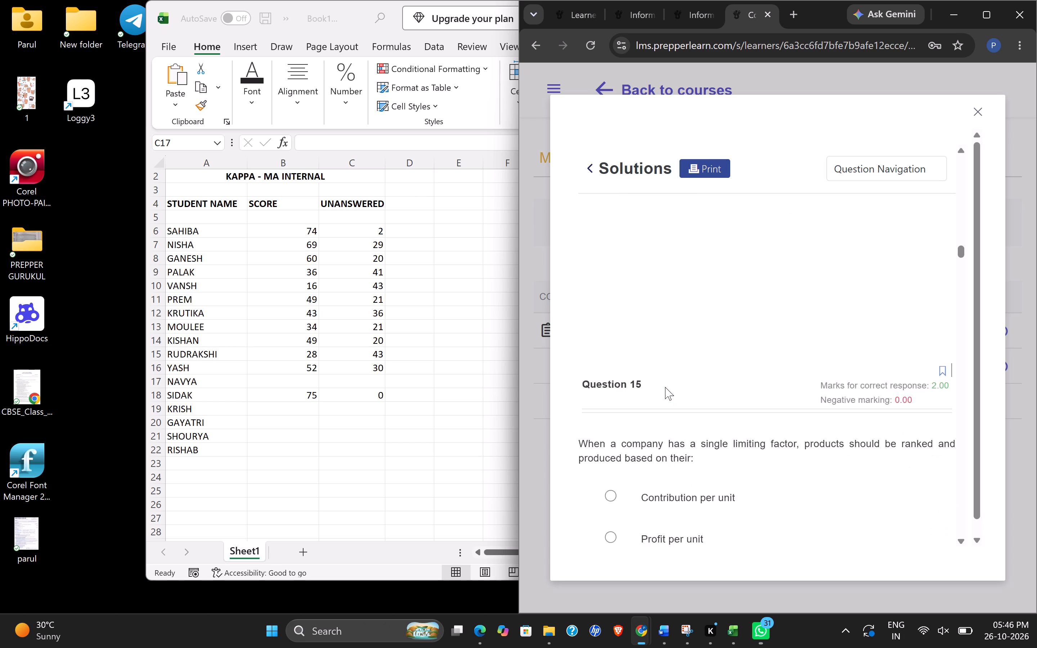
Examine Navya's answers and awarded marks for questions 15 to 22, comparing each with the correct answer.
scroll(665, 387, "down", 13)
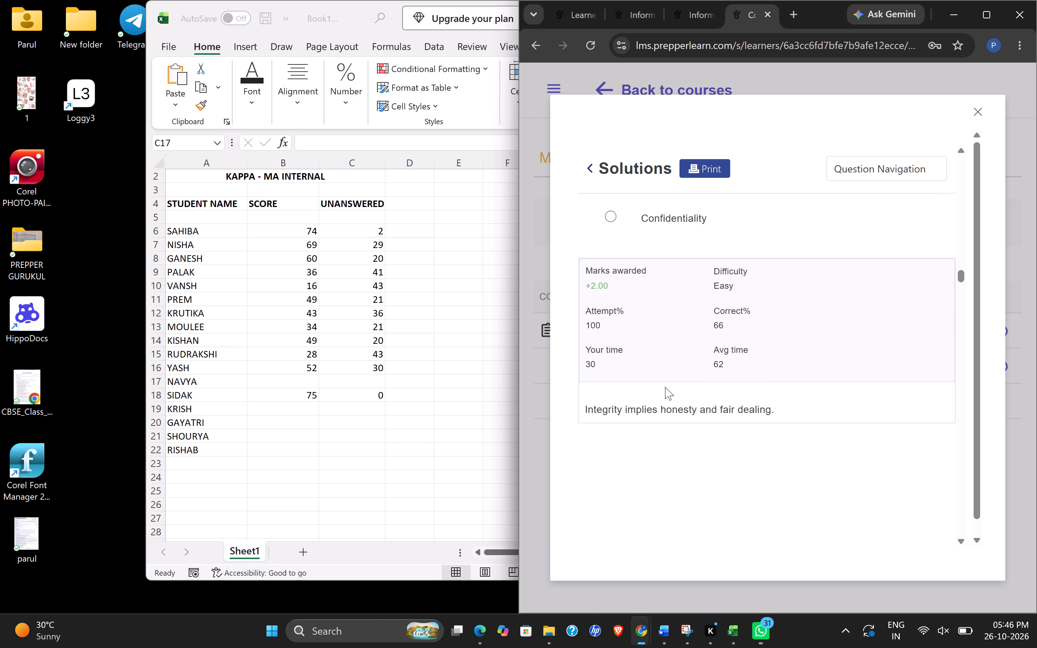
scroll(665, 387, "down", 8)
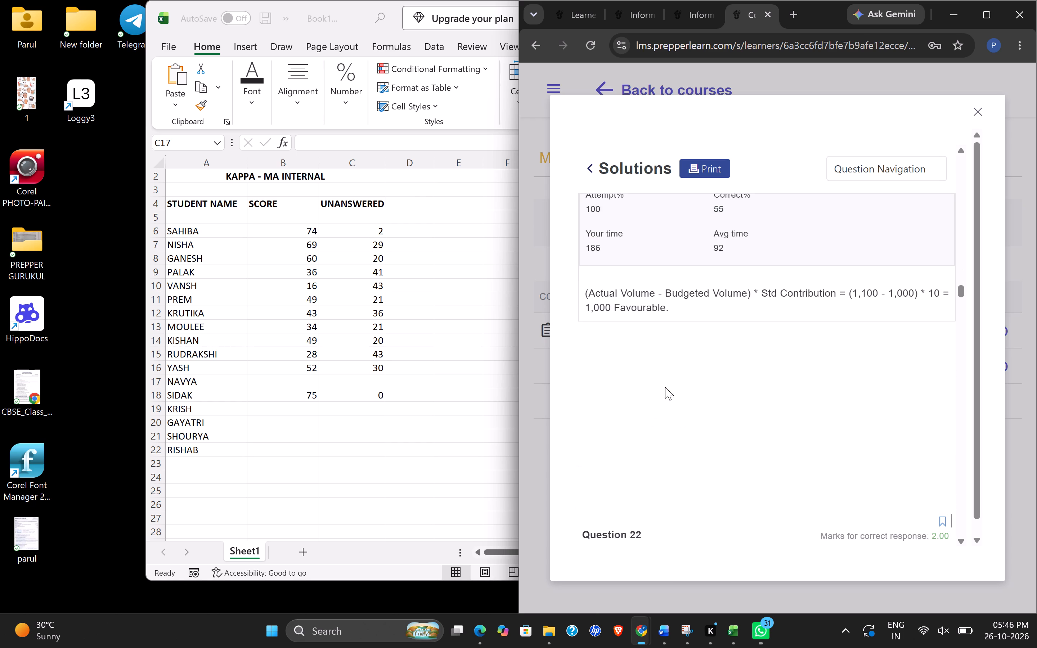
scroll(665, 387, "up", 2)
scroll(665, 387, "down", 4)
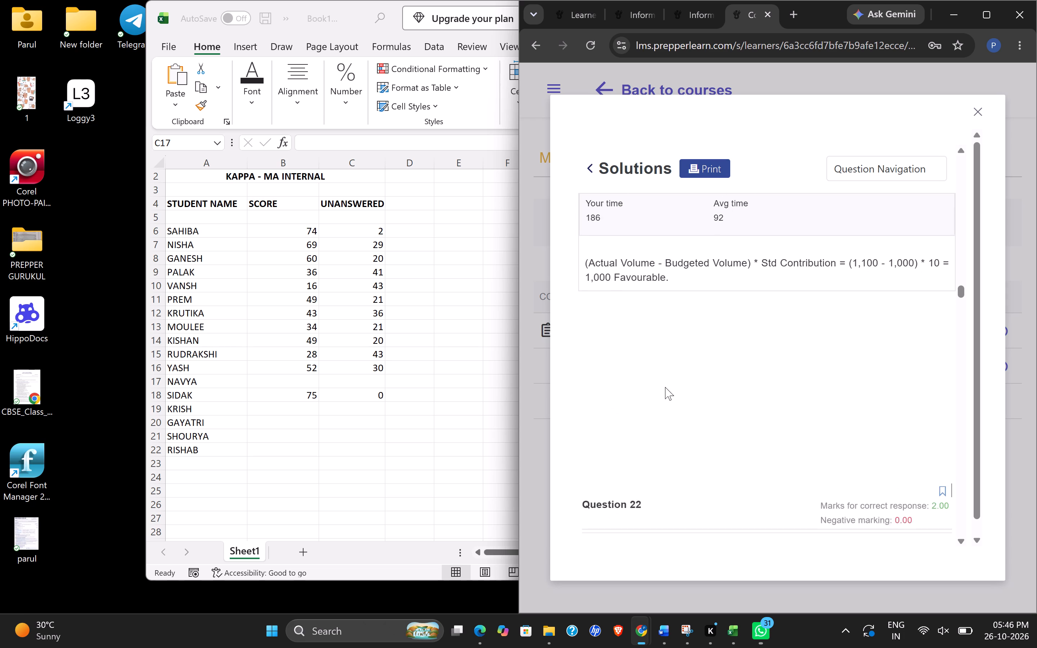
scroll(665, 387, "down", 2)
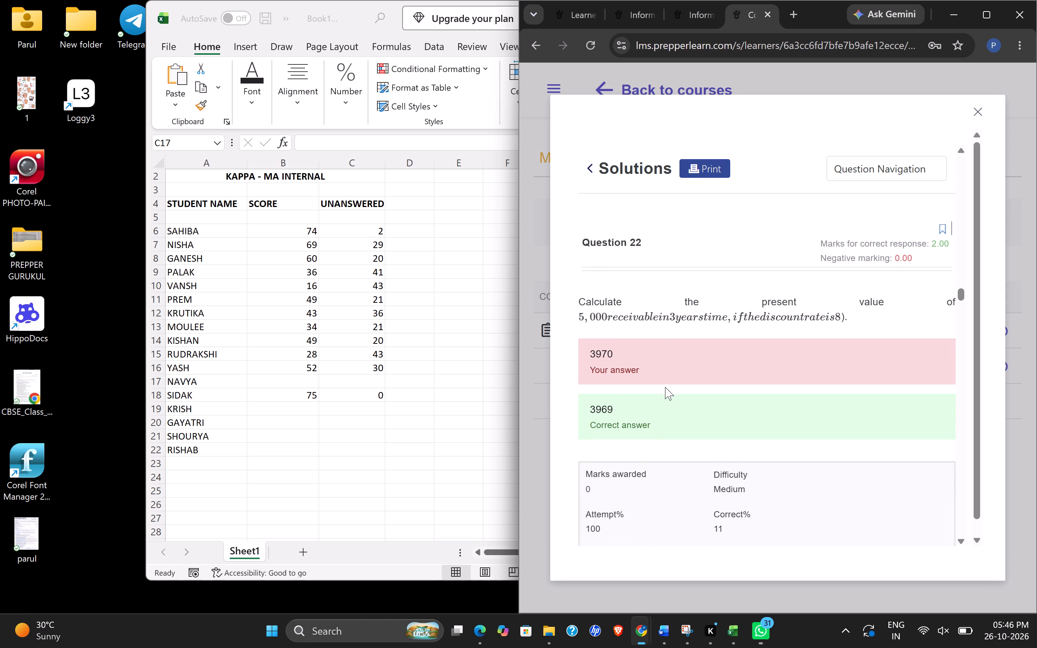
scroll(665, 387, "down", 1)
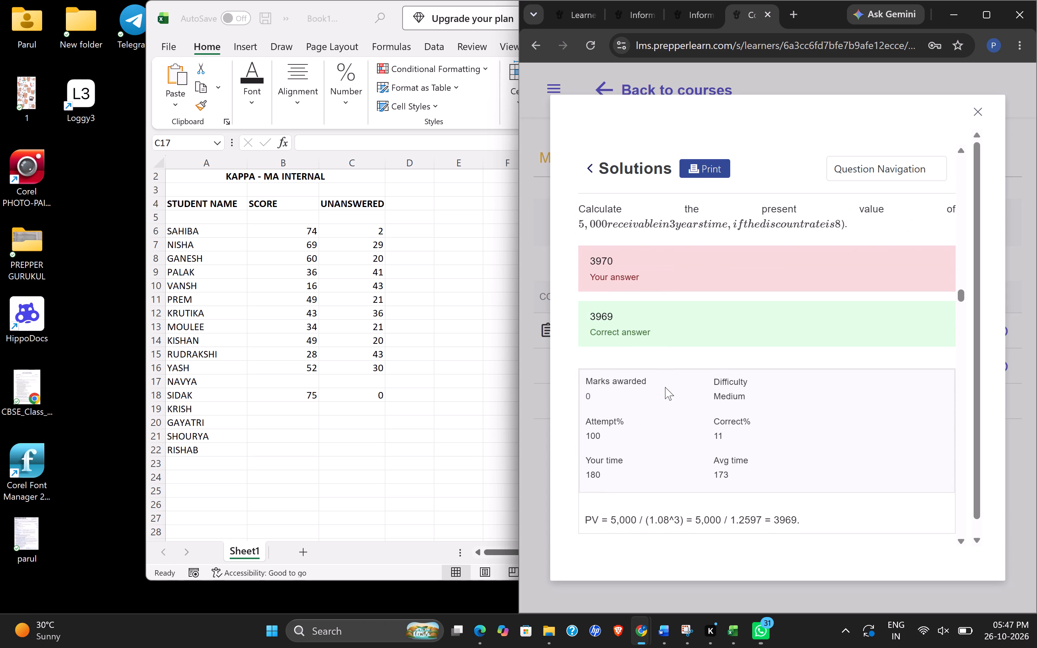
Examine Navya's answers and awarded marks for questions 23 to 27, comparing each with the correct answer.
scroll(665, 387, "down", 8)
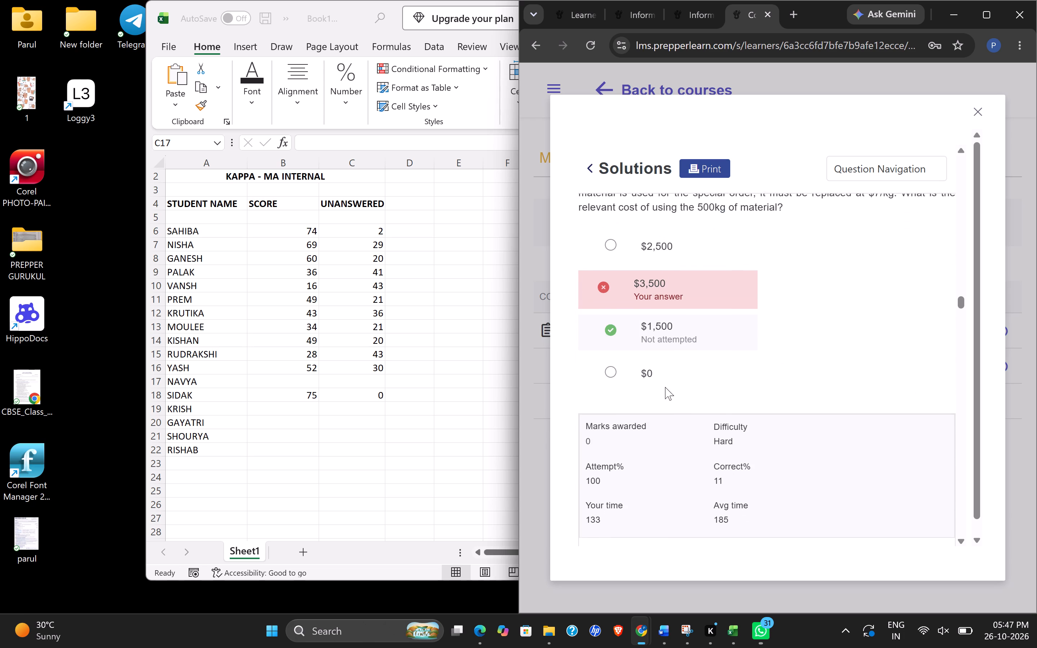
scroll(665, 387, "down", 8)
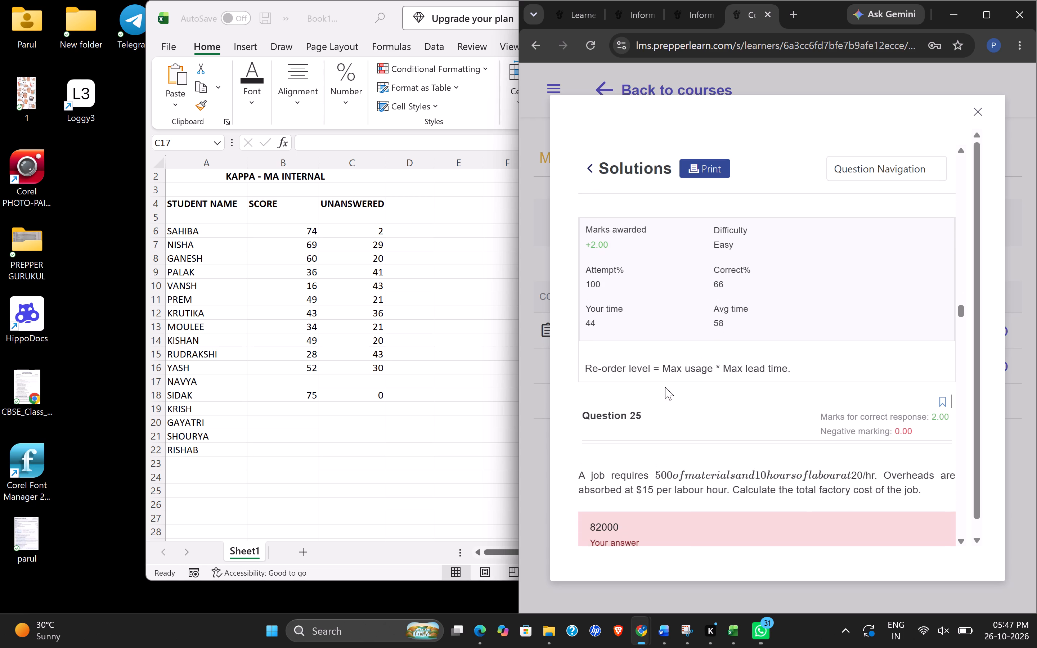
scroll(665, 387, "down", 6)
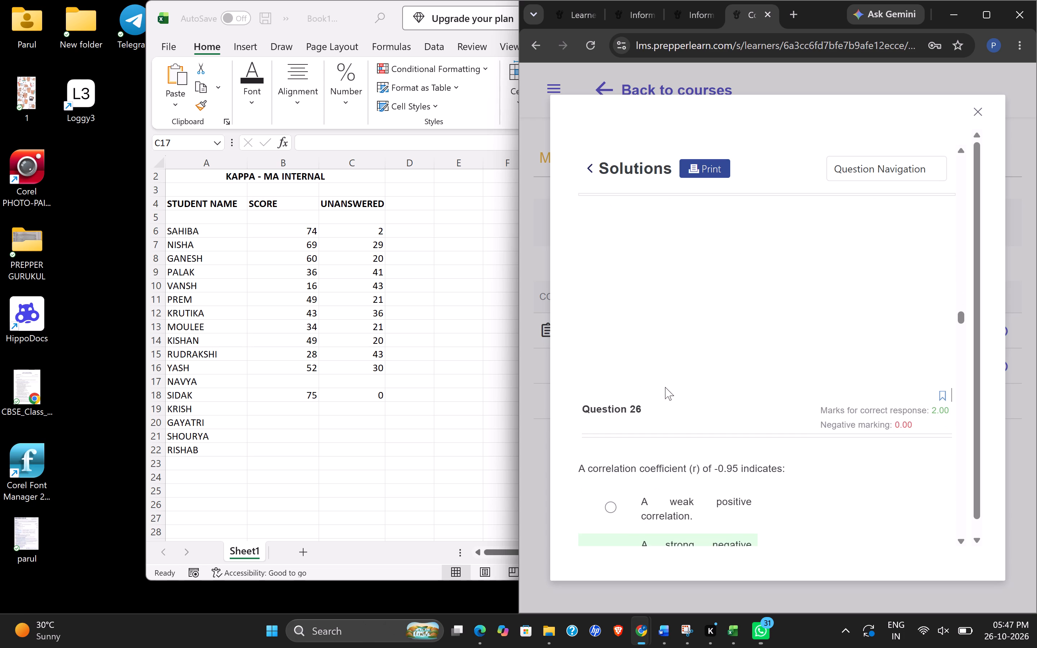
scroll(665, 387, "down", 11)
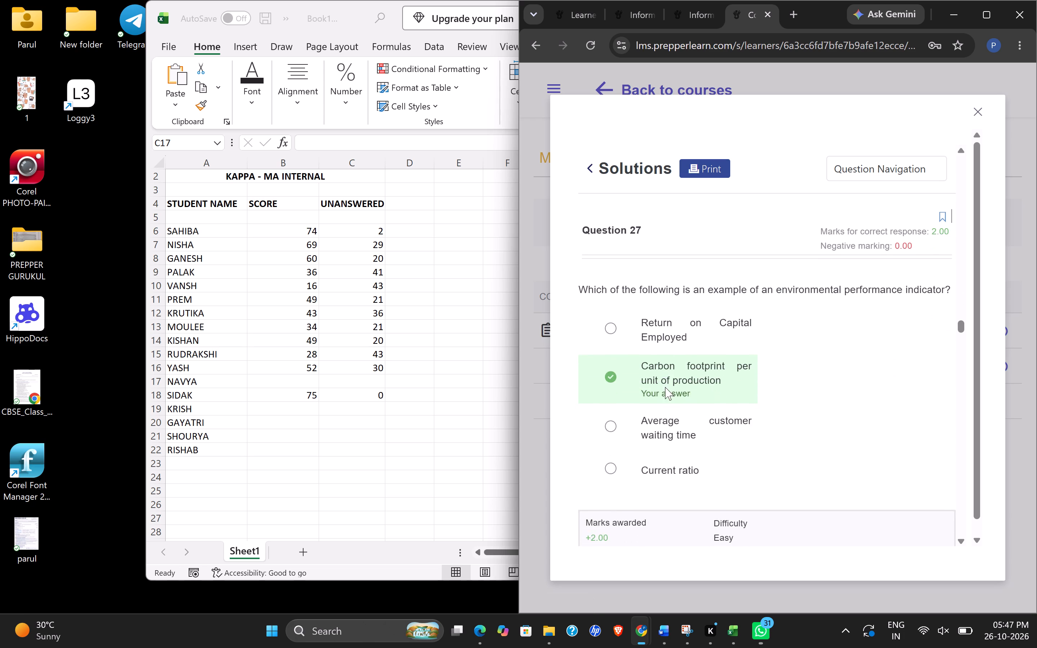
Examine Navya's answers and awarded marks for questions 28 to 34 for subjective answers wrongly marked incorrect.
scroll(665, 387, "down", 5)
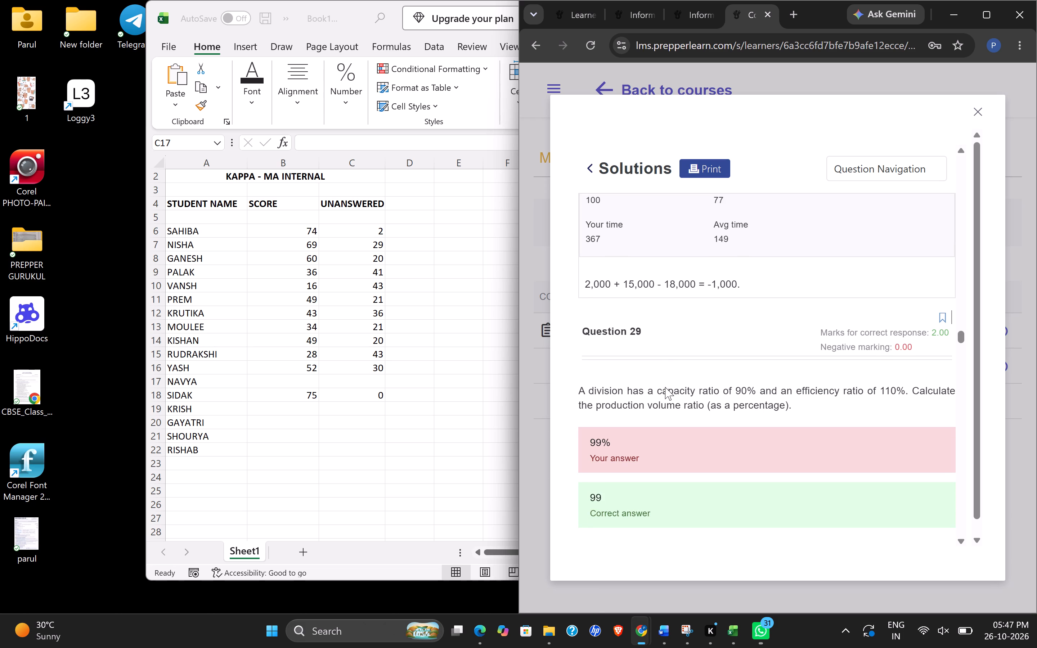
scroll(665, 387, "down", 5)
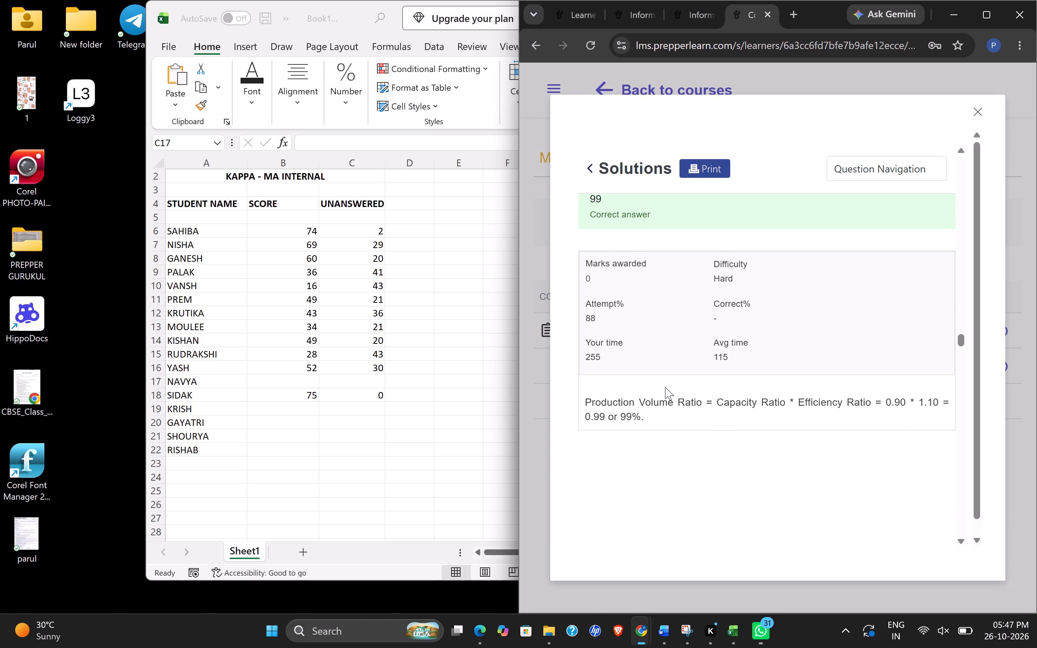
scroll(665, 387, "down", 7)
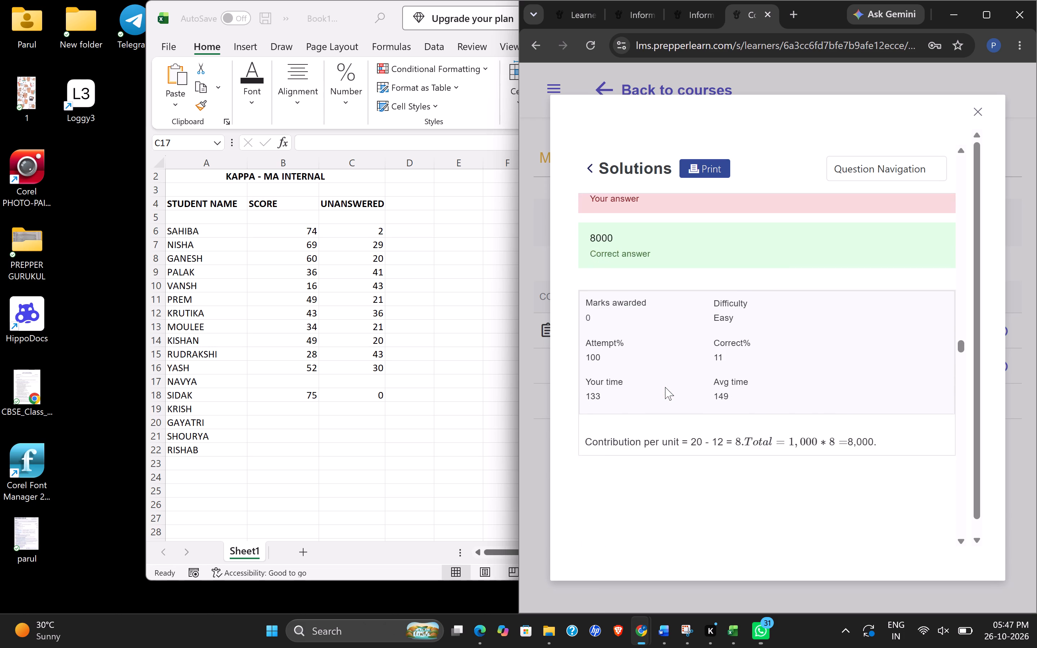
scroll(665, 387, "down", 7)
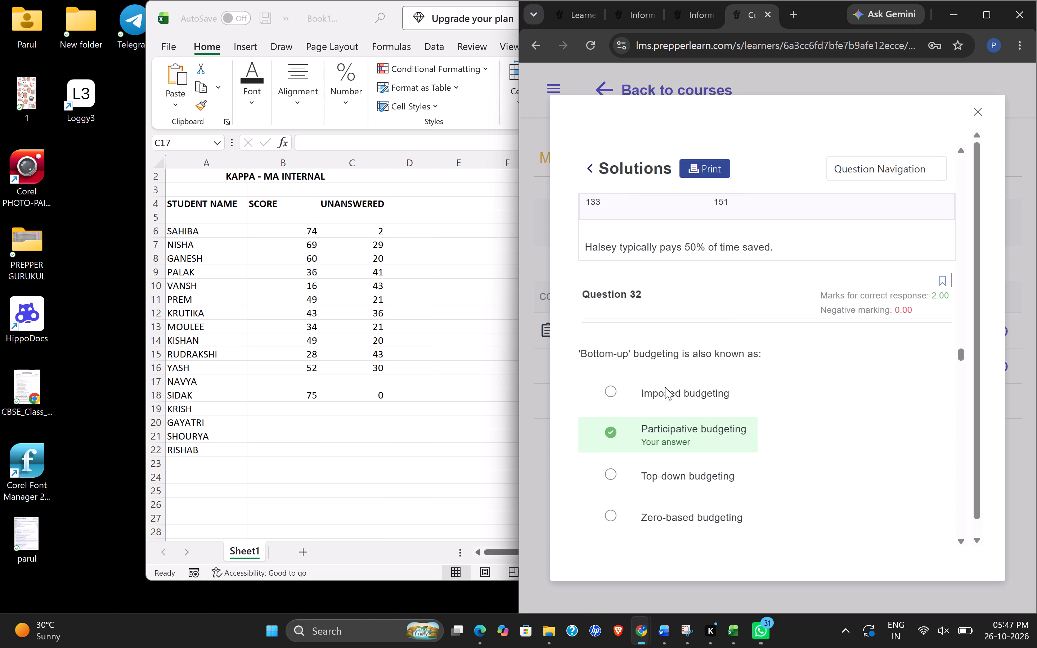
scroll(665, 387, "down", 6)
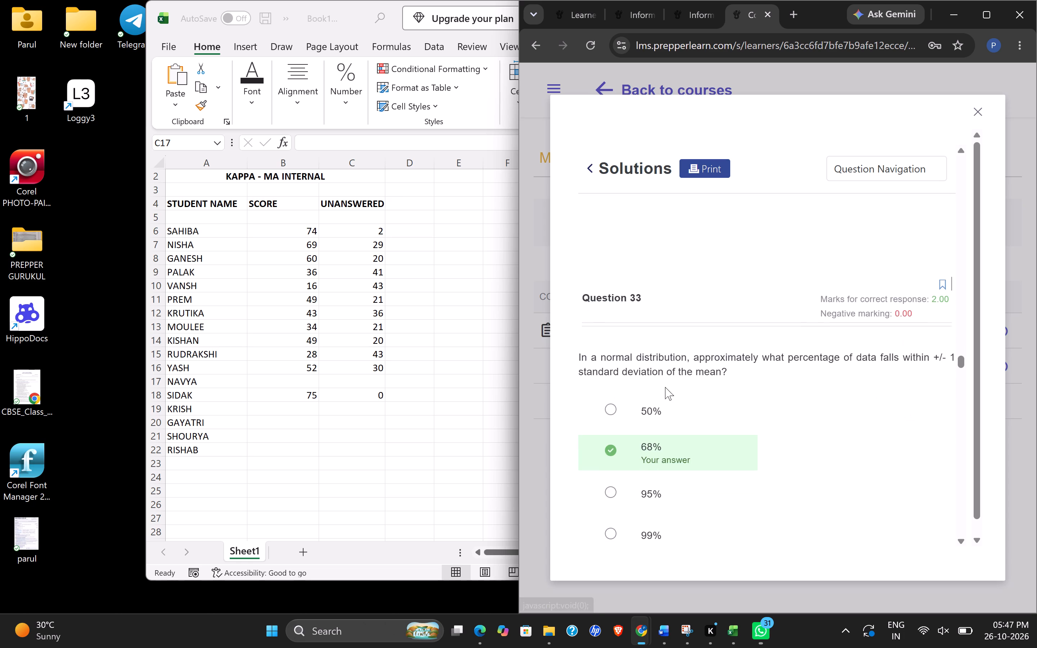
scroll(665, 387, "down", 8)
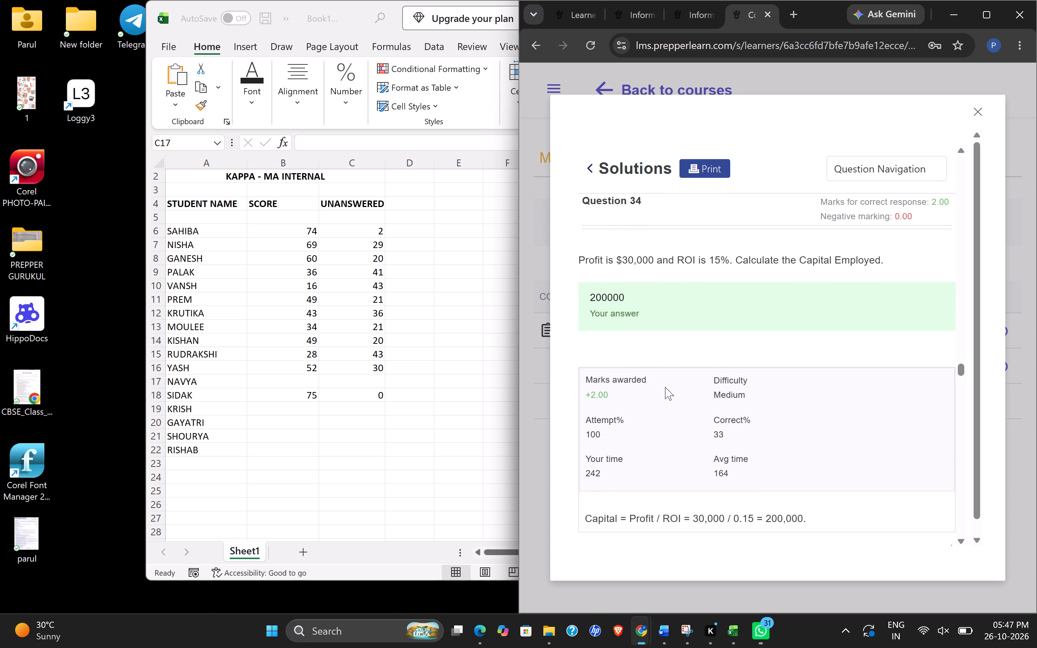
Examine Navya's answers and awarded marks for questions 35 to 41, including the ChemCo process costing calculations.
scroll(665, 387, "down", 8)
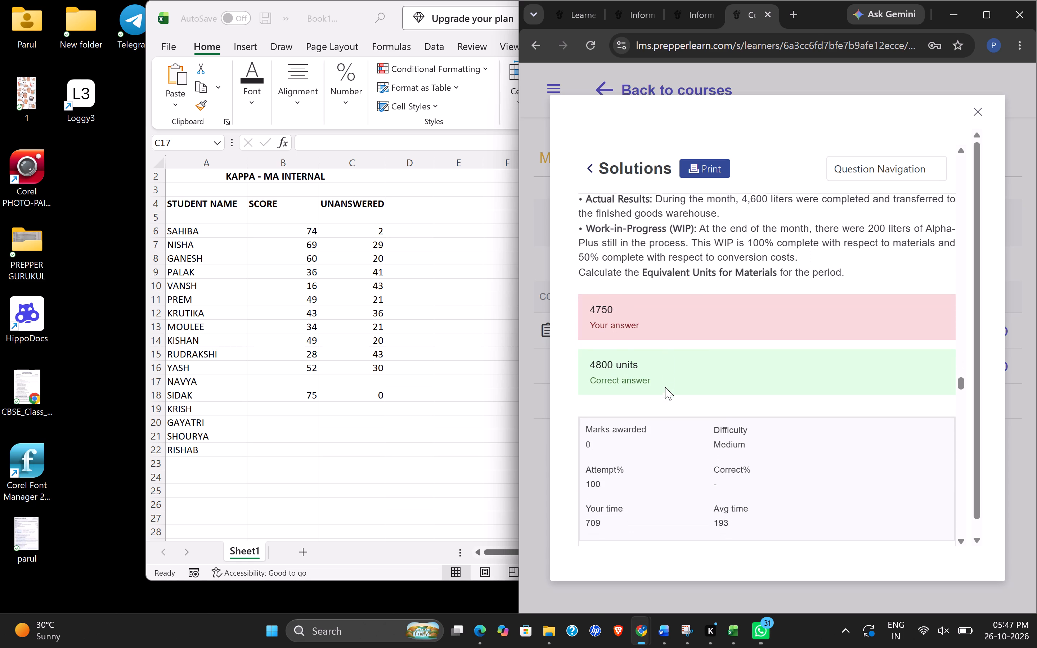
scroll(665, 387, "down", 4)
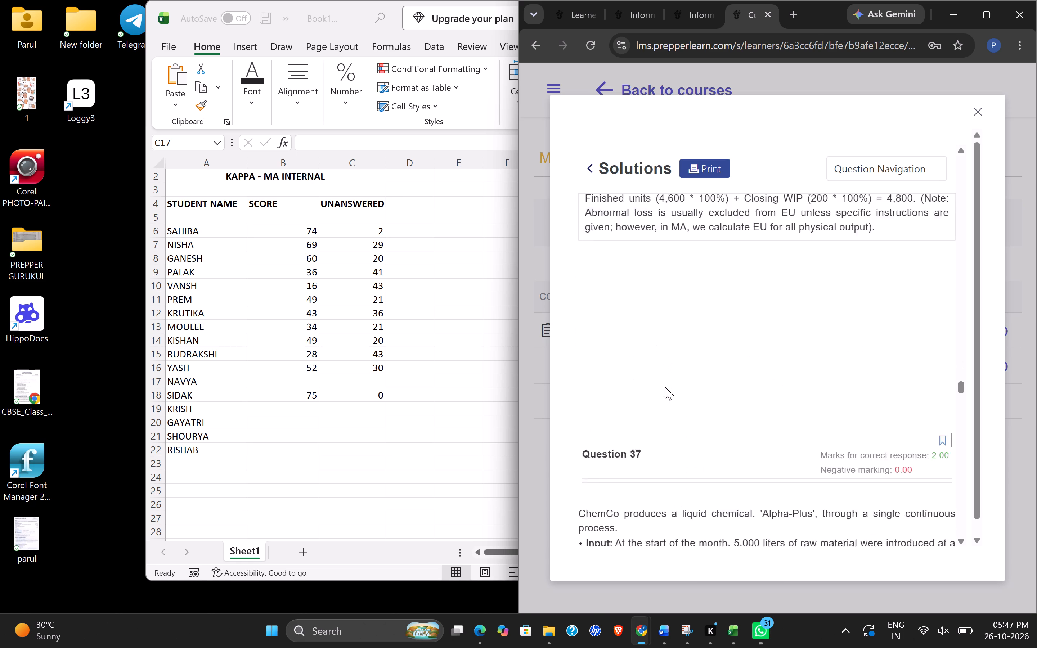
scroll(665, 387, "down", 8)
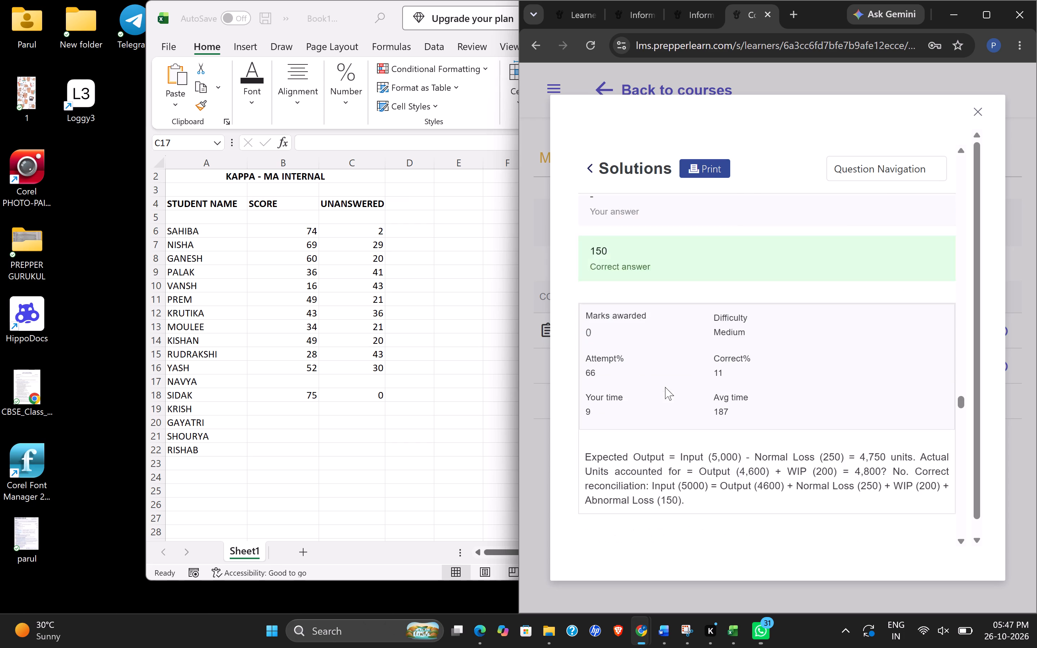
scroll(665, 387, "down", 6)
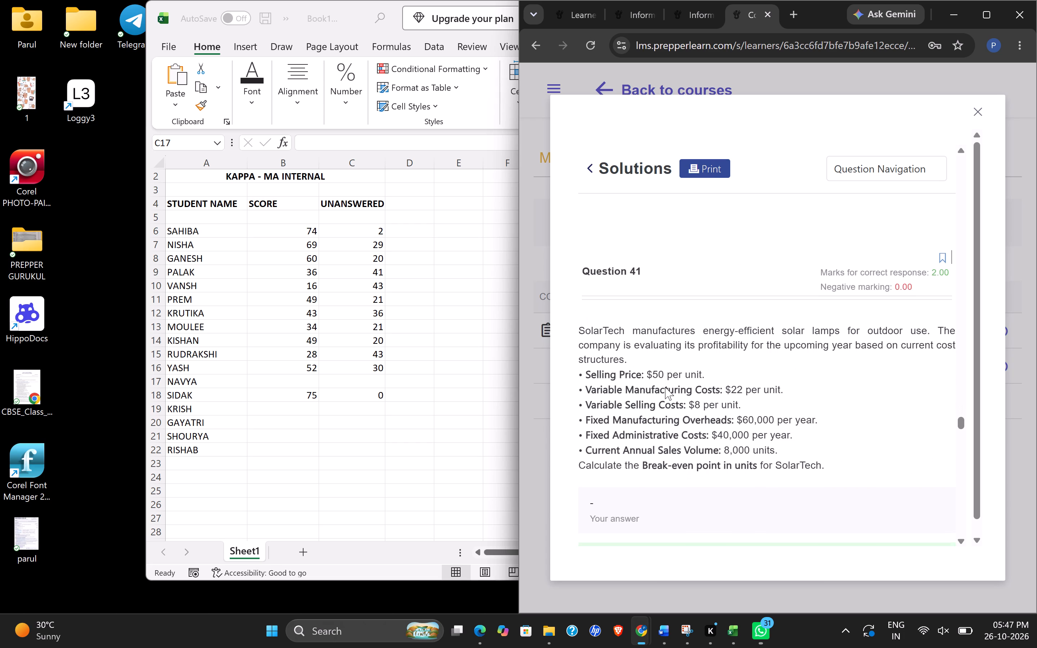
scroll(665, 387, "down", 8)
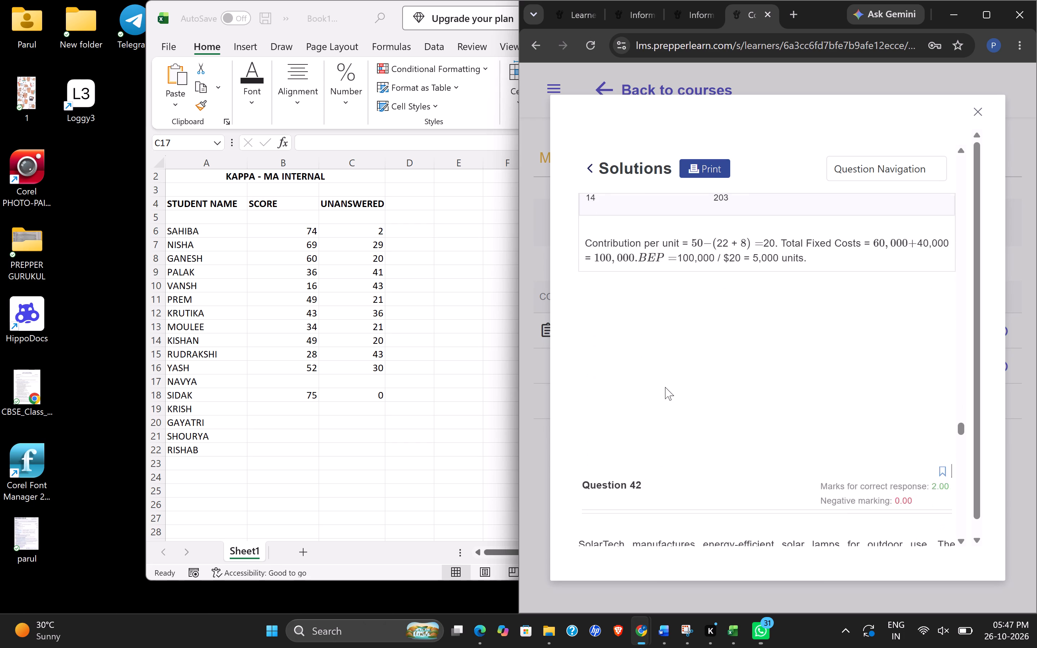
Compare Navya's answers to the SolarTech questions 42 to 45 with the correct ones, checking for correct subjective answers without marks.
scroll(665, 387, "down", 10)
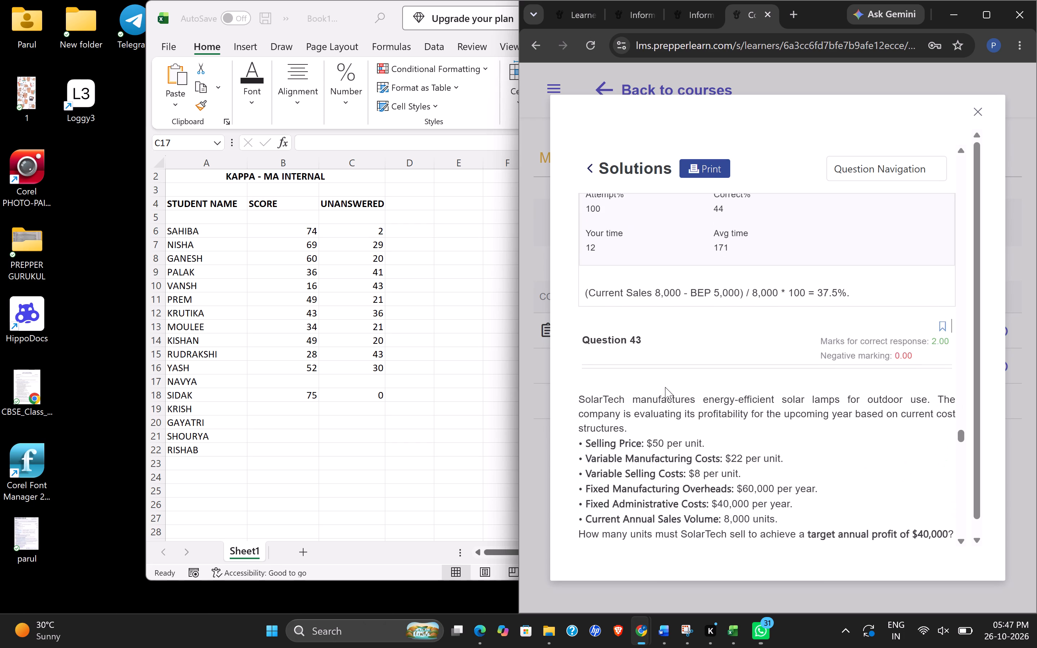
scroll(665, 387, "down", 3)
scroll(665, 387, "up", 3)
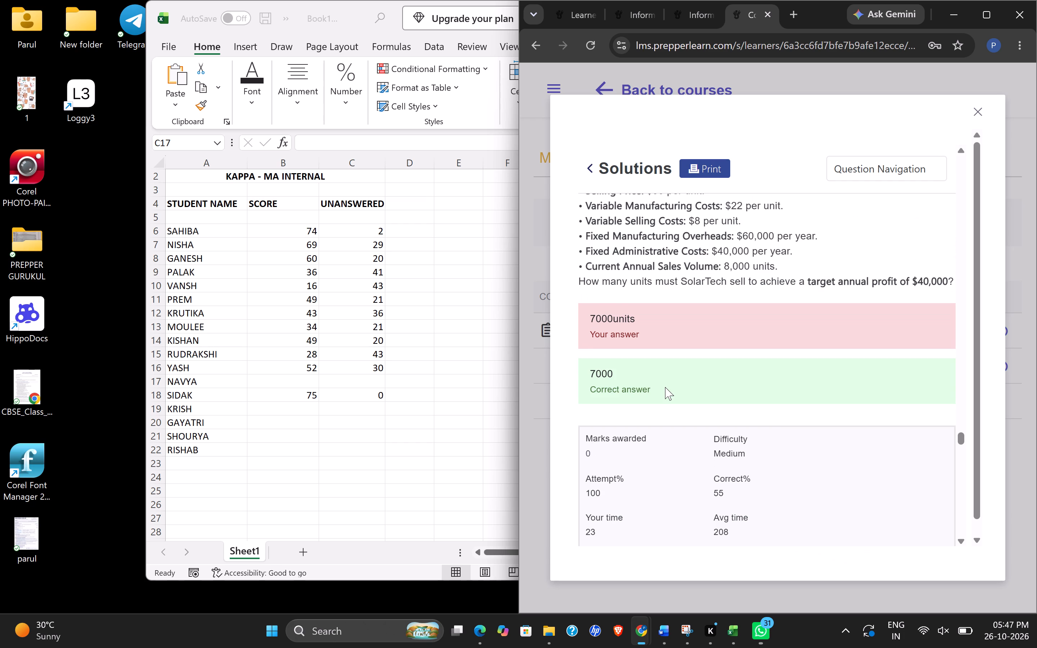
scroll(665, 387, "up", 2)
scroll(665, 387, "down", 3)
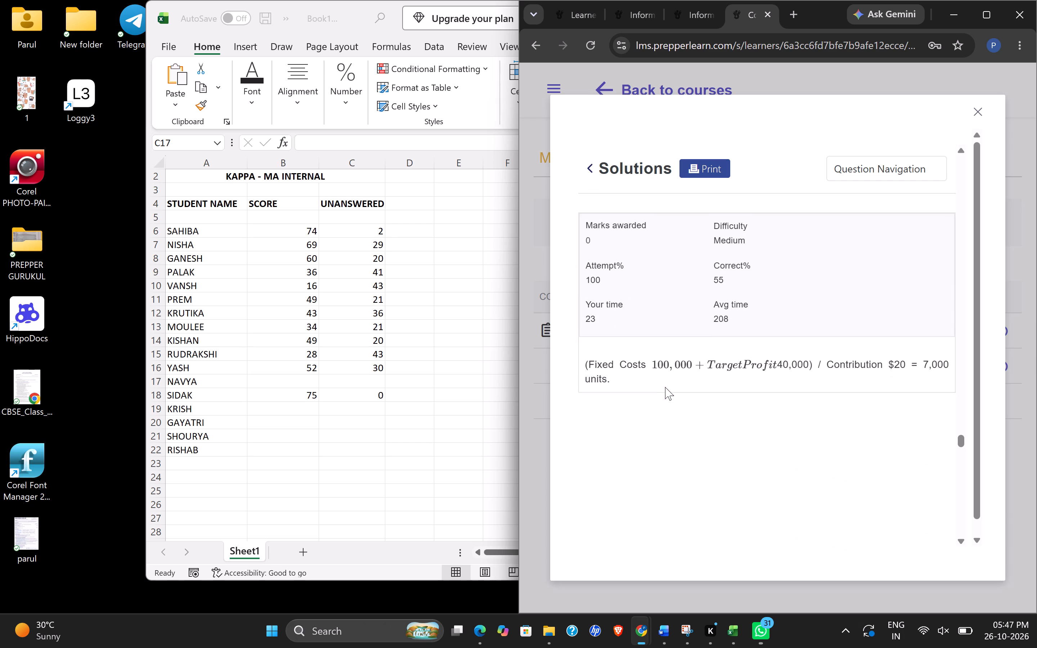
scroll(665, 387, "down", 6)
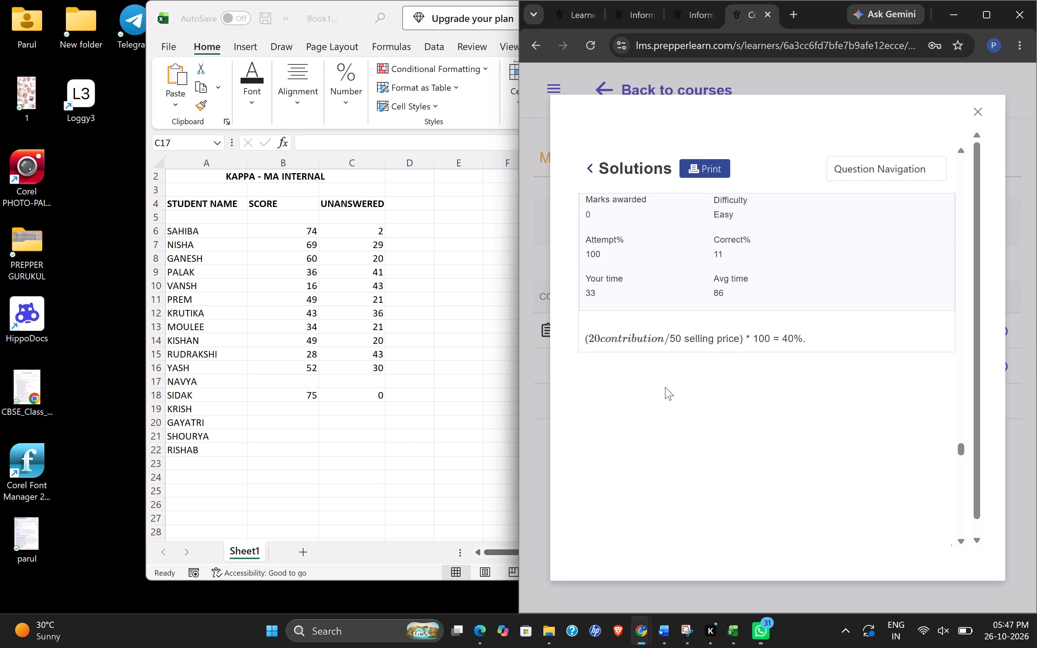
scroll(665, 387, "down", 8)
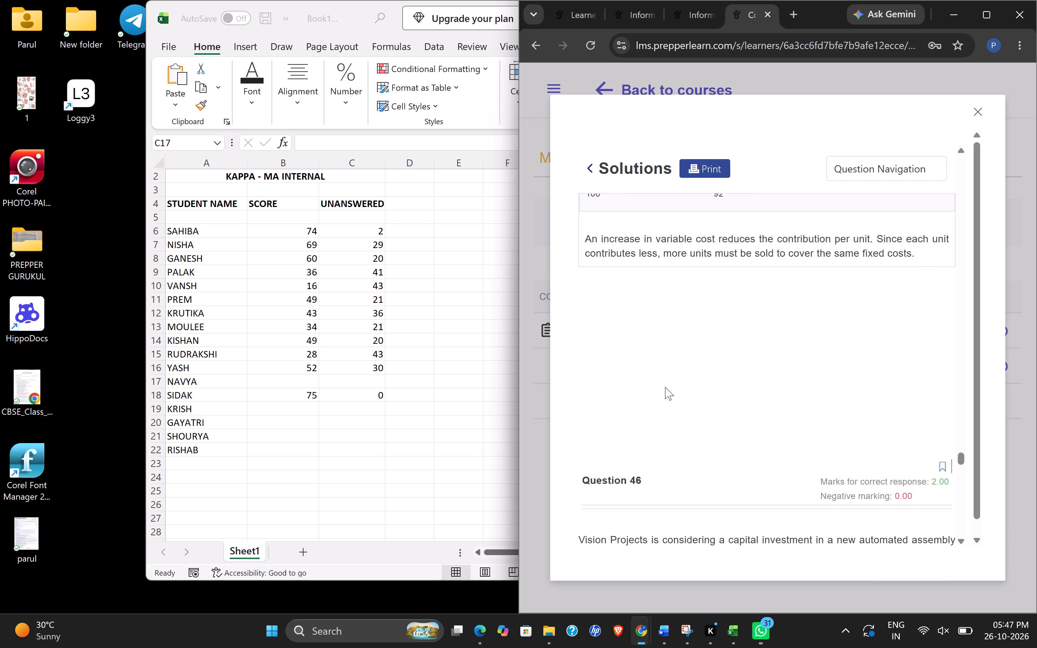
Compare Navya's Vision Projects answers from question 46 through the payback period and IRR calculations with the correct ones.
scroll(665, 387, "down", 7)
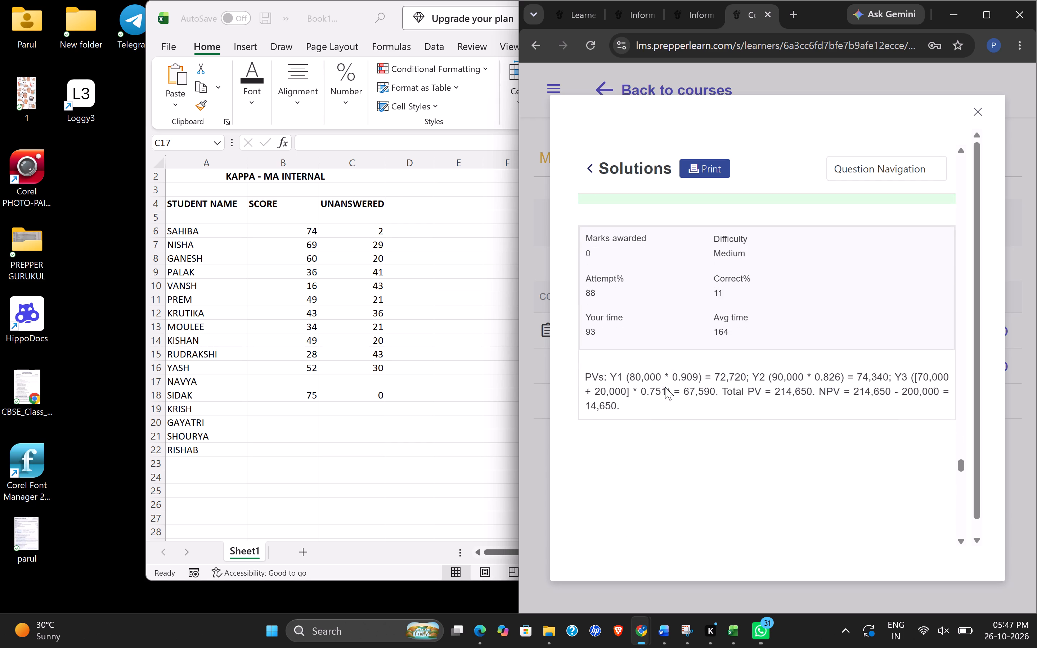
scroll(665, 387, "down", 4)
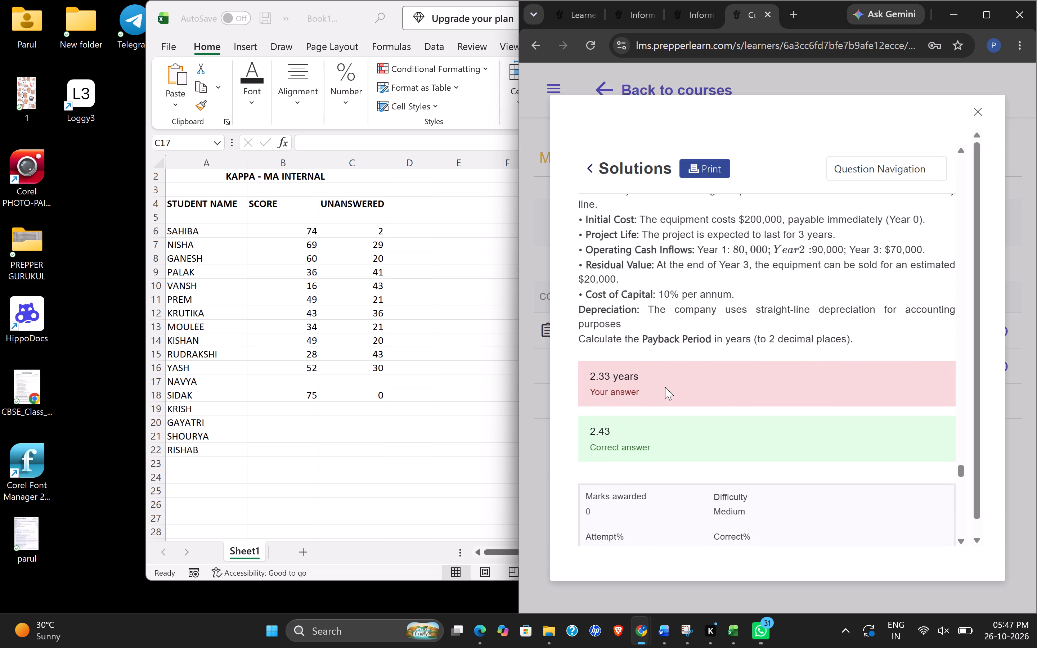
scroll(665, 387, "down", 2)
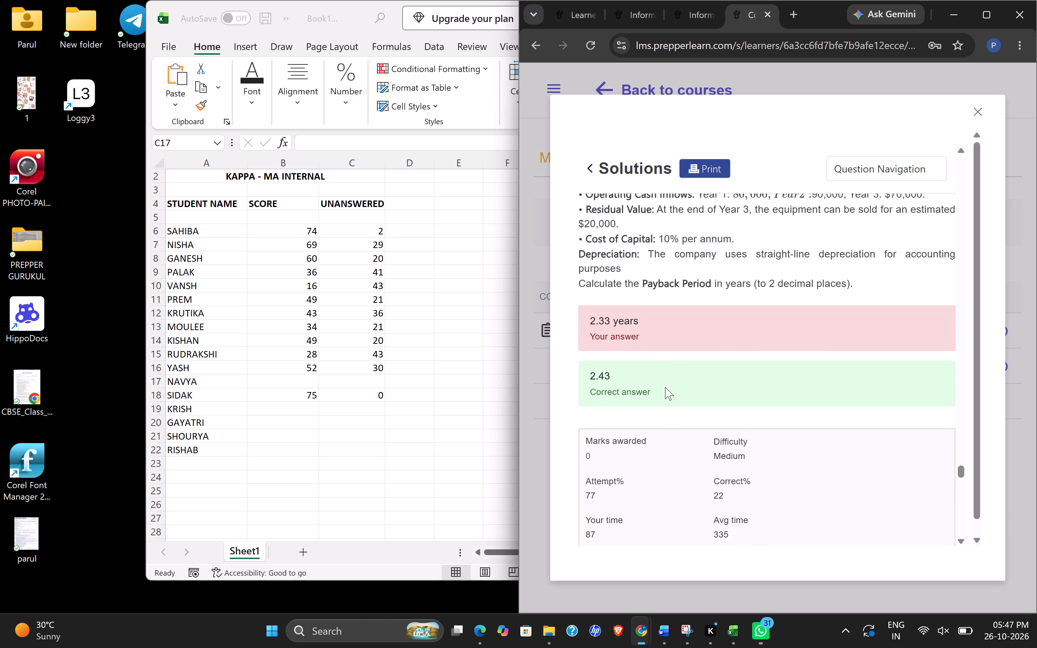
scroll(665, 387, "down", 4)
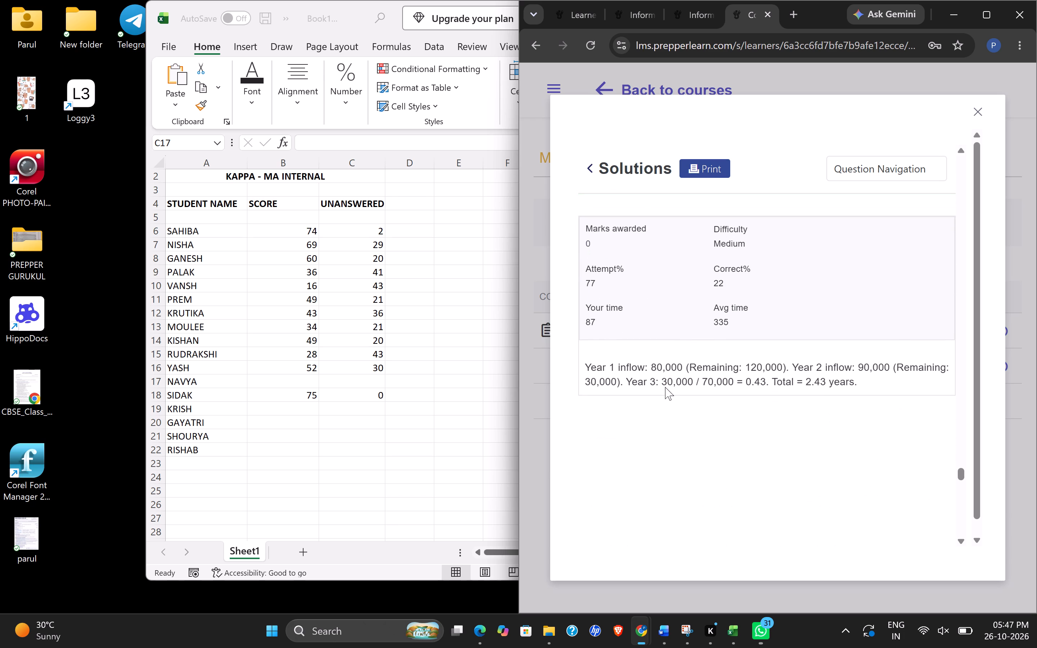
scroll(665, 387, "up", 2)
scroll(665, 387, "down", 1)
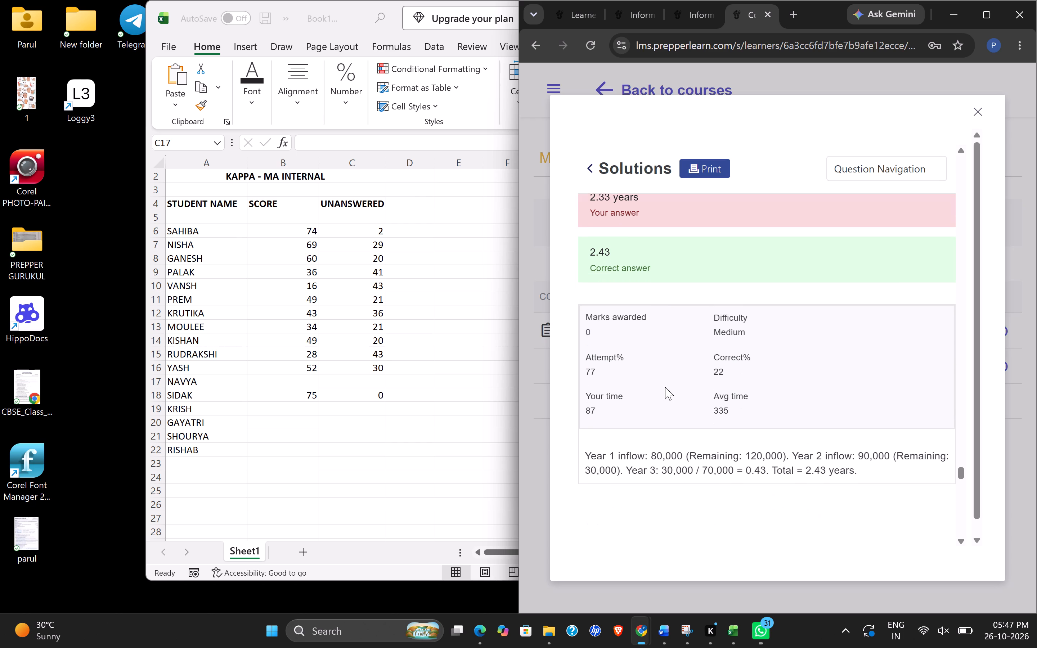
scroll(665, 387, "down", 1)
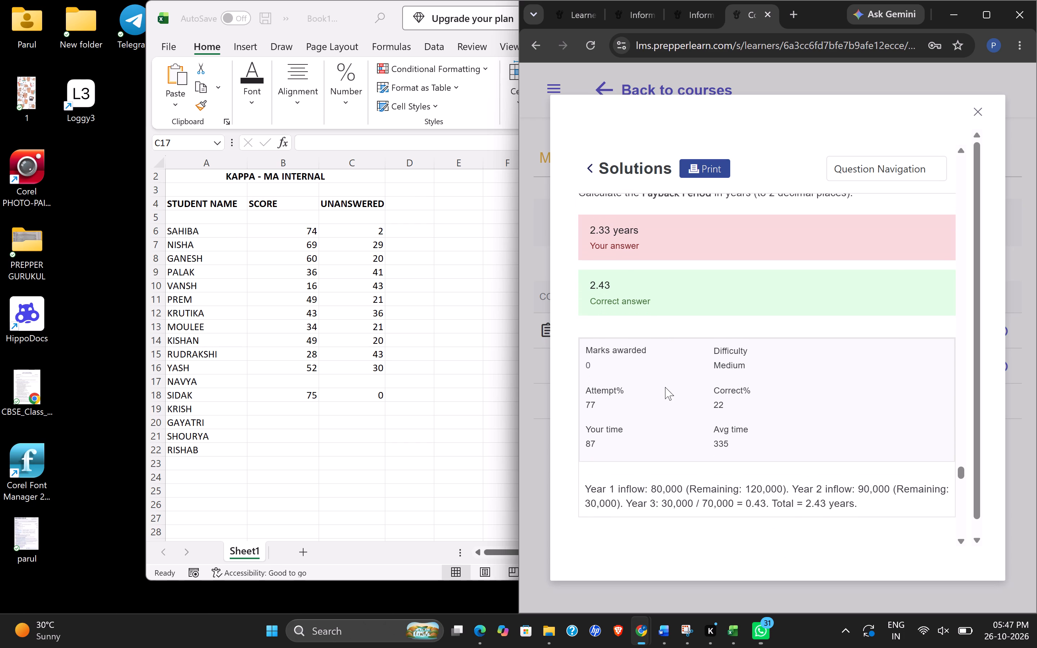
scroll(665, 387, "down", 8)
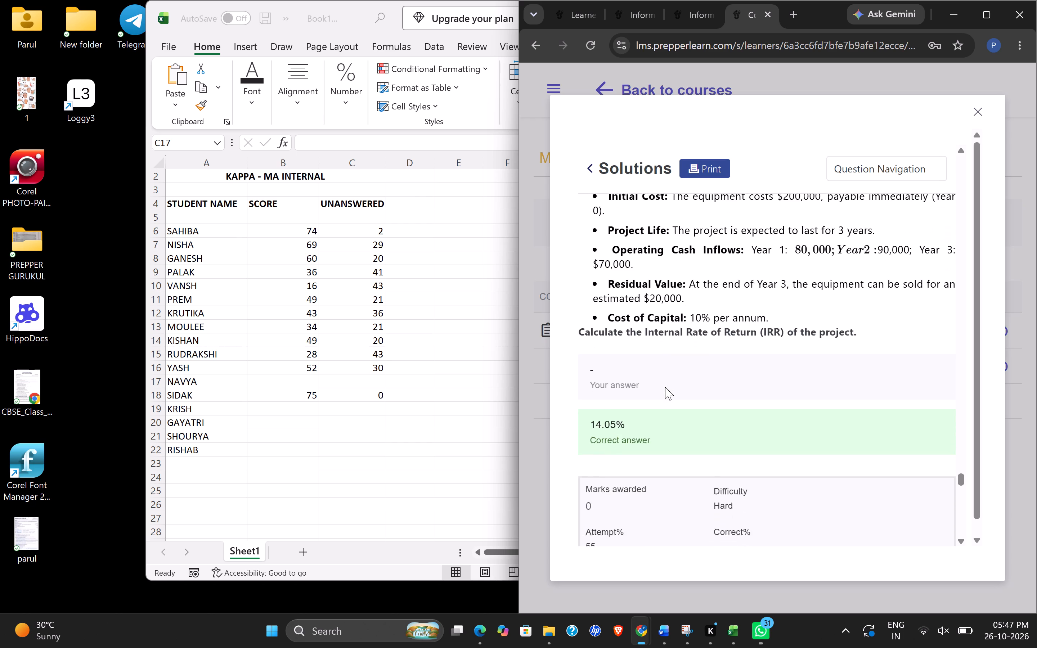
Examine Navya's answers and awarded marks for the remaining investment appraisal questions, and close the solutions.
scroll(665, 387, "down", 6)
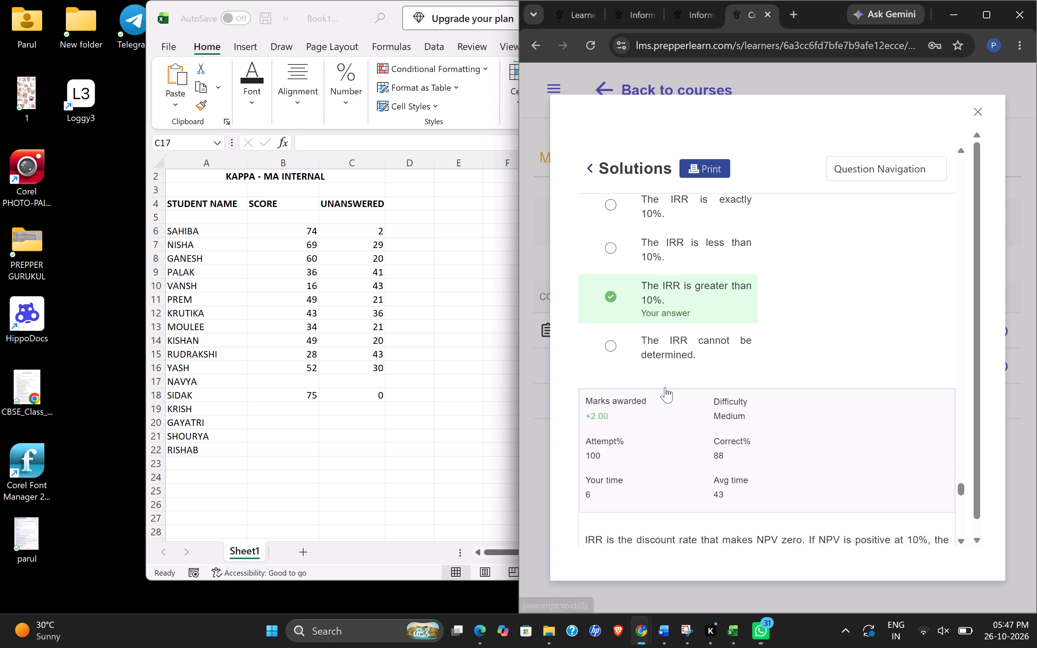
scroll(665, 387, "down", 8)
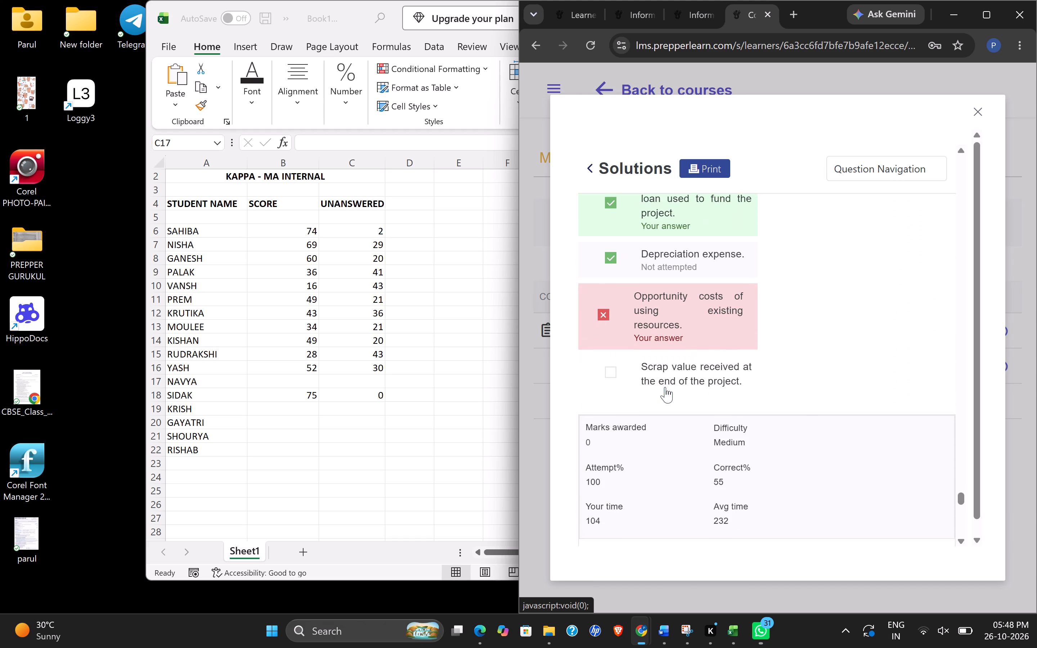
scroll(665, 387, "down", 6)
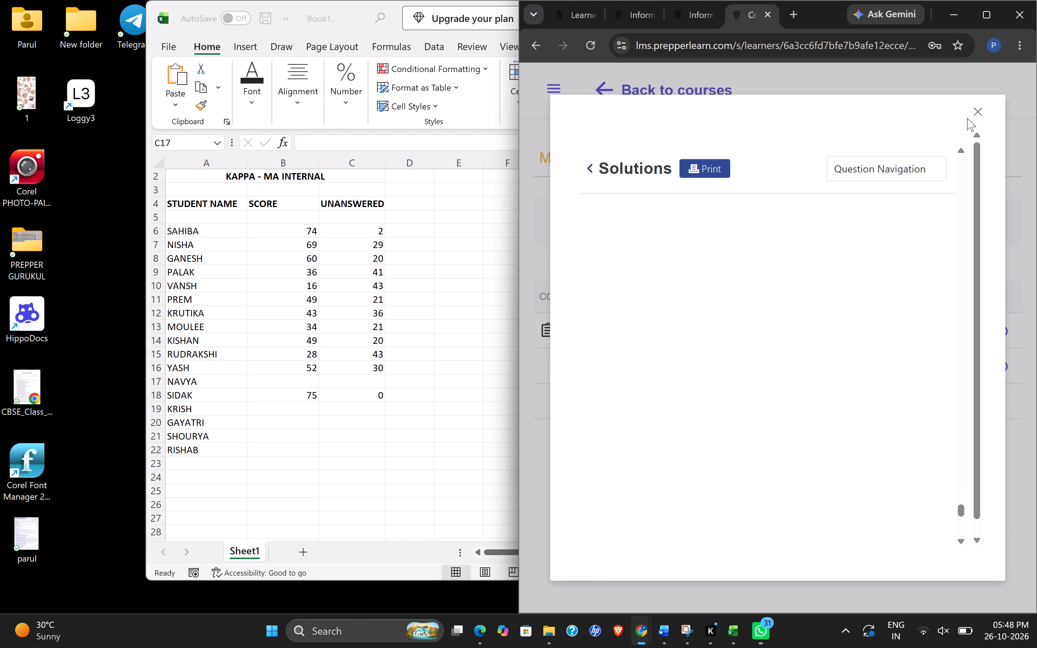
left_click(974, 112)
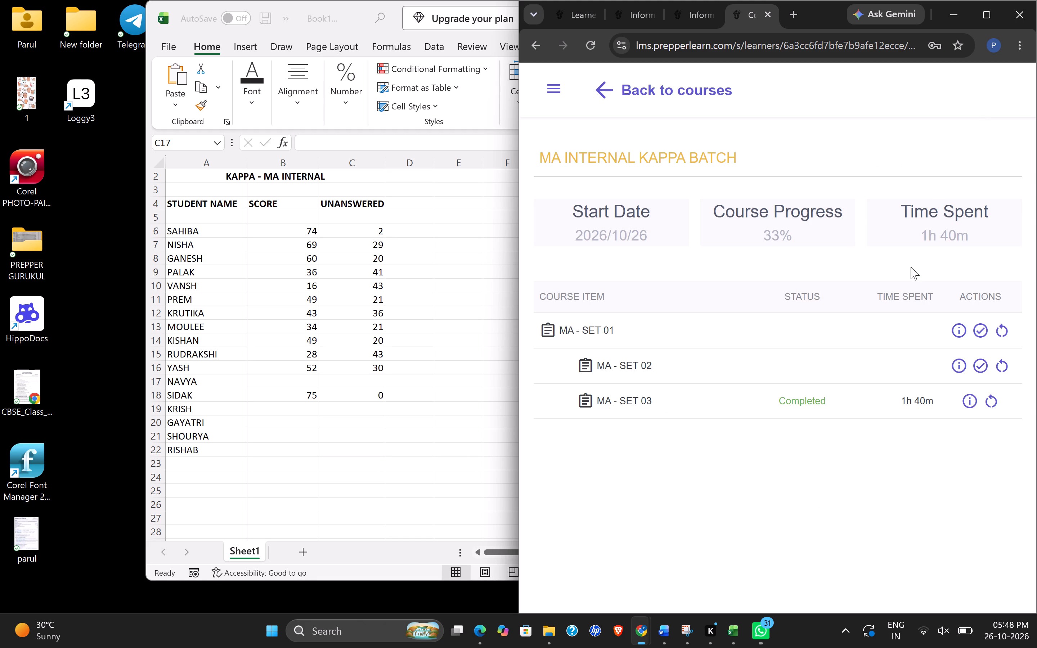
Check which learner's profile is open and reopen the MA - SET 03 attempt details to read the score and unanswered marks.
left_click(557, 91)
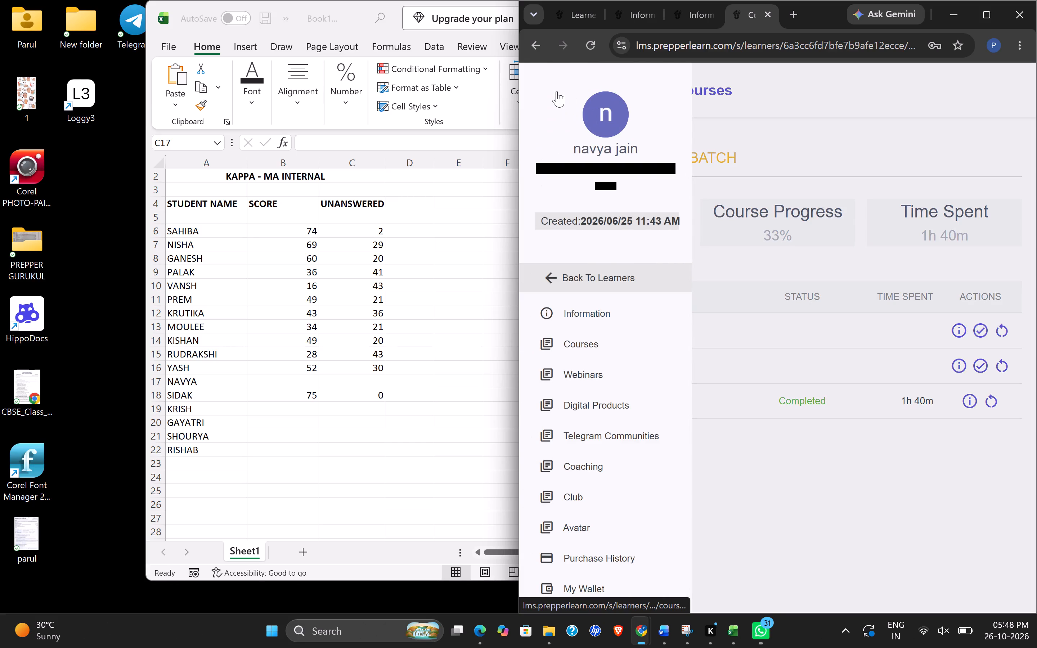
left_click(778, 122)
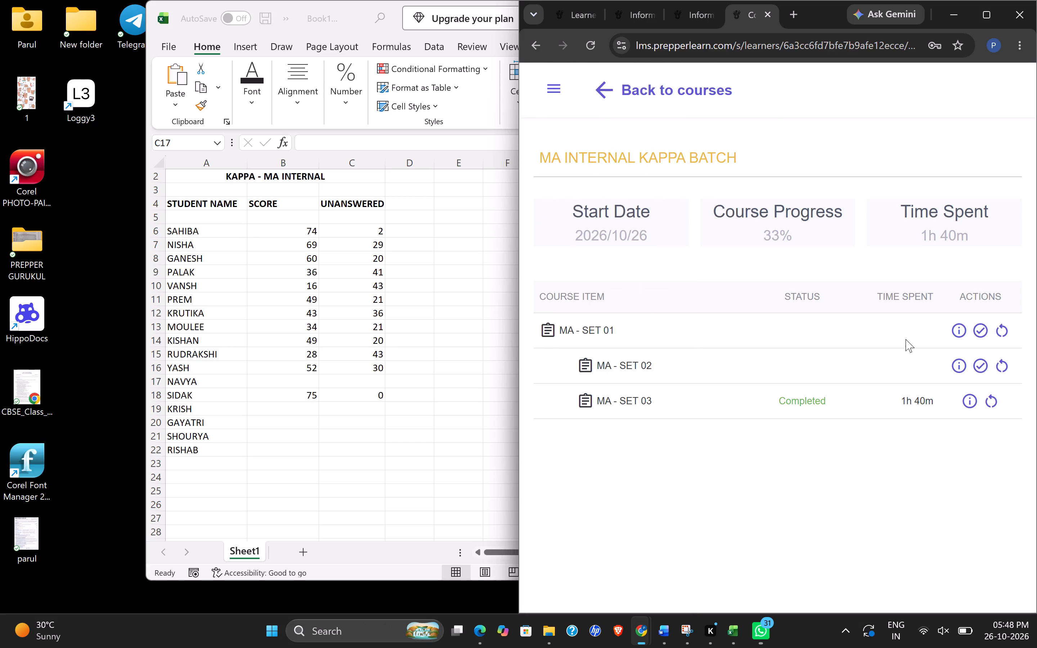
left_click(965, 400)
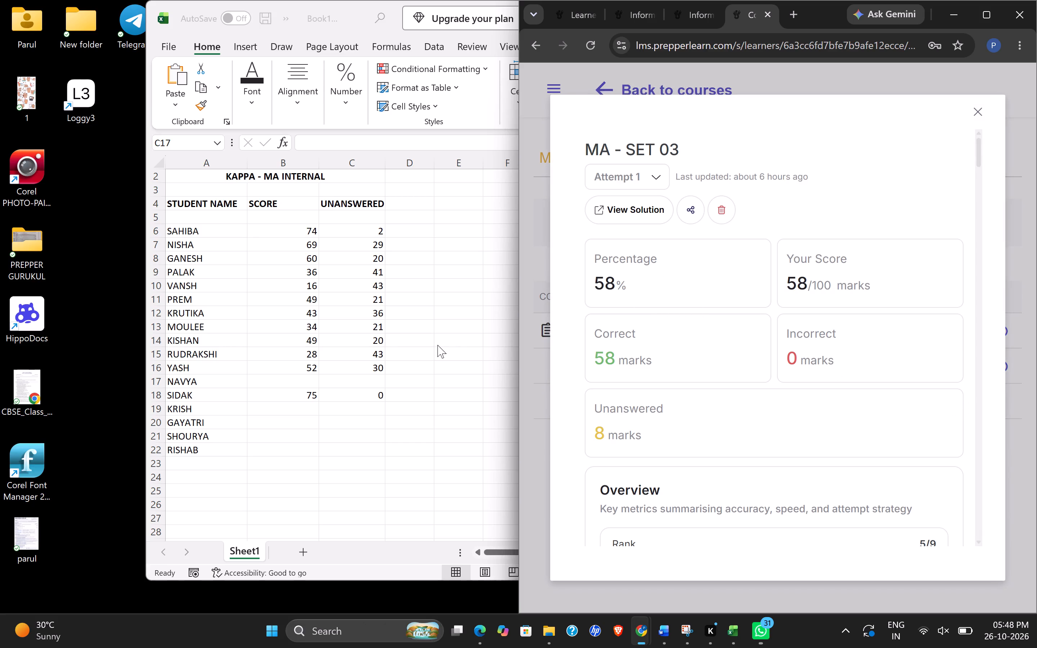
In Excel, record Navya's score as the sum 58+12 and her unanswered marks as 8.
left_click(296, 380)
left_click(296, 380)
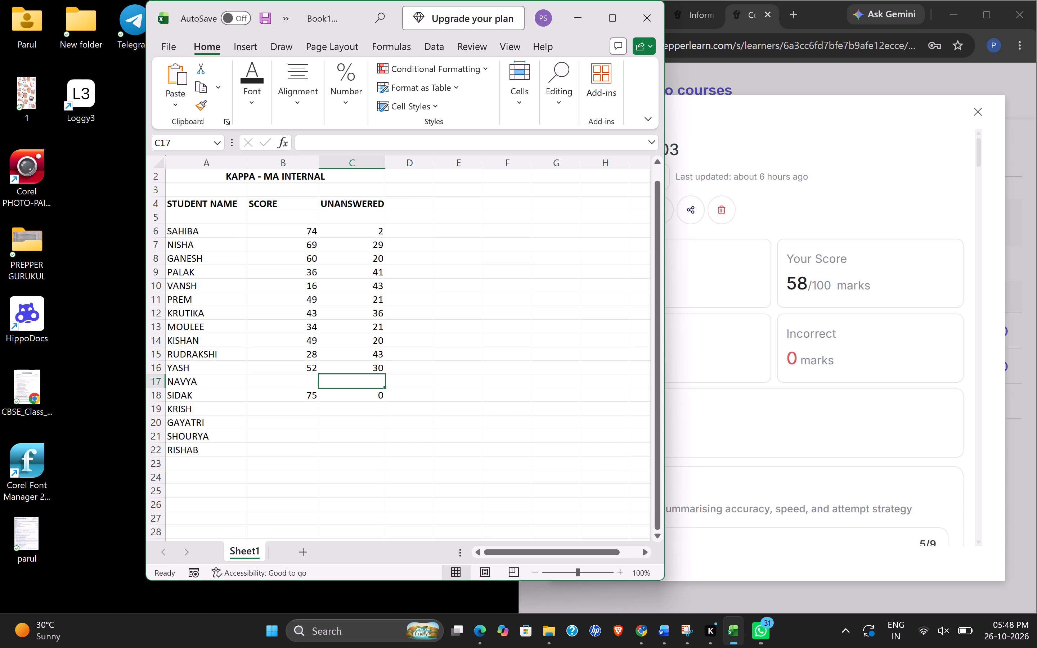
key("equal")
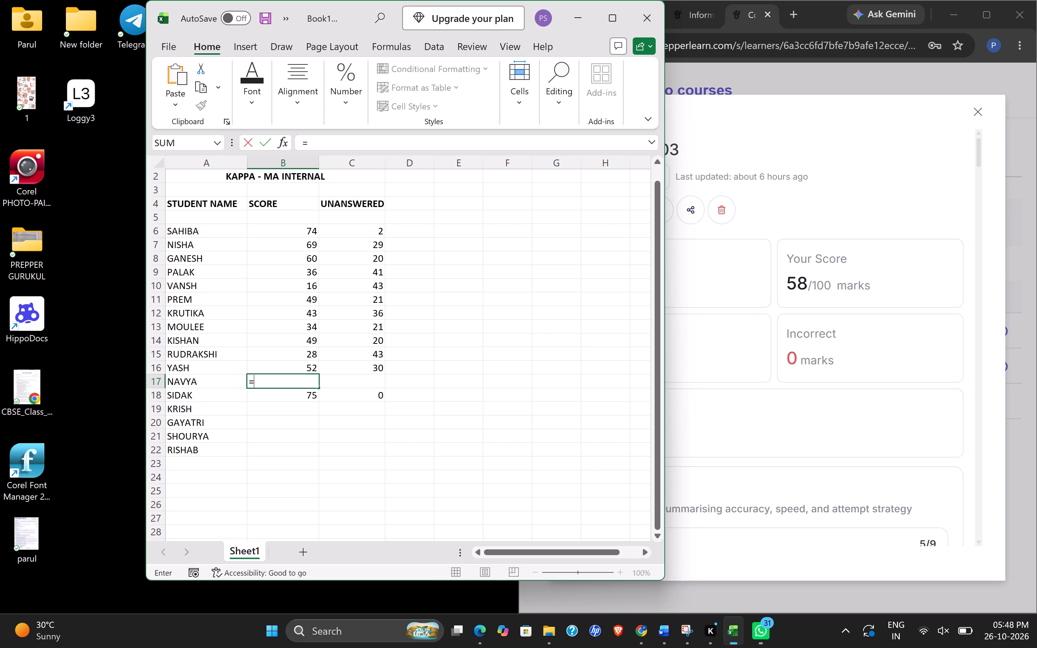
type("58")
type("+12")
key("Return")
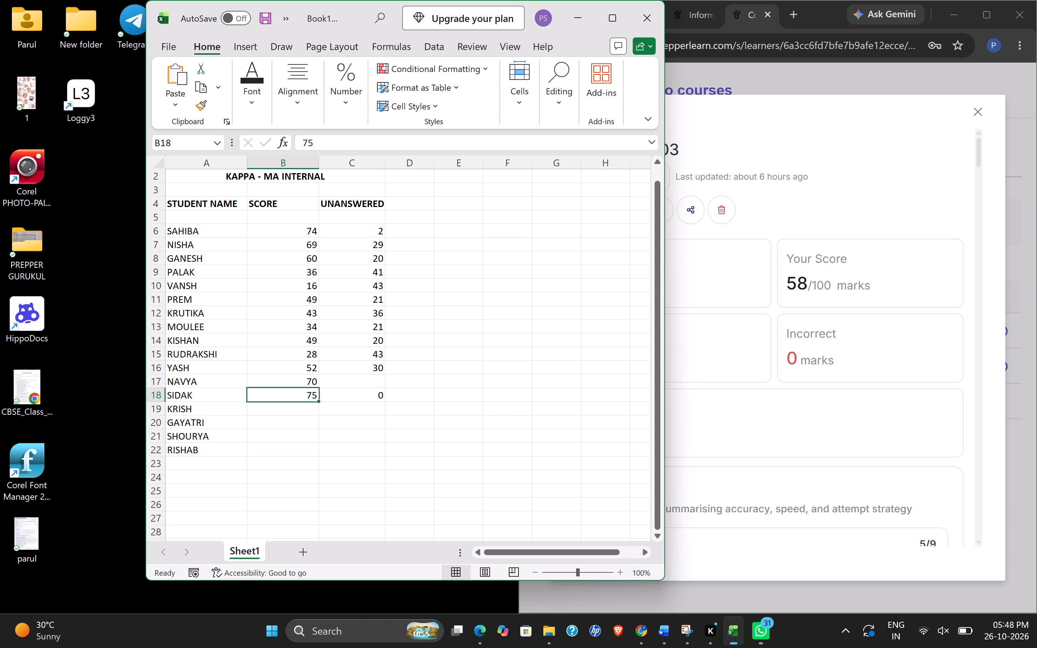
left_click(356, 381)
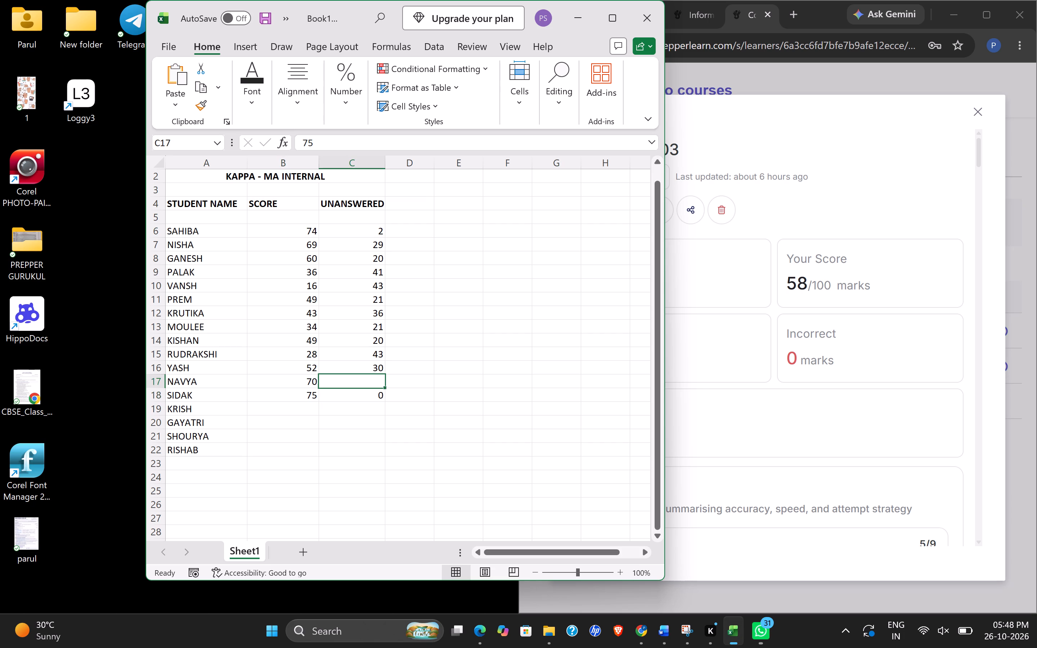
left_click(776, 478)
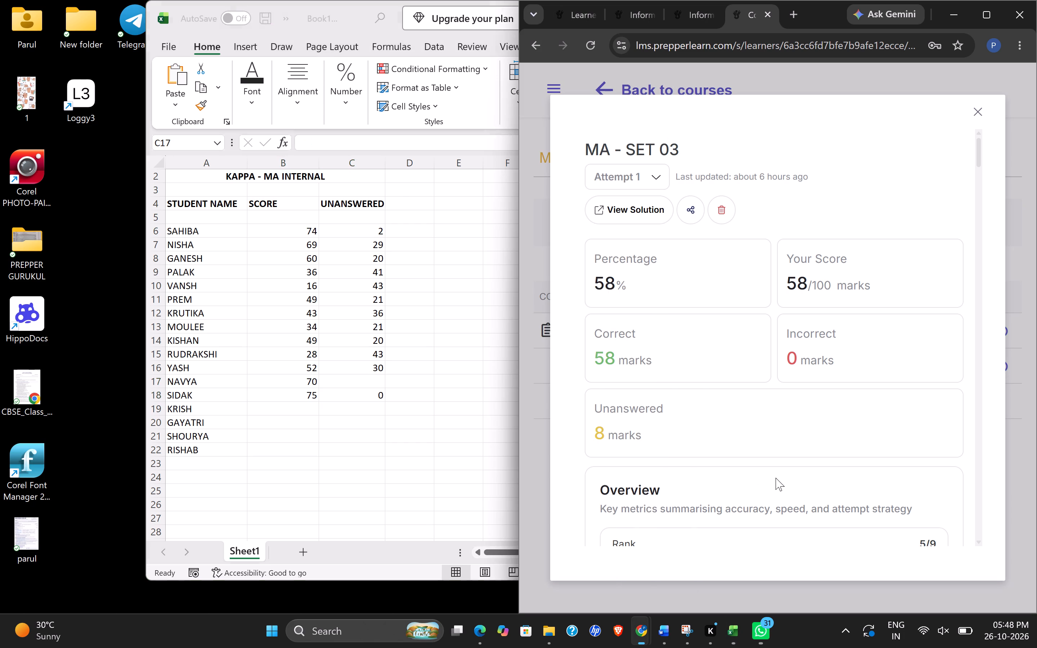
left_click(376, 381)
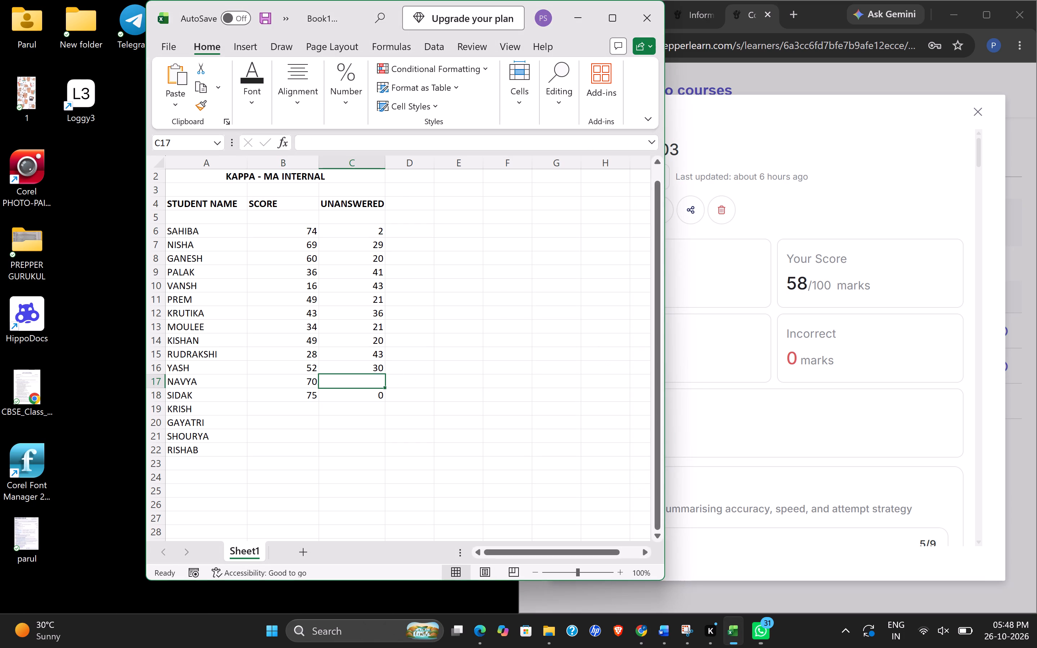
key("8")
key("Return")
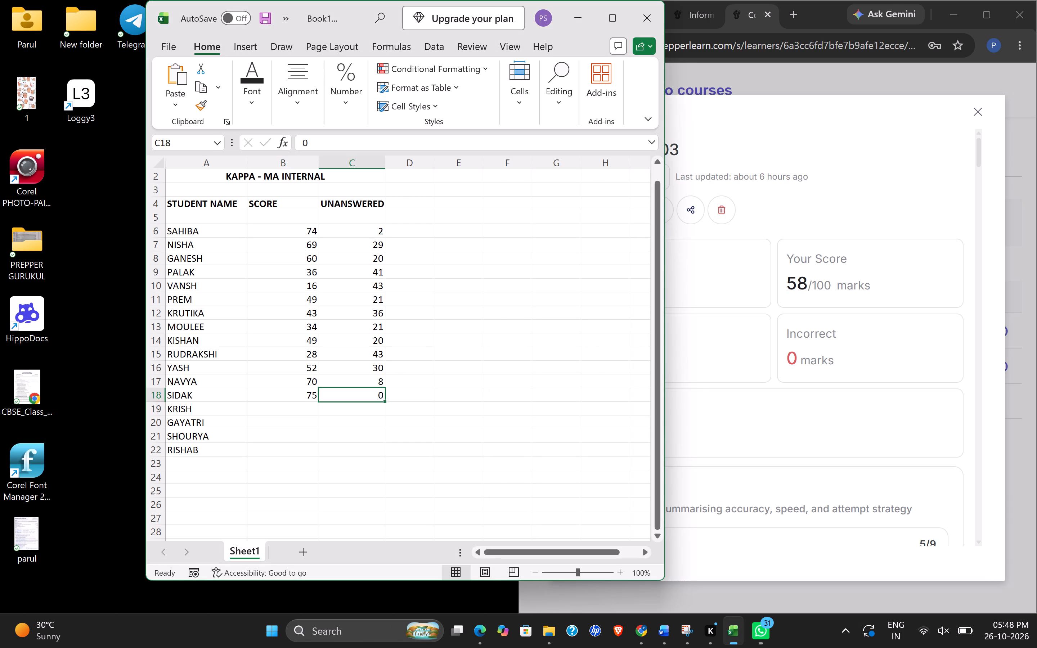
left_click(305, 409)
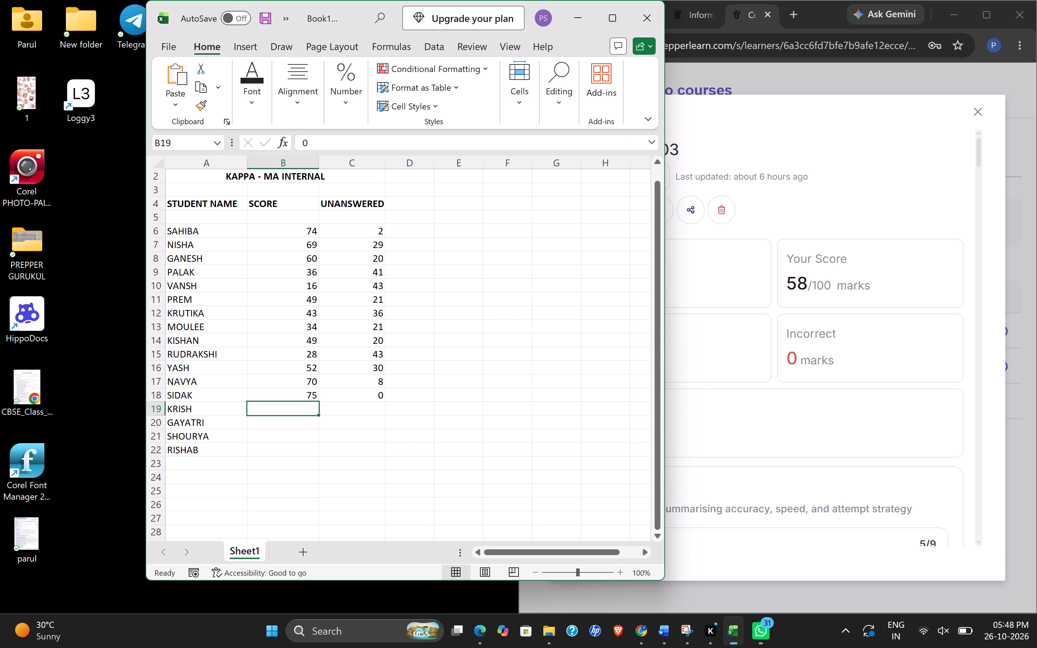
In Chrome, open Shourya's complete report for MA INTERNAL KAPPA BATCH and view the quiz attempt's score and unanswered marks.
left_click(693, 12)
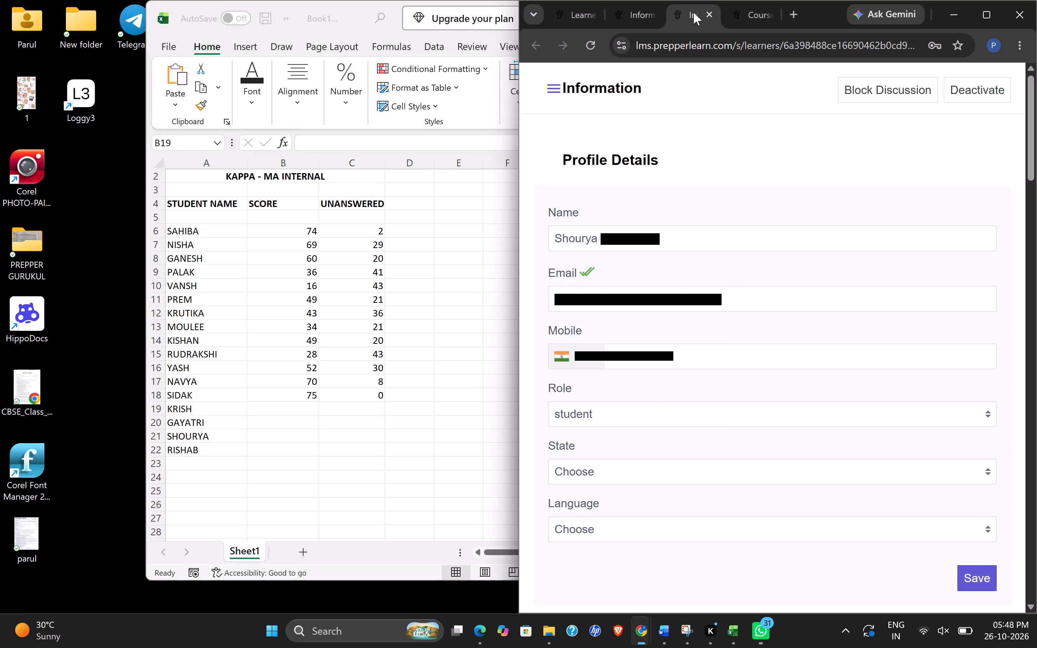
left_click(555, 91)
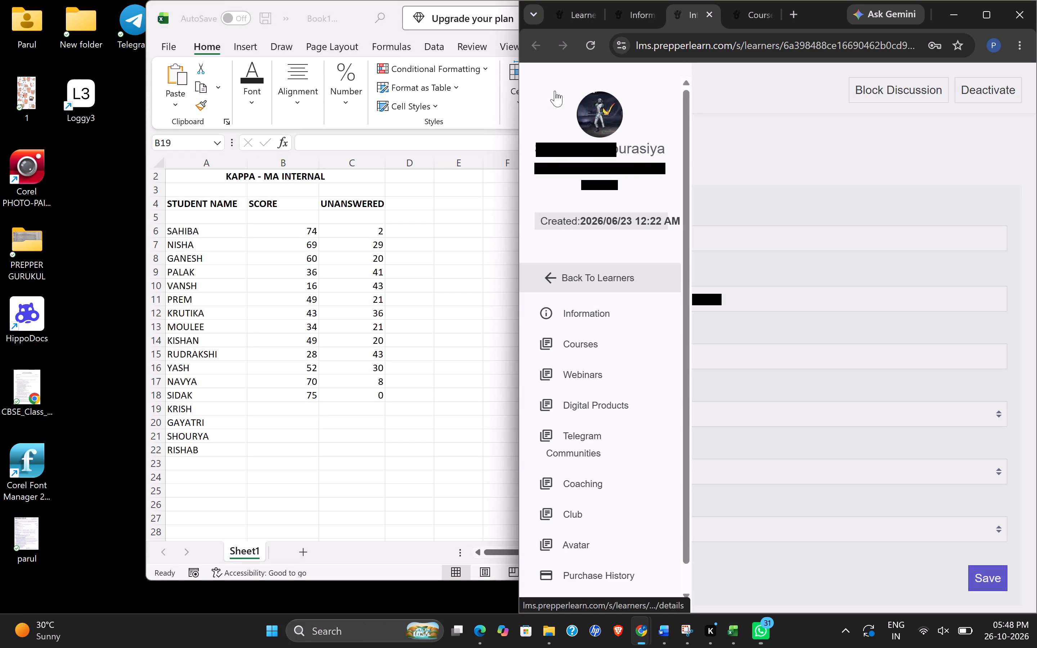
left_click(560, 337)
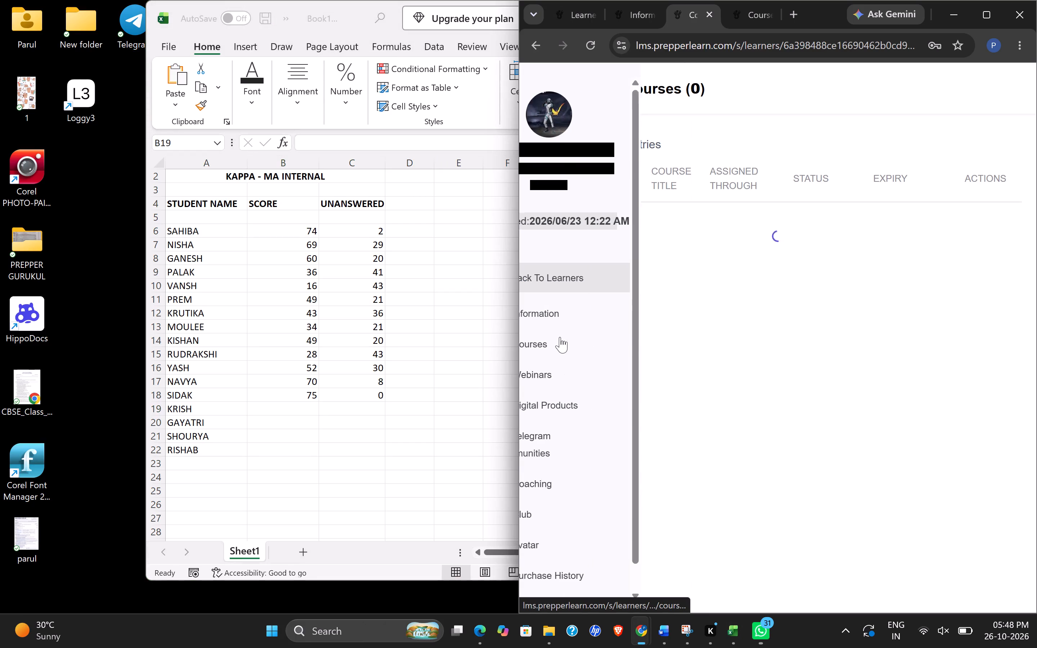
scroll(635, 362, "down", 1)
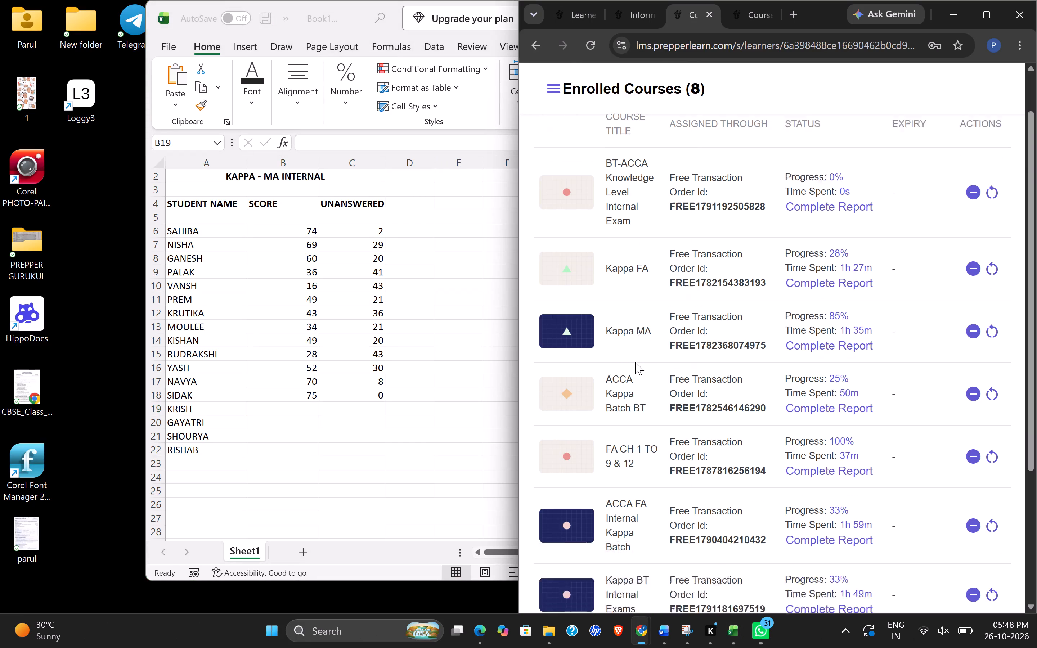
scroll(635, 362, "down", 1)
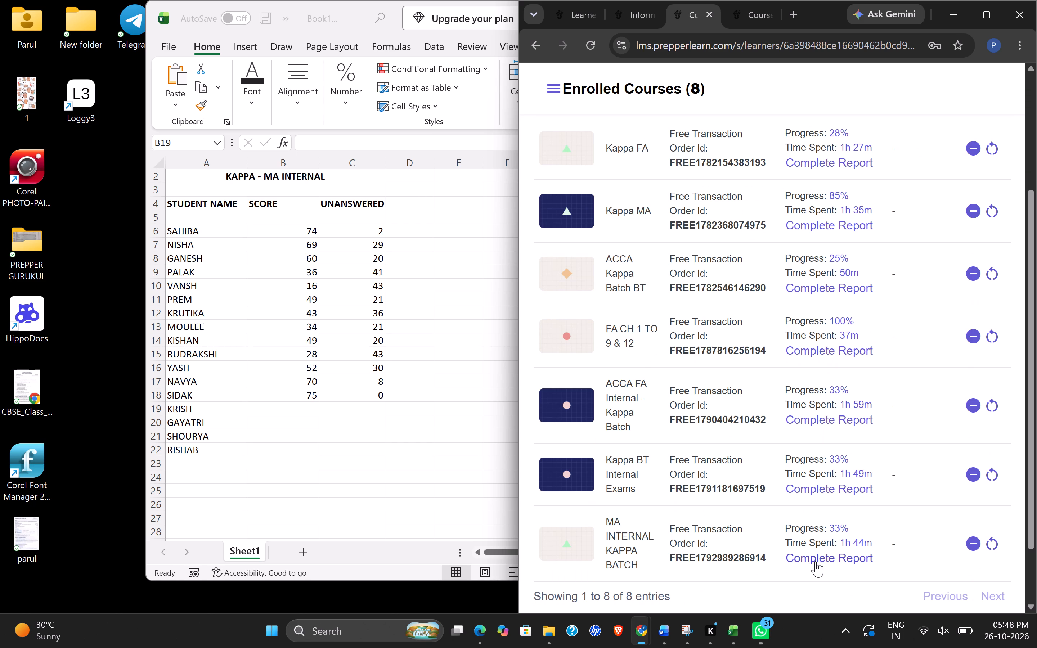
left_click(816, 561)
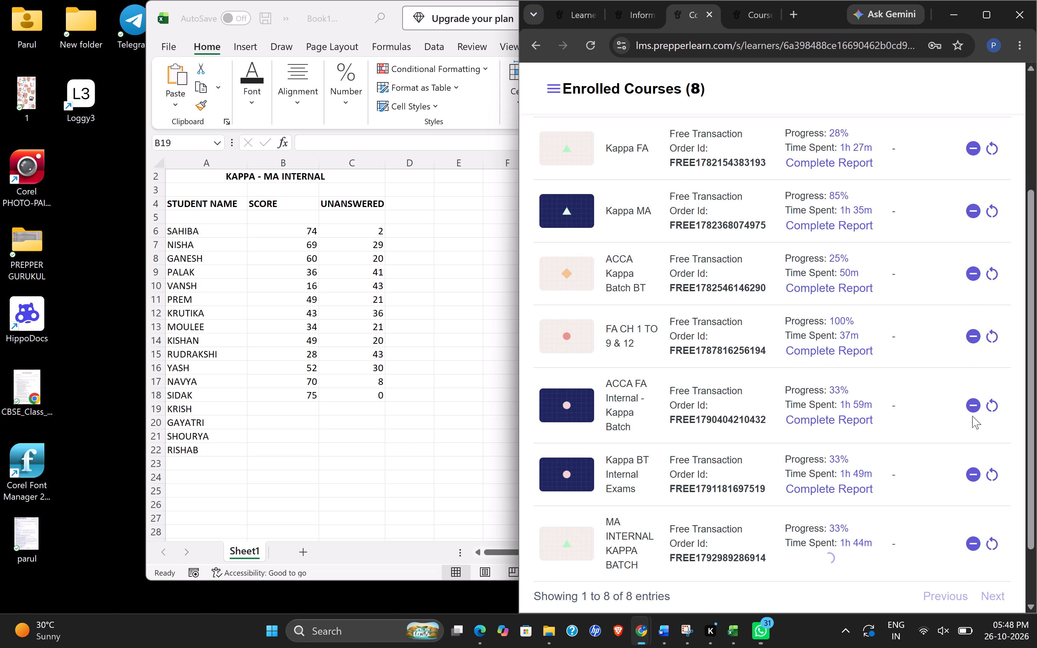
left_click(968, 399)
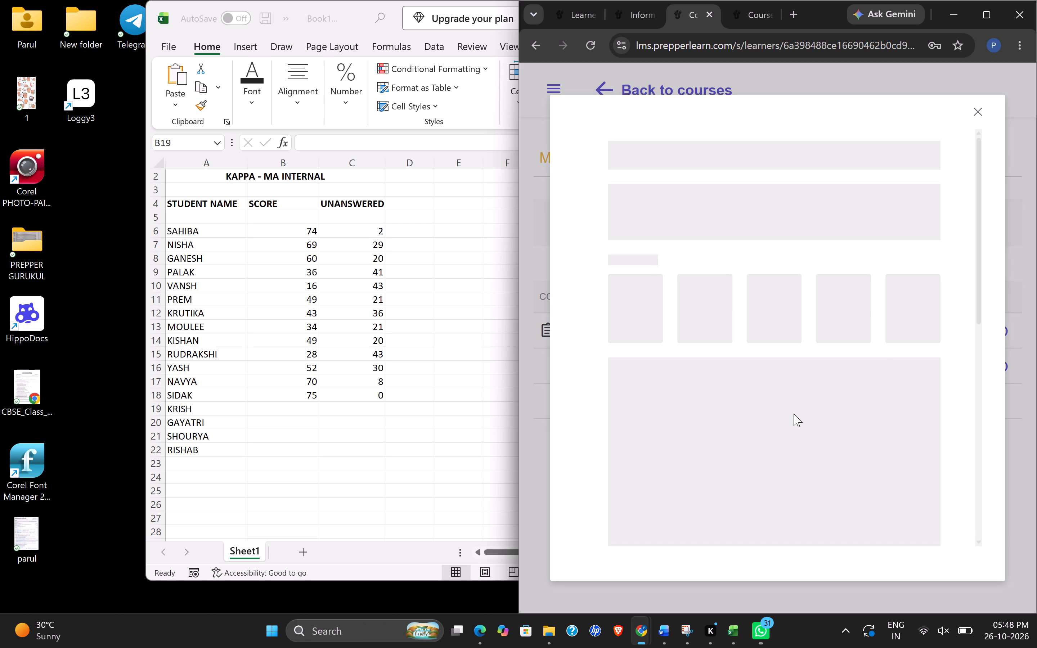
scroll(751, 392, "down", 3)
scroll(750, 409, "up", 4)
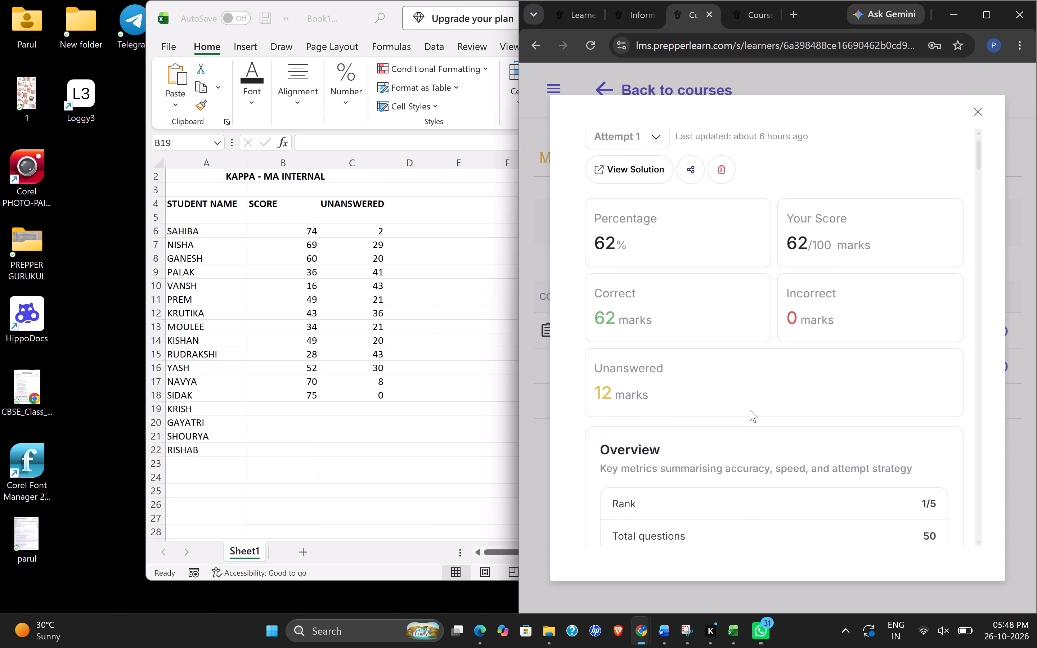
scroll(750, 409, "up", 1)
Open the solutions for Shourya's attempt and compare the answers to questions 1 to 6 with the correct ones.
left_click(631, 221)
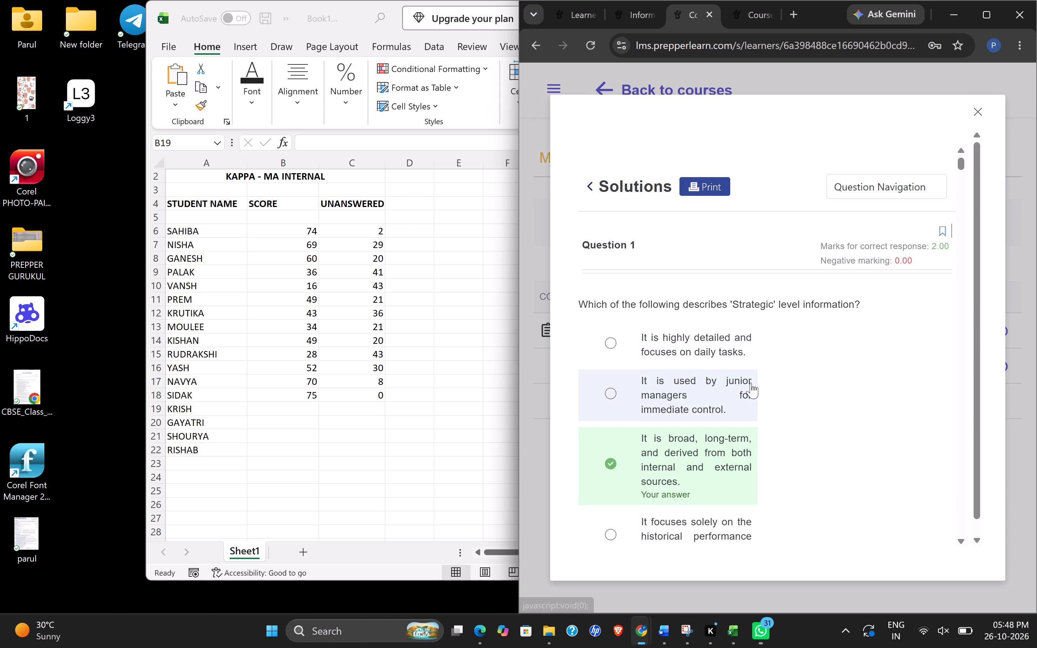
scroll(751, 383, "down", 8)
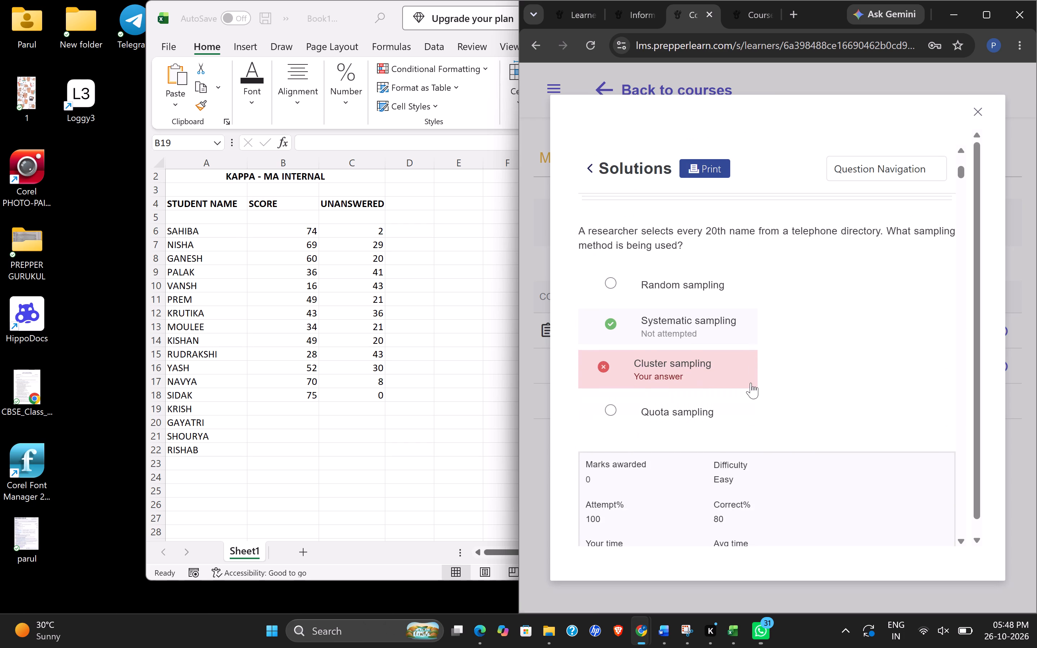
scroll(751, 383, "down", 4)
scroll(751, 383, "up", 2)
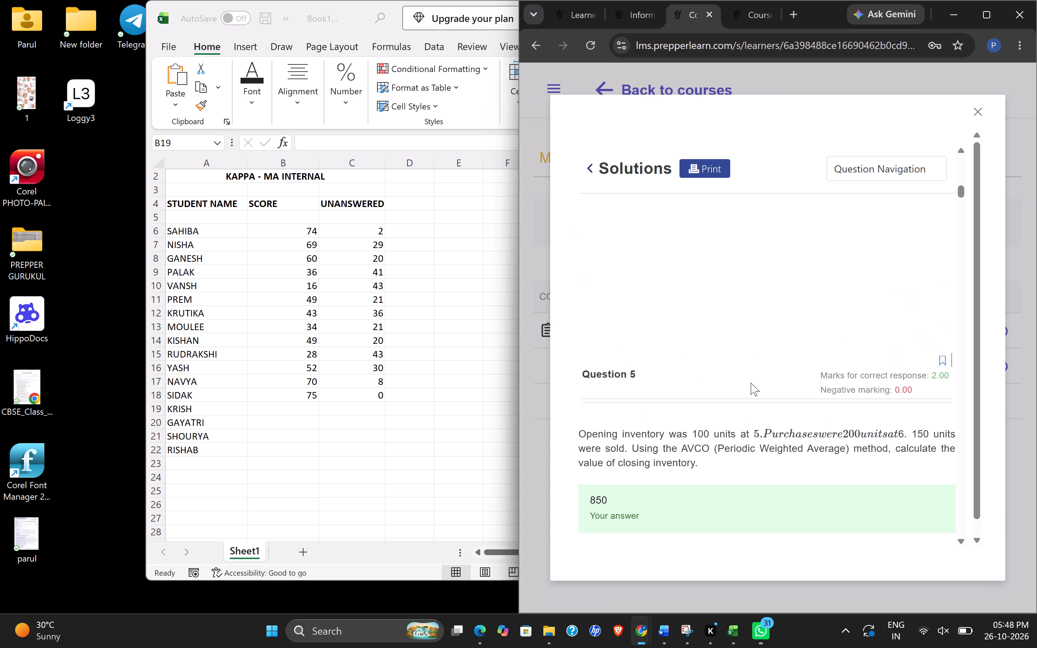
scroll(751, 383, "up", 4)
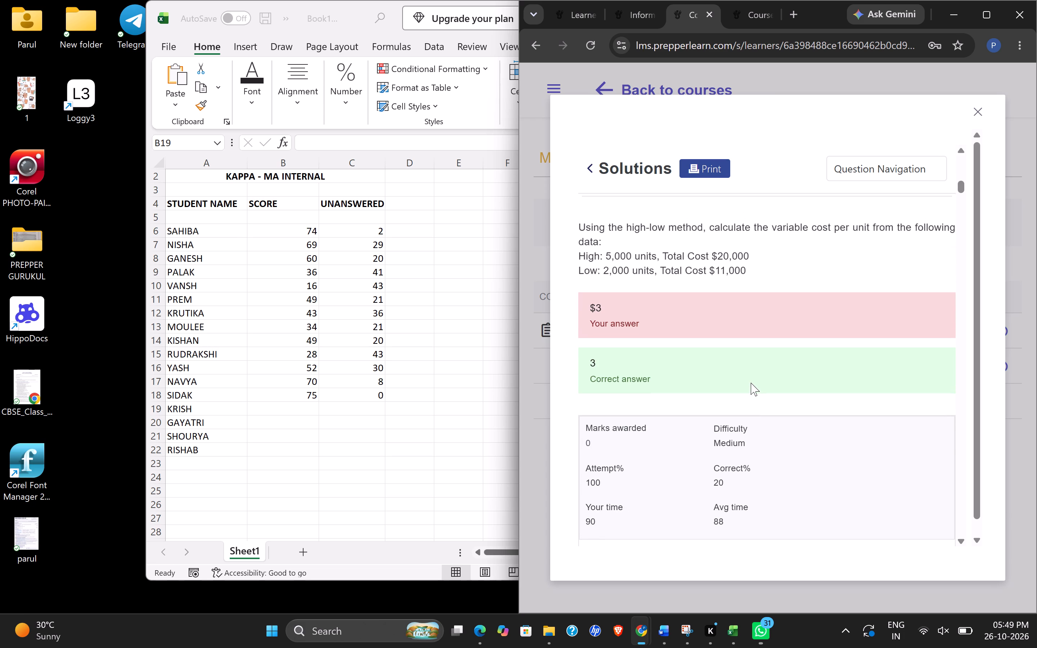
scroll(751, 383, "up", 8)
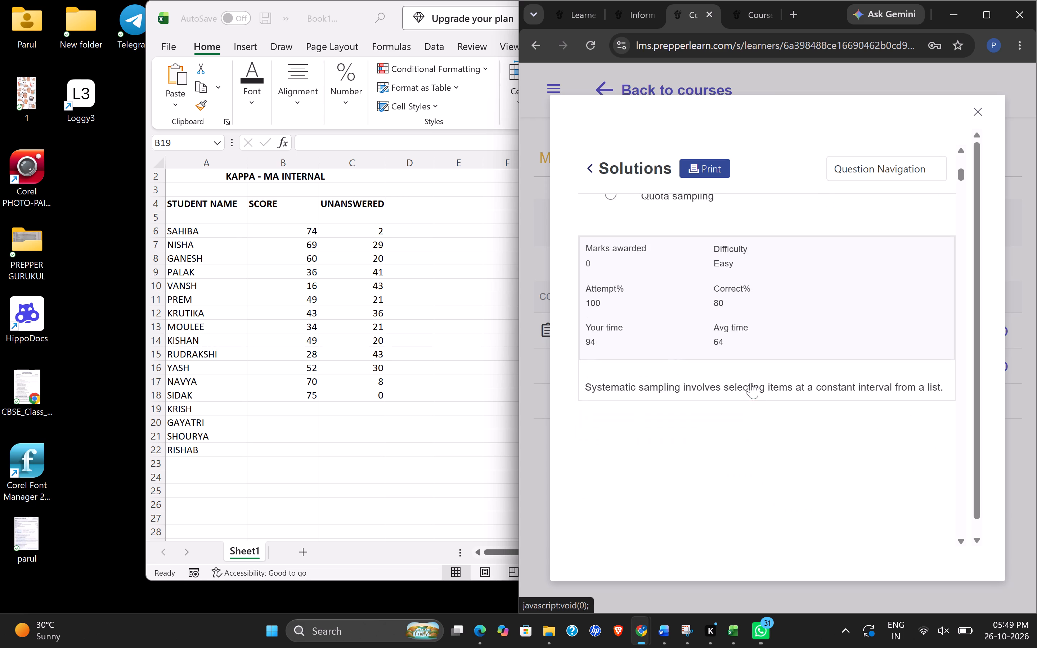
scroll(751, 383, "down", 8)
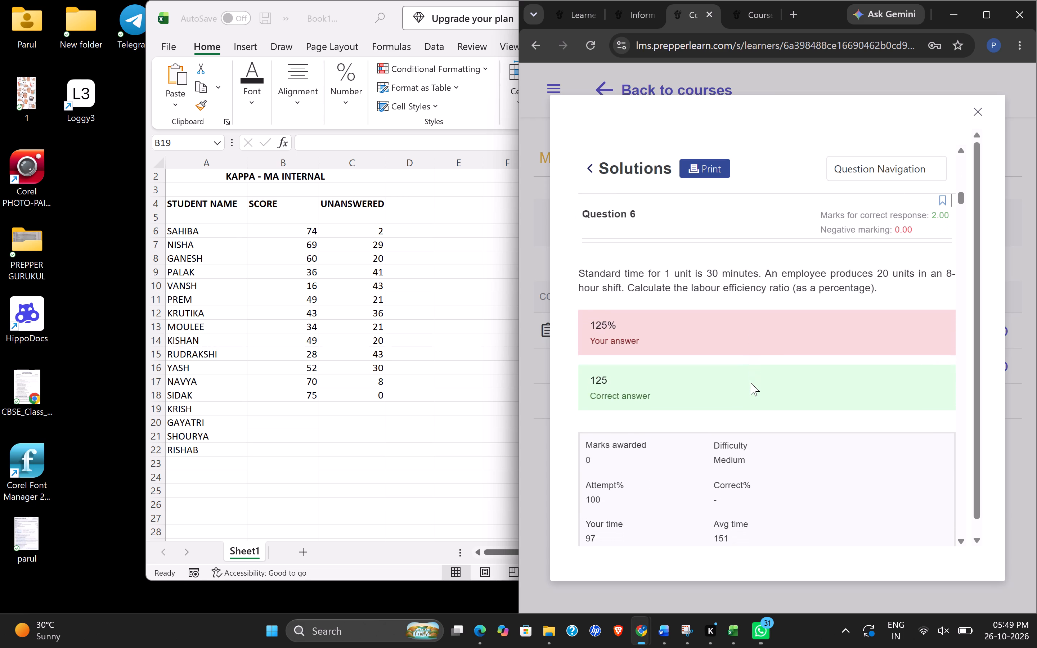
Compare Shourya's answers from question 7 through question 12 with the correct ones, checking for correct subjective answers without marks.
scroll(751, 383, "down", 10)
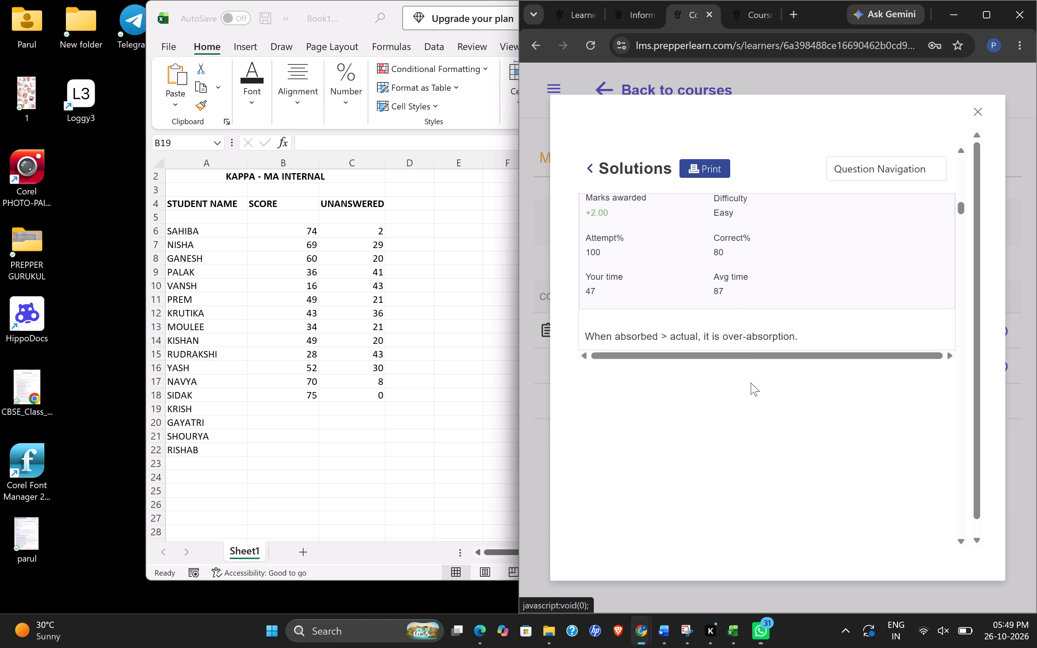
scroll(751, 383, "down", 11)
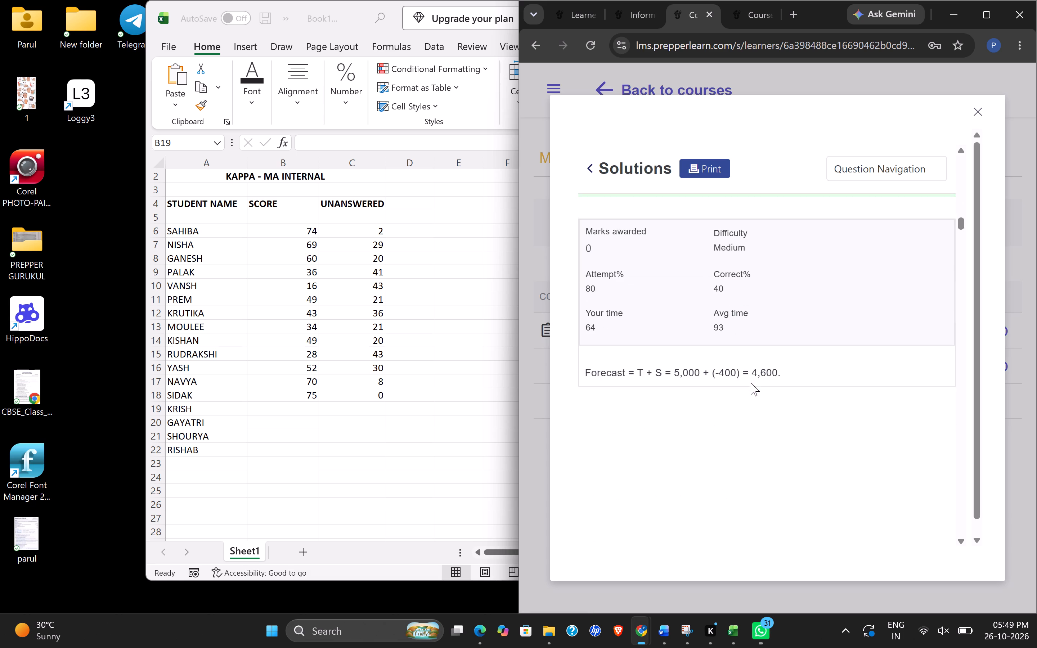
scroll(751, 383, "down", 9)
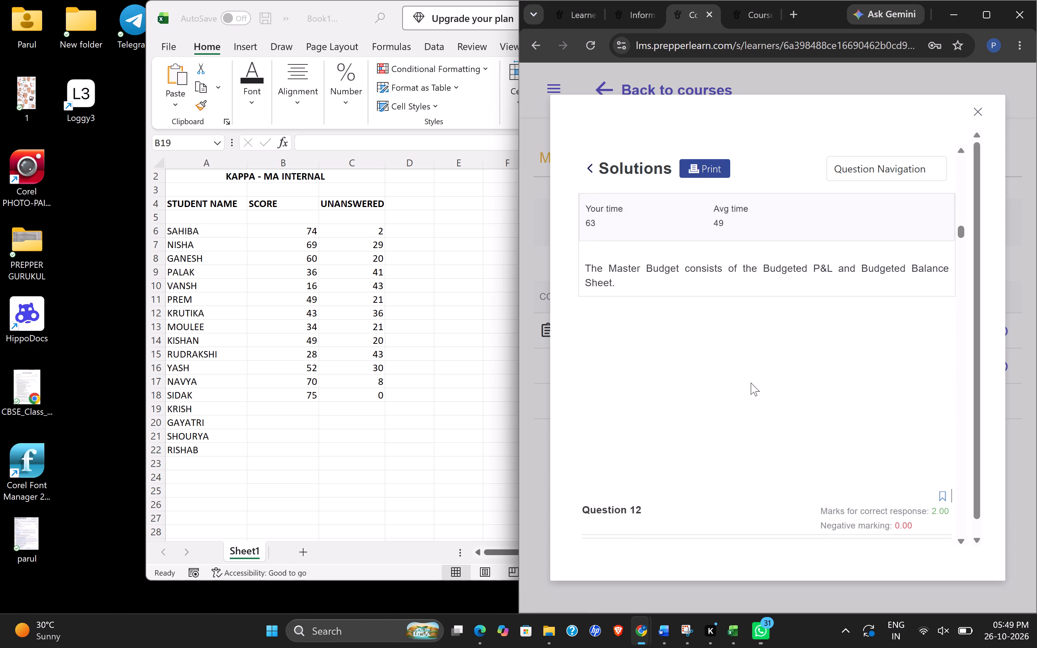
scroll(751, 383, "down", 1)
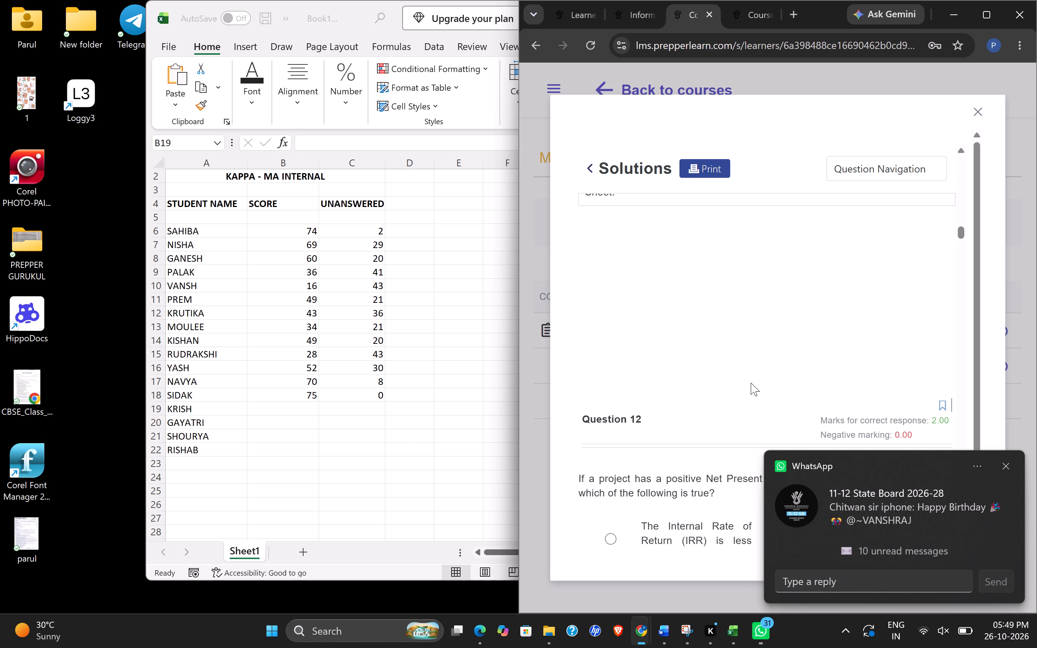
scroll(726, 274, "up", 14)
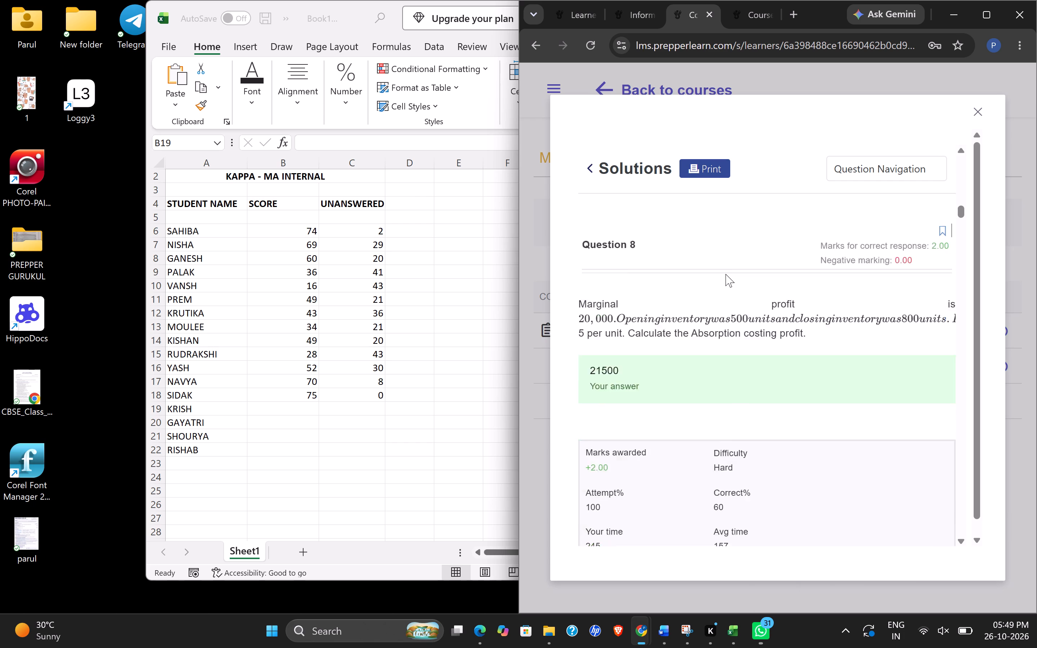
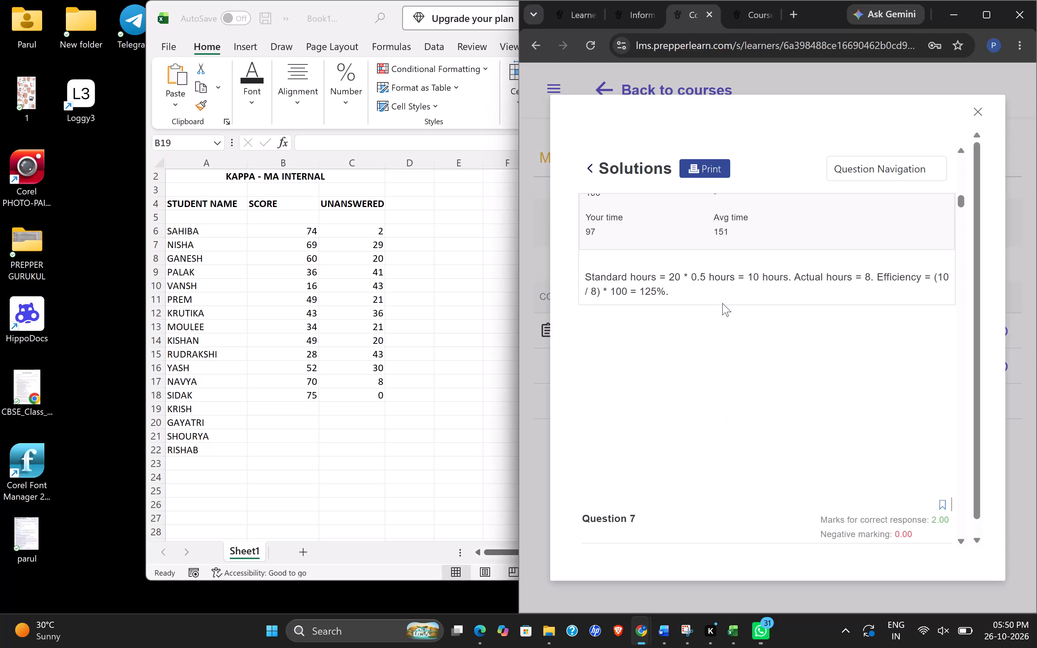
Go back through Shourya's answers to the first six questions and recheck for correct subjective answers without marks.
scroll(722, 303, "up", 10)
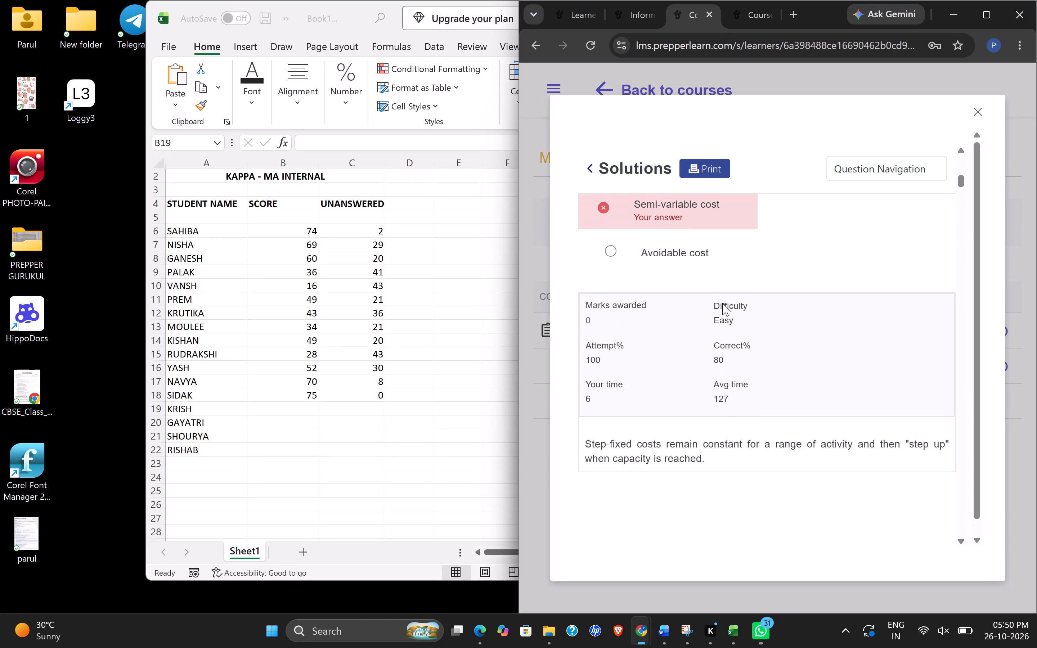
scroll(722, 303, "up", 4)
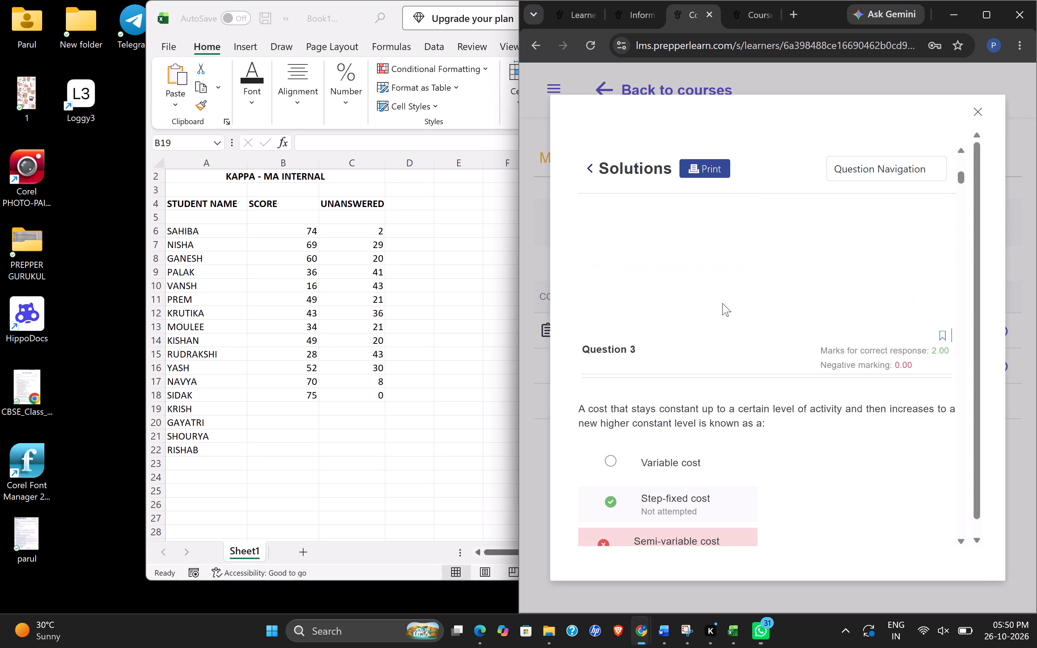
scroll(722, 303, "up", 8)
scroll(722, 303, "down", 4)
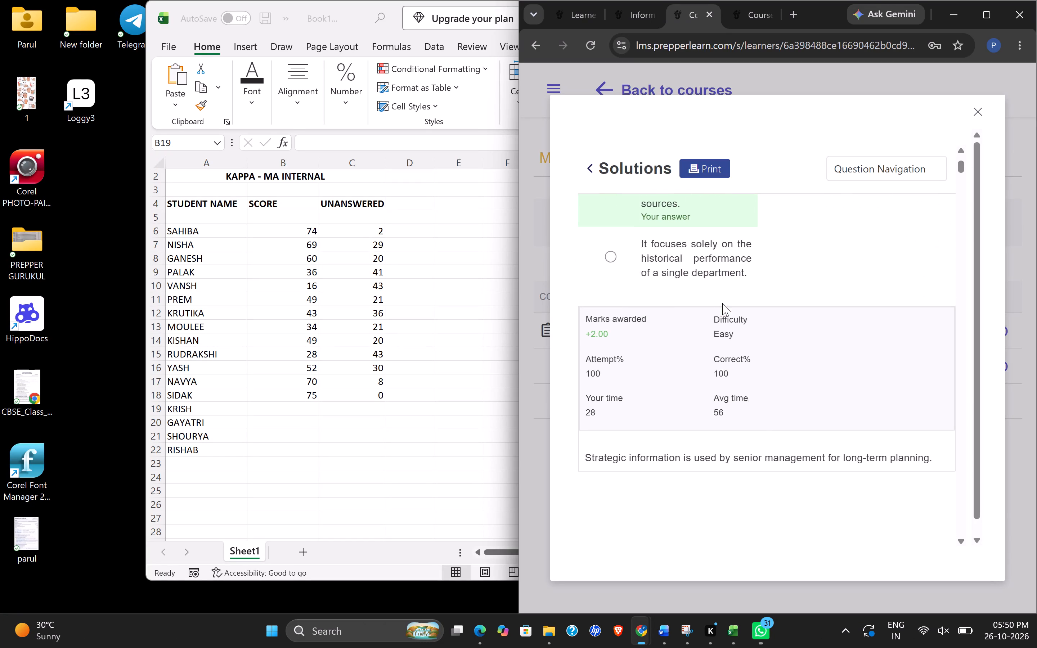
scroll(722, 303, "down", 12)
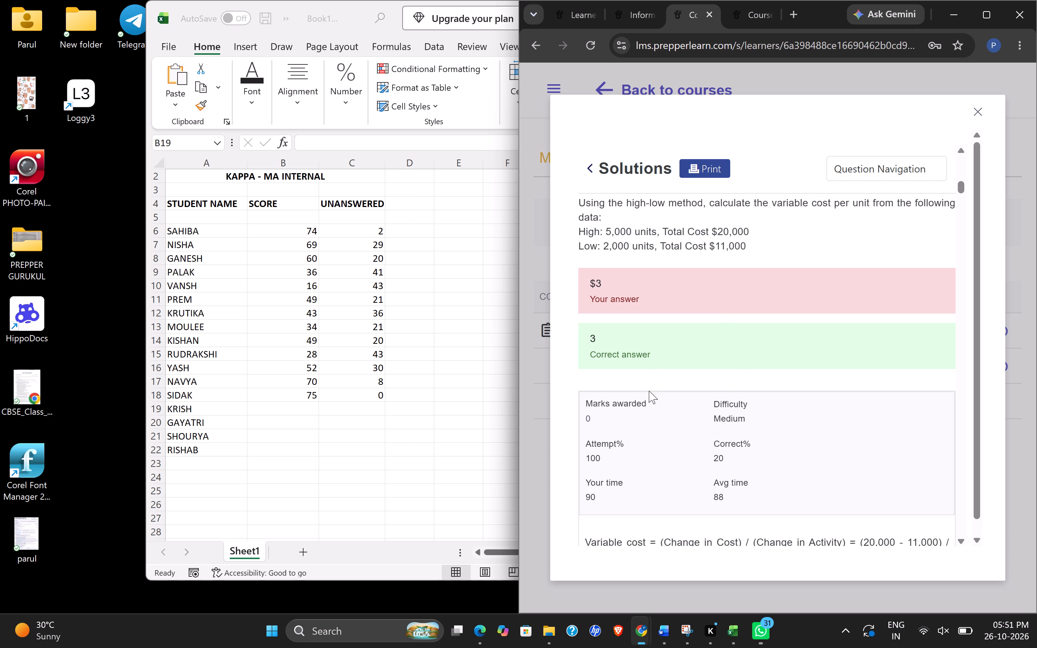
scroll(650, 365, "down", 12)
scroll(650, 365, "up", 1)
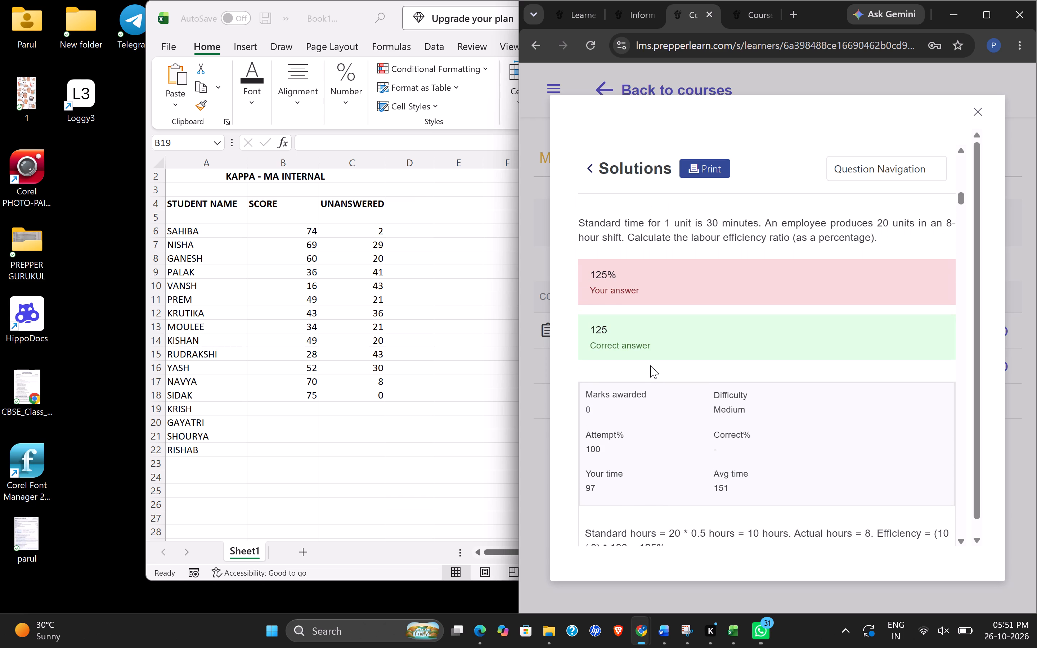
scroll(650, 365, "up", 1)
scroll(650, 365, "down", 6)
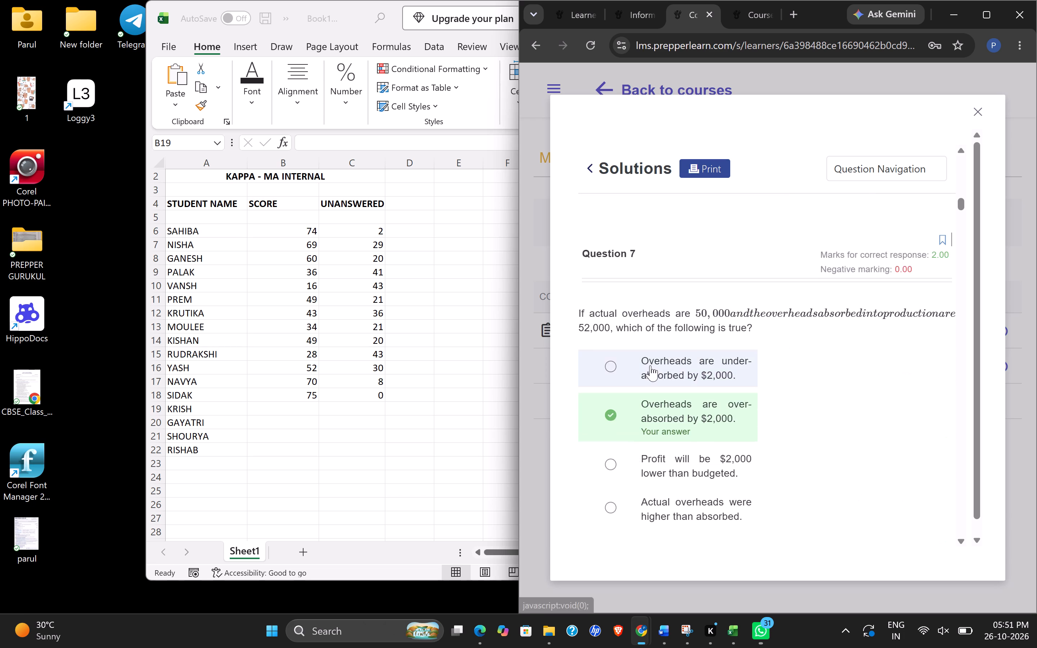
Check Shourya's answers from question 7 through question 14 against the correct answers and marks awarded.
scroll(650, 365, "down", 7)
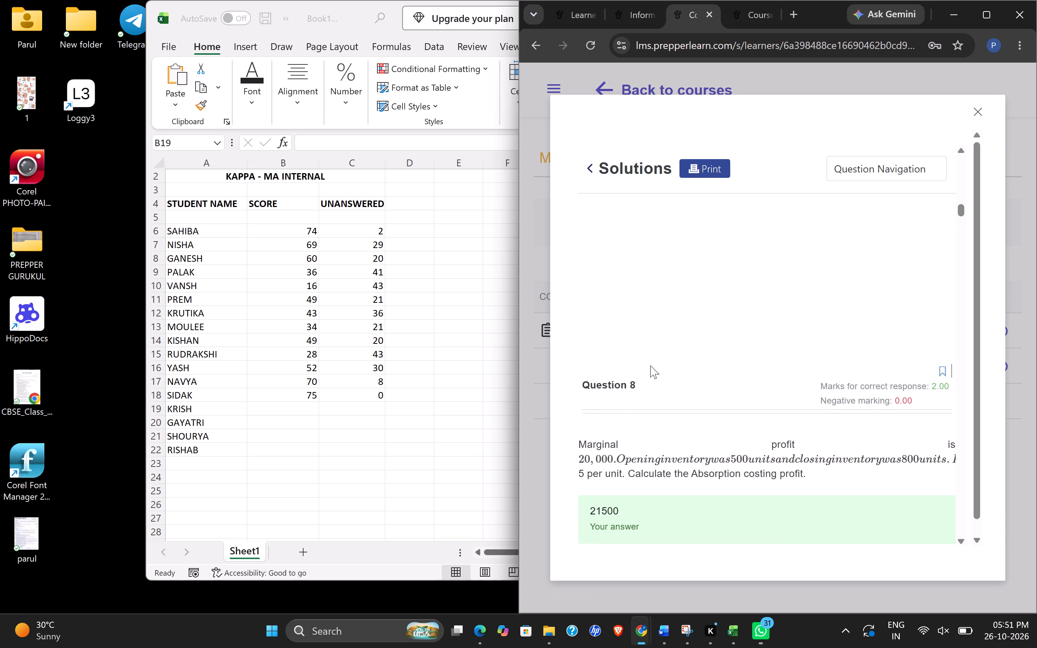
scroll(650, 365, "down", 7)
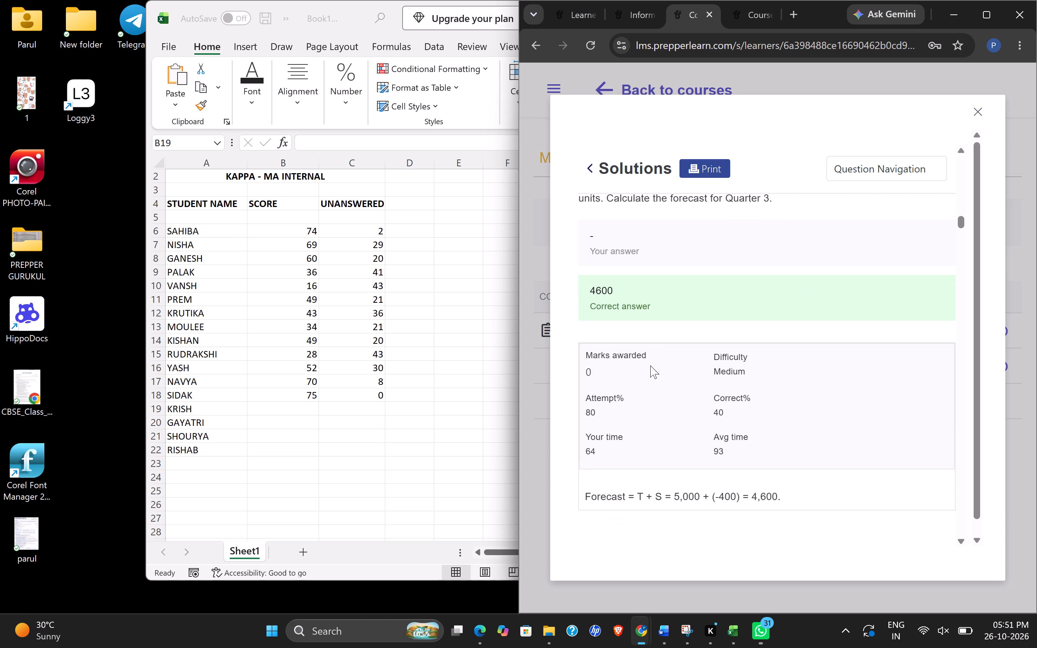
scroll(650, 365, "down", 7)
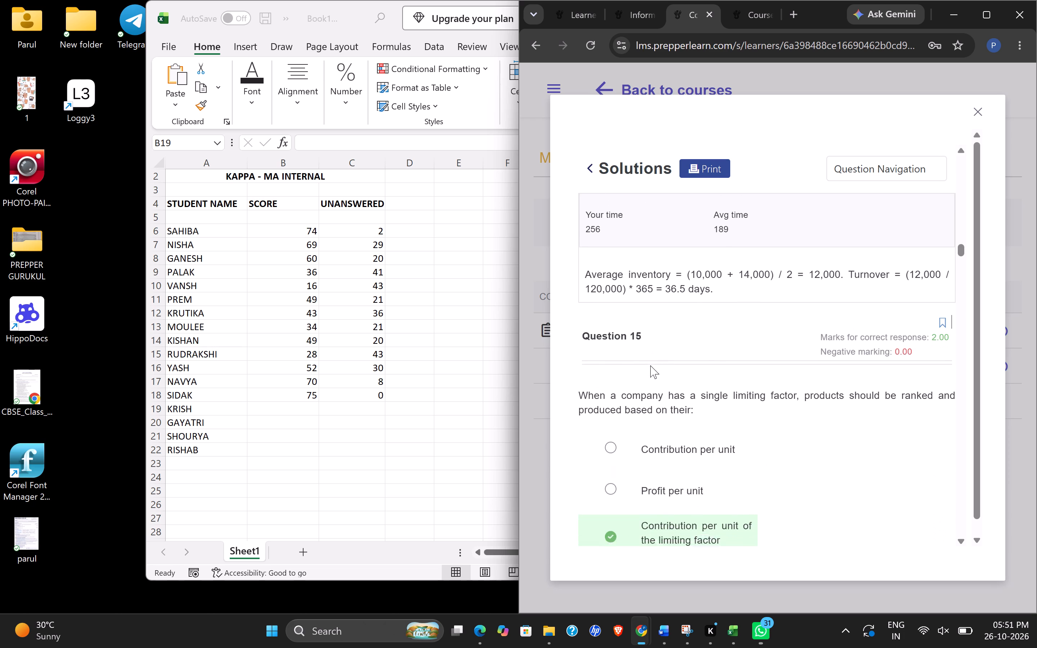
Check Shourya's answers from question 15 through question 24 for correct responses that were given no marks.
scroll(650, 365, "down", 7)
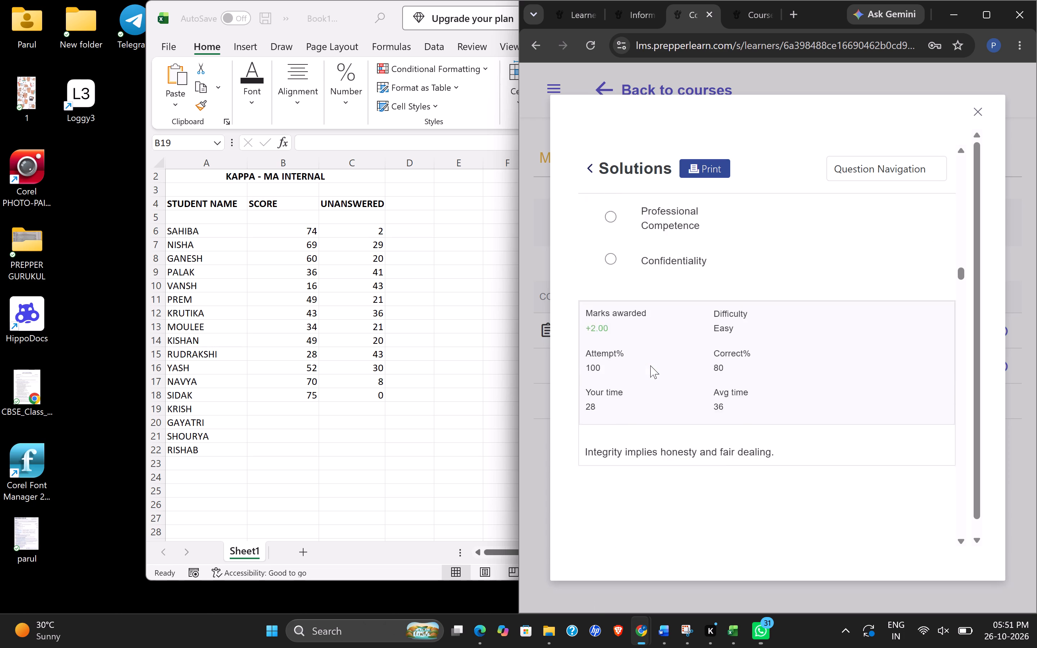
scroll(650, 365, "down", 6)
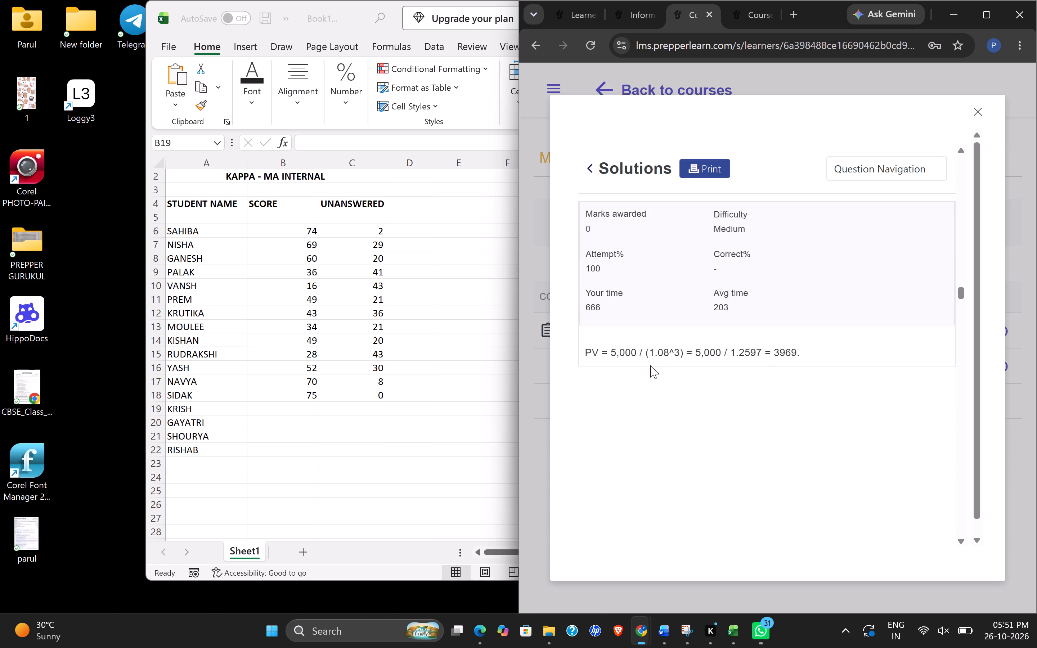
scroll(650, 365, "down", 2)
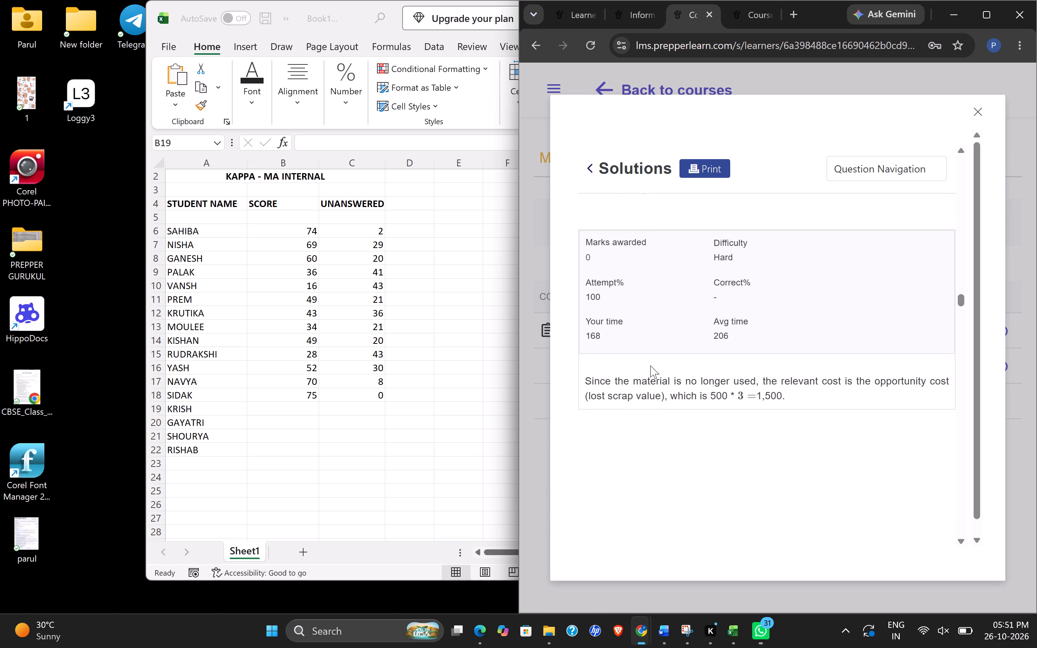
scroll(650, 365, "down", 1)
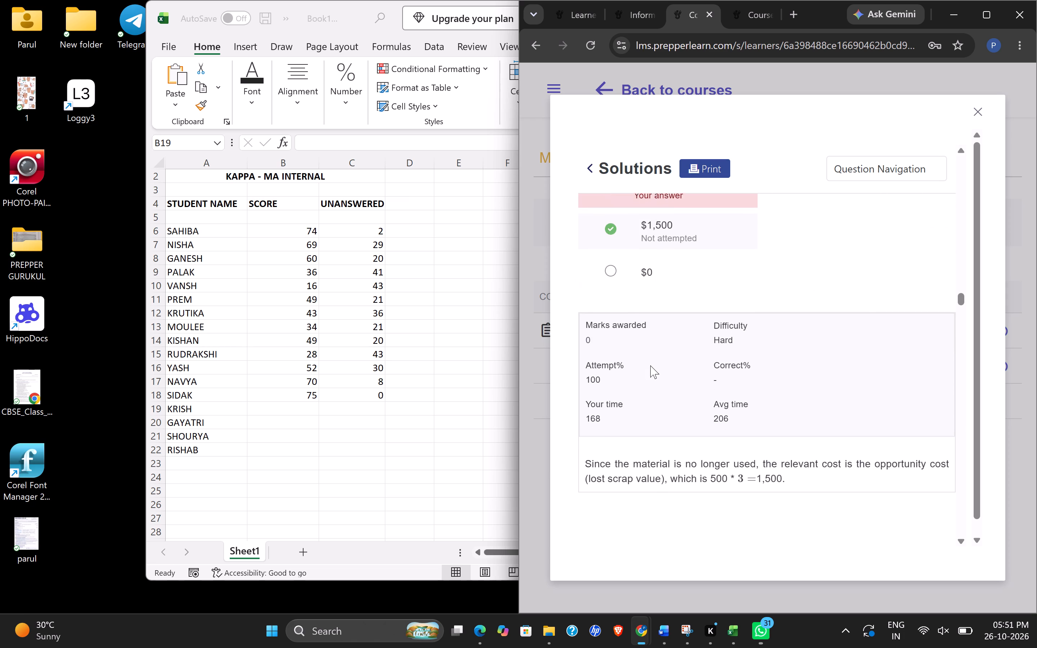
scroll(650, 365, "down", 6)
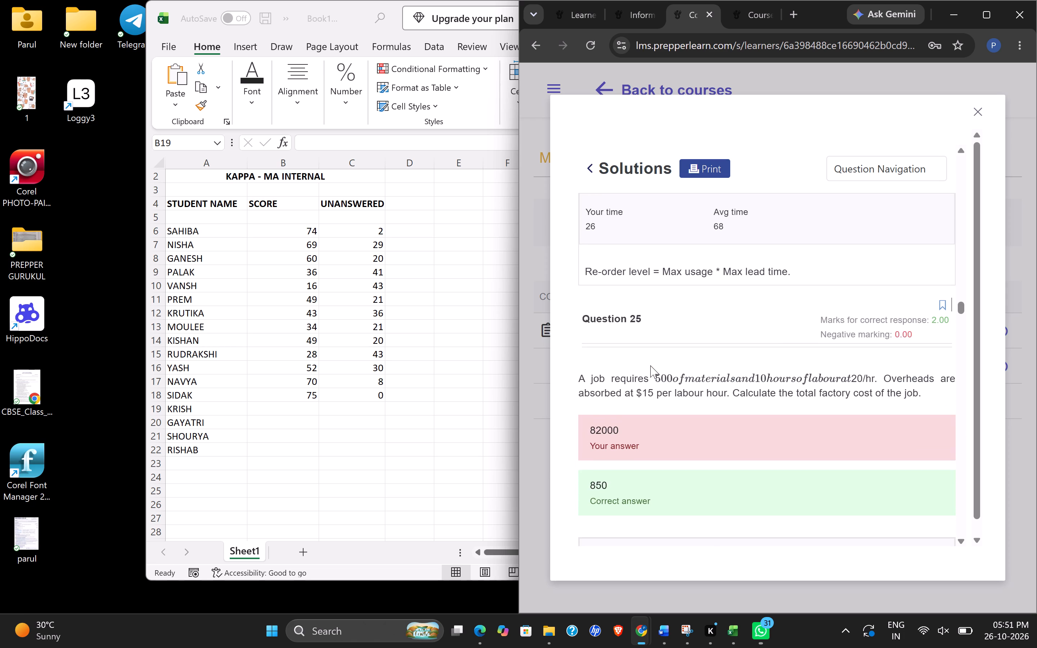
Compare Shourya's answers from question 25 through question 36 with the correct ones, looking for unmarked correct subjective answers.
scroll(650, 365, "down", 5)
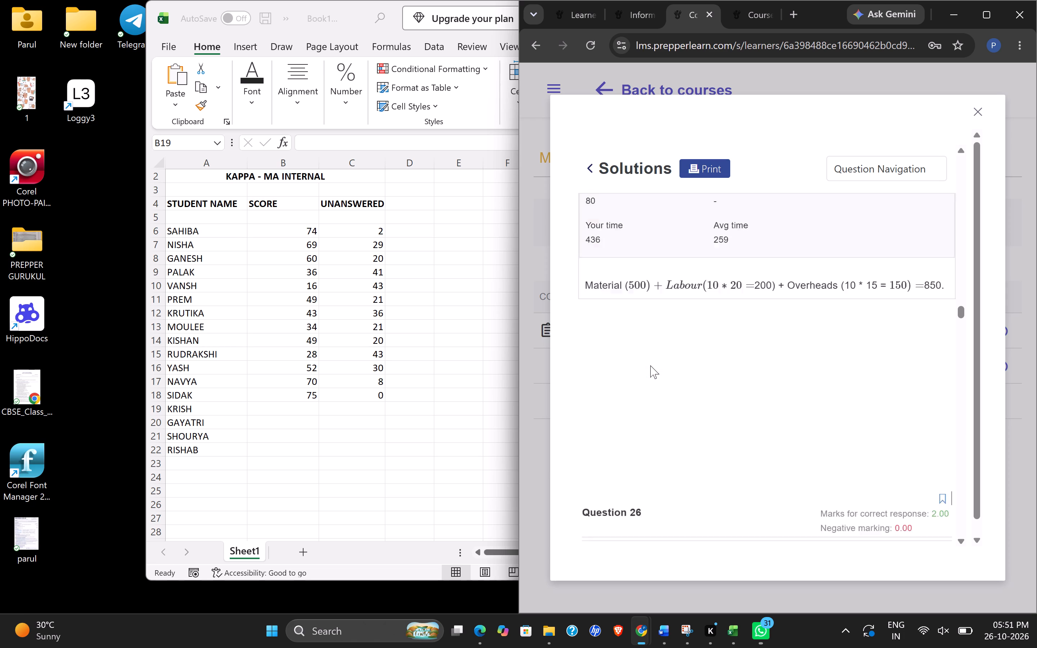
scroll(650, 365, "down", 8)
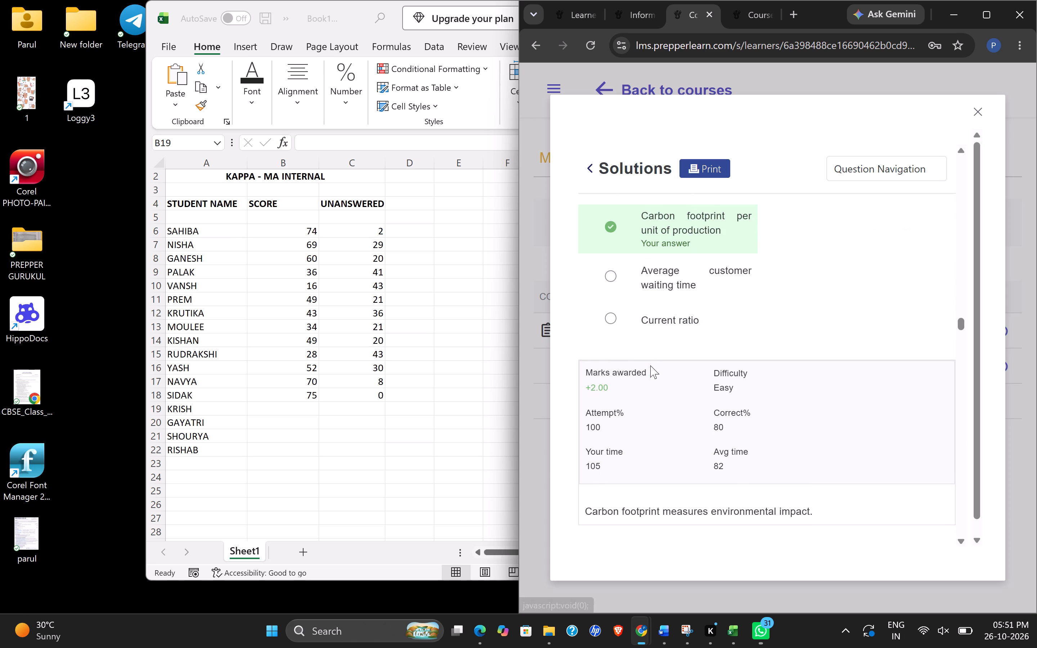
scroll(650, 365, "down", 7)
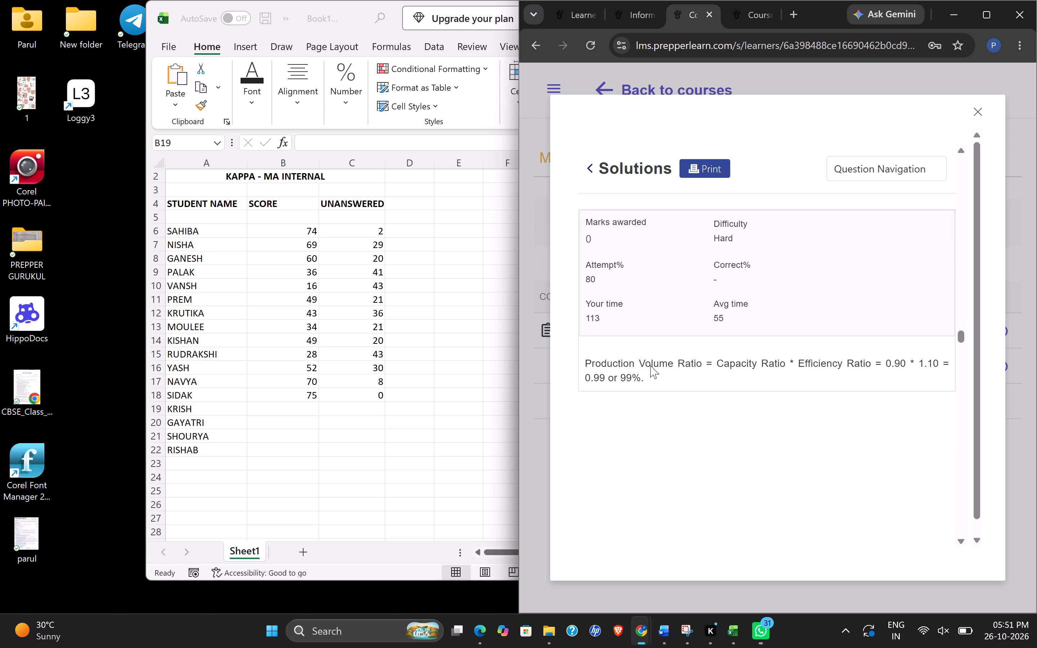
scroll(650, 365, "down", 2)
scroll(650, 365, "up", 5)
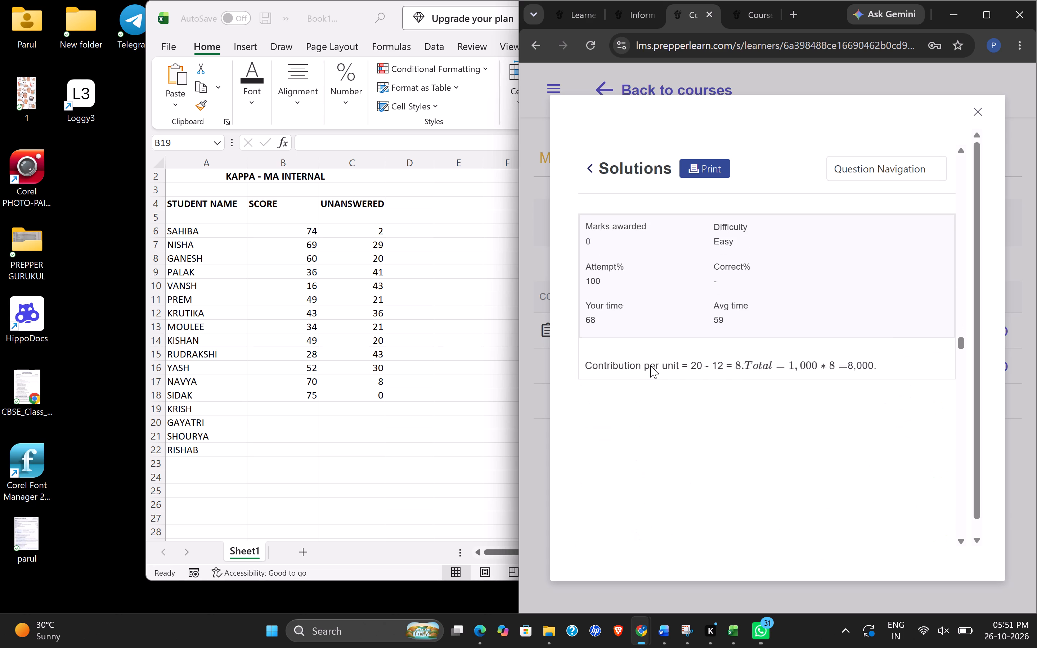
scroll(650, 365, "up", 3)
scroll(650, 365, "down", 6)
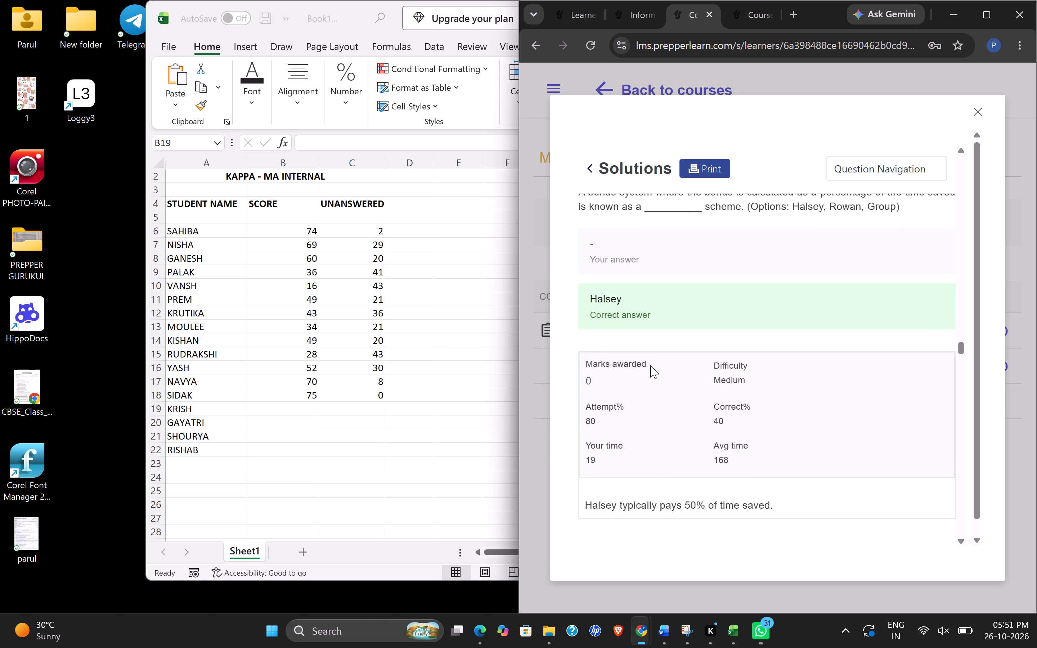
scroll(650, 365, "down", 12)
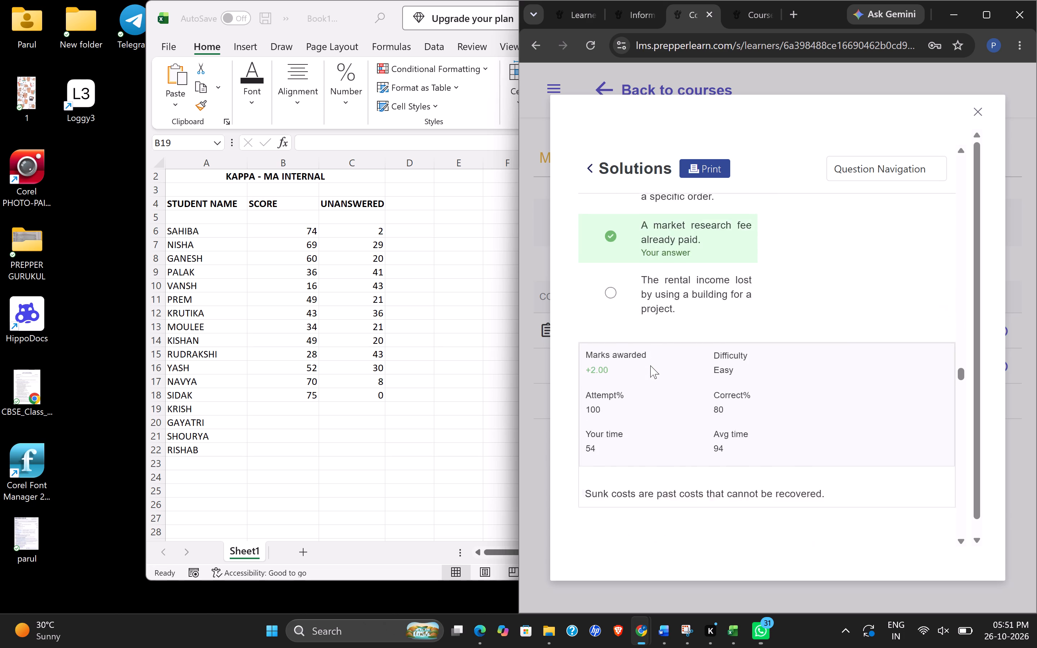
scroll(650, 365, "down", 2)
scroll(650, 365, "up", 5)
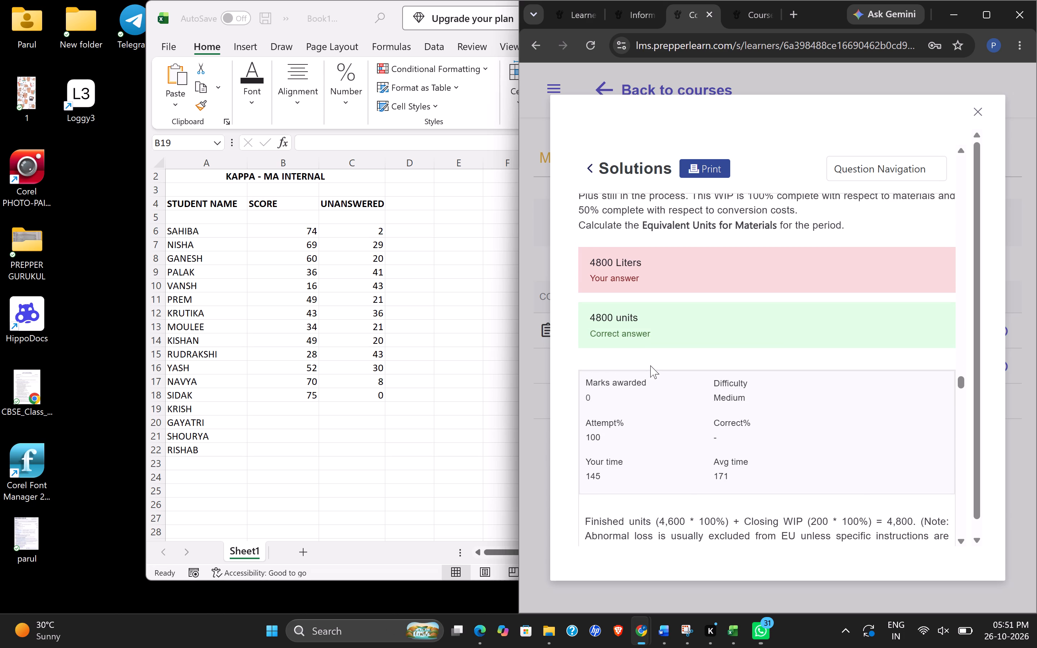
scroll(650, 365, "up", 1)
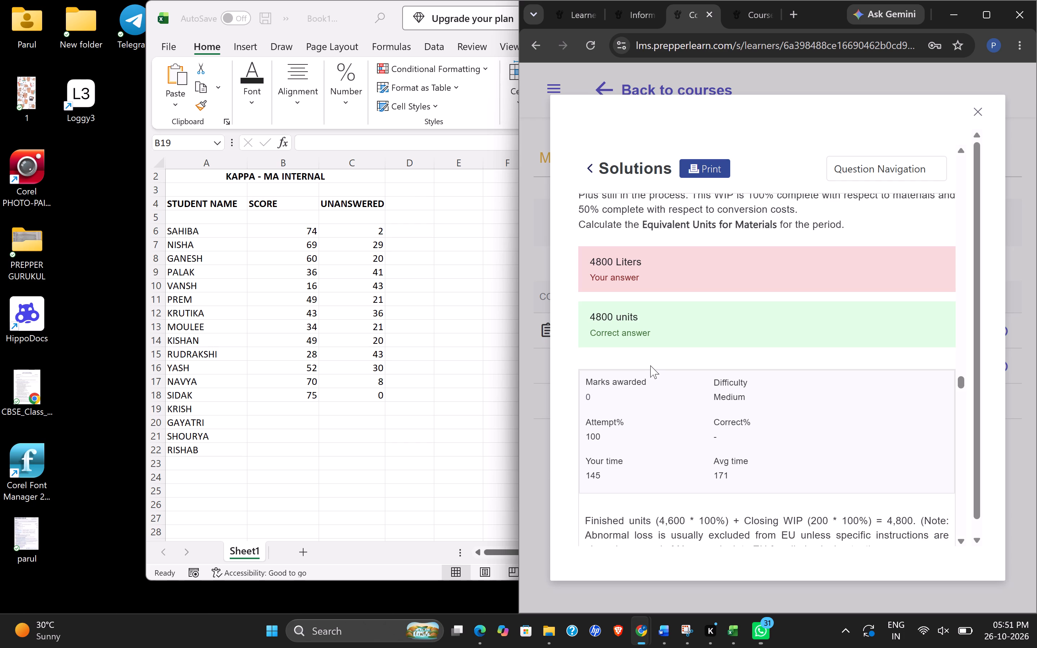
scroll(660, 361, "down", 4)
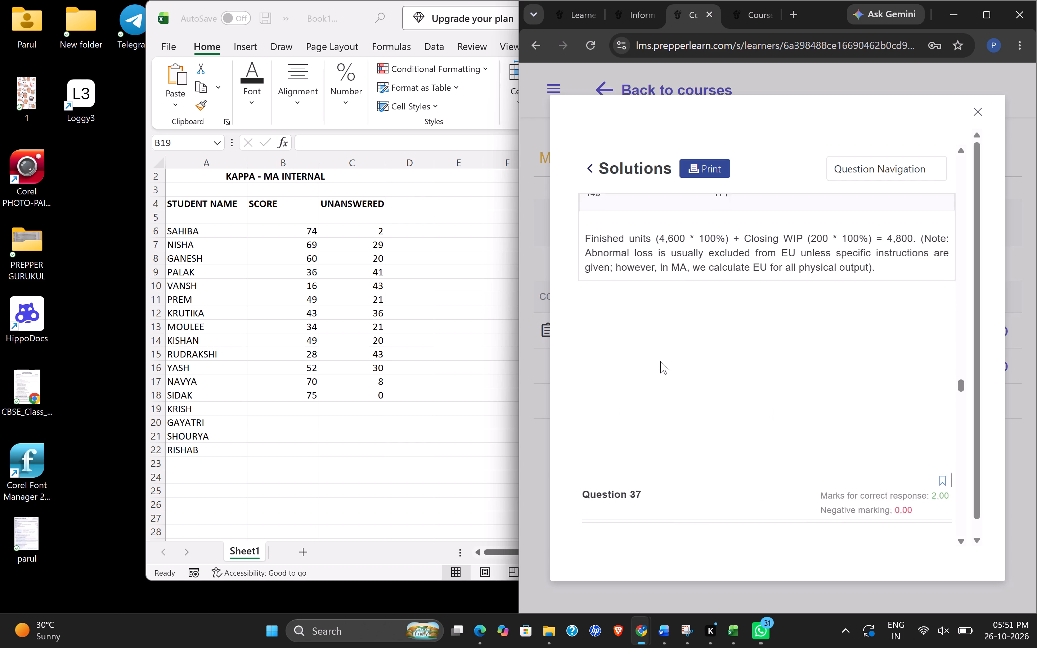
Check Shourya's answers to the ChemCo process costing questions 37 to 40 against the marks awarded.
scroll(660, 361, "down", 4)
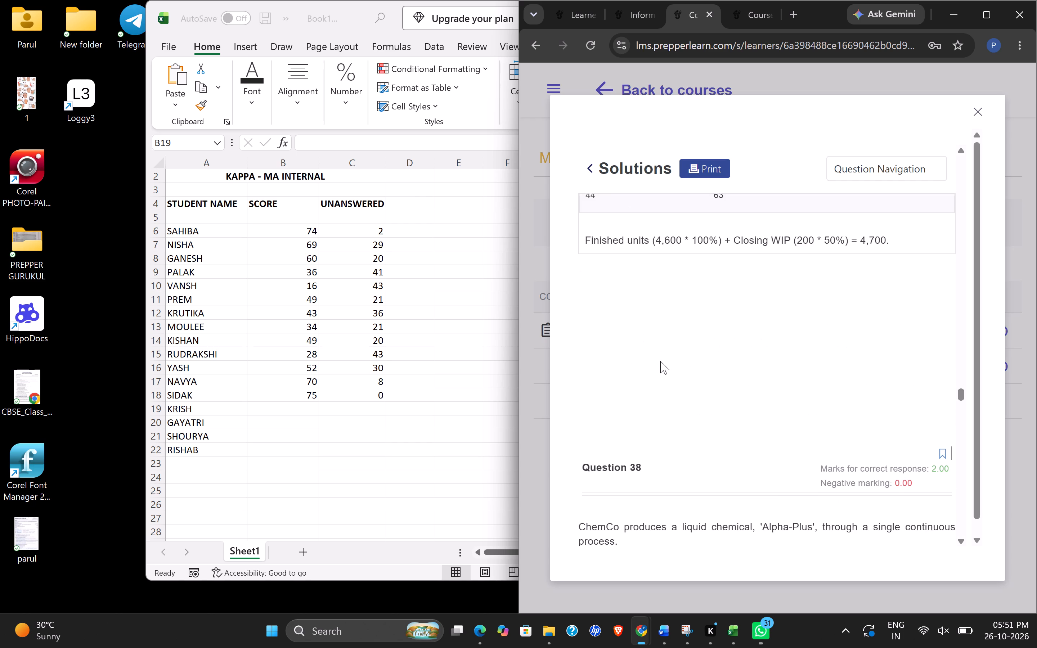
scroll(660, 361, "down", 8)
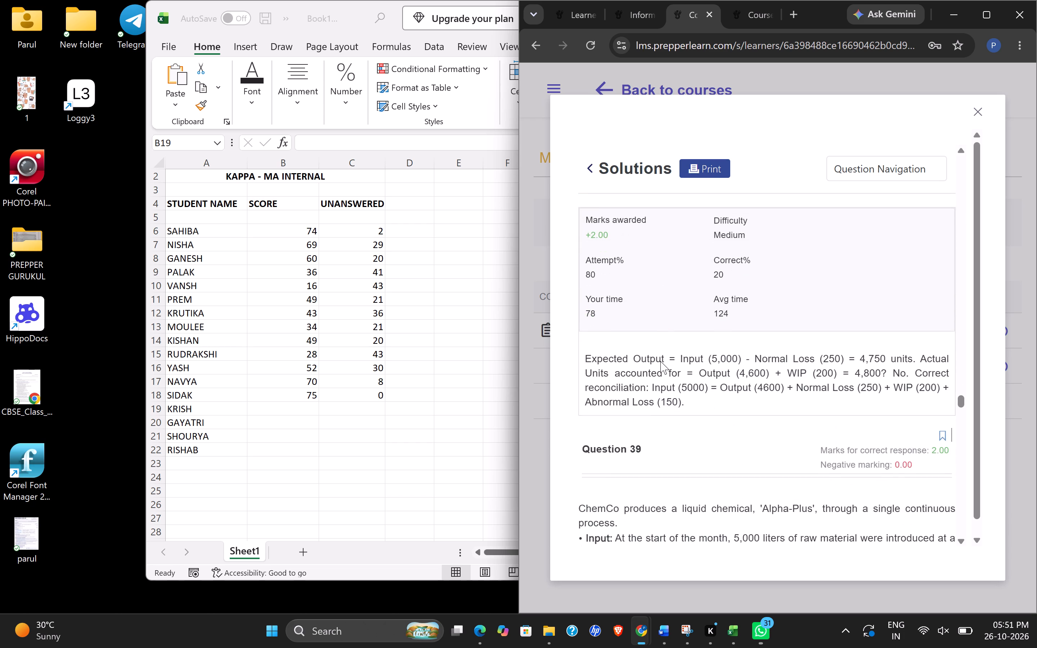
scroll(660, 361, "down", 5)
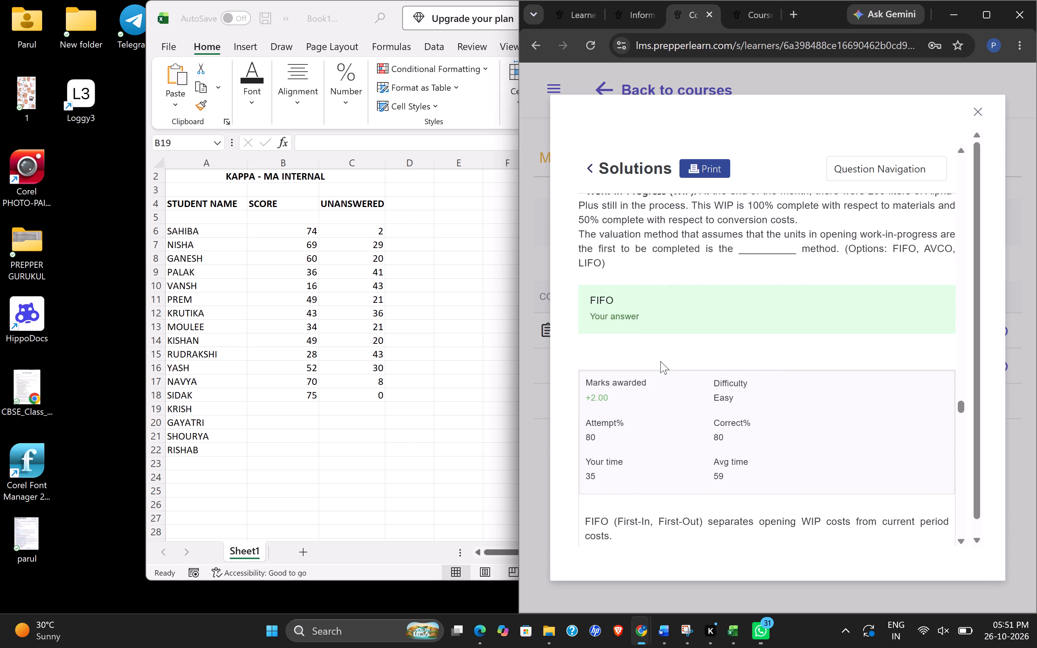
scroll(660, 361, "down", 7)
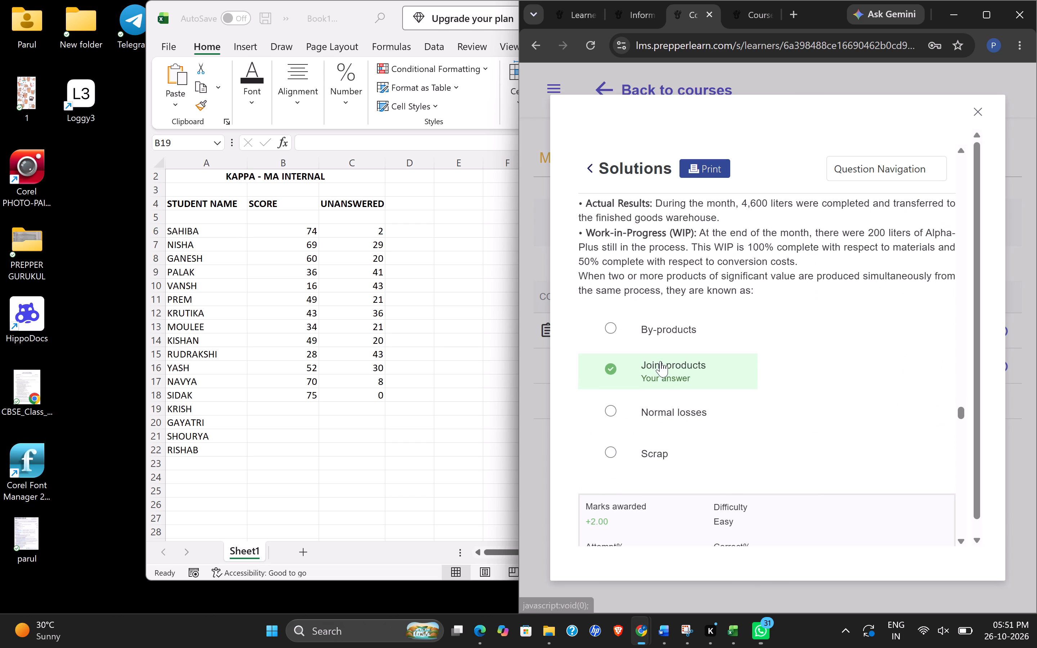
scroll(660, 361, "down", 5)
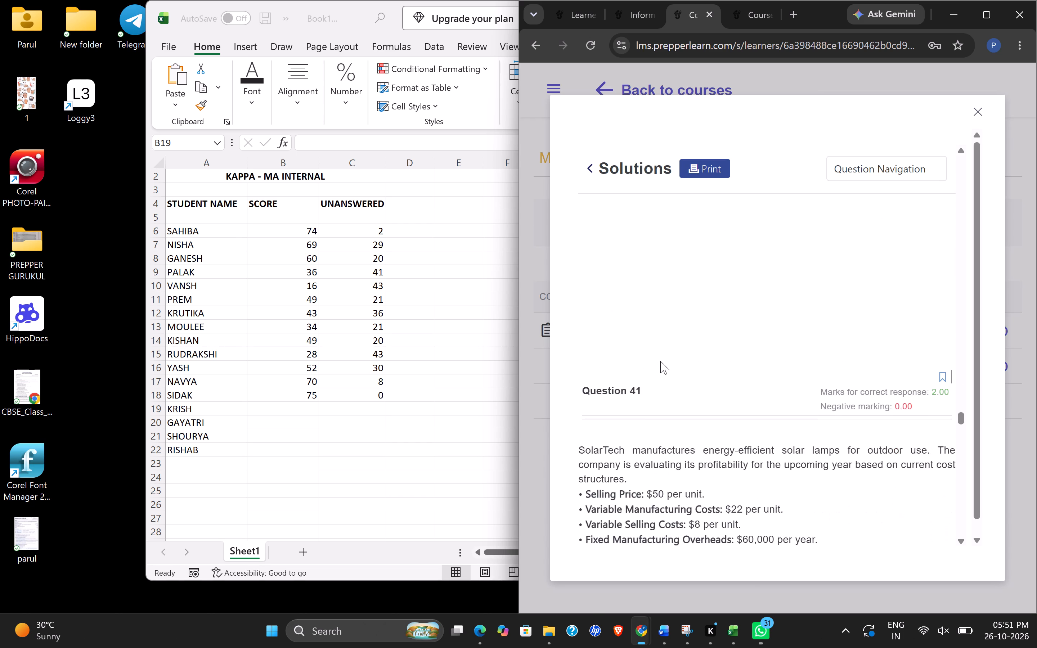
Check Shourya's answers to the SolarTech questions from 41 onward against the correct answers and marks awarded.
scroll(660, 361, "down", 5)
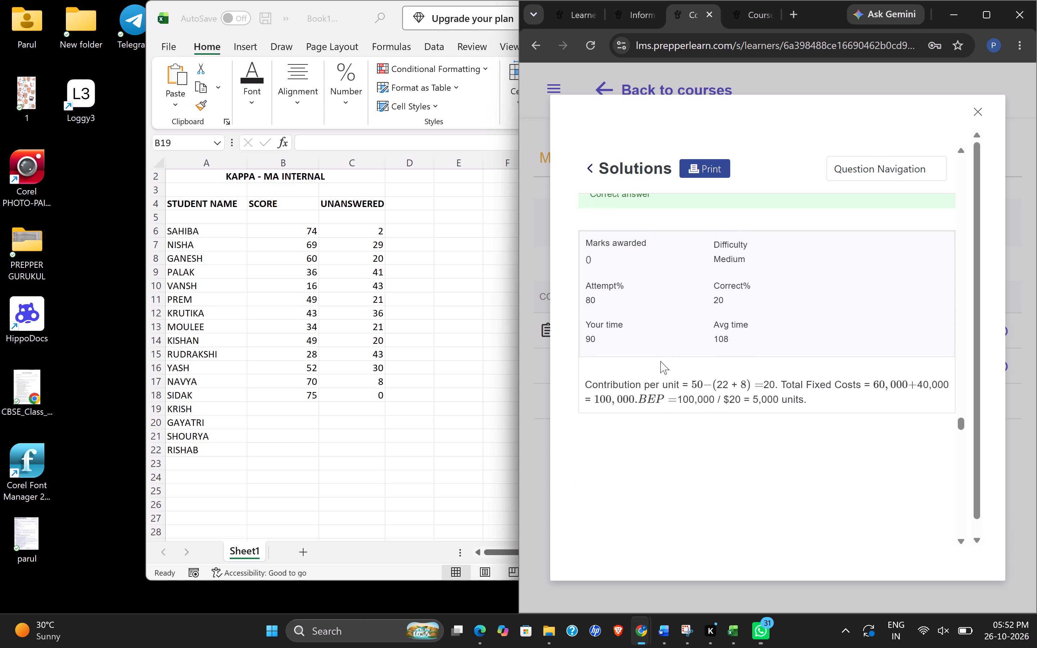
scroll(660, 361, "down", 6)
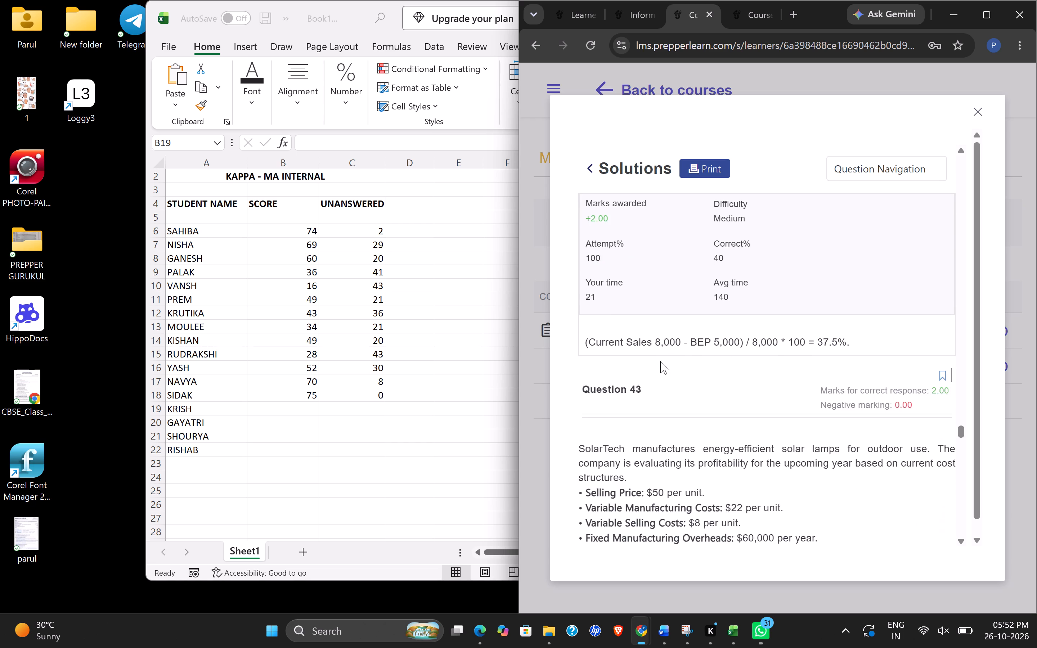
scroll(660, 361, "down", 7)
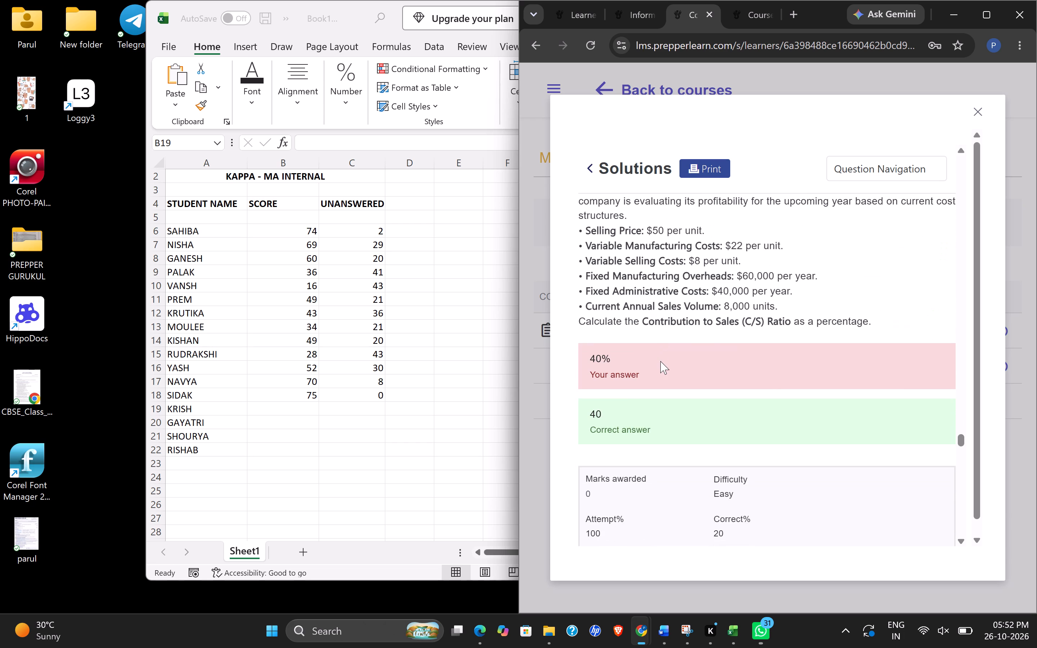
scroll(660, 361, "down", 5)
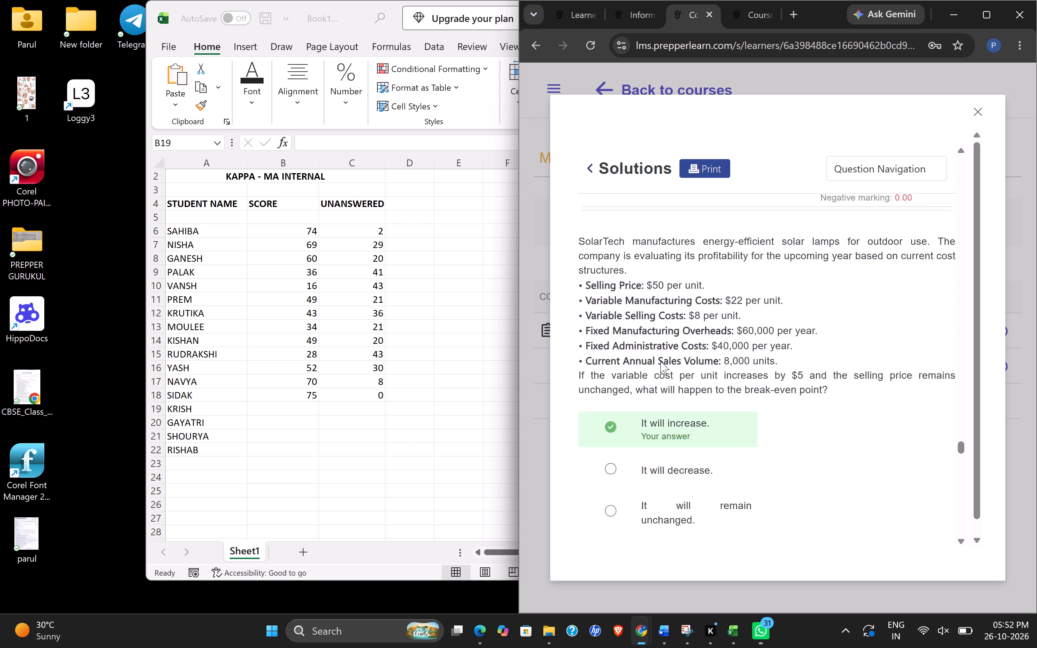
Compare Shourya's answers to the Vision Projects investment questions through question 50 and the rest of the solutions with the correct ones.
scroll(660, 361, "down", 7)
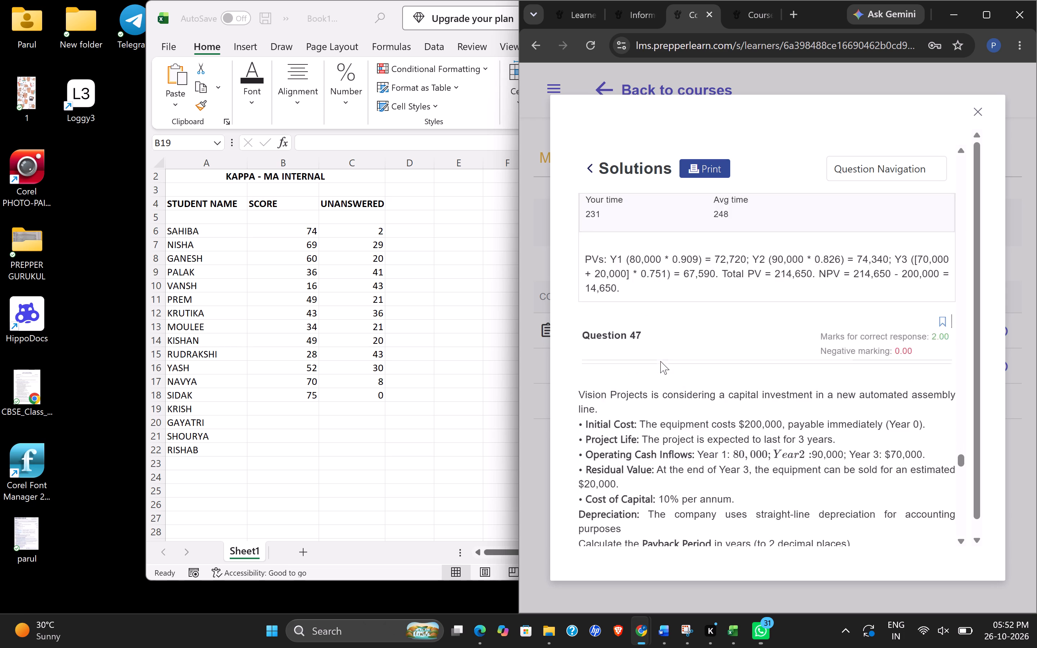
scroll(660, 361, "down", 6)
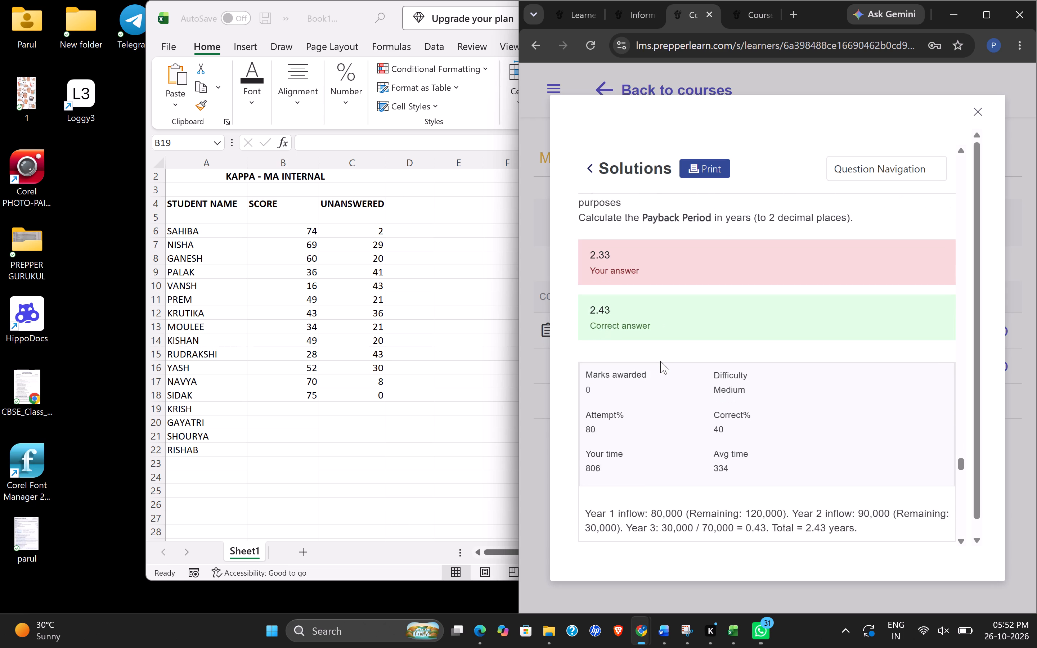
scroll(660, 361, "down", 2)
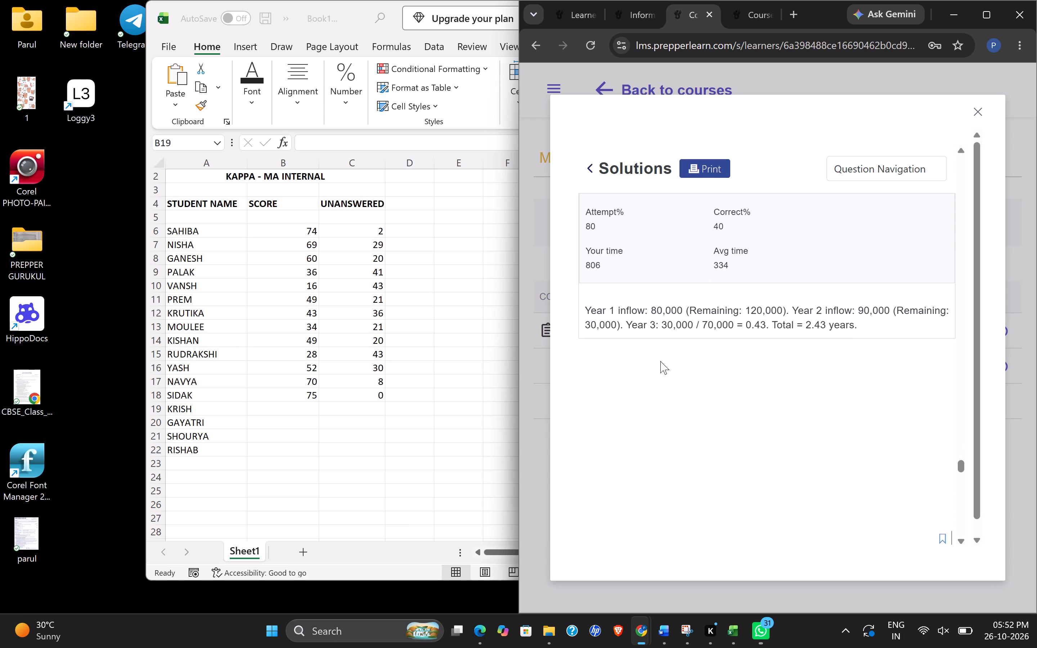
scroll(660, 361, "down", 4)
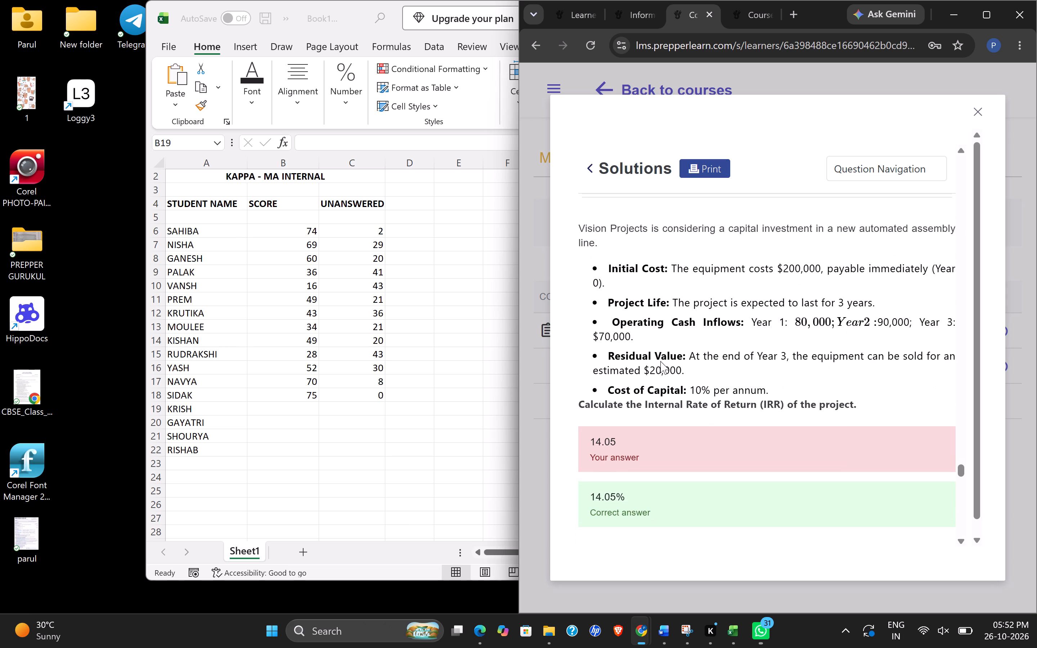
scroll(603, 364, "down", 3)
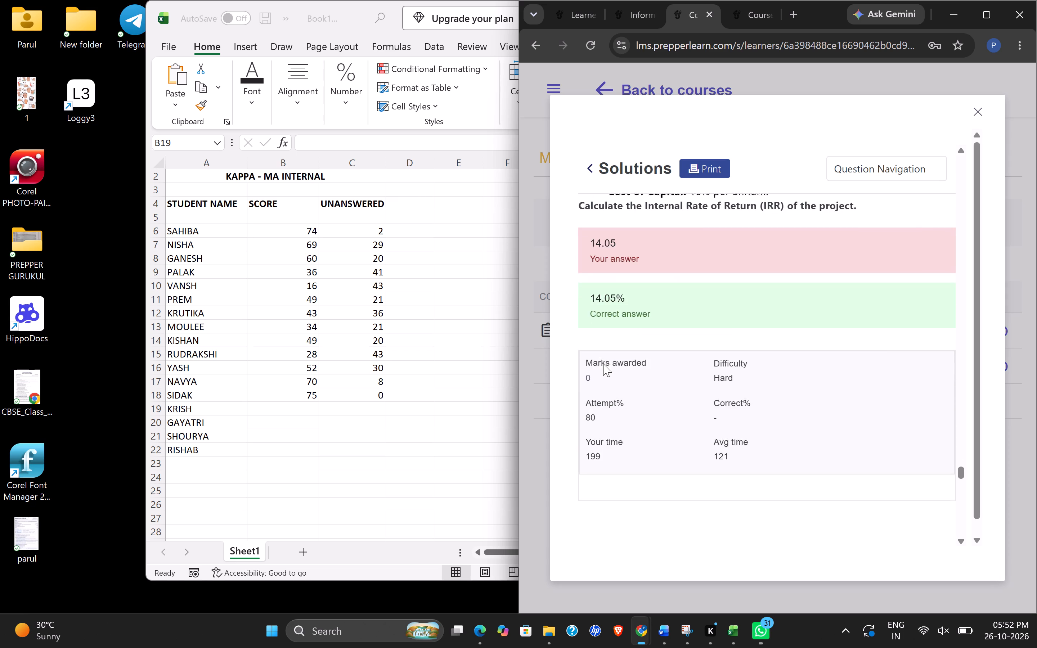
scroll(603, 364, "down", 8)
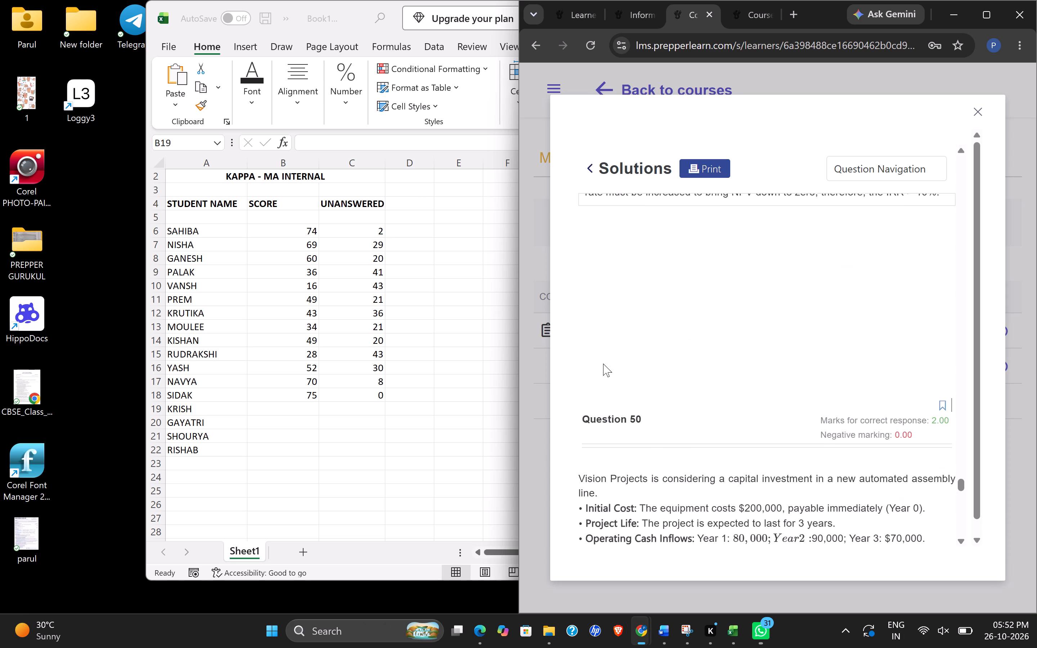
scroll(603, 364, "down", 8)
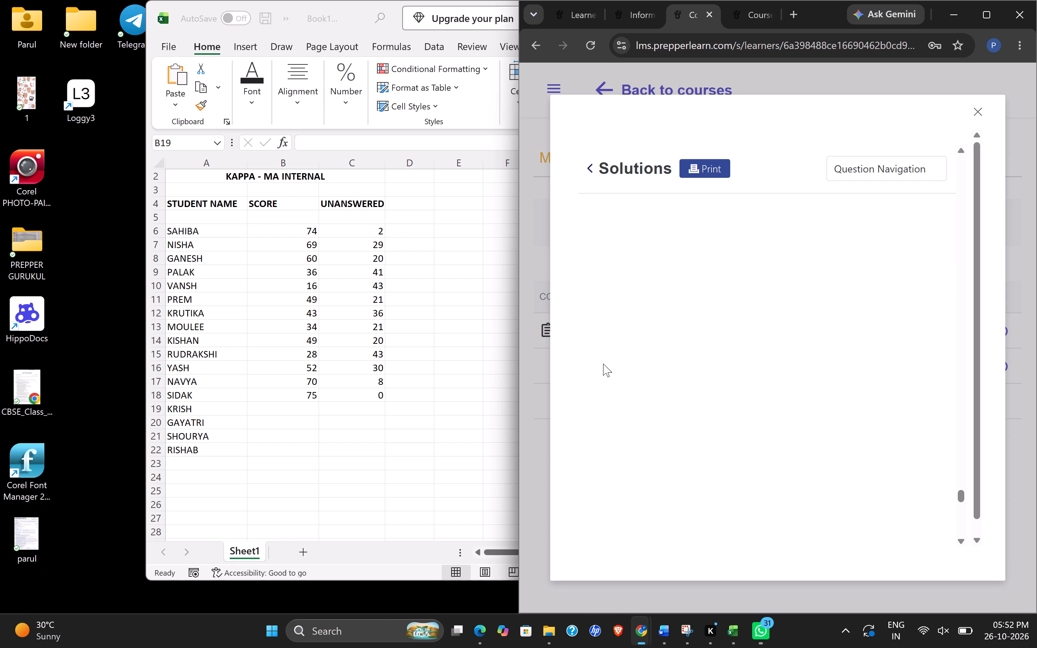
scroll(603, 364, "down", 15)
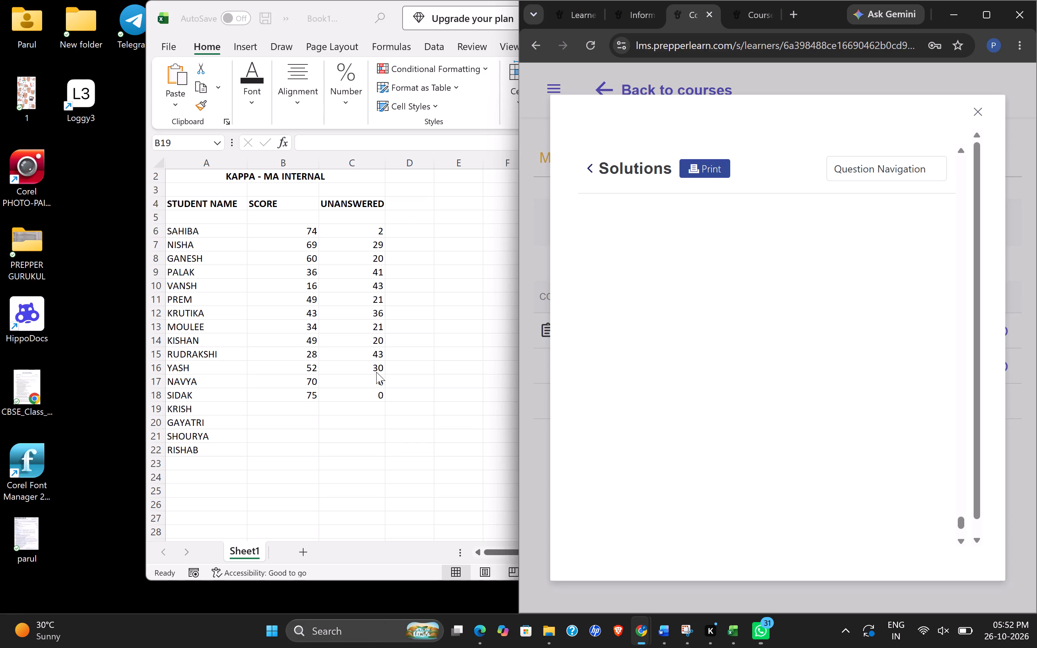
Close Shourya's solutions and reopen the MA - SET 03 result summary to read the score and unanswered marks.
scroll(284, 407, "right", 3)
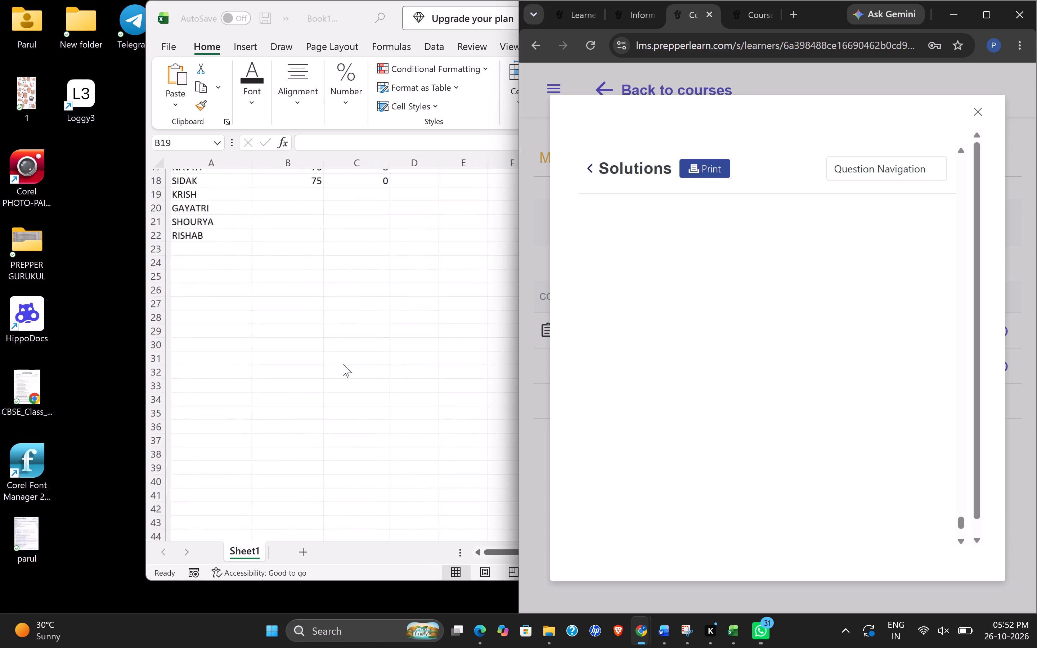
left_click(983, 109)
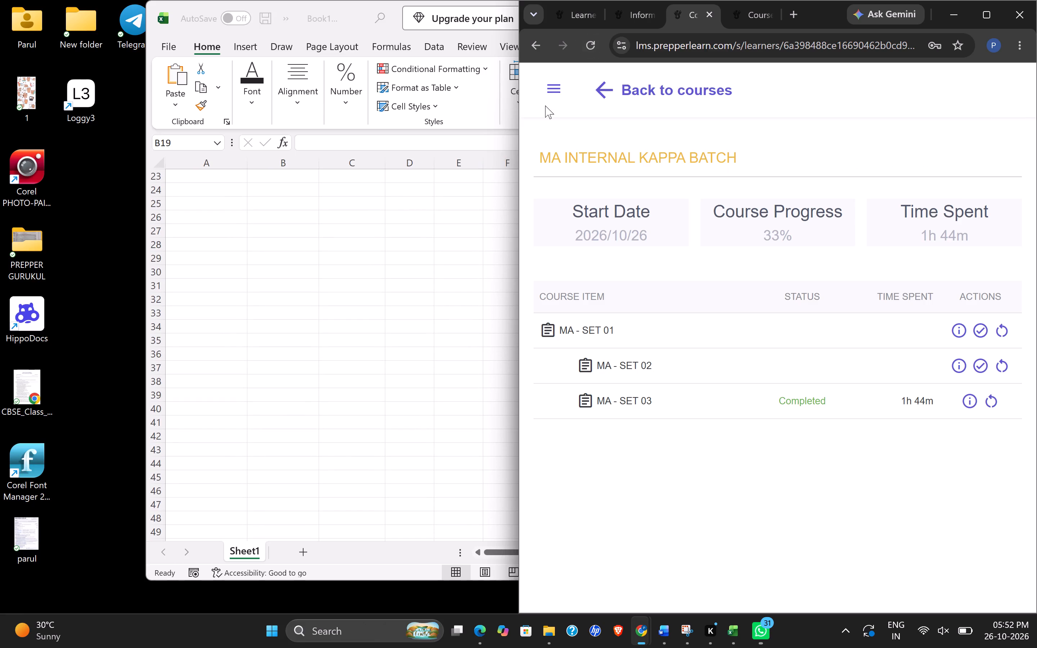
left_click(550, 84)
left_click(755, 87)
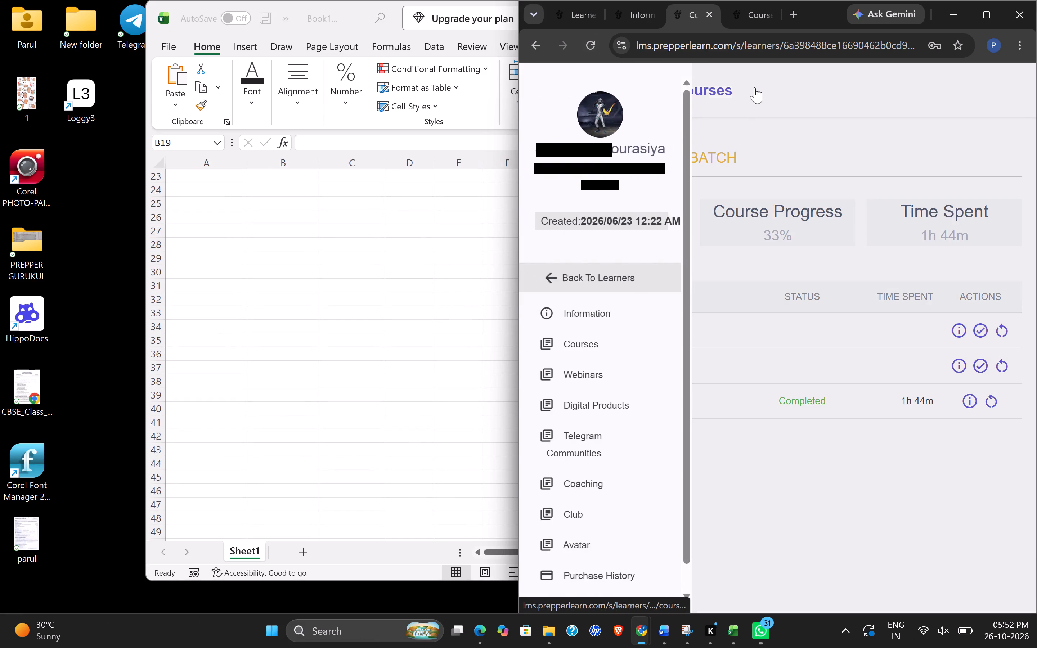
left_click(974, 404)
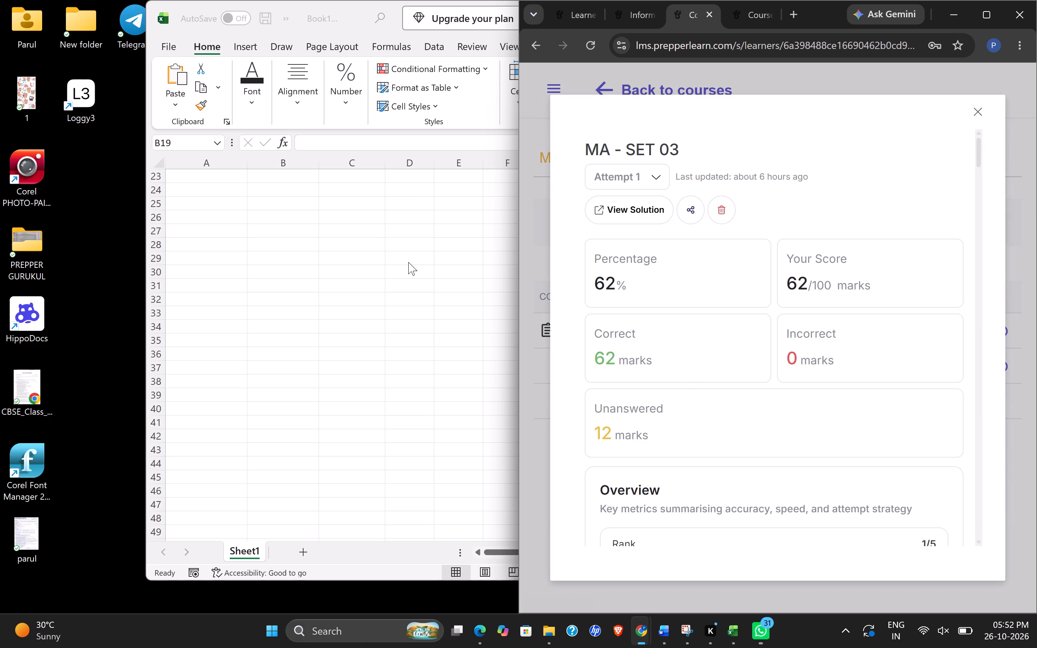
Record a score of 72 and 12 unanswered marks in Shourya's row of the Excel sheet.
scroll(268, 314, "up", 3)
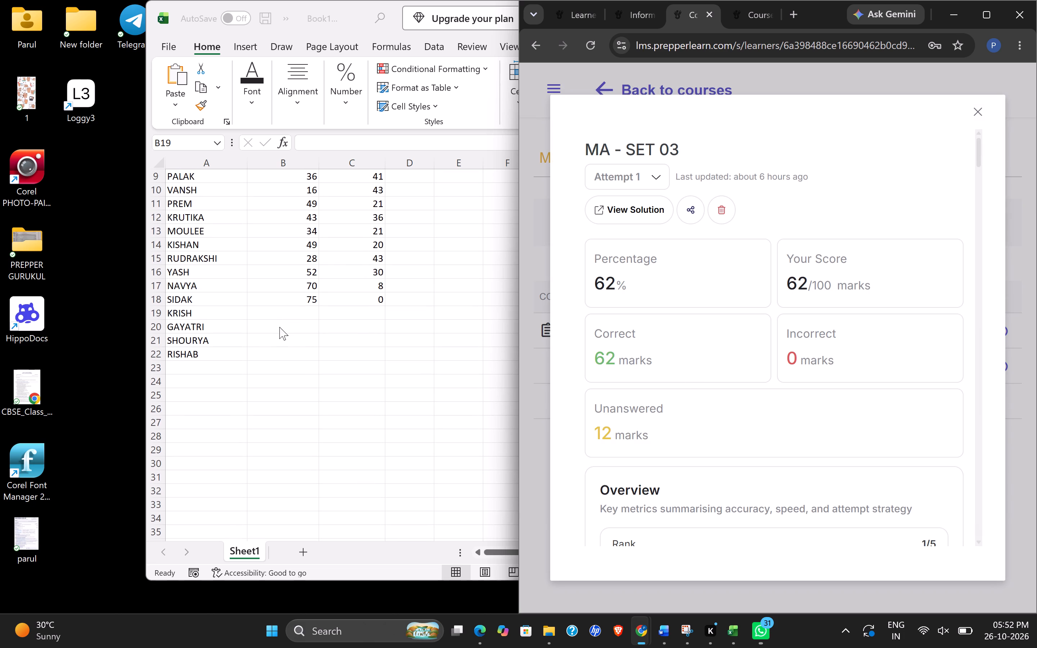
left_click(283, 342)
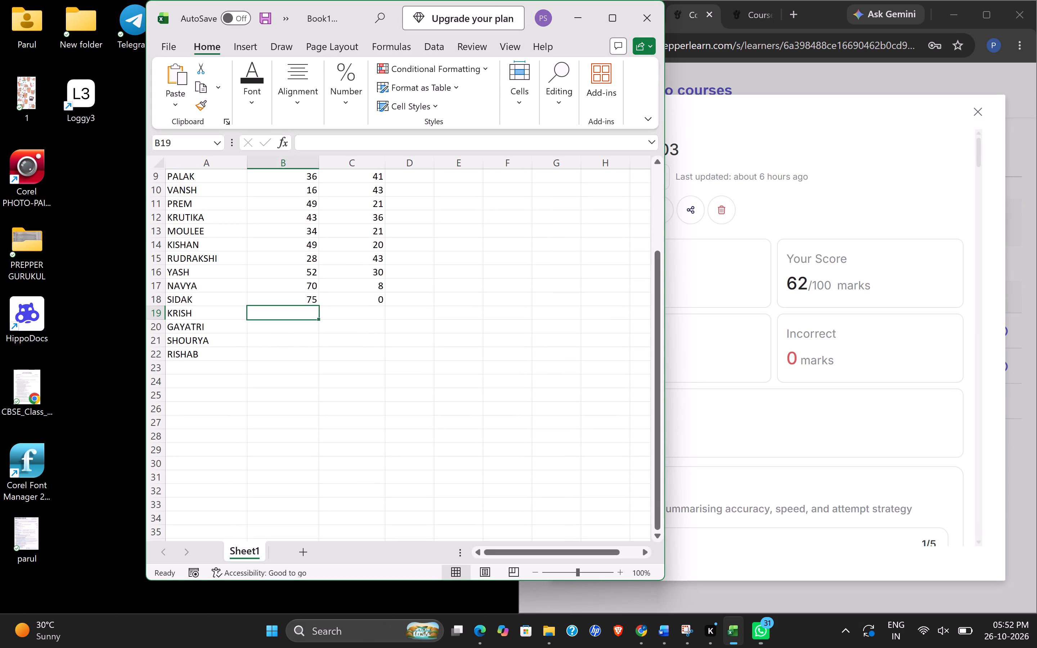
left_click(283, 342)
type("72")
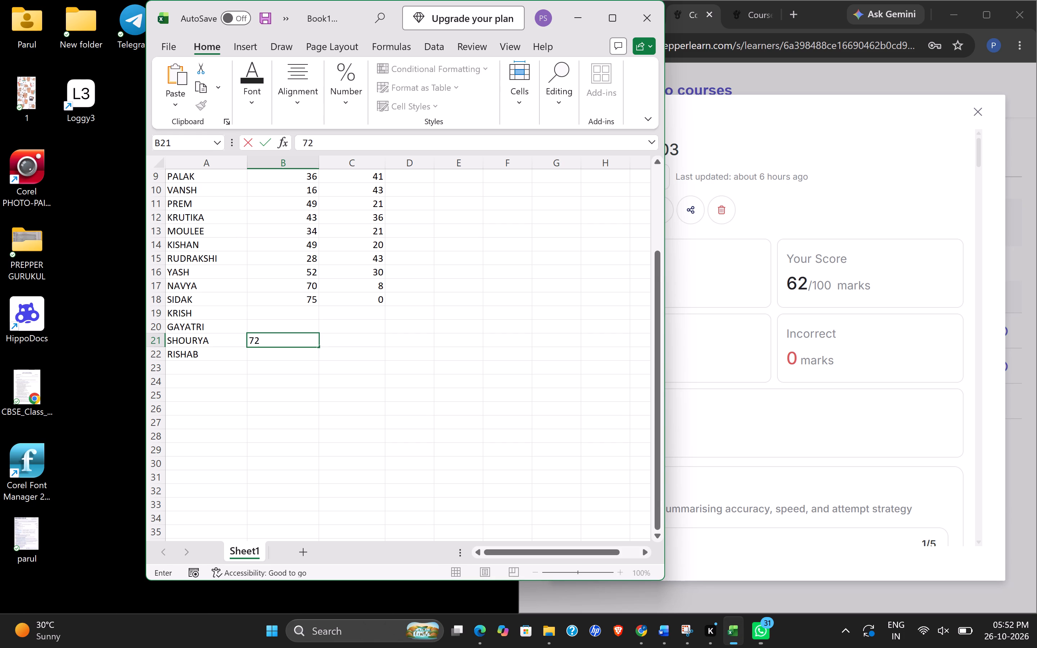
key("Right")
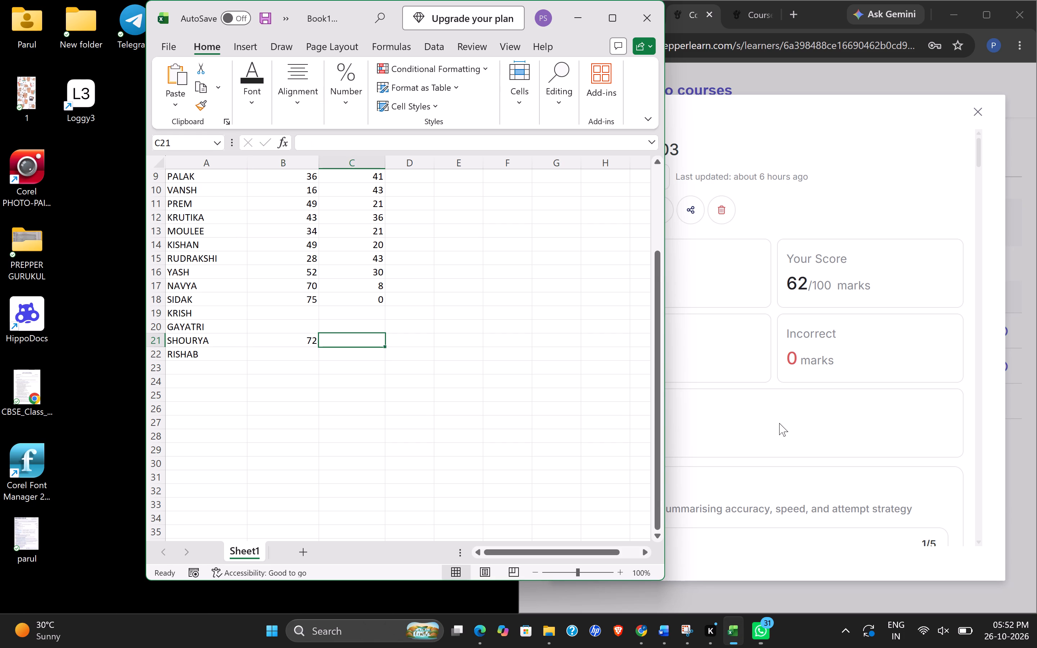
left_click(779, 423)
key("1")
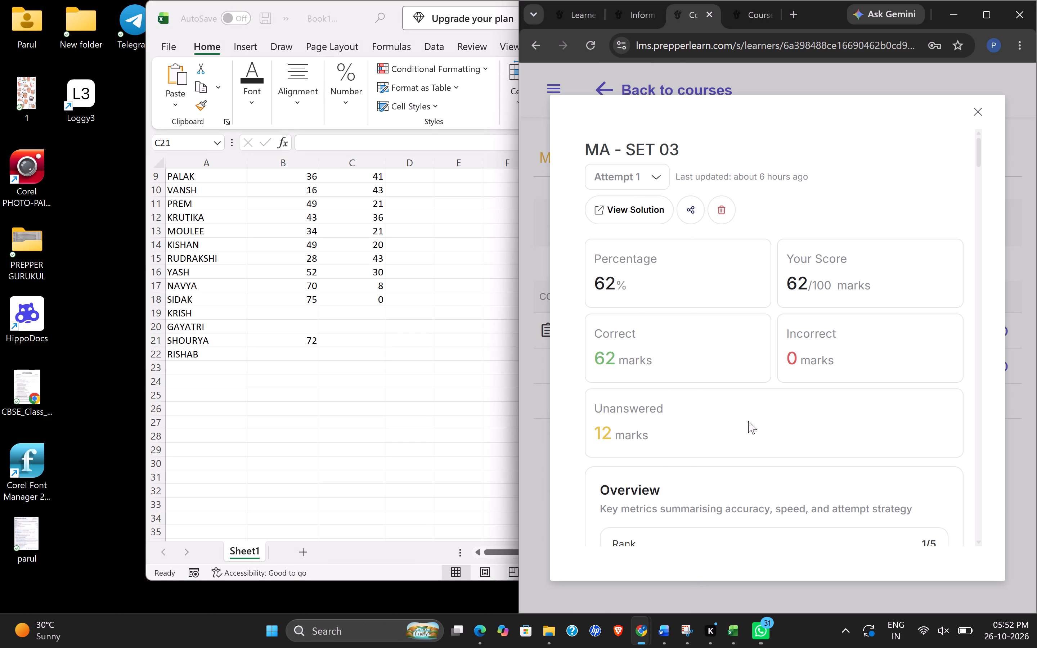
left_click(360, 338)
key("1")
key("2")
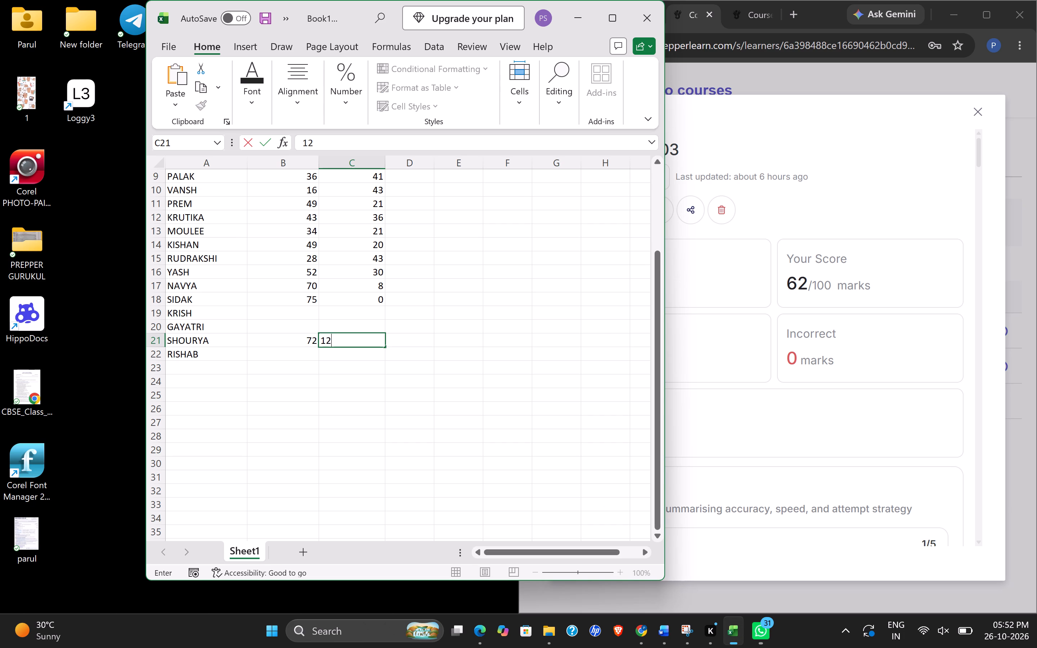
key("Return")
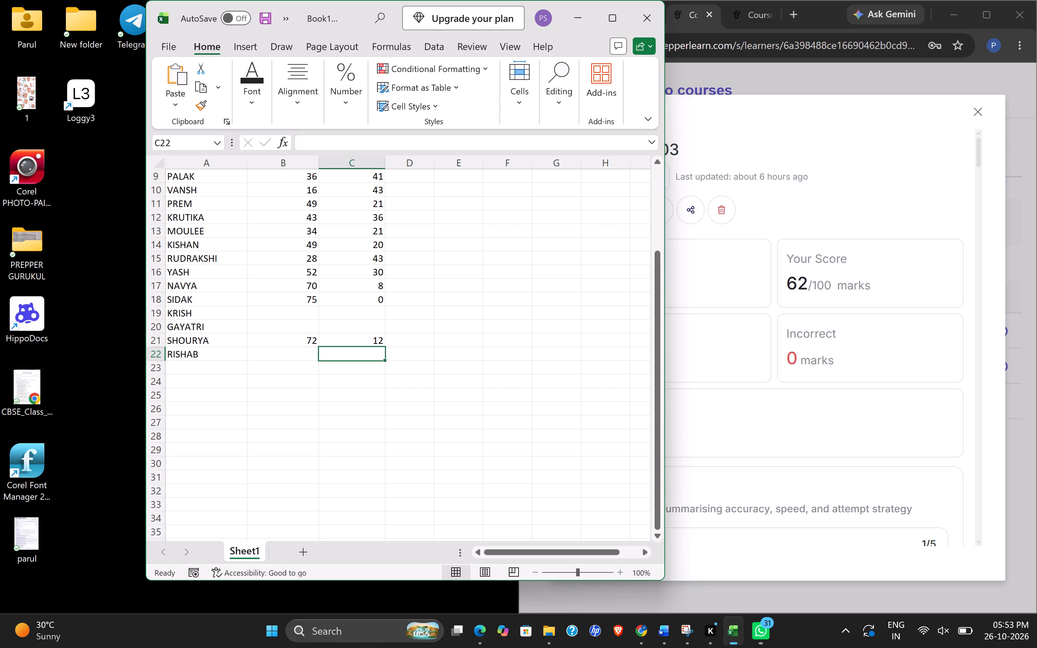
In the browser, open Rishab's complete report for MA INTERNAL KAPPA BATCH and bring up the MA - SET 03 solutions.
left_click(782, 295)
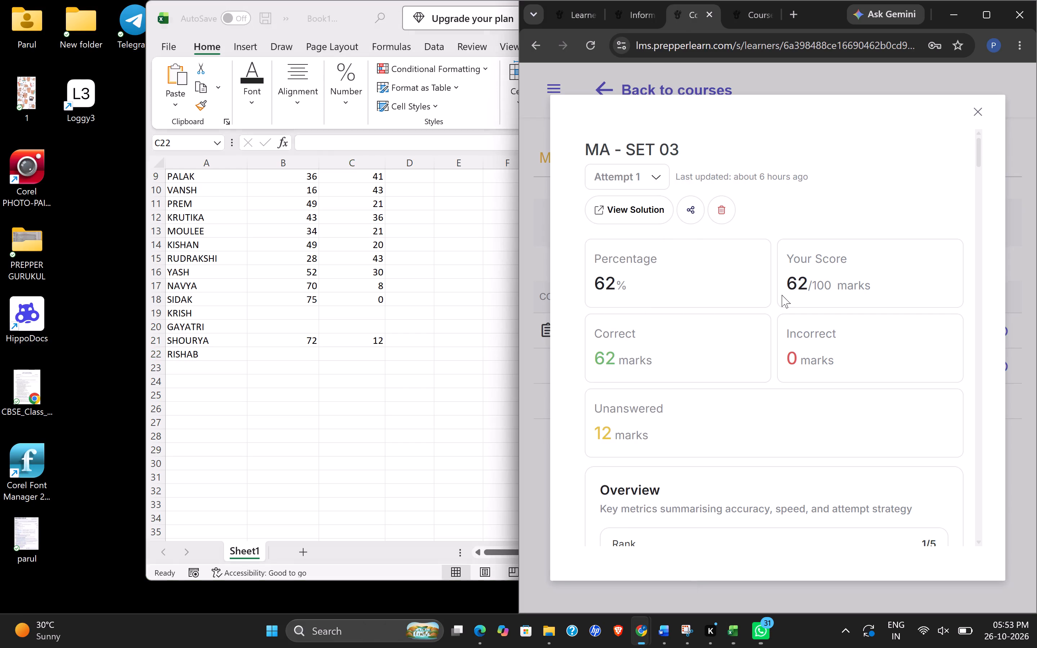
left_click(641, 19)
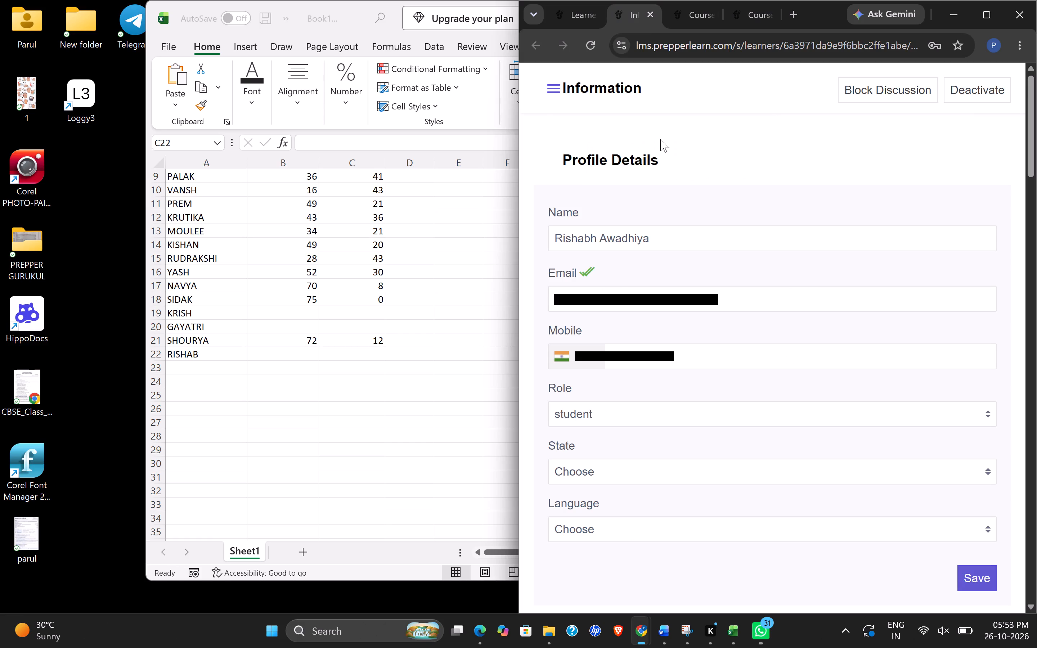
left_click_drag(666, 169, 665, 216)
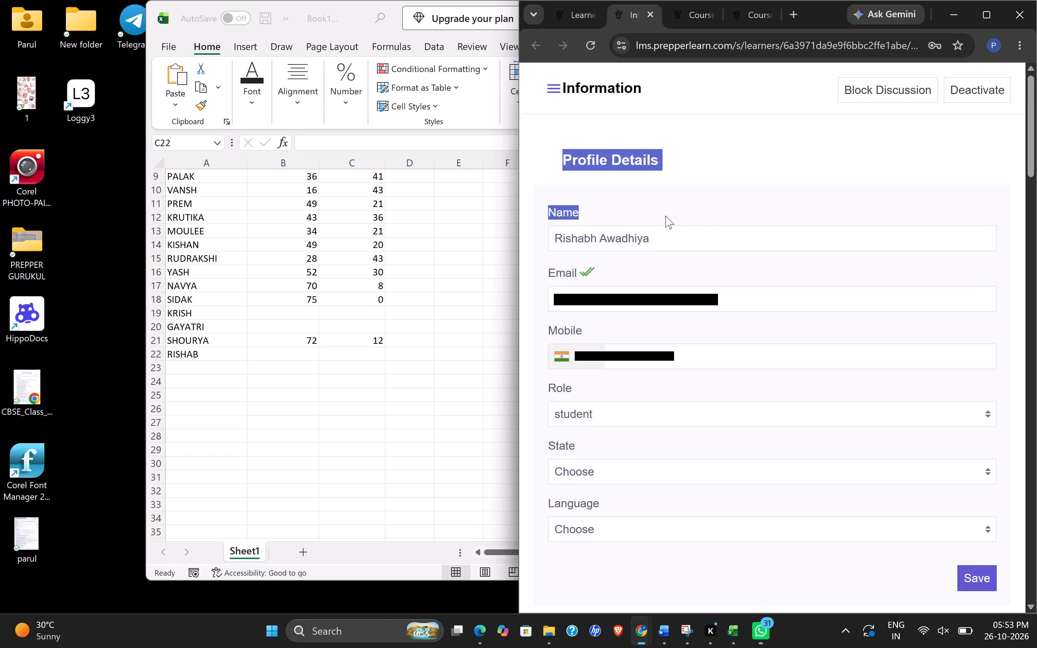
left_click(550, 85)
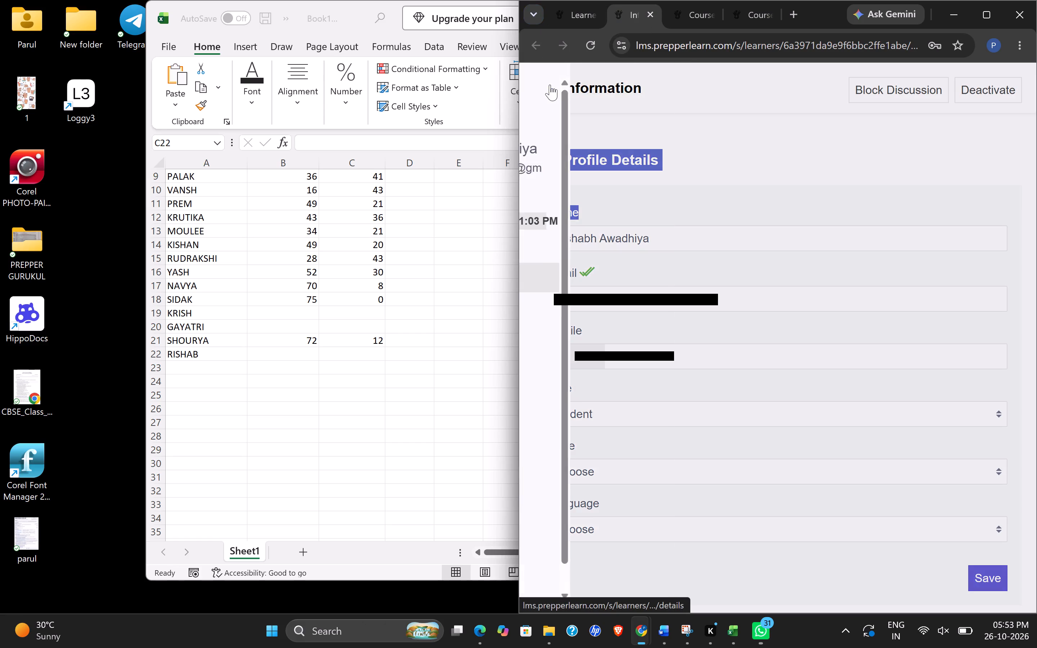
left_click(587, 347)
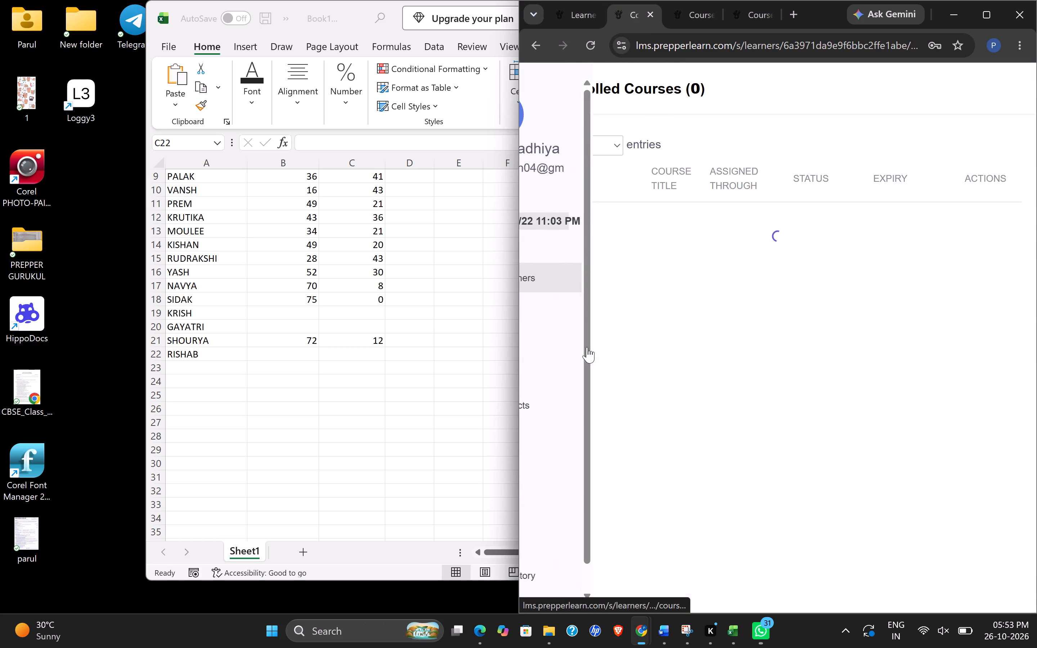
scroll(687, 388, "down", 3)
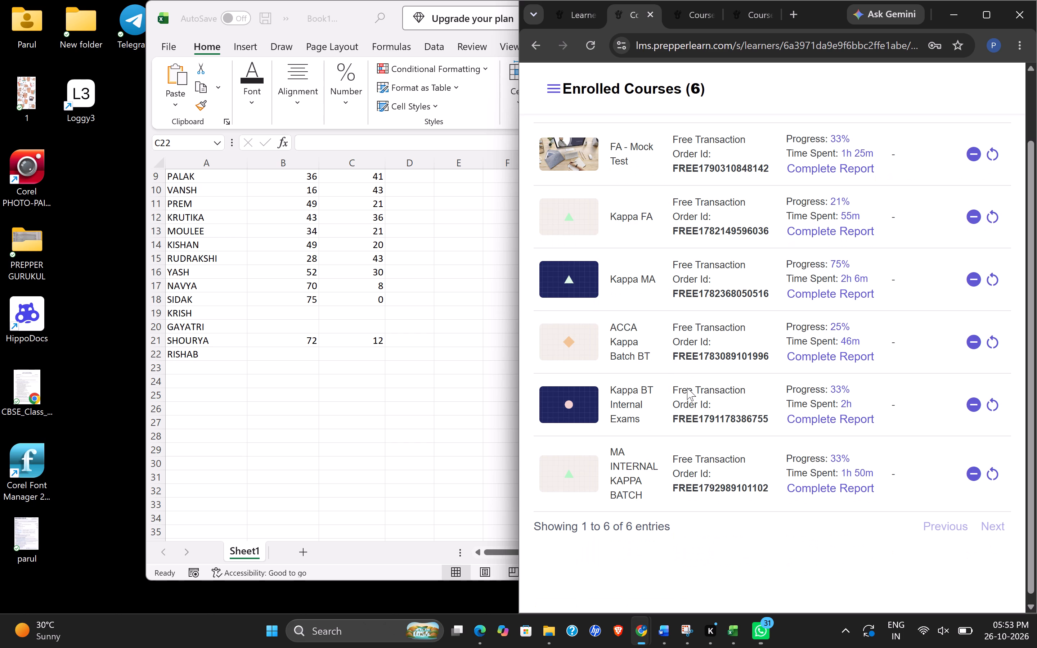
left_click(801, 478)
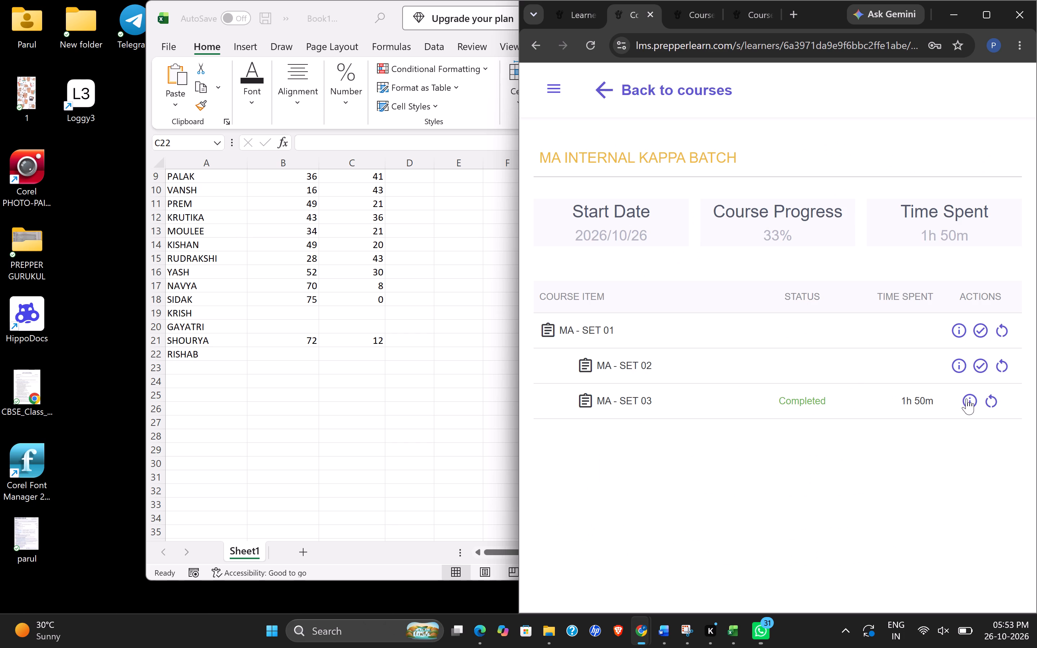
left_click(968, 399)
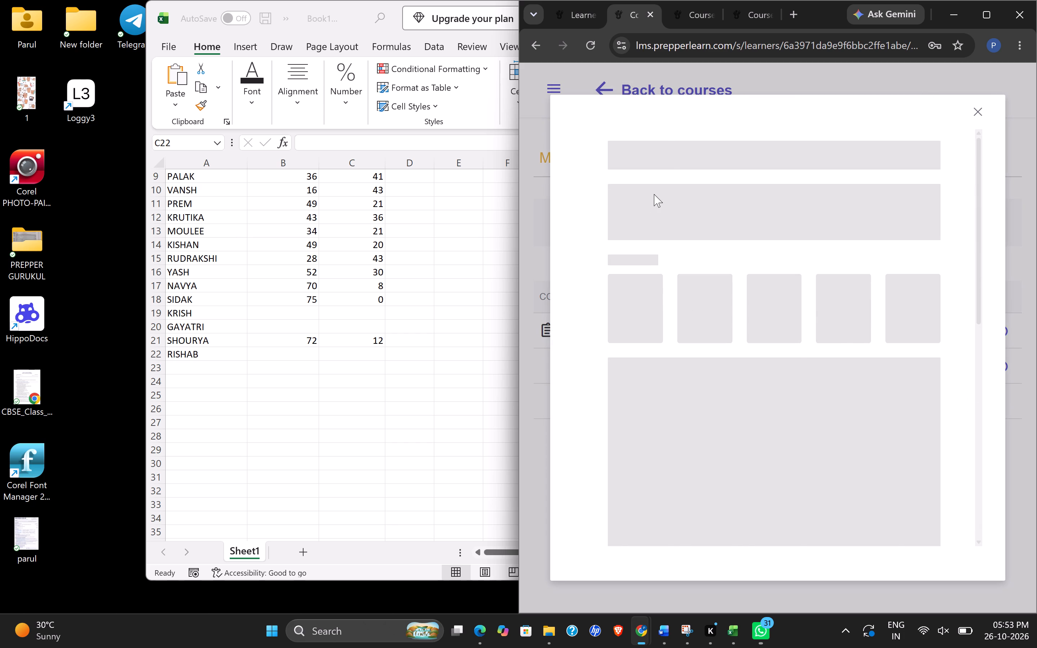
left_click(657, 204)
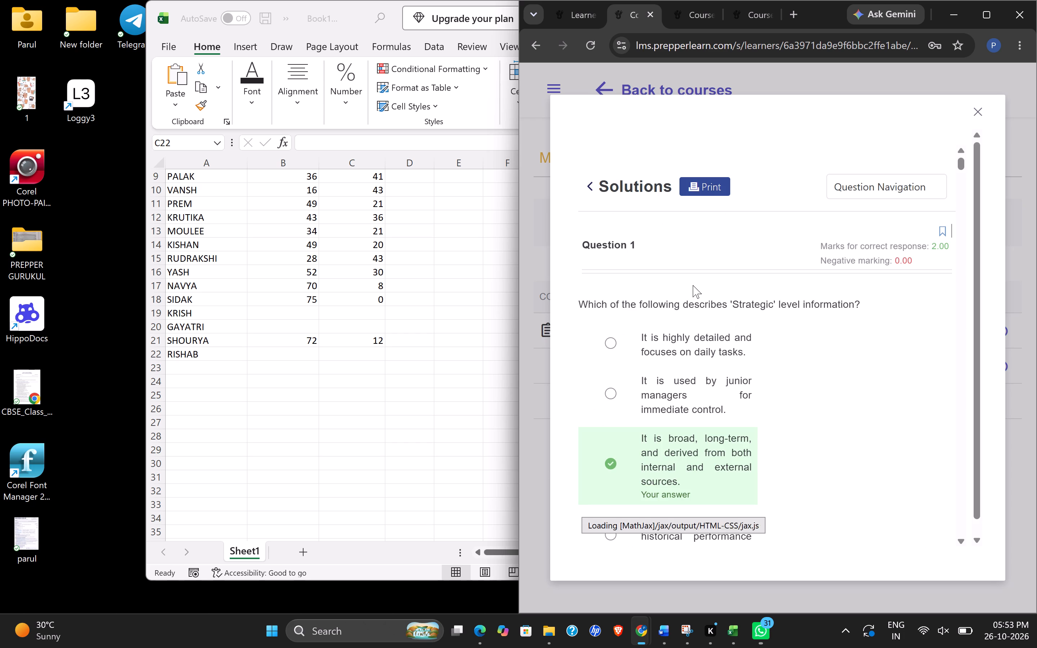
Compare Rishab's answers to MA - SET 03 questions 1 to 10 with the correct ones, including the hotel composite cost unit question.
scroll(693, 285, "down", 8)
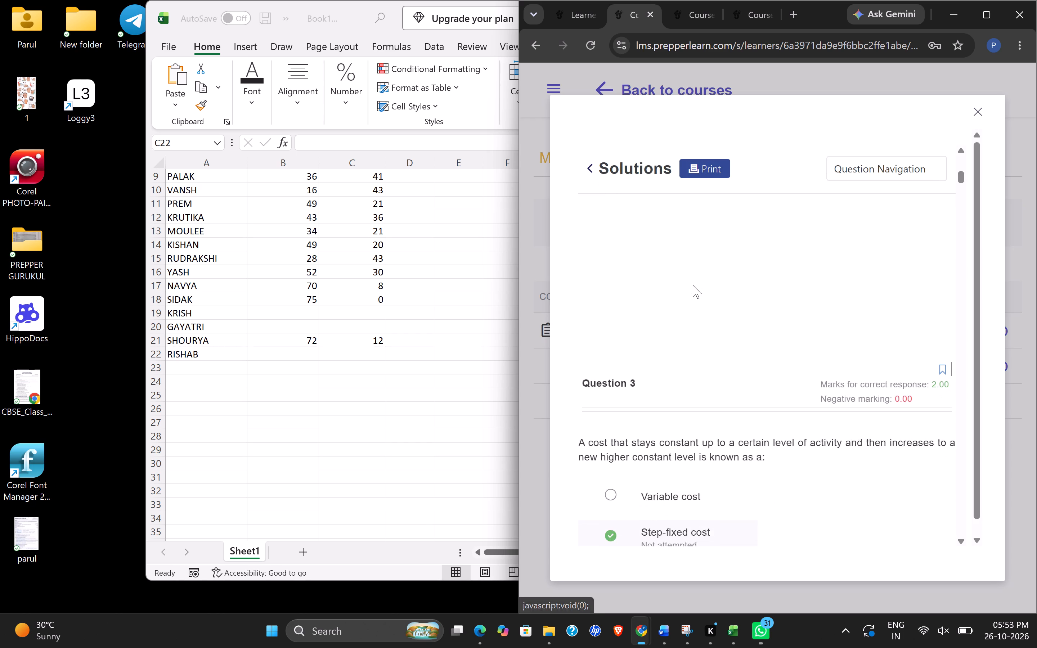
scroll(693, 285, "down", 2)
scroll(693, 285, "up", 4)
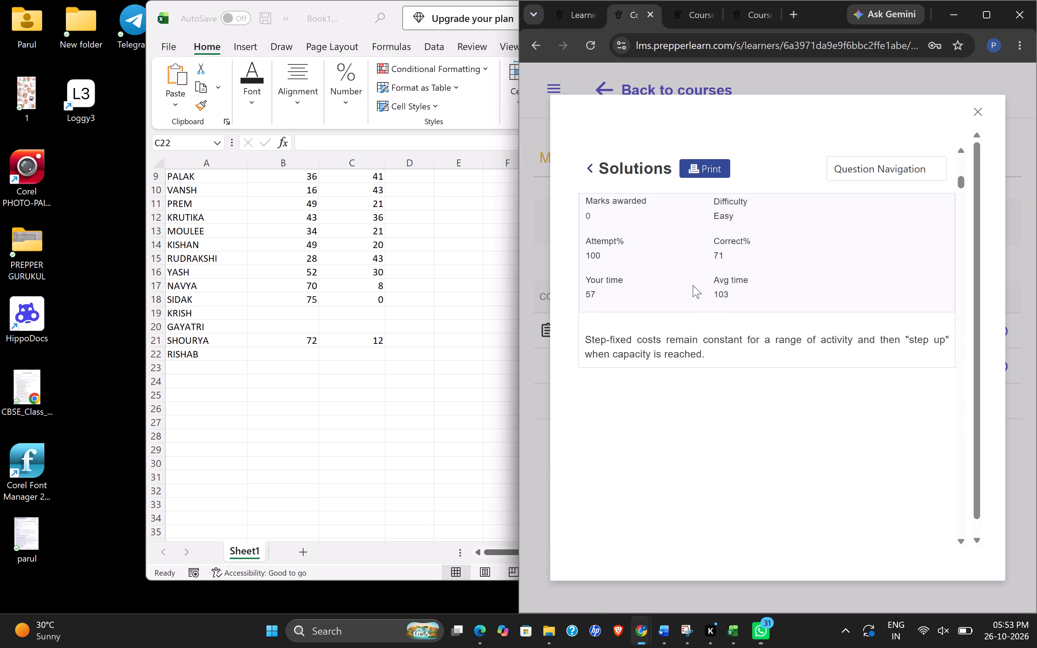
scroll(693, 285, "down", 4)
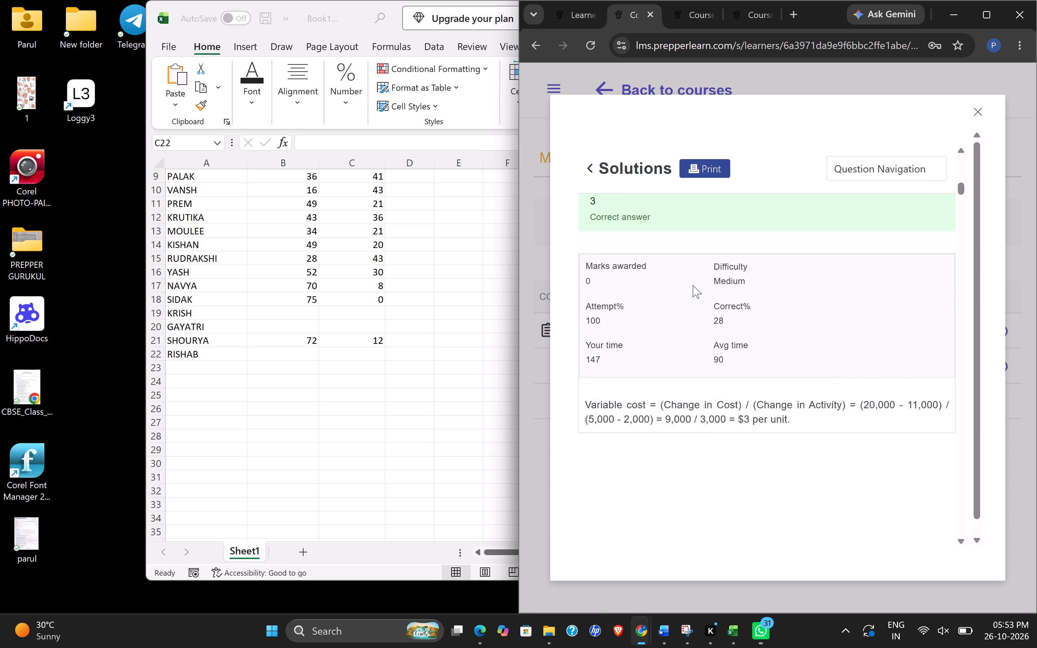
scroll(693, 285, "down", 13)
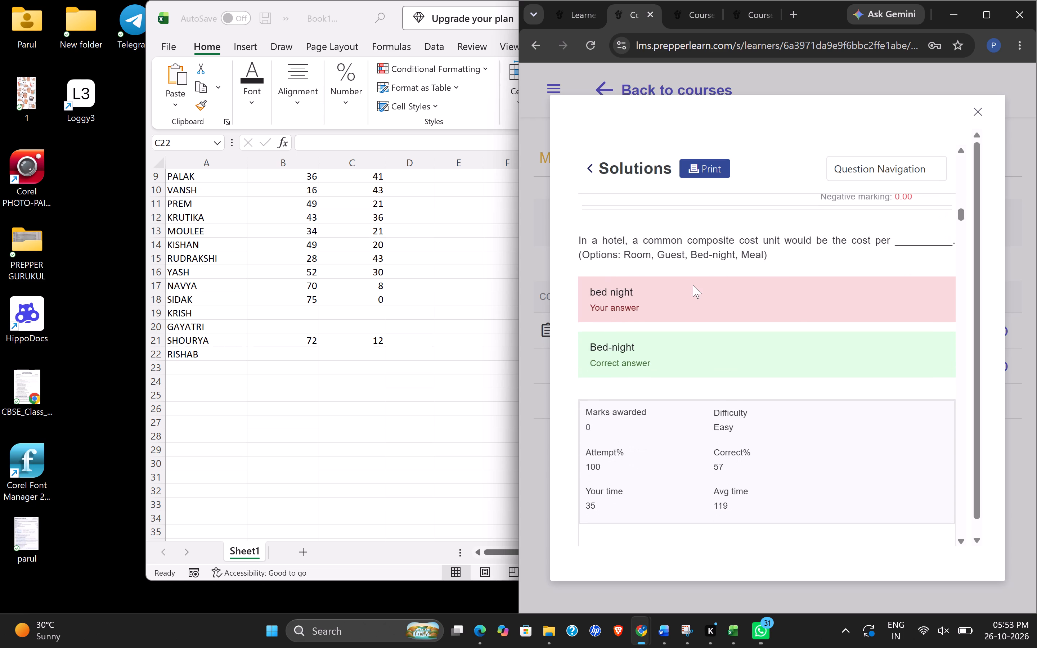
scroll(693, 285, "down", 11)
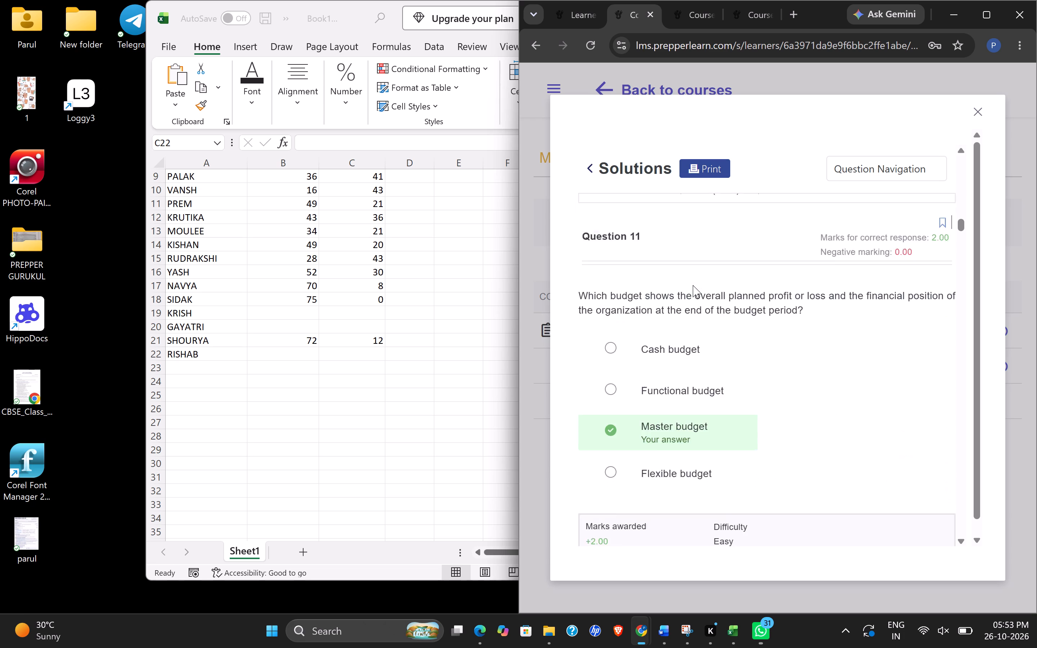
Check Rishab's answers to questions 11 to 19 against the correct ones, including the actual price per kg and spreadsheet formula questions.
scroll(693, 285, "down", 7)
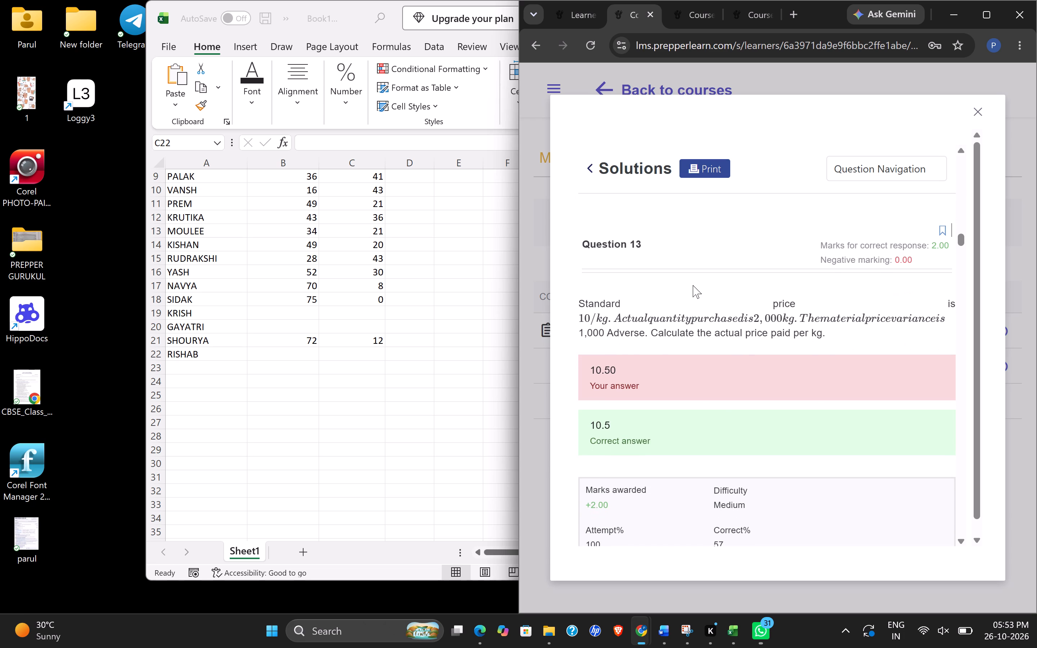
scroll(693, 285, "down", 8)
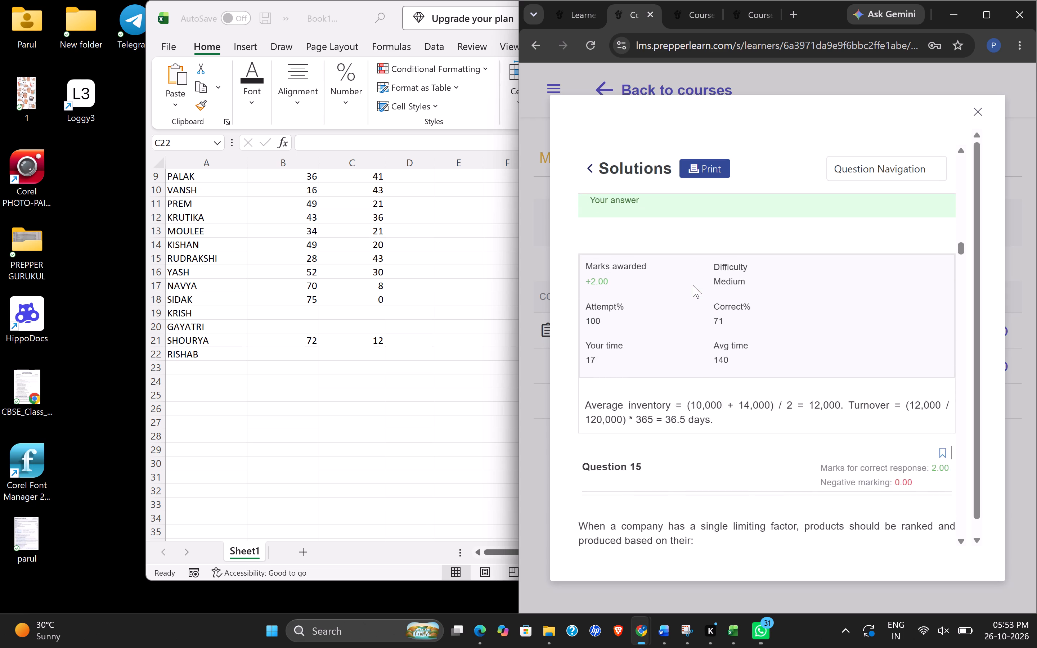
scroll(704, 255, "down", 7)
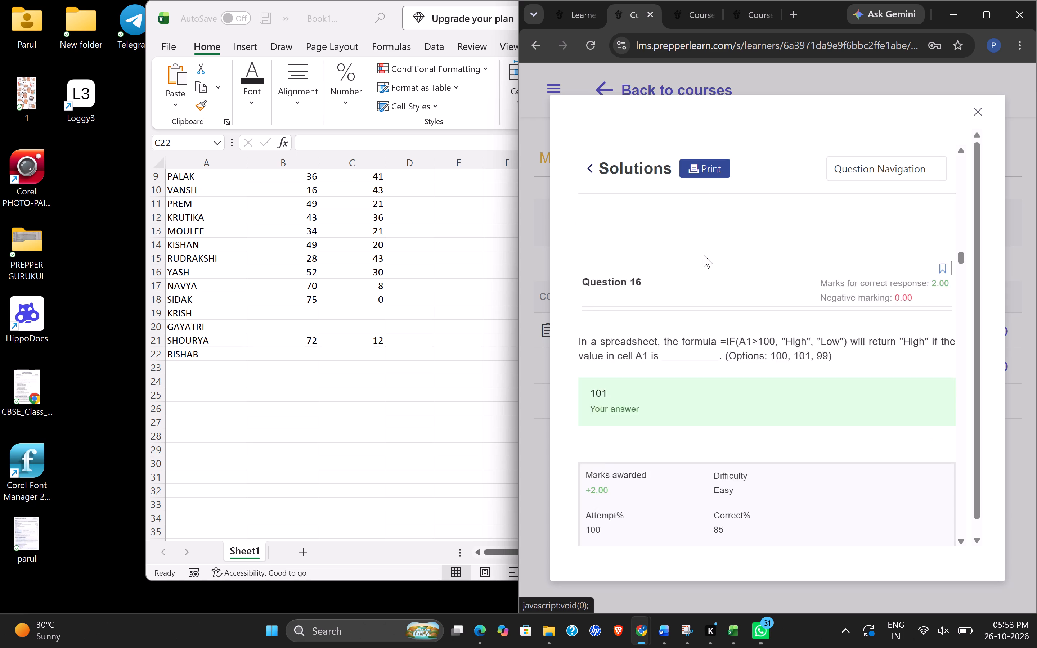
scroll(704, 255, "down", 9)
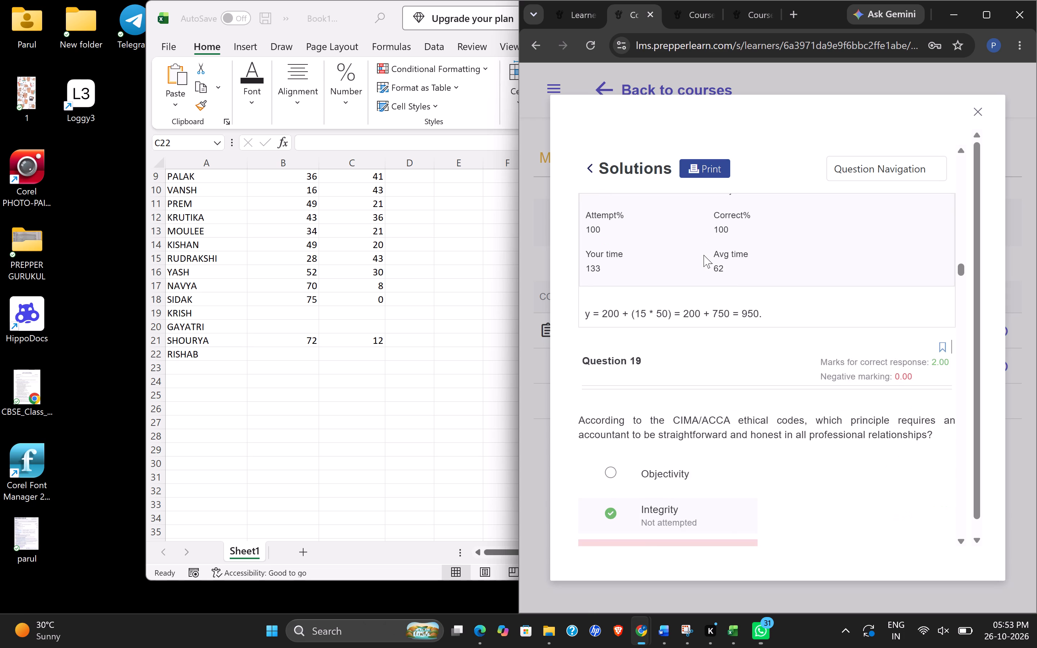
scroll(704, 255, "down", 9)
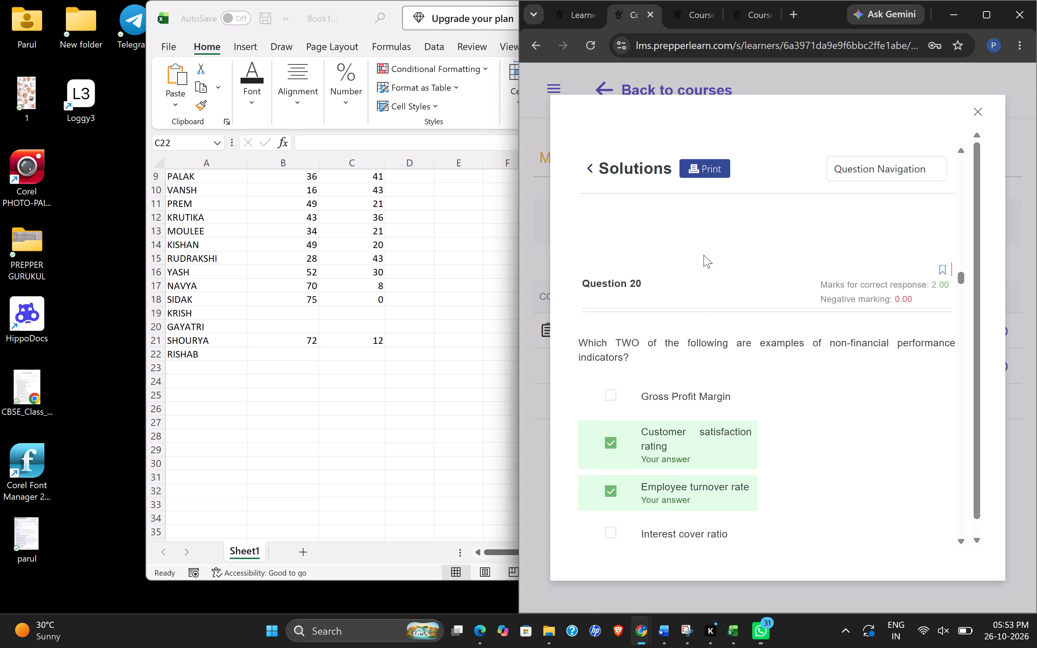
Check Rishab's answers to questions 20 to 25, rechecking the typed answer and awarded marks on the re-order level question.
scroll(704, 255, "down", 10)
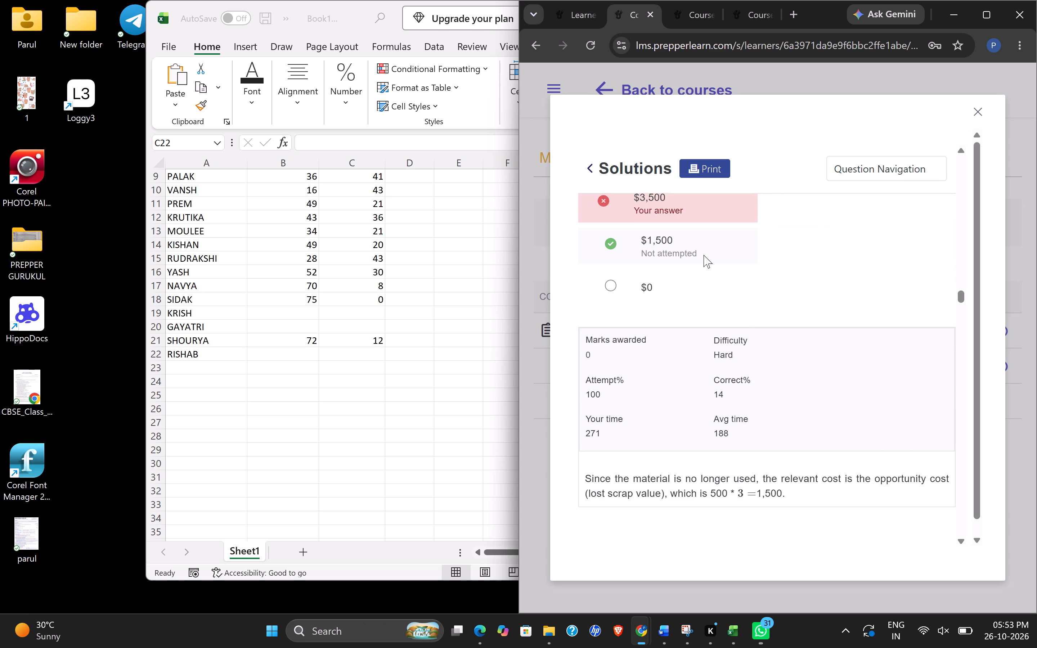
scroll(704, 255, "down", 3)
scroll(704, 255, "up", 4)
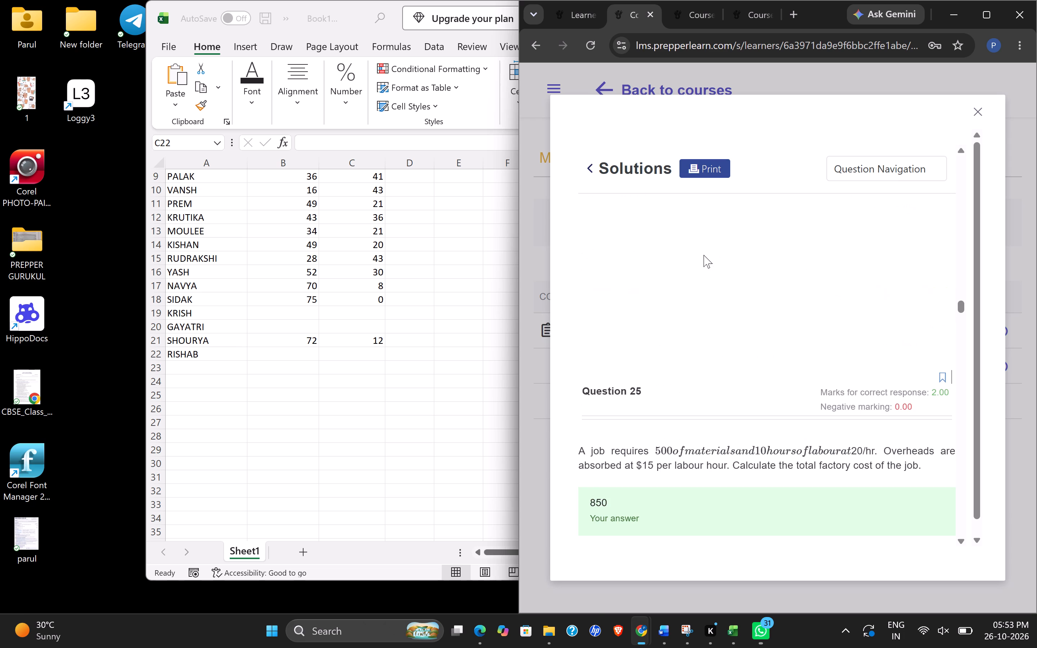
scroll(704, 255, "up", 4)
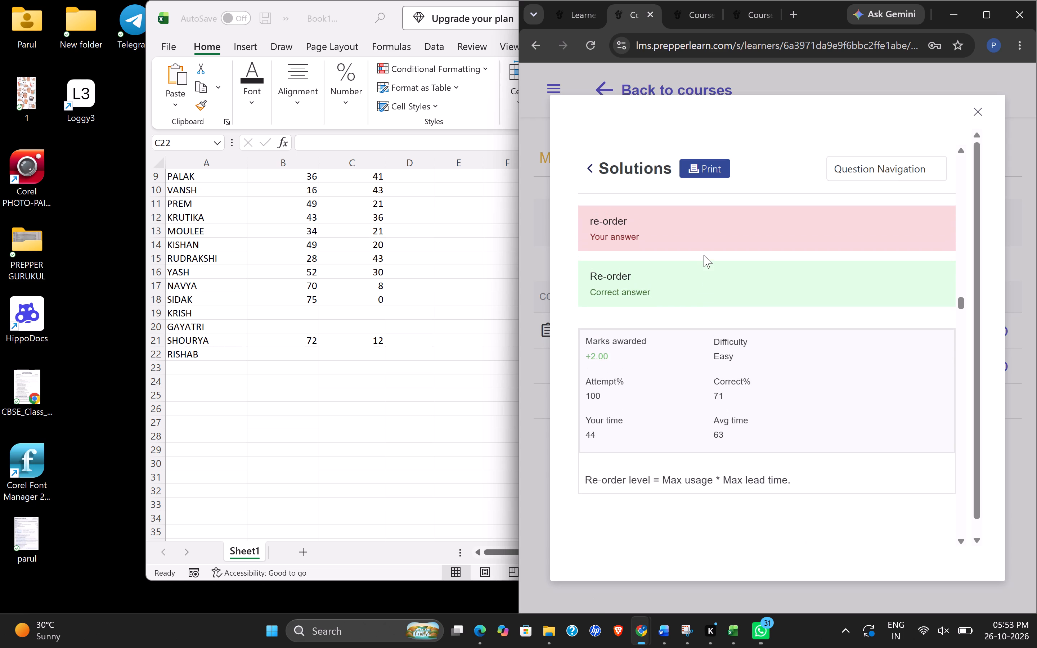
scroll(704, 255, "up", 1)
scroll(704, 255, "down", 6)
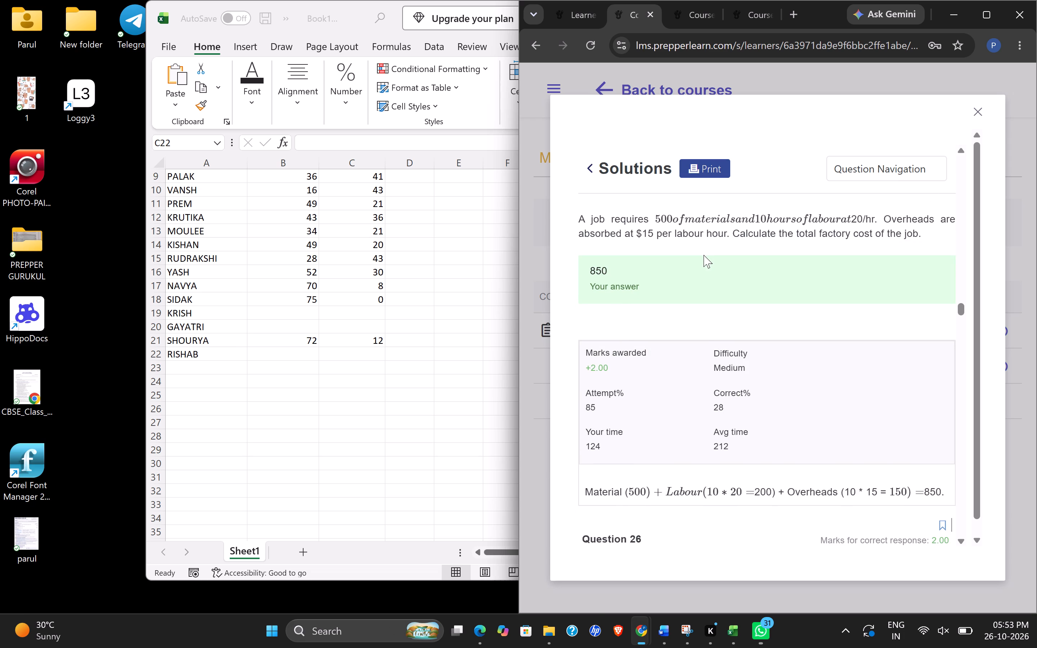
Compare Rishab's answers to questions 26 to 30 with the correct ones, including closing cash balance, production volume ratio and total contribution.
scroll(704, 255, "down", 7)
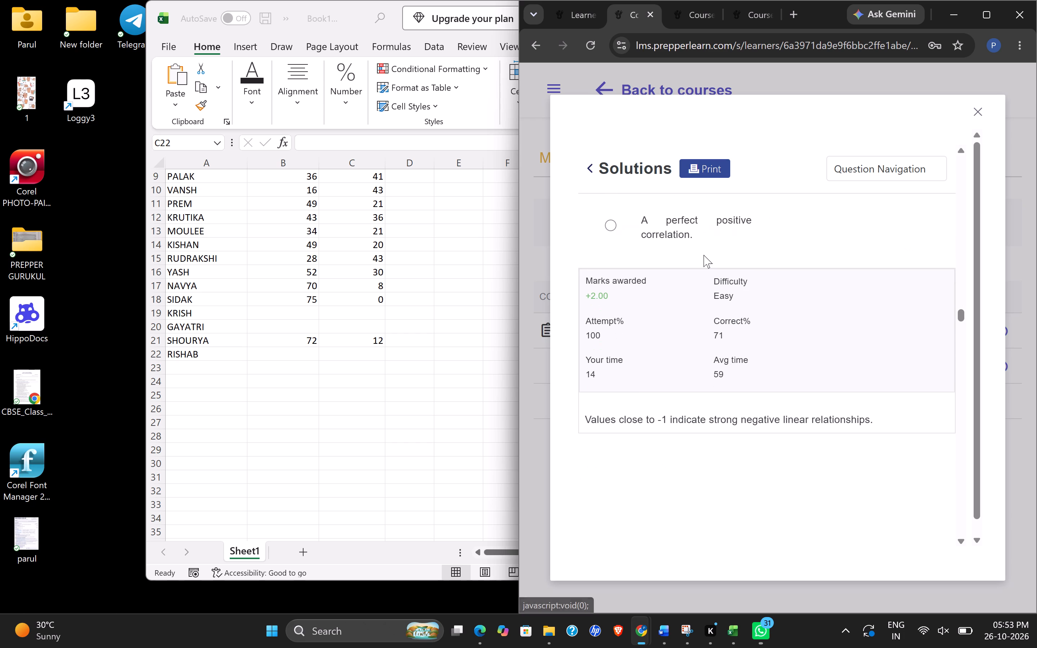
scroll(704, 255, "down", 8)
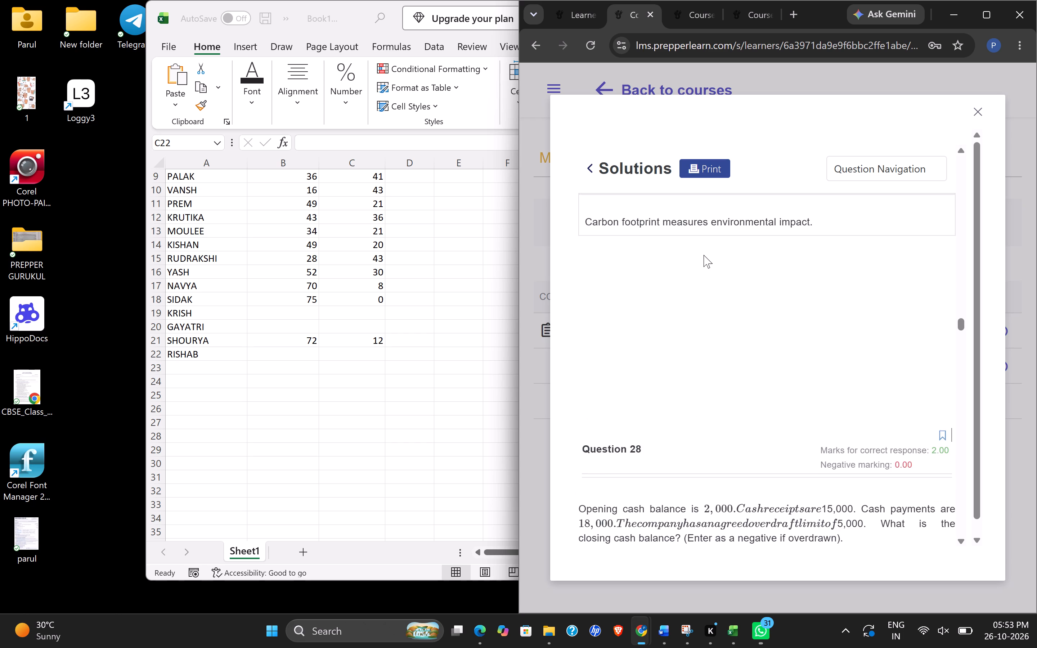
scroll(704, 255, "down", 8)
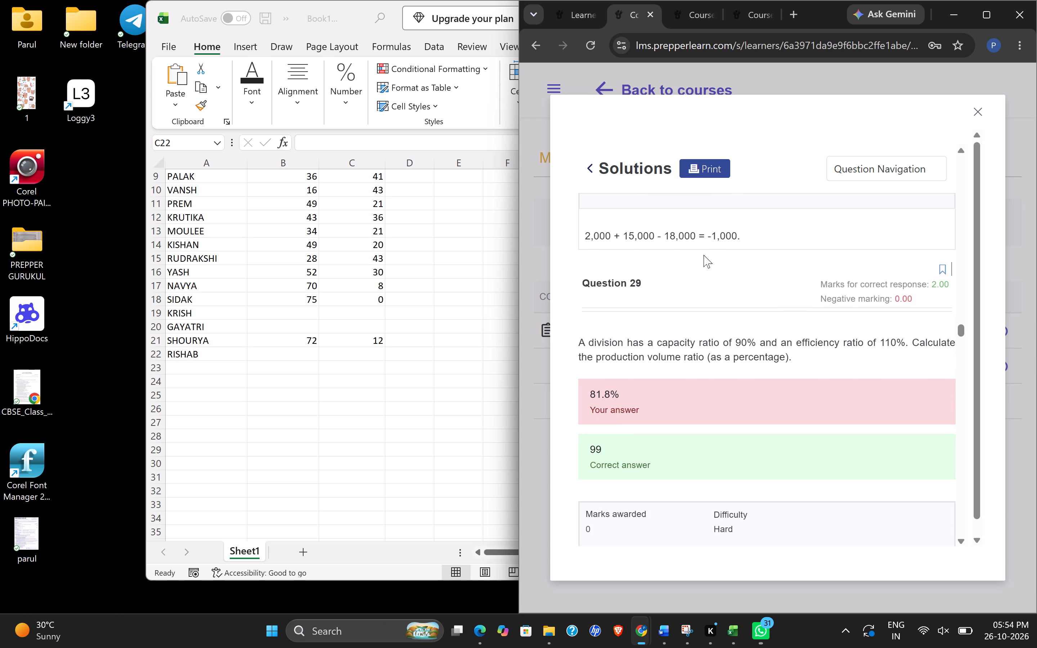
scroll(704, 255, "down", 5)
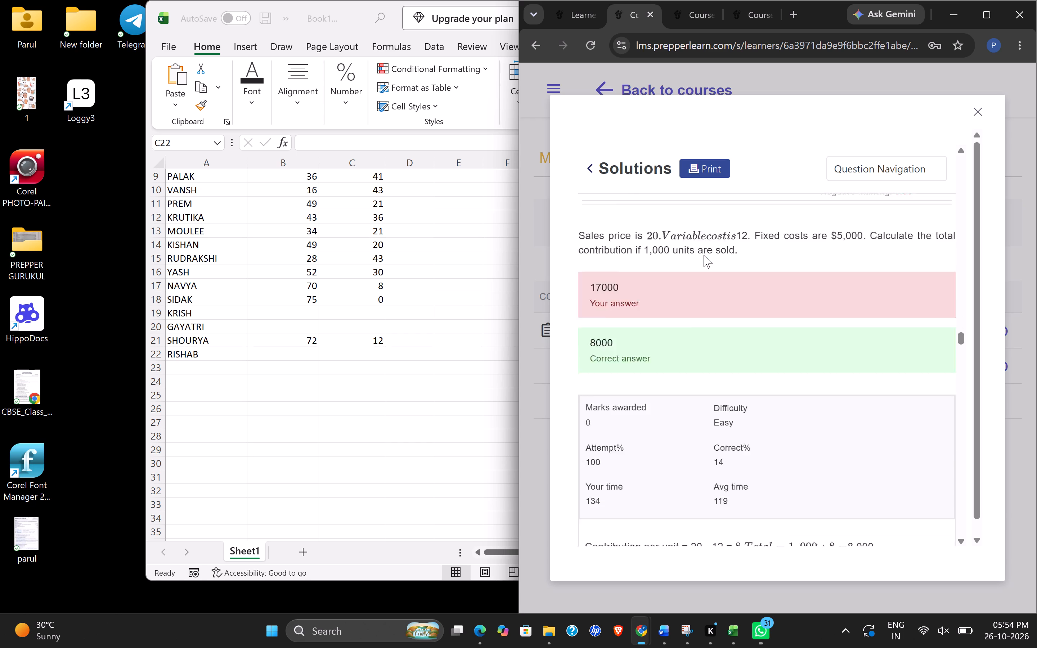
Compare Rishab's answers to questions 31 to 35 with the correct ones, including the bonus scheme and capital calculation questions.
scroll(704, 255, "down", 6)
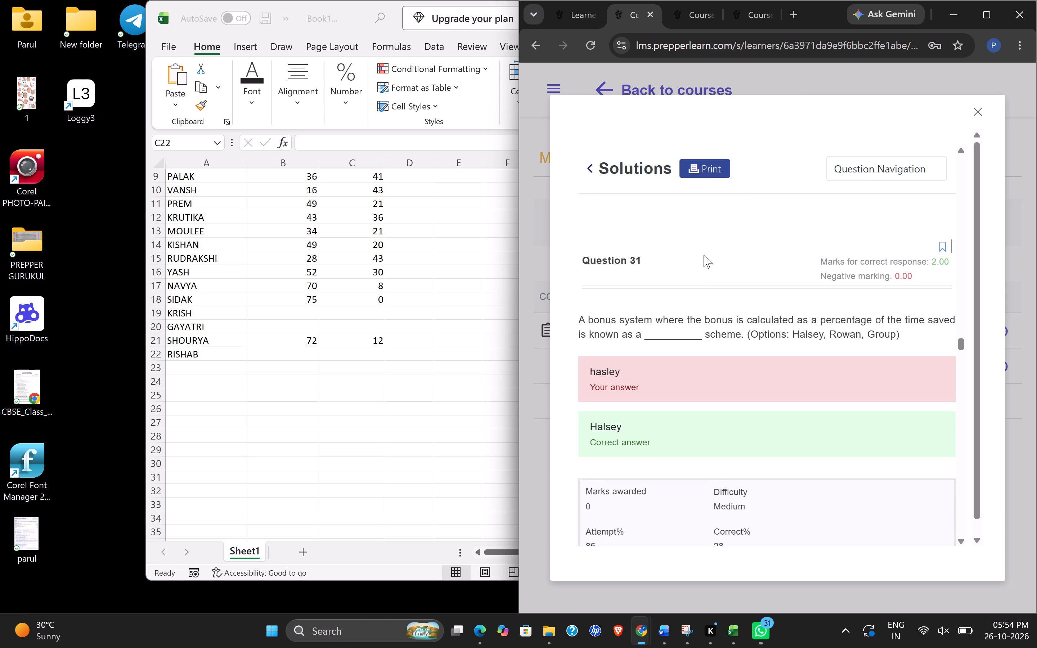
scroll(704, 255, "down", 8)
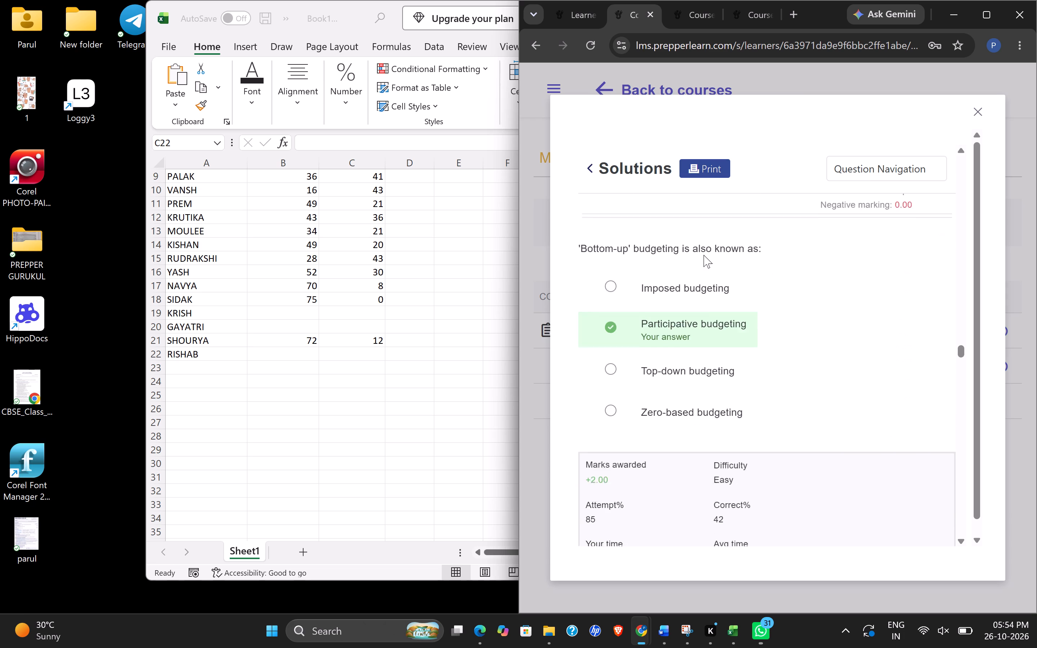
scroll(704, 255, "down", 8)
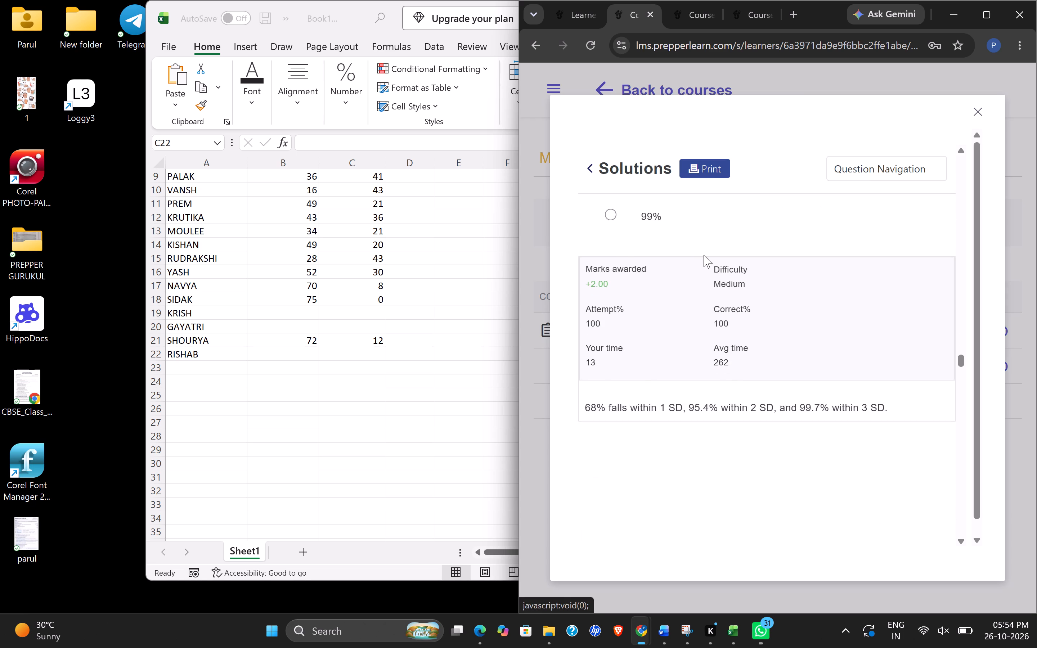
scroll(704, 255, "down", 7)
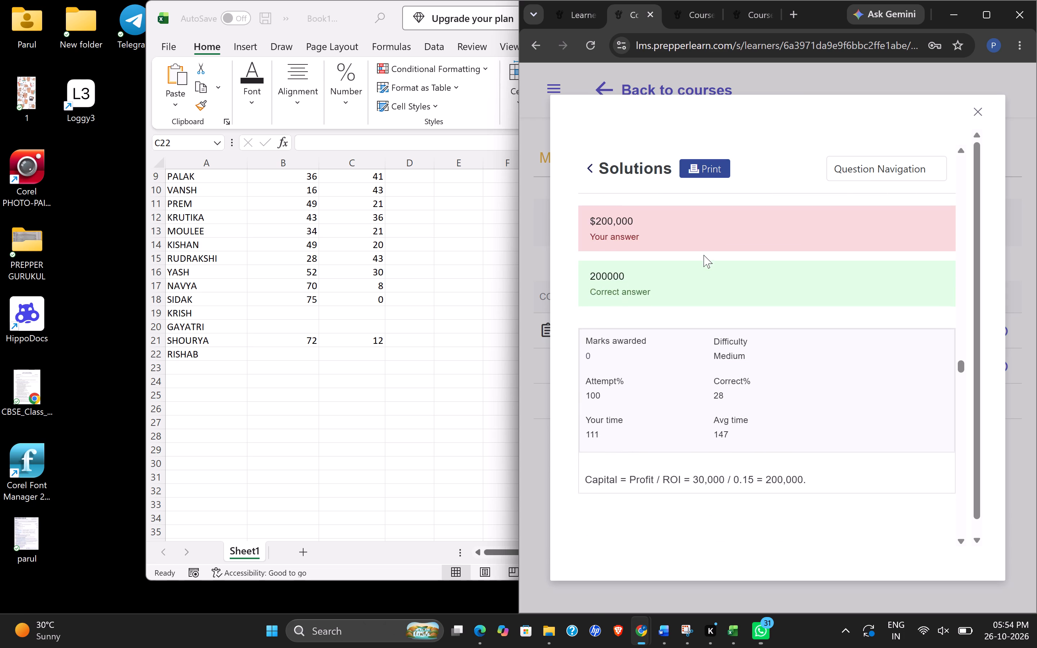
scroll(704, 255, "down", 8)
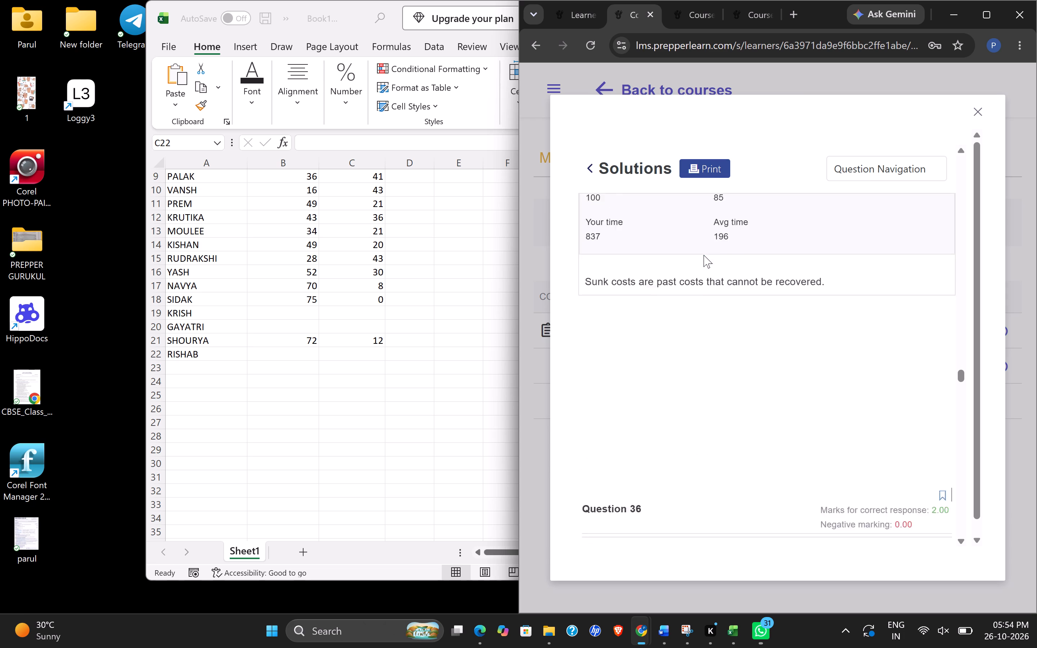
Compare Rishab's answers to the ChemCo process costing questions, 36 to 40, with the correct answers and marks awarded.
scroll(704, 255, "down", 5)
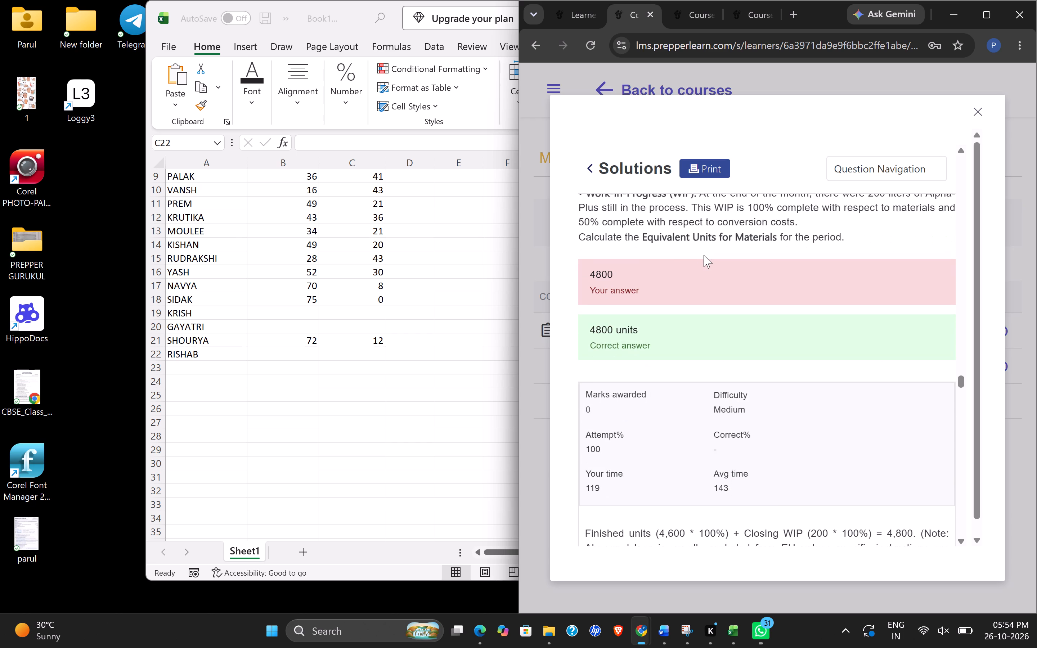
scroll(704, 255, "down", 3)
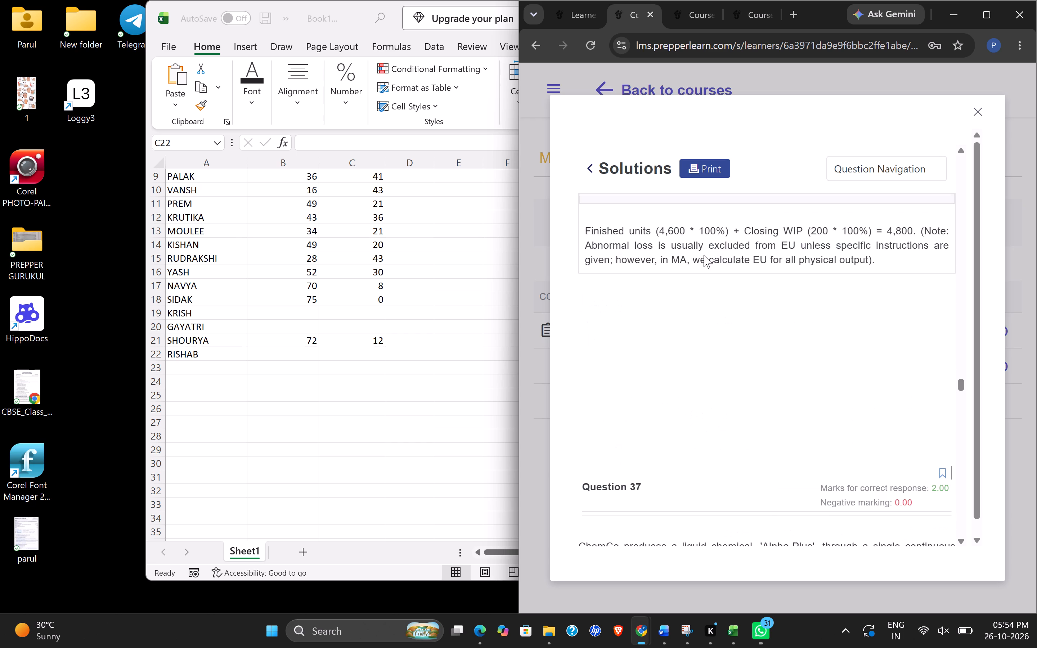
scroll(704, 255, "down", 7)
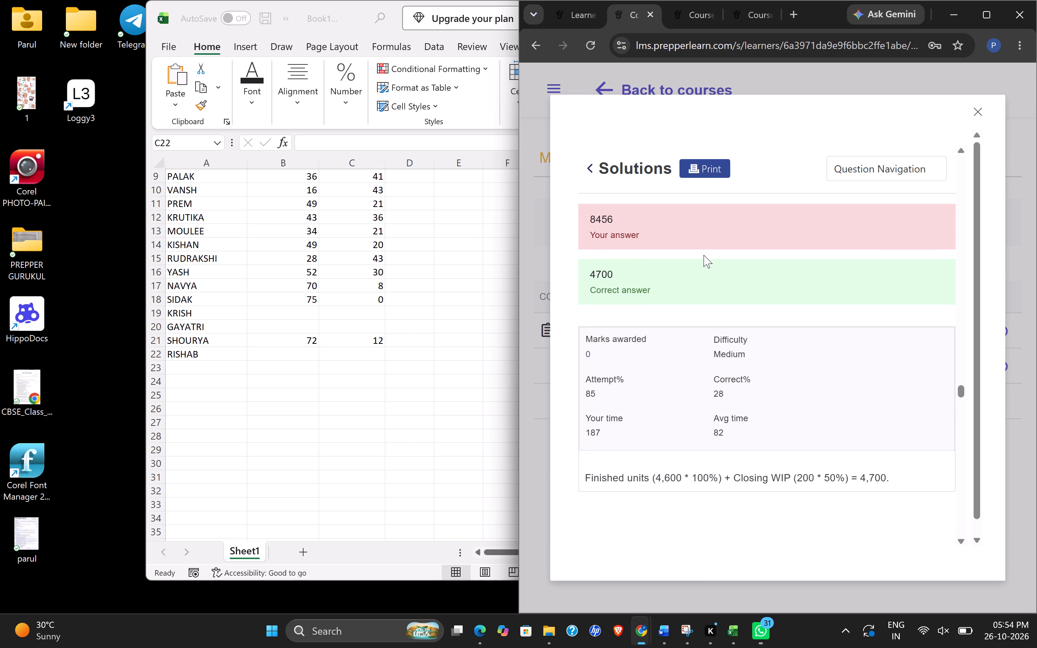
scroll(704, 255, "down", 5)
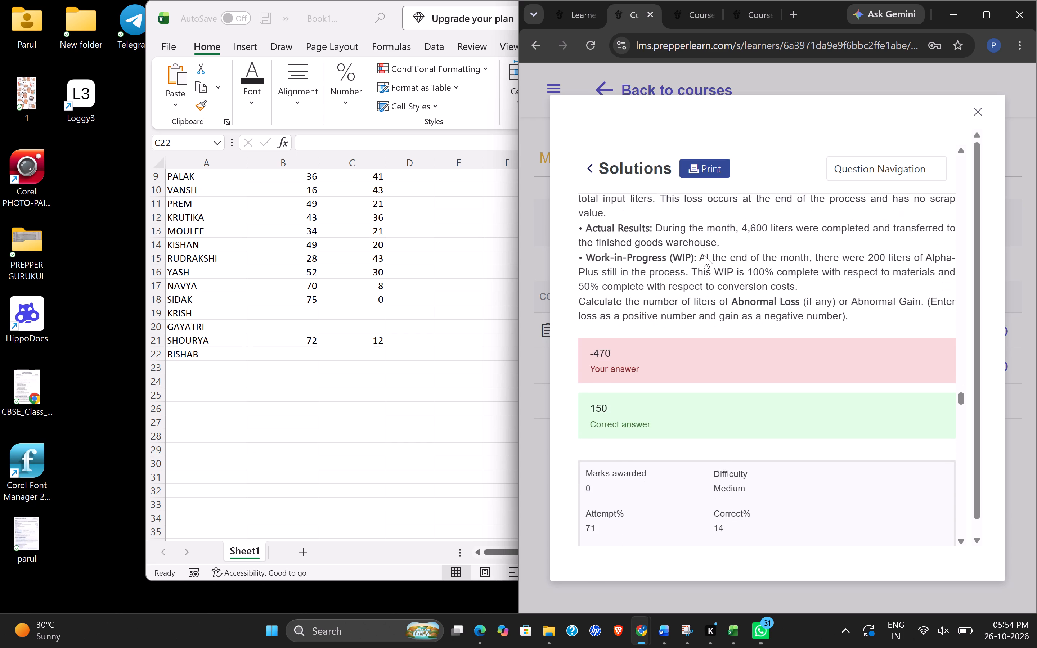
scroll(704, 255, "down", 8)
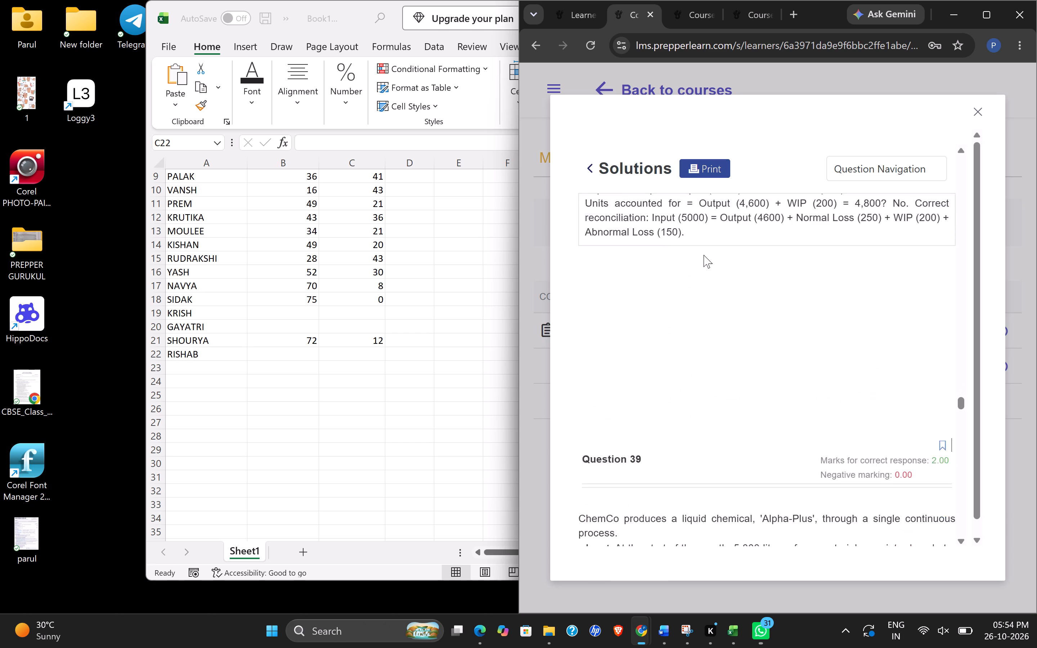
scroll(704, 255, "down", 4)
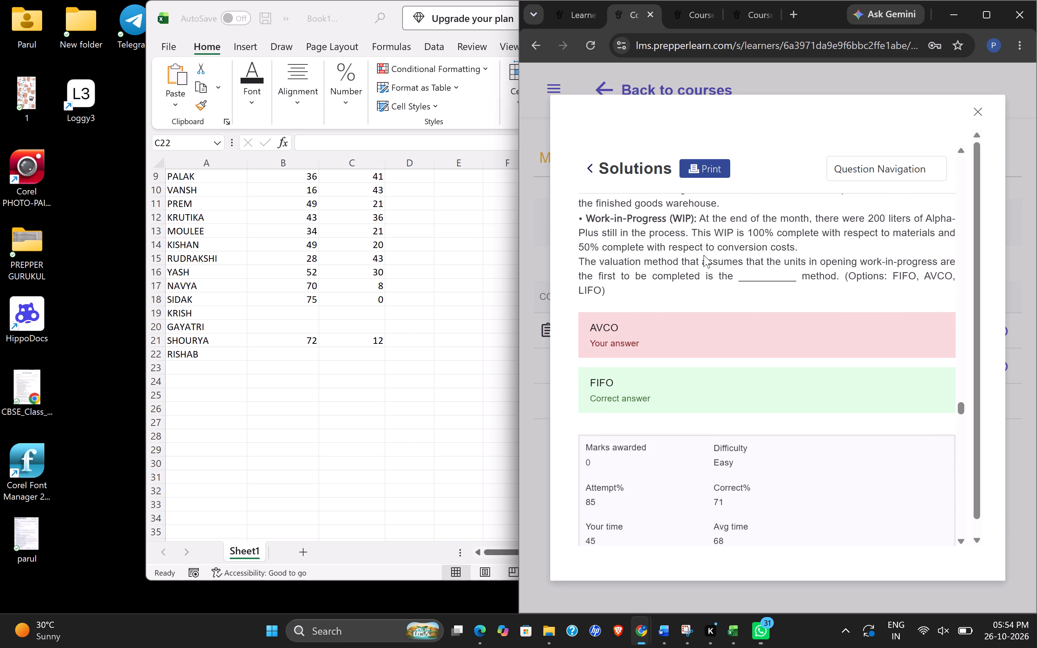
scroll(704, 255, "down", 8)
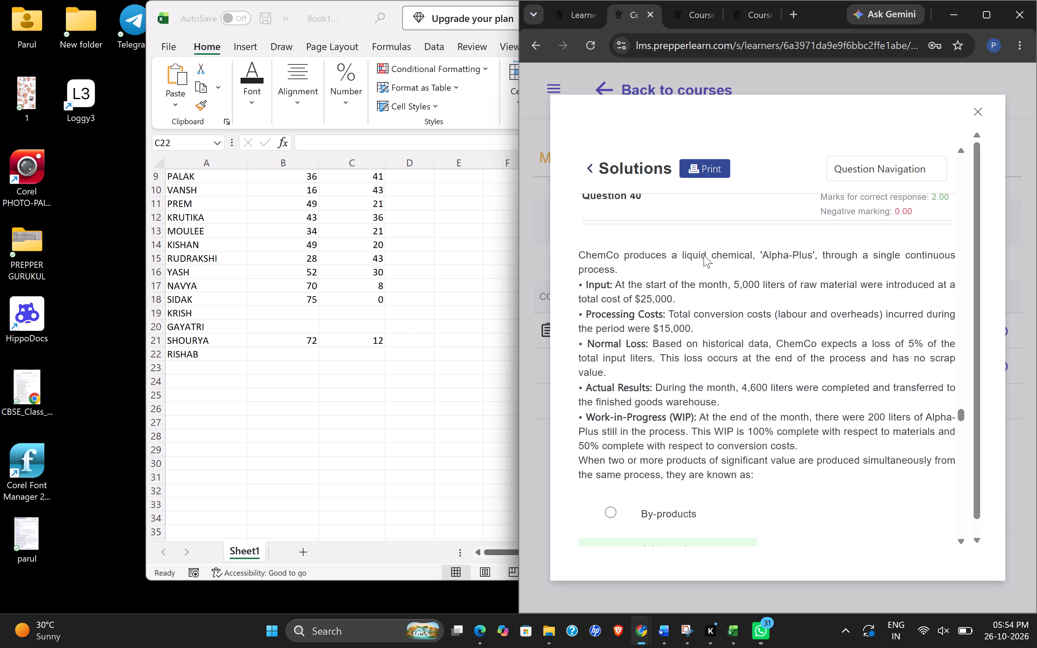
scroll(704, 255, "down", 5)
Compare Rishab's answers to the SolarTech questions, up to 45, with the correct ones, including margin of safety and contribution to sales ratio.
scroll(704, 255, "down", 2)
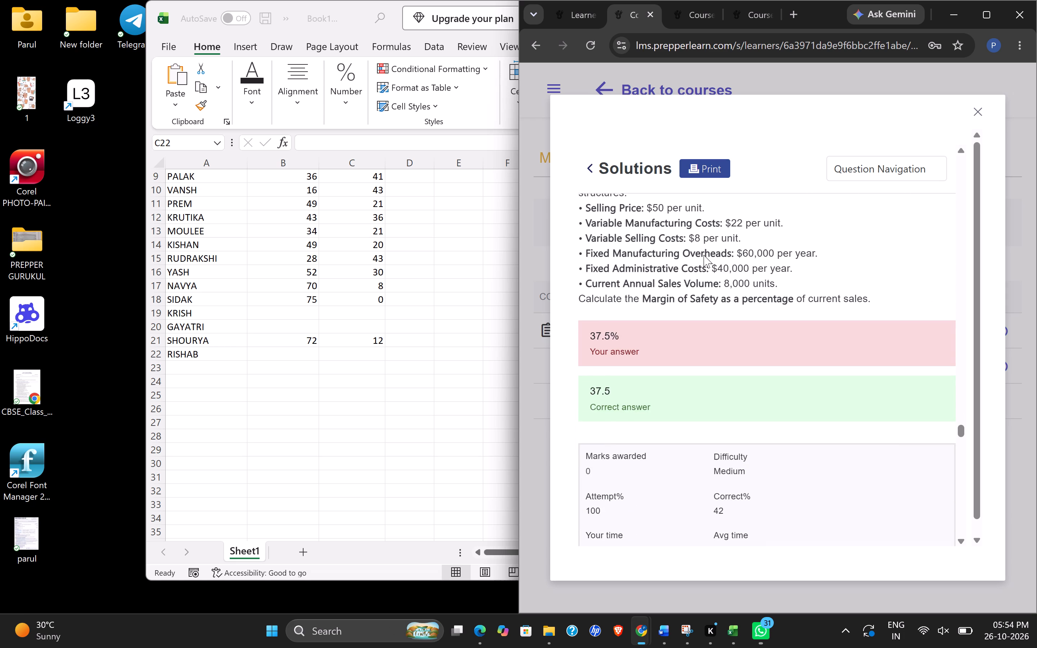
scroll(704, 255, "down", 4)
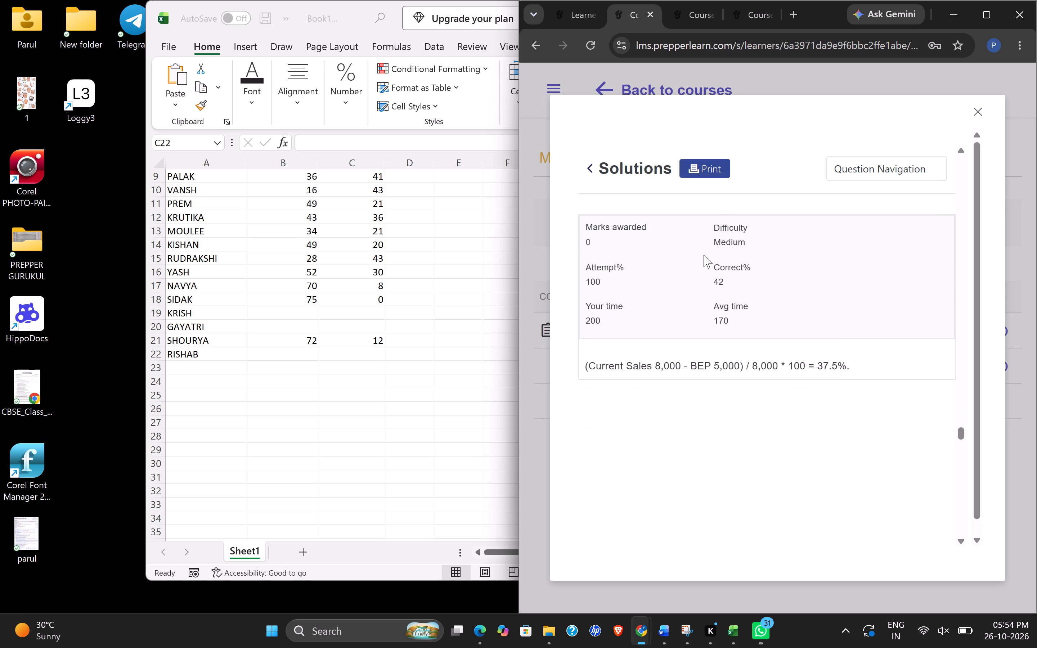
scroll(704, 255, "down", 9)
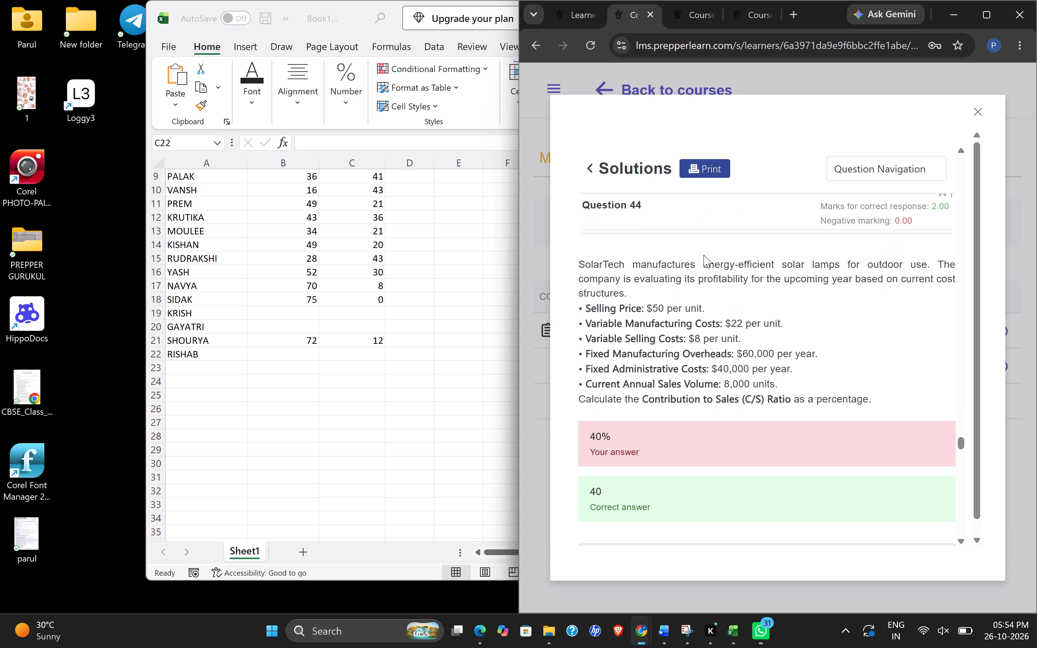
scroll(647, 448, "down", 4)
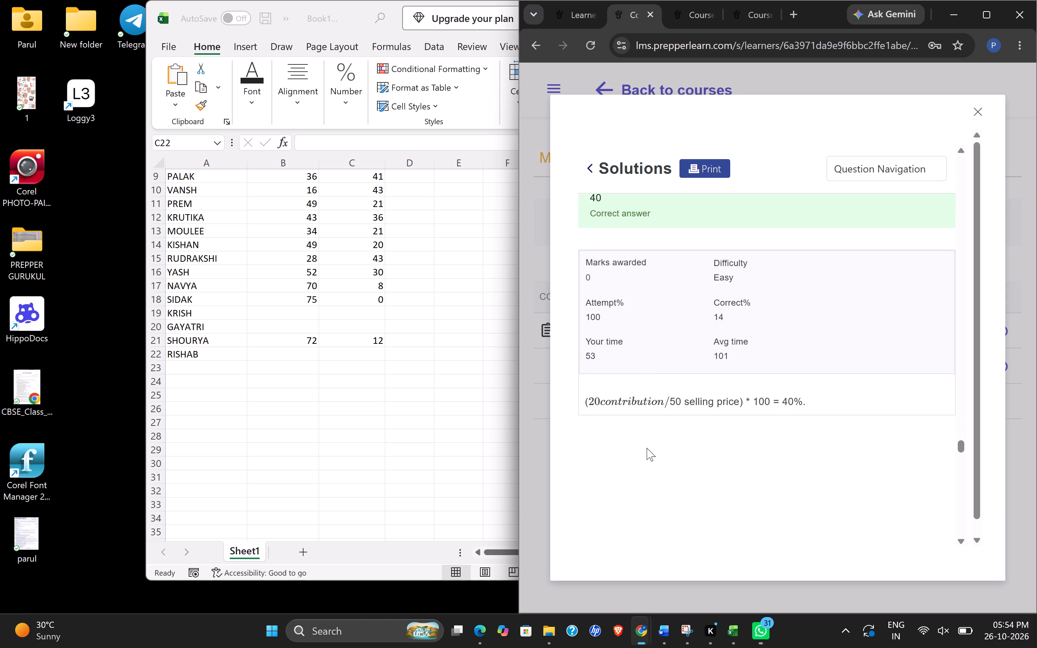
scroll(647, 448, "down", 8)
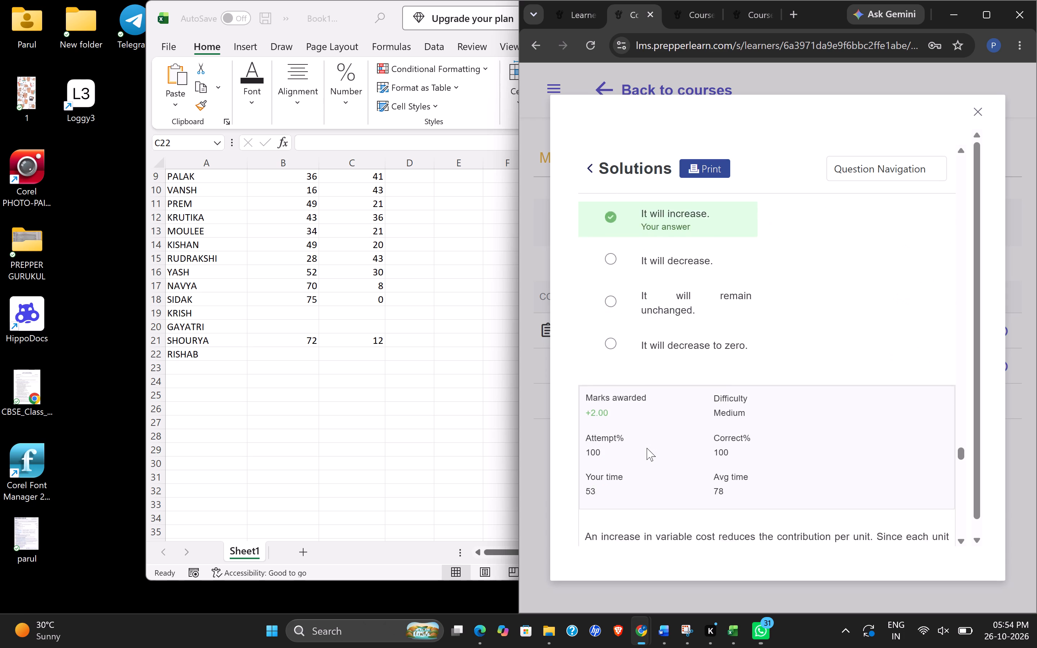
scroll(647, 448, "down", 4)
Compare Rishab's answers to the Vision Projects calculation questions, 46 to 48, covering net present value, payback period and IRR.
scroll(647, 448, "down", 1)
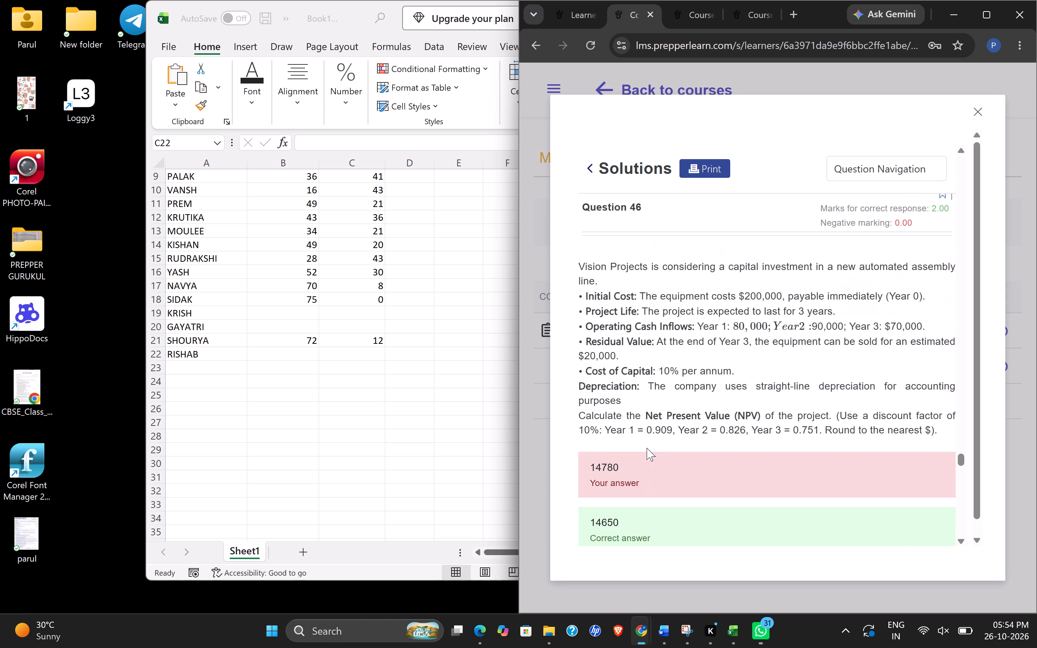
scroll(647, 448, "down", 5)
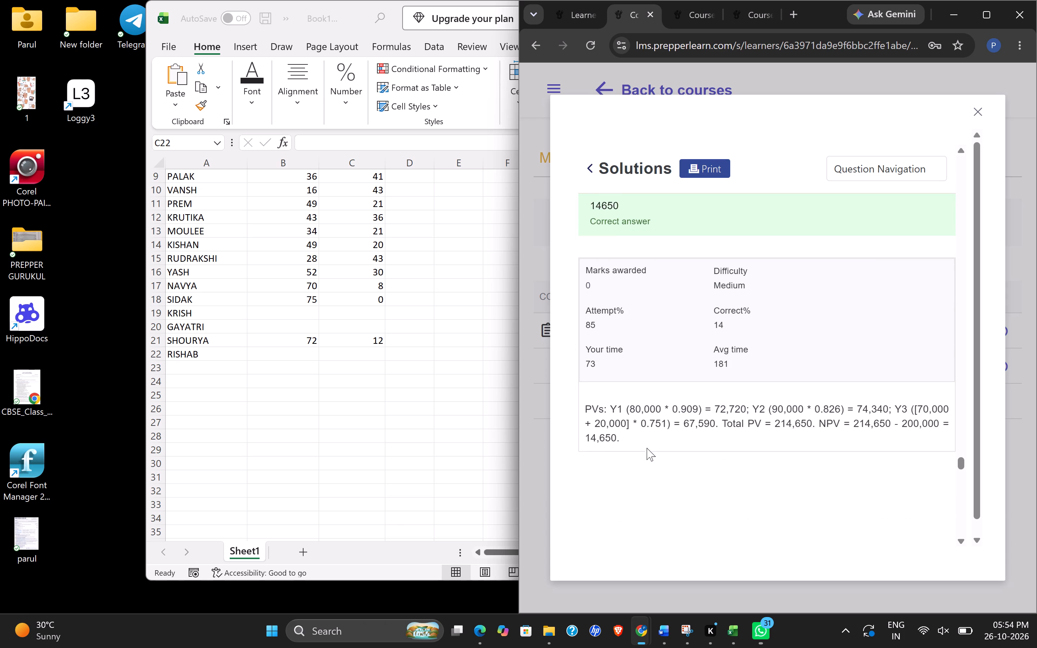
scroll(647, 448, "down", 4)
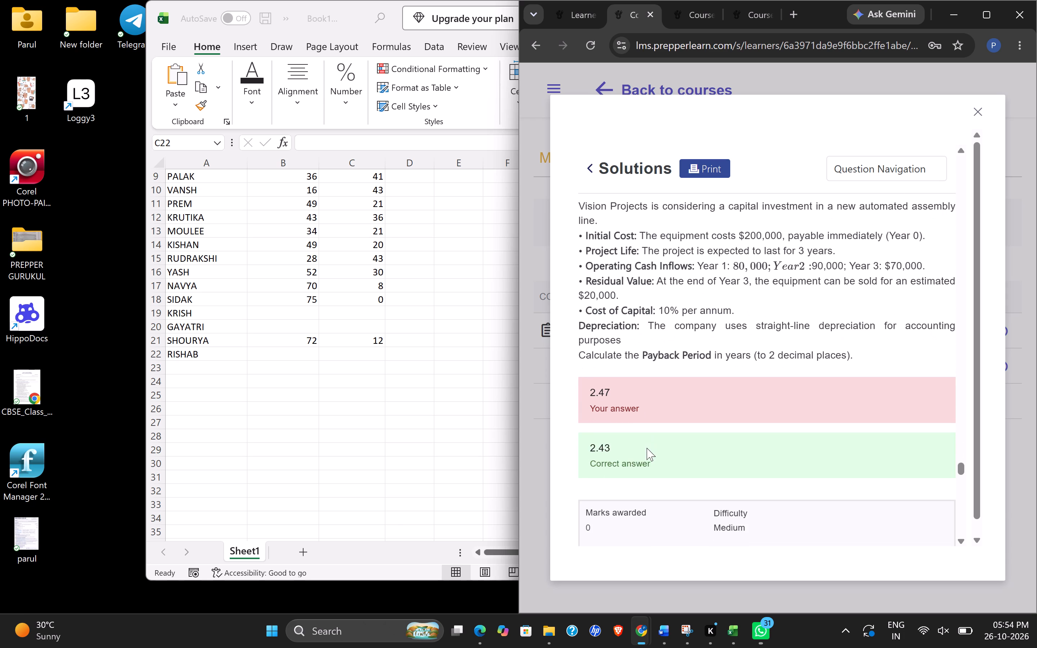
scroll(647, 448, "down", 7)
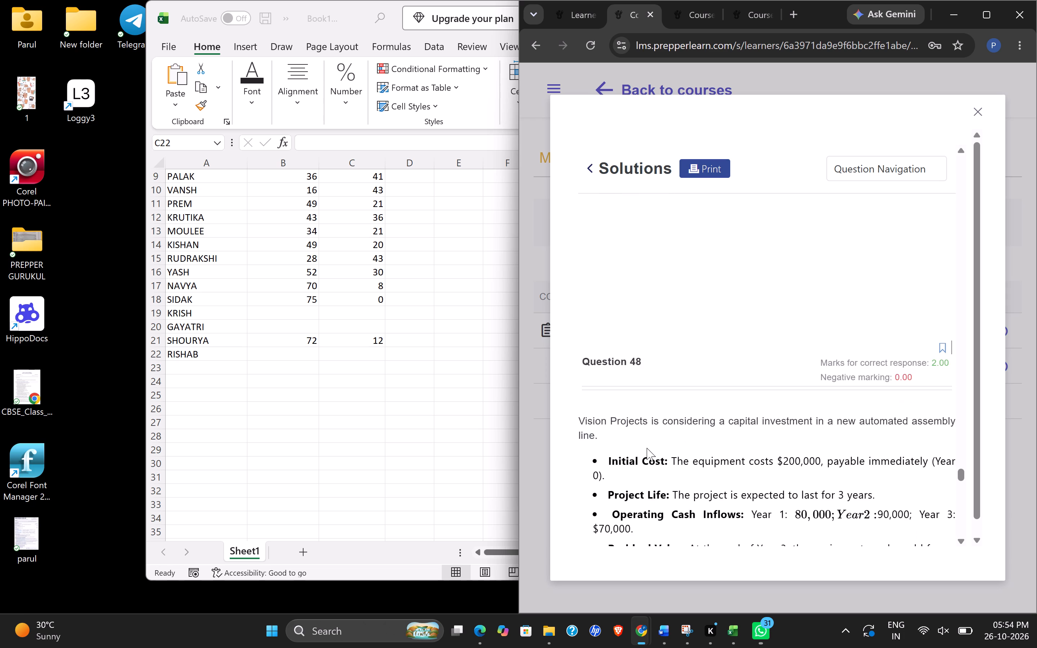
scroll(647, 448, "down", 5)
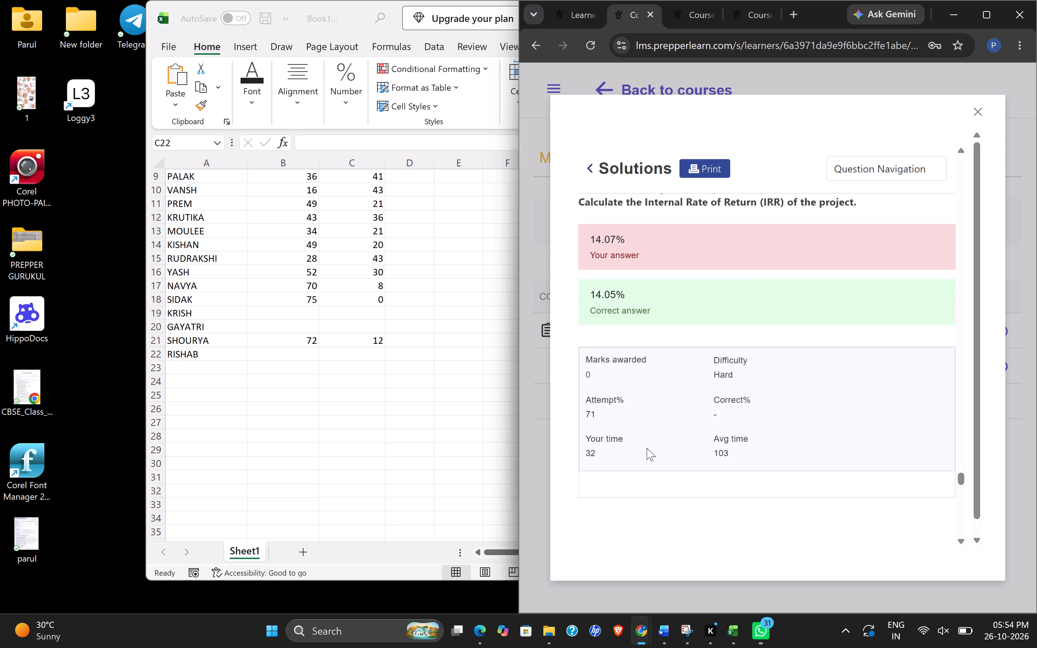
Check Rishab's answers and marks awarded on the last two questions, 49 and 50.
scroll(647, 448, "down", 9)
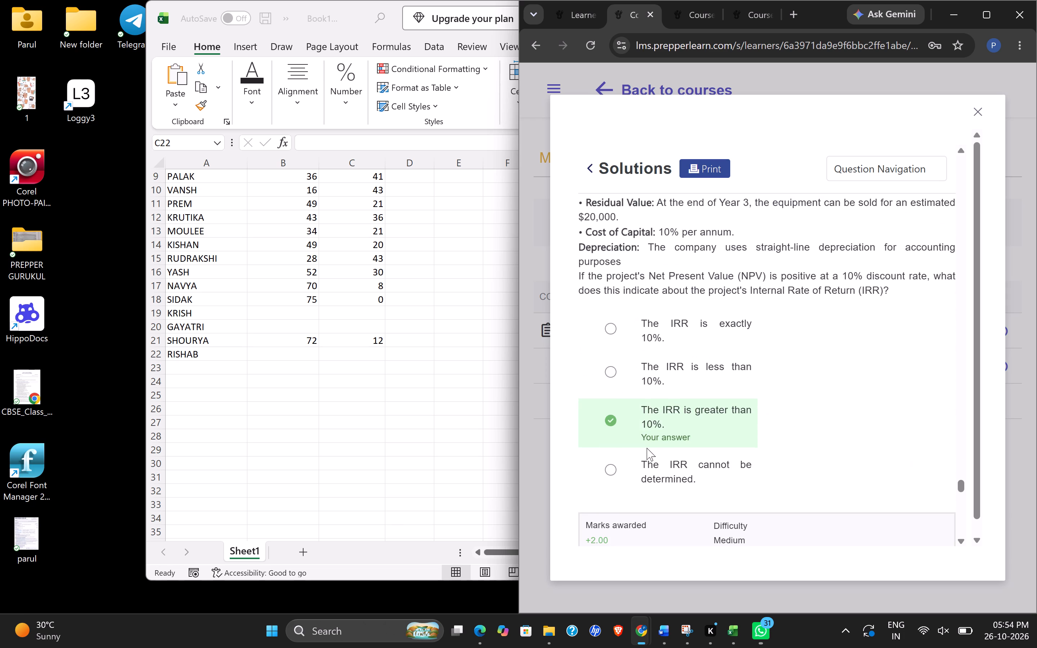
scroll(647, 448, "down", 8)
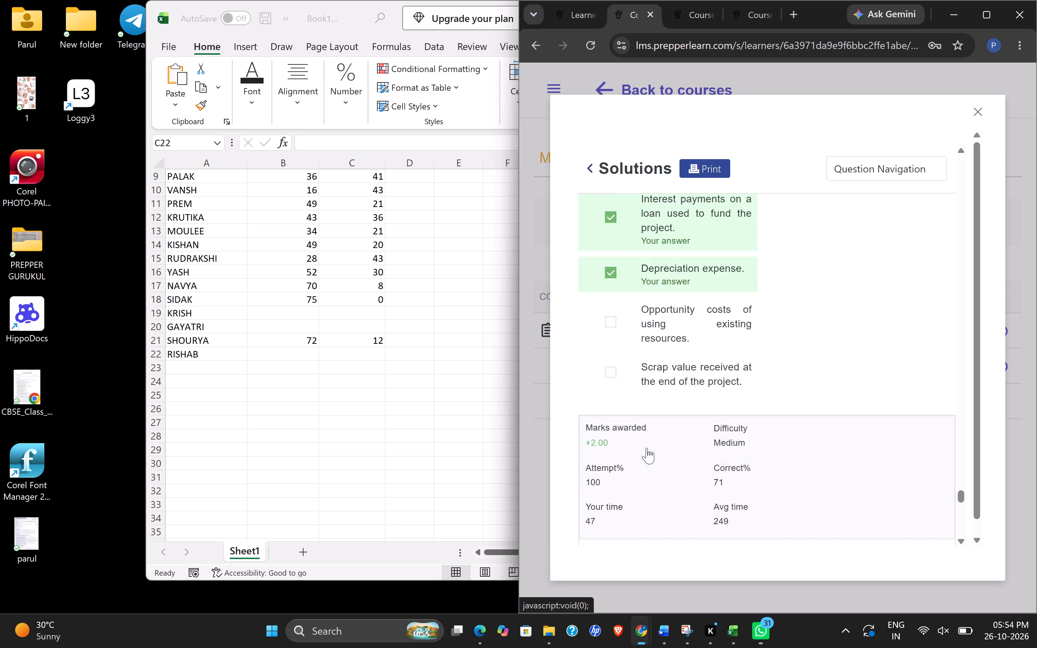
scroll(647, 448, "down", 10)
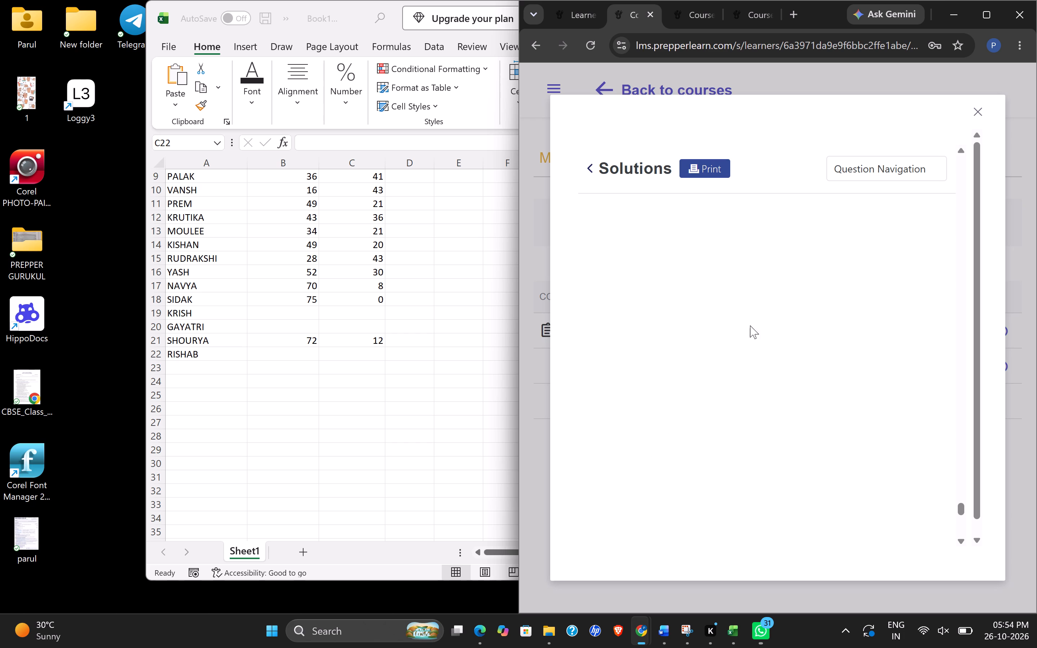
Close the solutions, reopen Rishab's MA - SET 03 report, and record his adjusted score in Excel as =64+18.
left_click_drag(973, 102, 973, 102)
left_click_drag(973, 102, 974, 112)
left_click(974, 112)
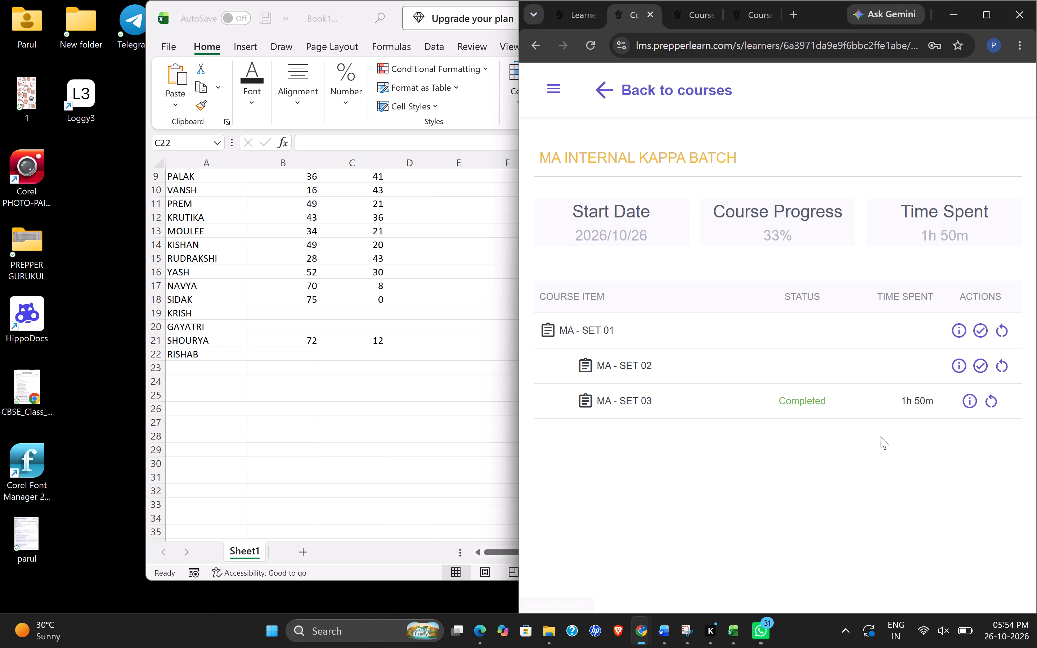
left_click(972, 398)
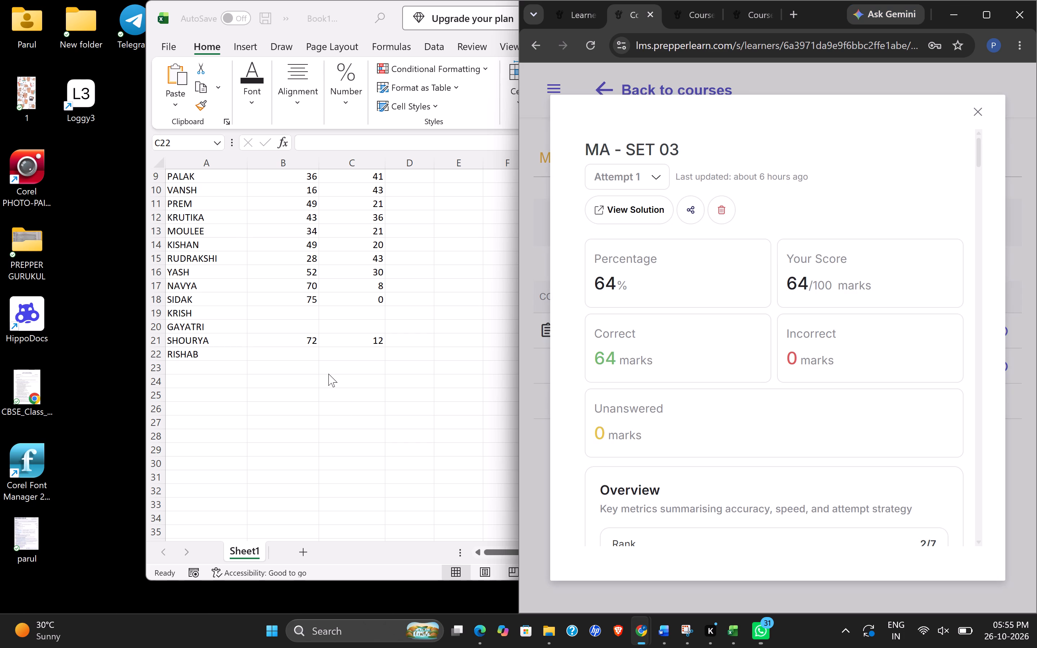
left_click(300, 355)
left_click(300, 355)
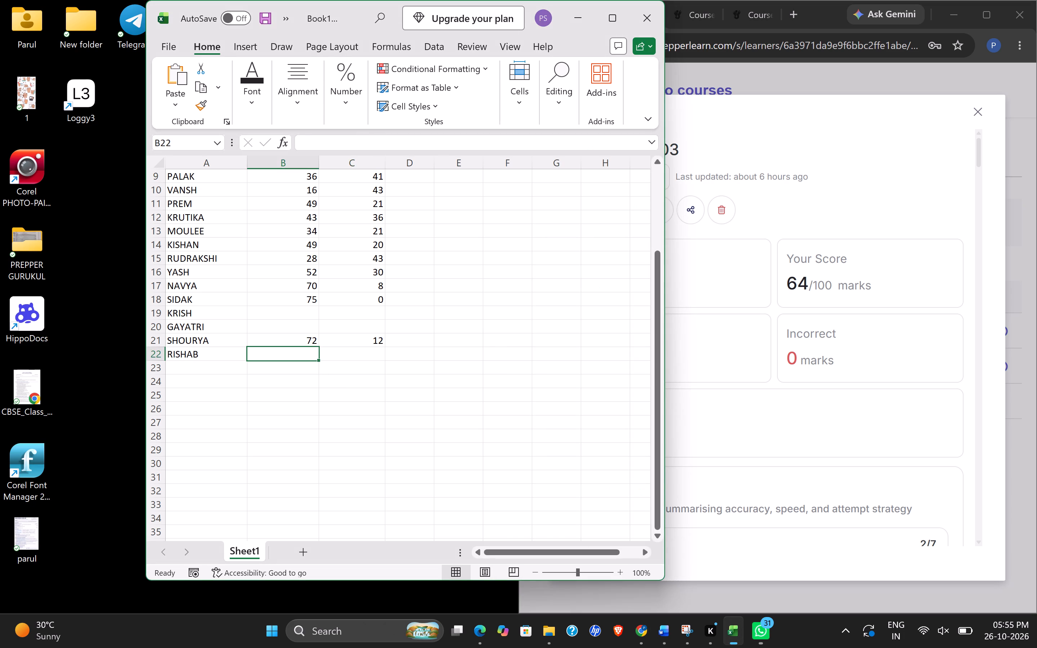
key("equal")
type("64")
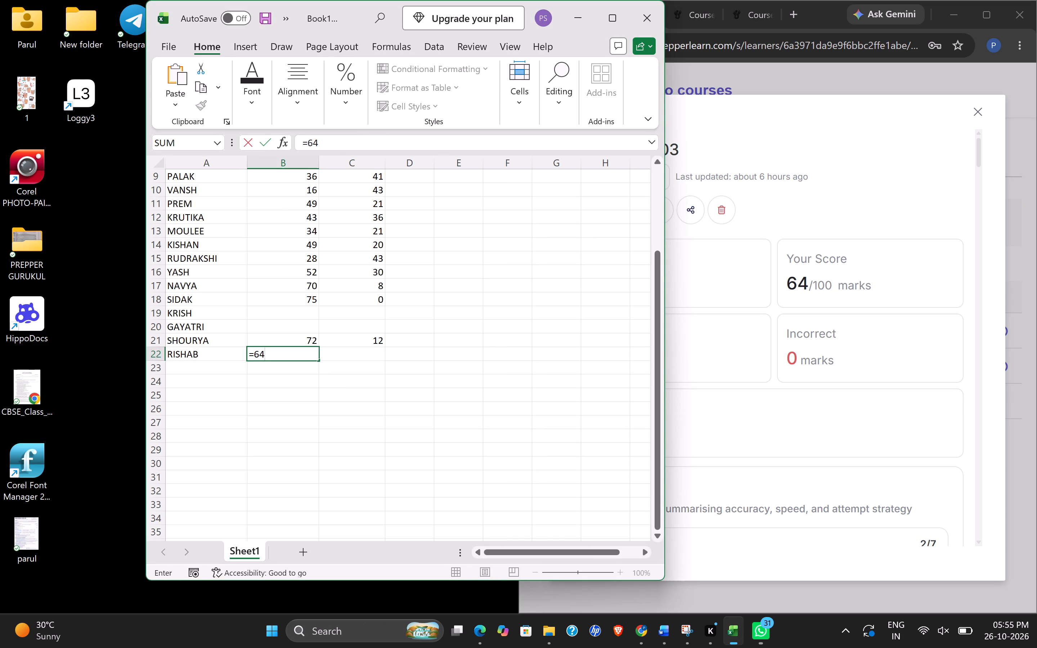
key("shift+plus")
type("18")
left_click(805, 427)
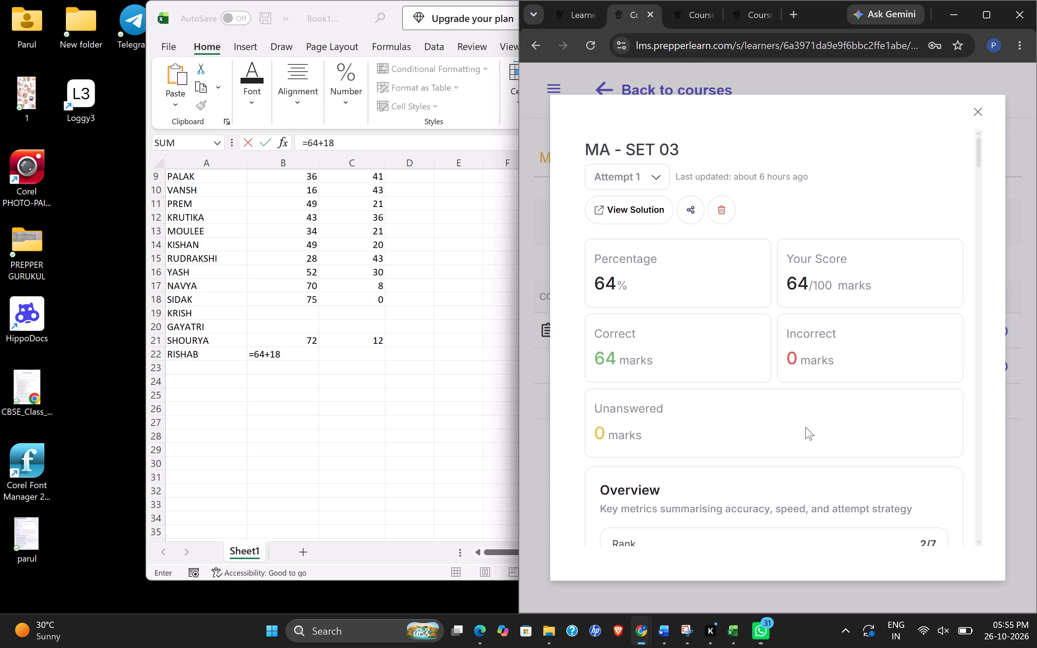
left_click(300, 359)
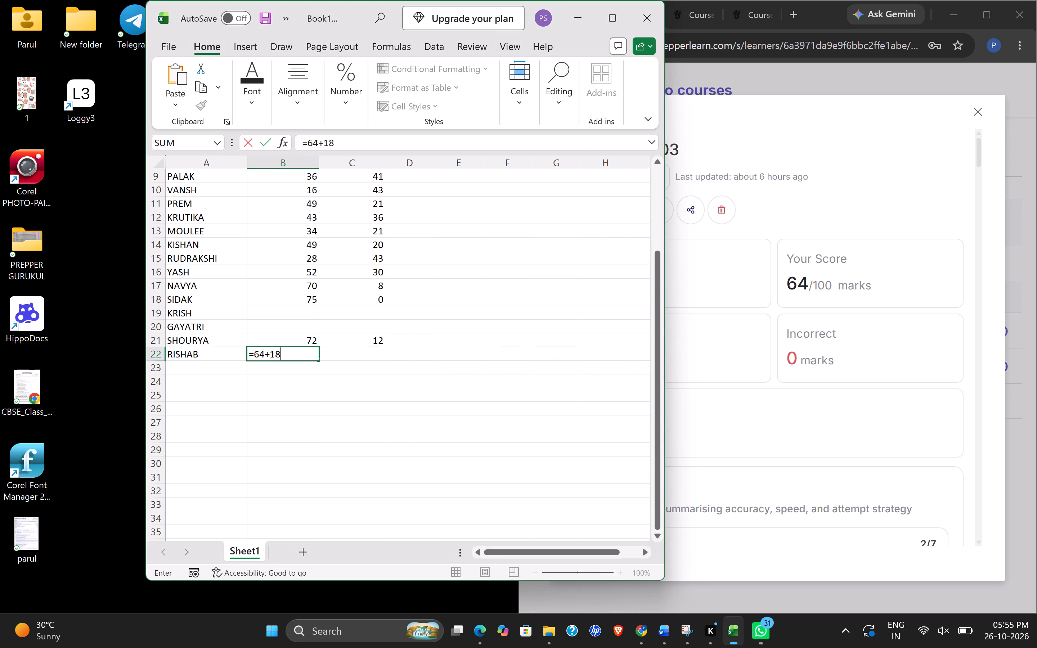
key("Return")
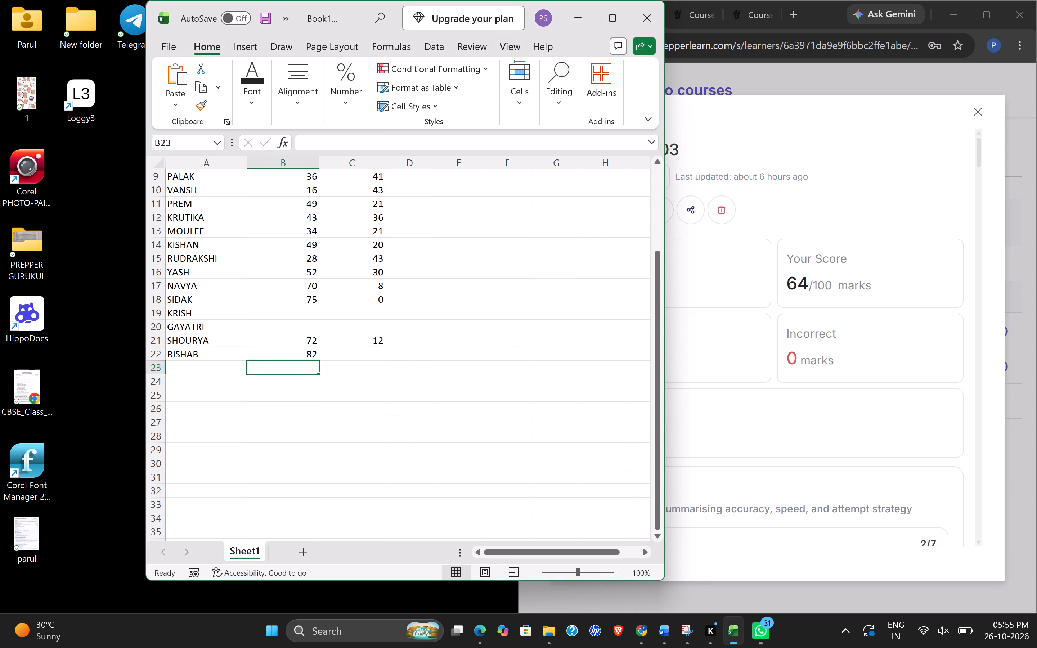
Enter 0 as Rishab's unanswered marks in the Excel sheet.
left_click(364, 358)
key("0")
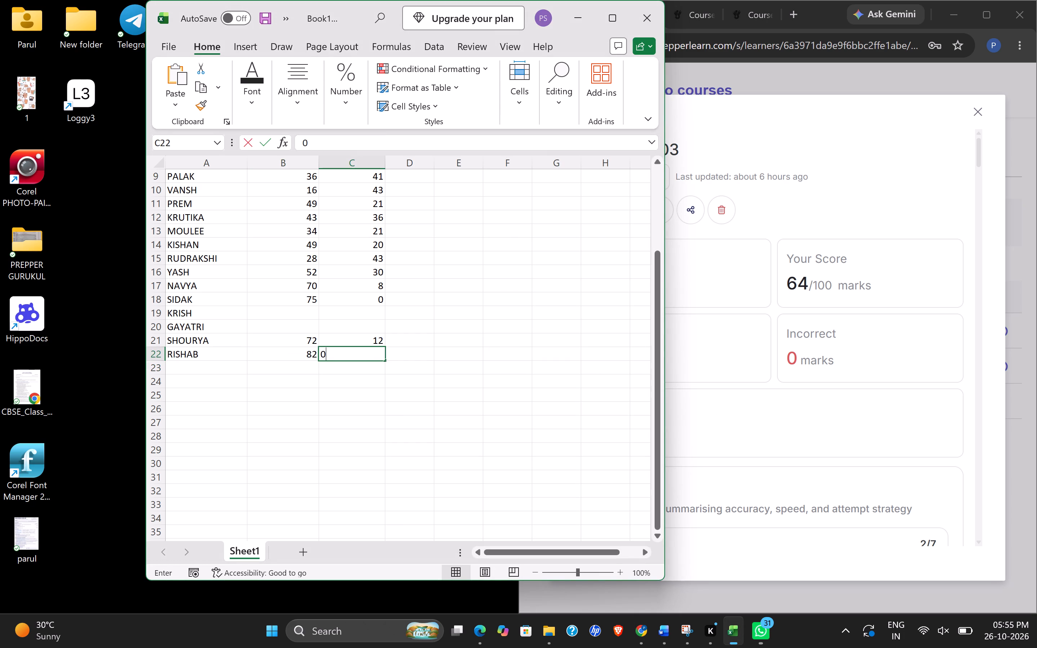
key("Return")
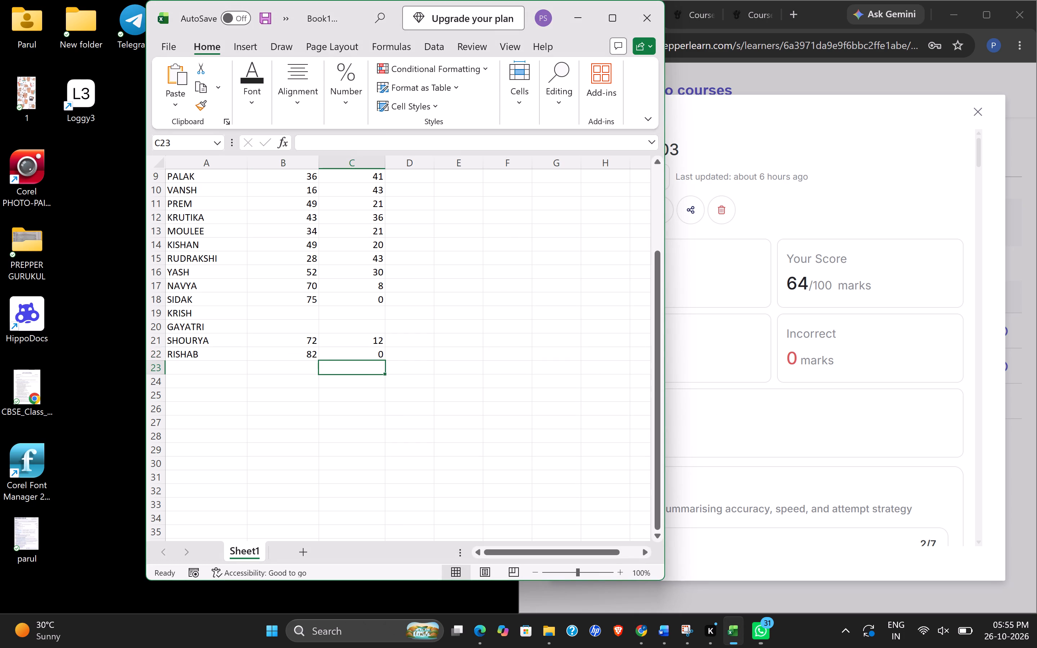
Find the next unrecorded student in the Learners list and enter the name SAHIL below RISHAB in the Excel sheet.
scroll(499, 291, "up", 1)
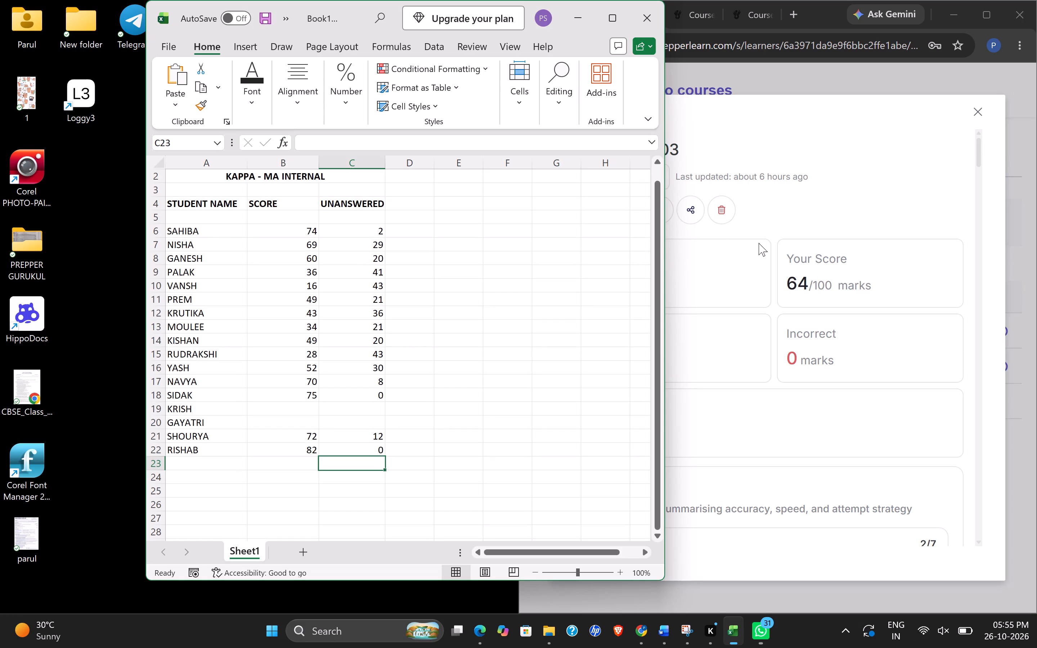
left_click(759, 243)
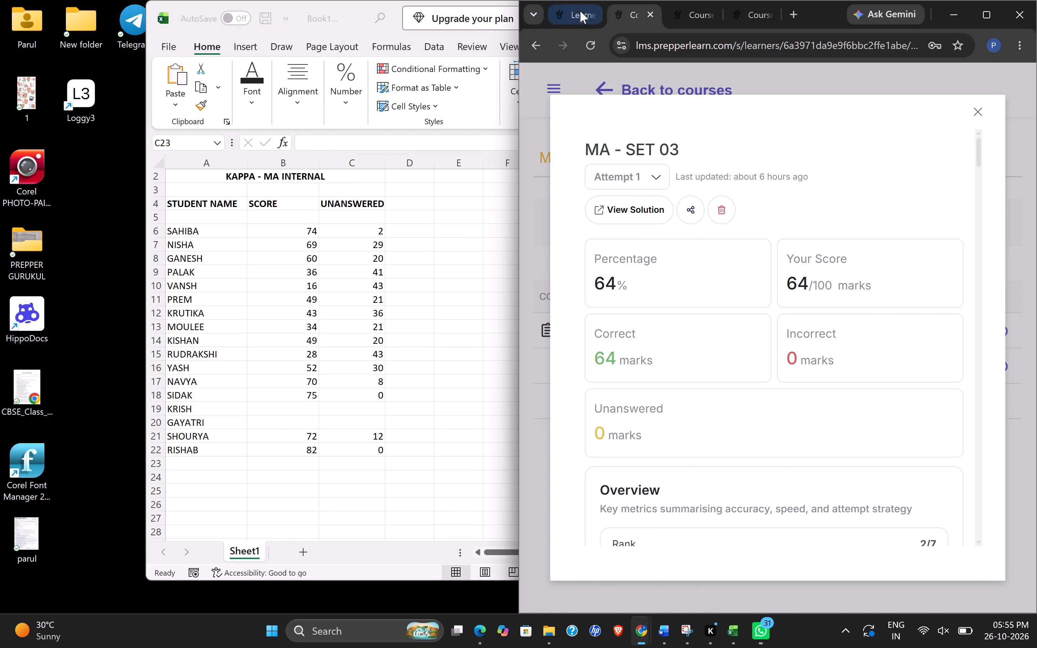
left_click(579, 12)
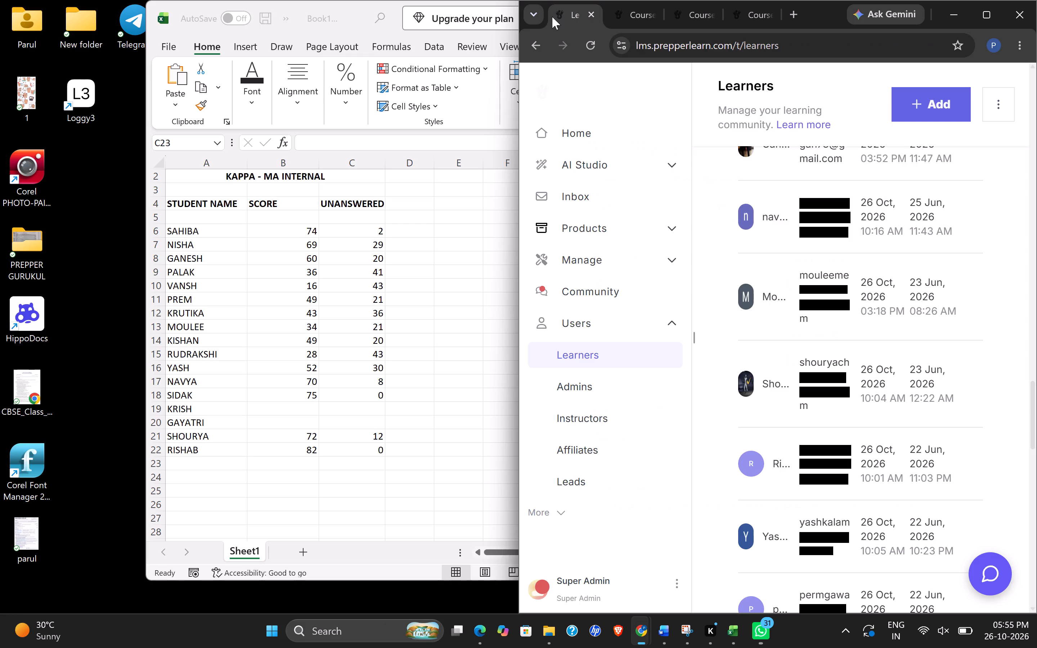
scroll(779, 464, "down", 1)
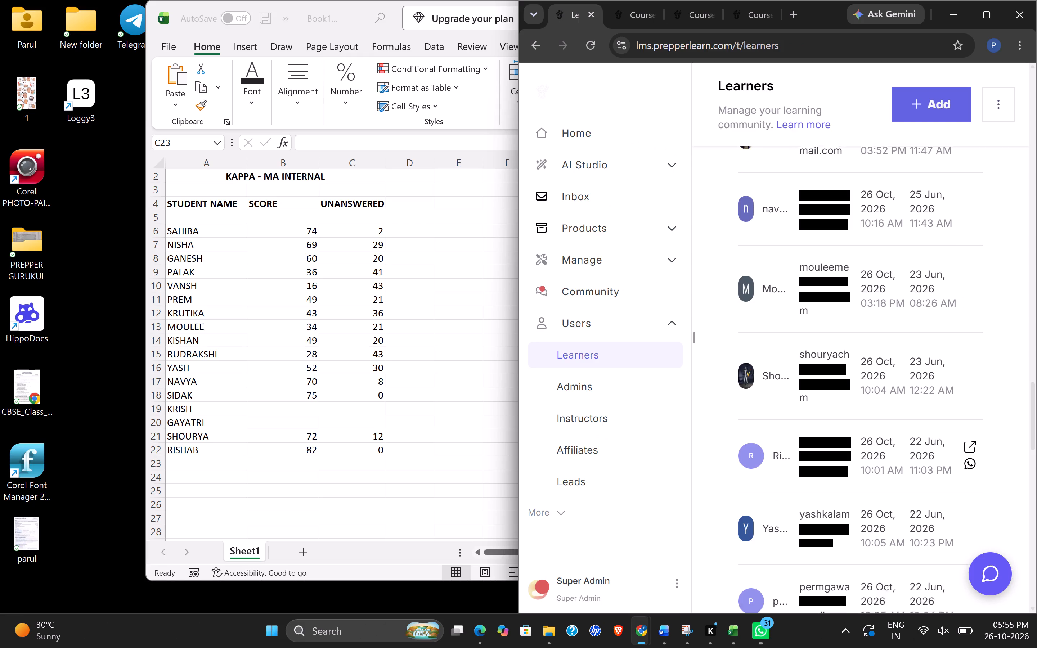
scroll(779, 464, "down", 5)
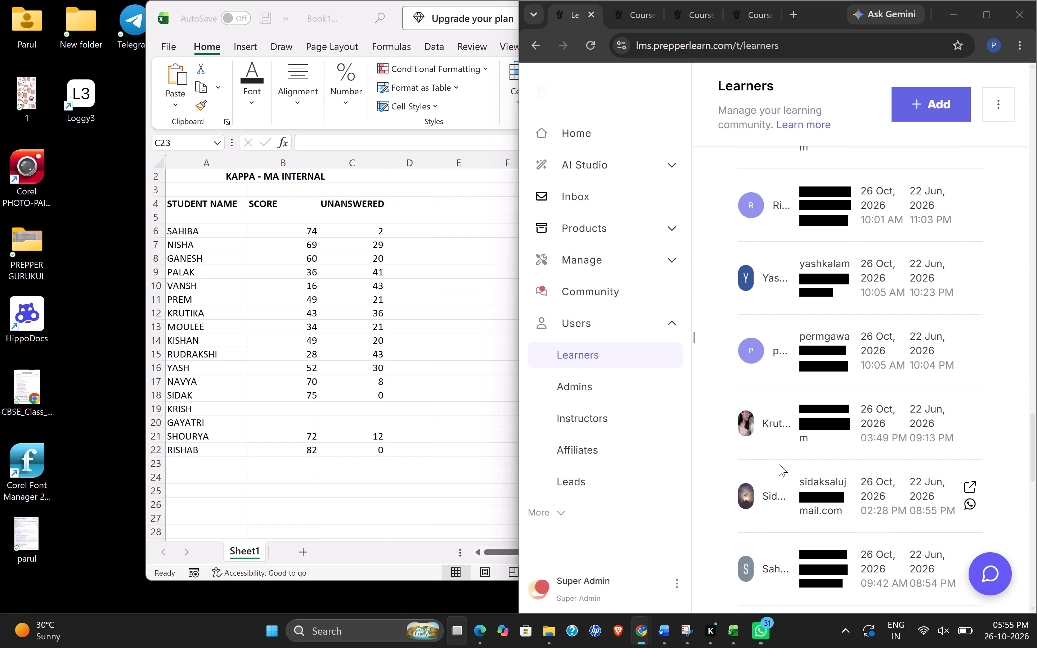
scroll(779, 464, "down", 1)
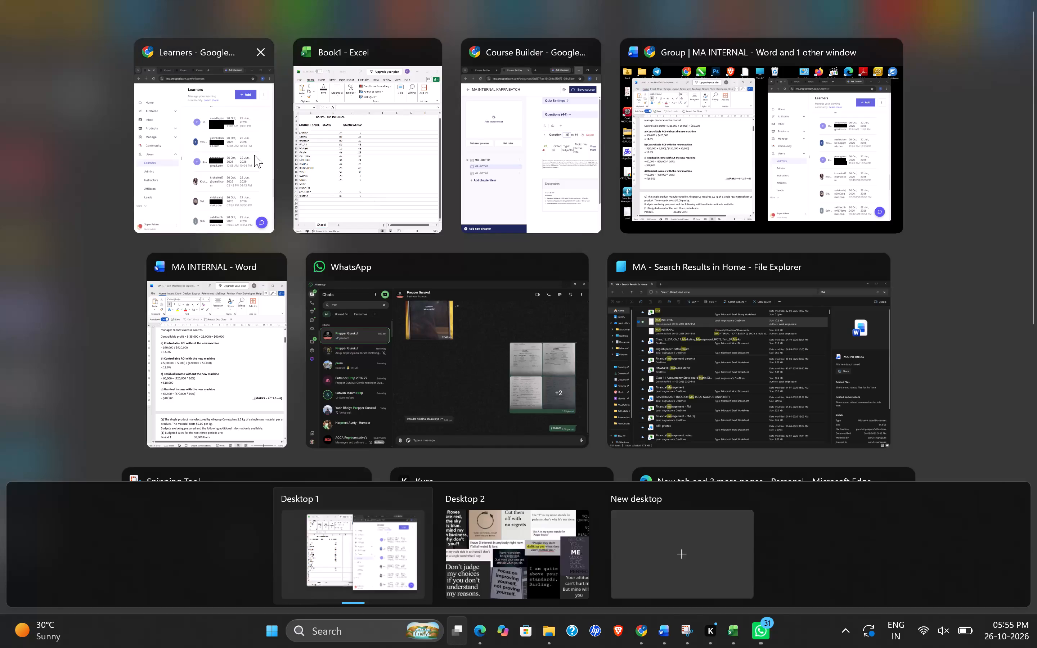
left_click(254, 155)
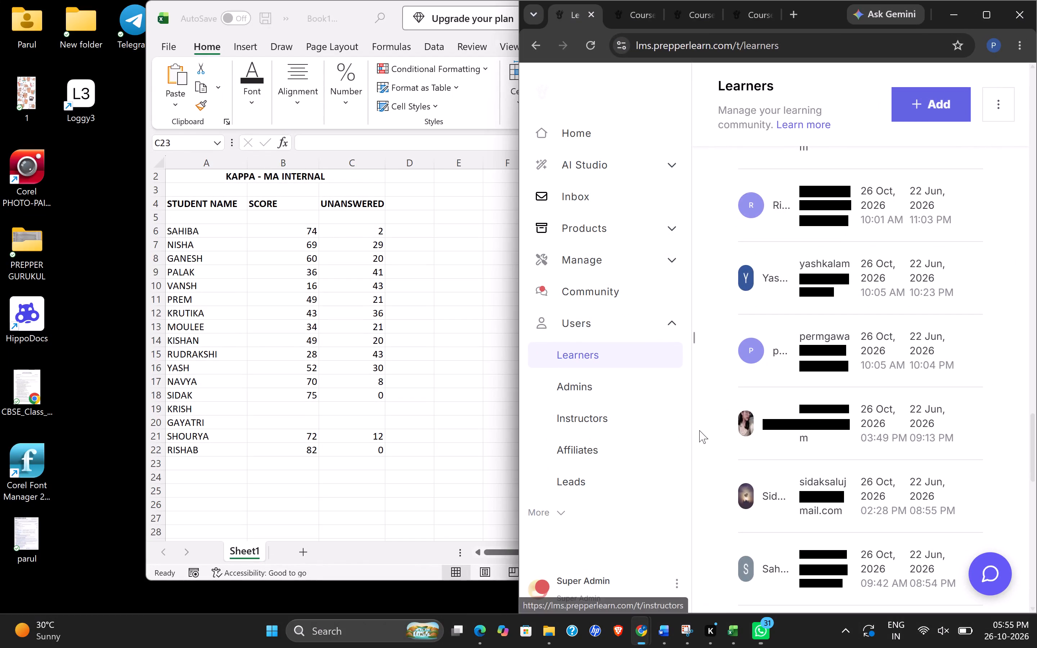
left_click(220, 464)
left_click(220, 464)
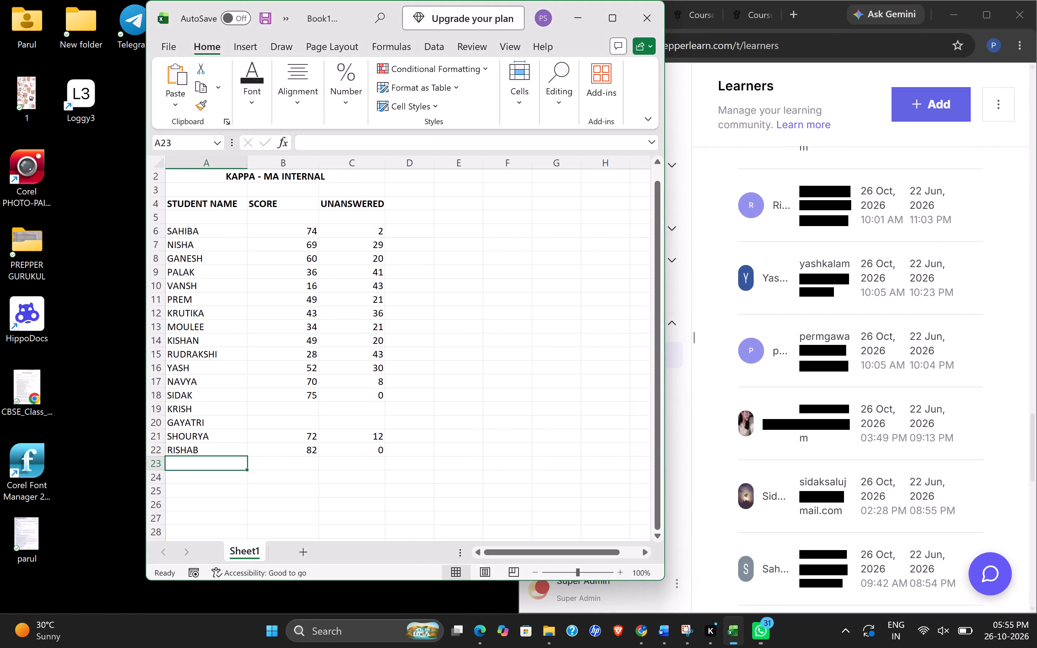
key("shift+s")
type("AHIL")
key("space")
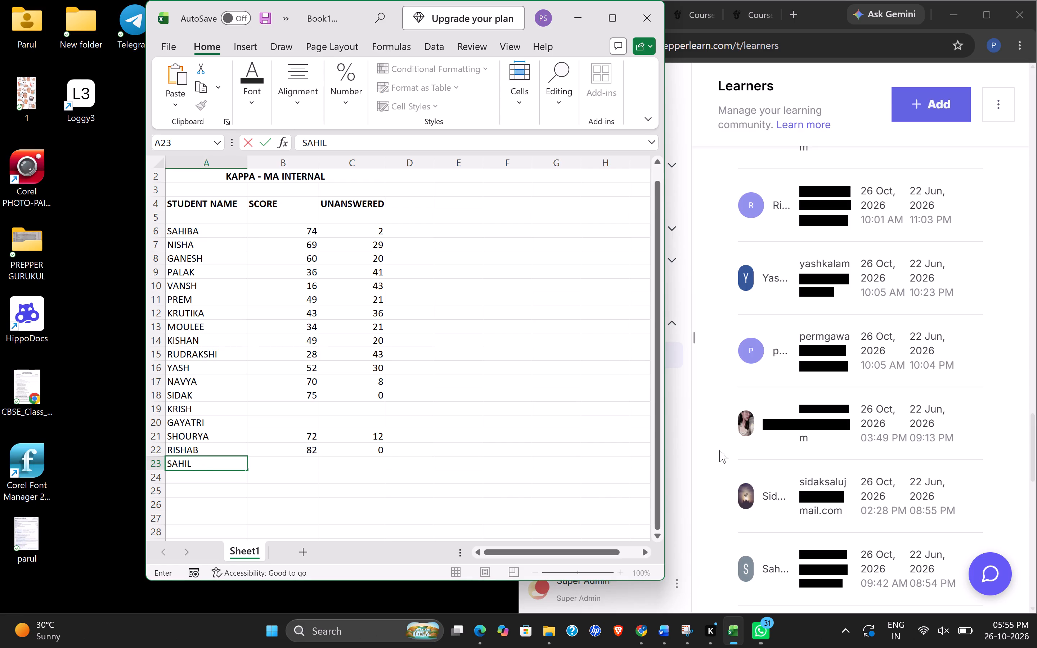
Open Sahil's learner profile in its own browser tab and close the three course report tabs of already recorded students.
left_click(744, 560)
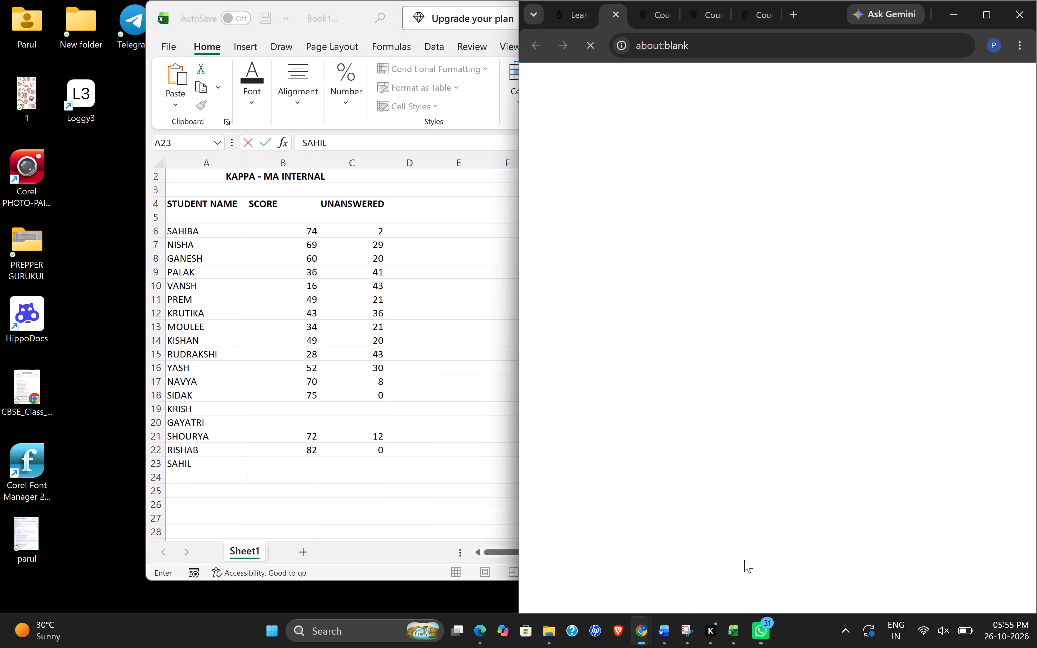
left_click(667, 6)
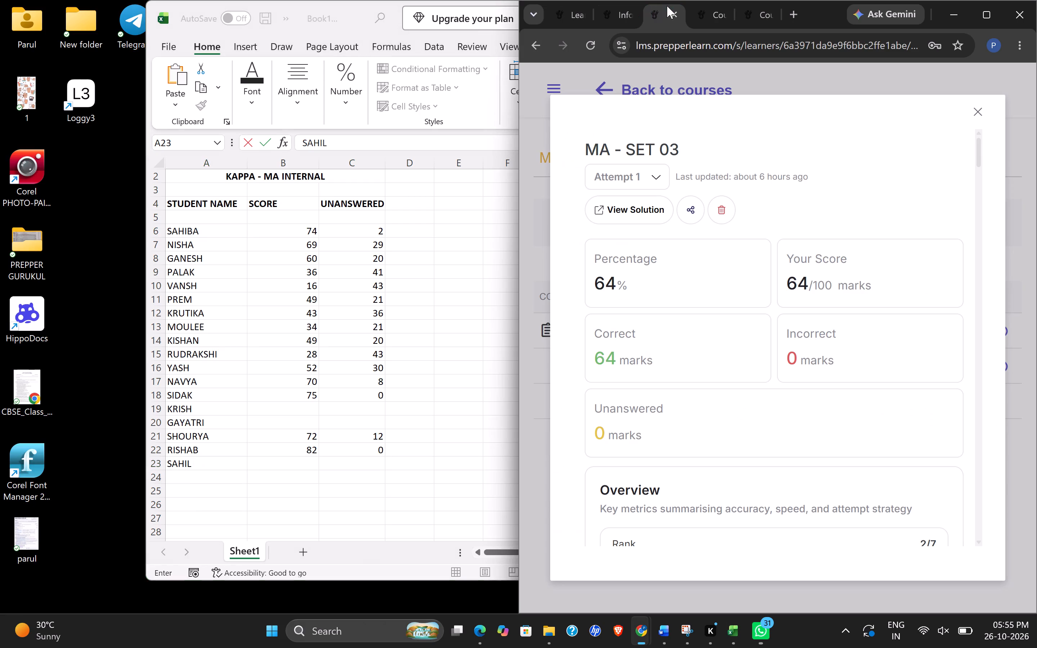
left_click(669, 12)
left_click(669, 12)
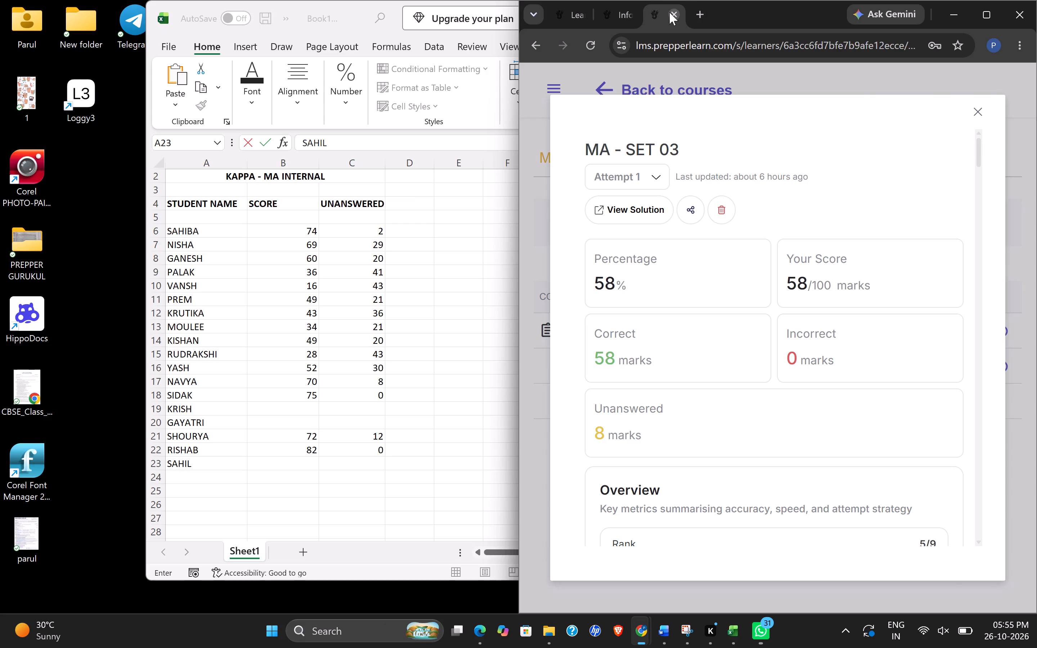
left_click(669, 12)
Find Krish in the Learners list and open his profile in a separate tab.
left_click(570, 10)
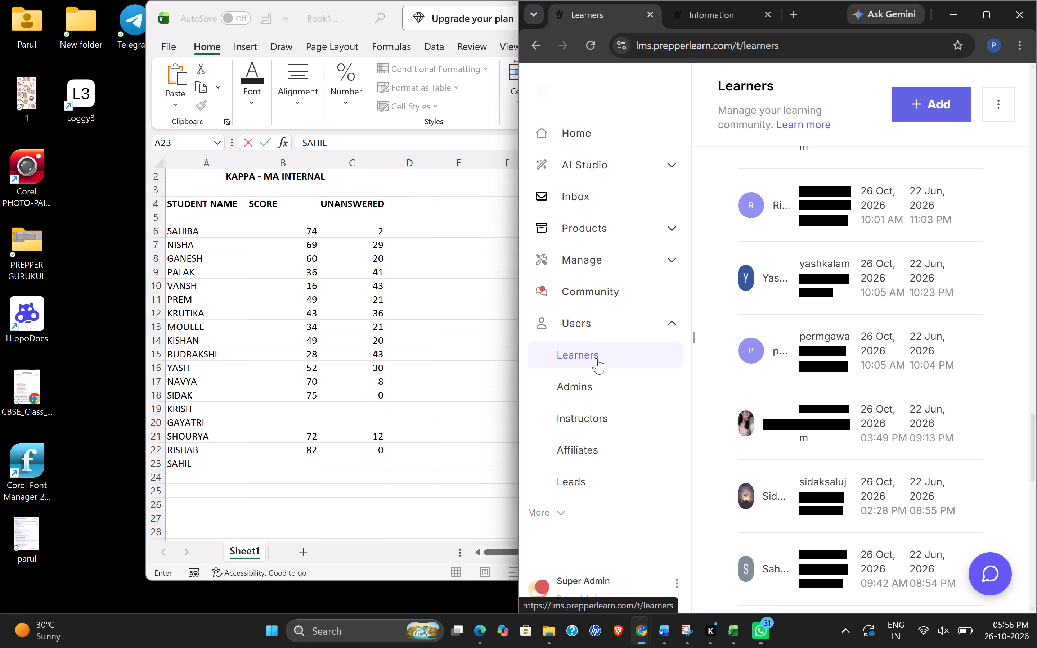
scroll(770, 399, "down", 5)
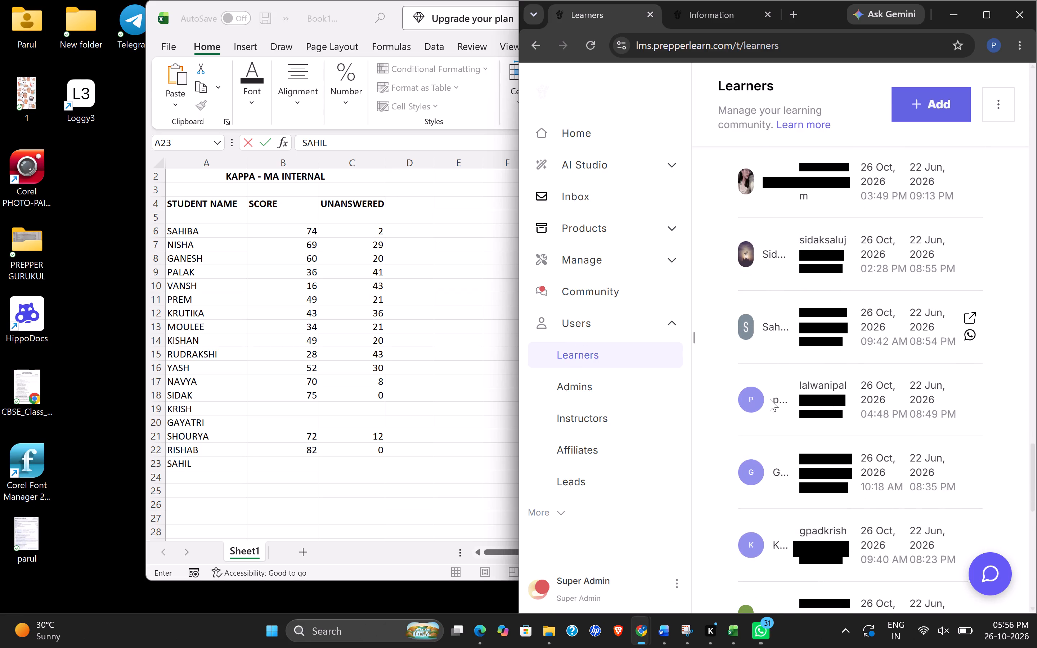
scroll(770, 399, "down", 1)
scroll(611, 424, "left", 1)
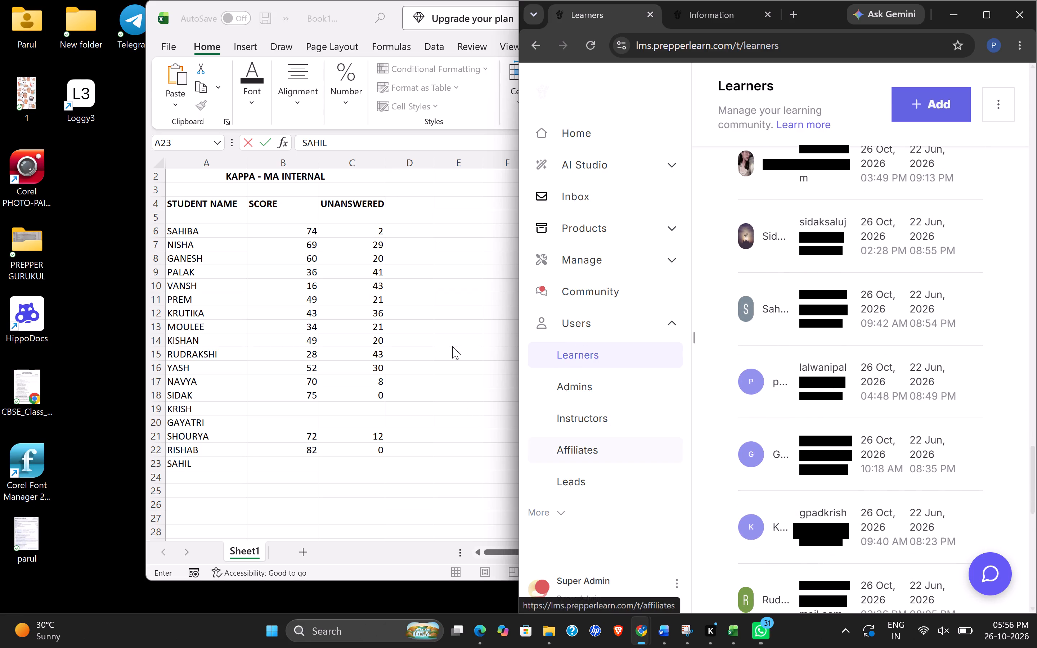
scroll(792, 487, "down", 1)
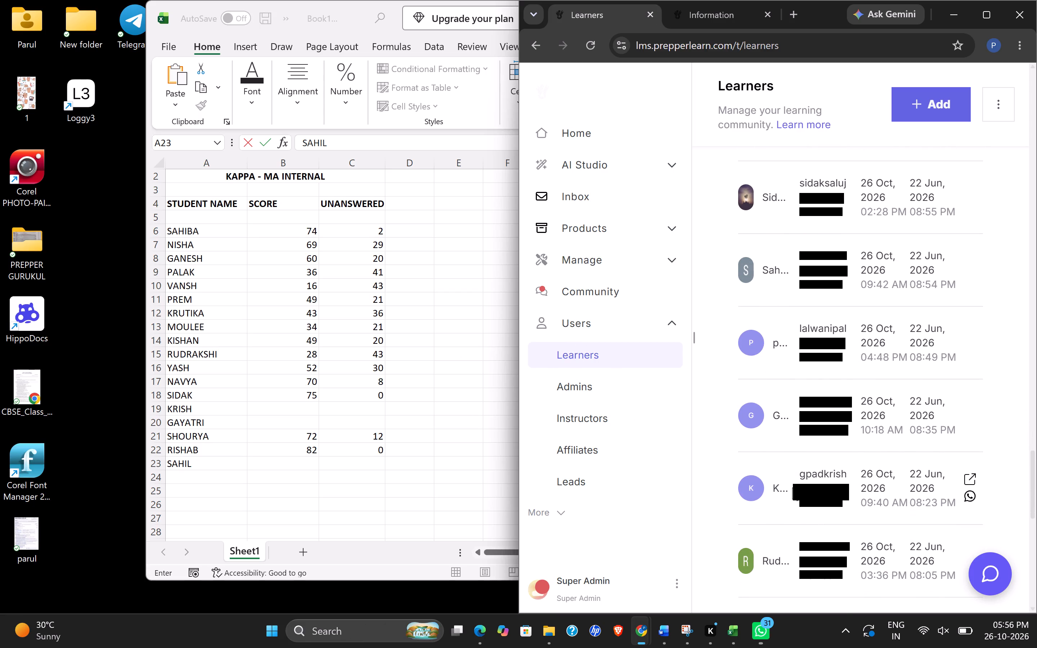
left_click(759, 487)
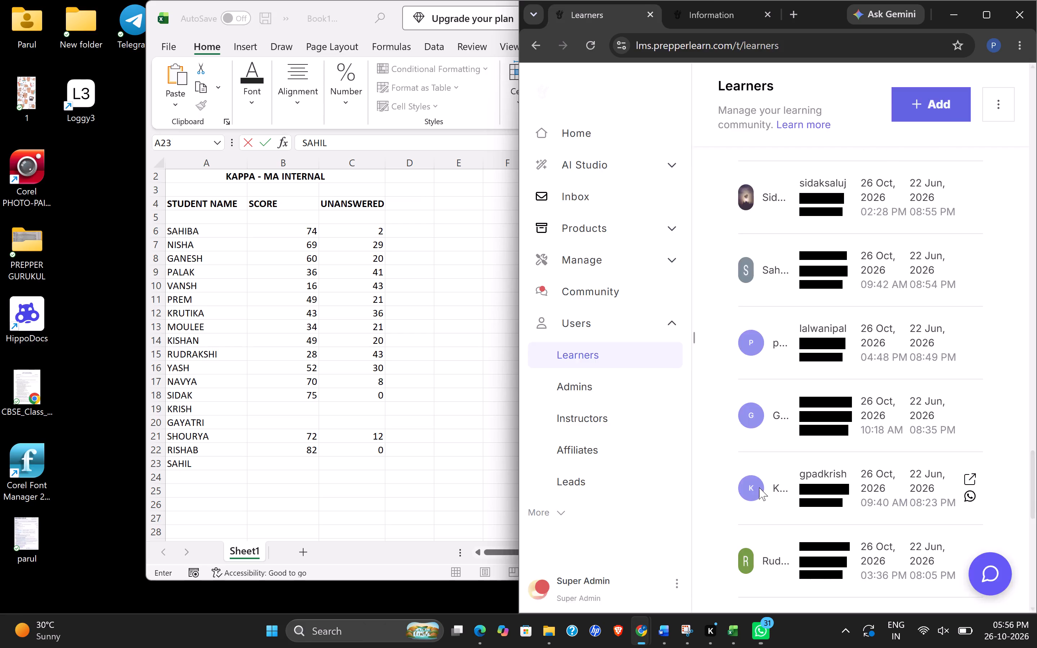
Look through the remaining entries of the filtered Learners list for Gayatri.
left_click(577, 18)
scroll(828, 487, "down", 1)
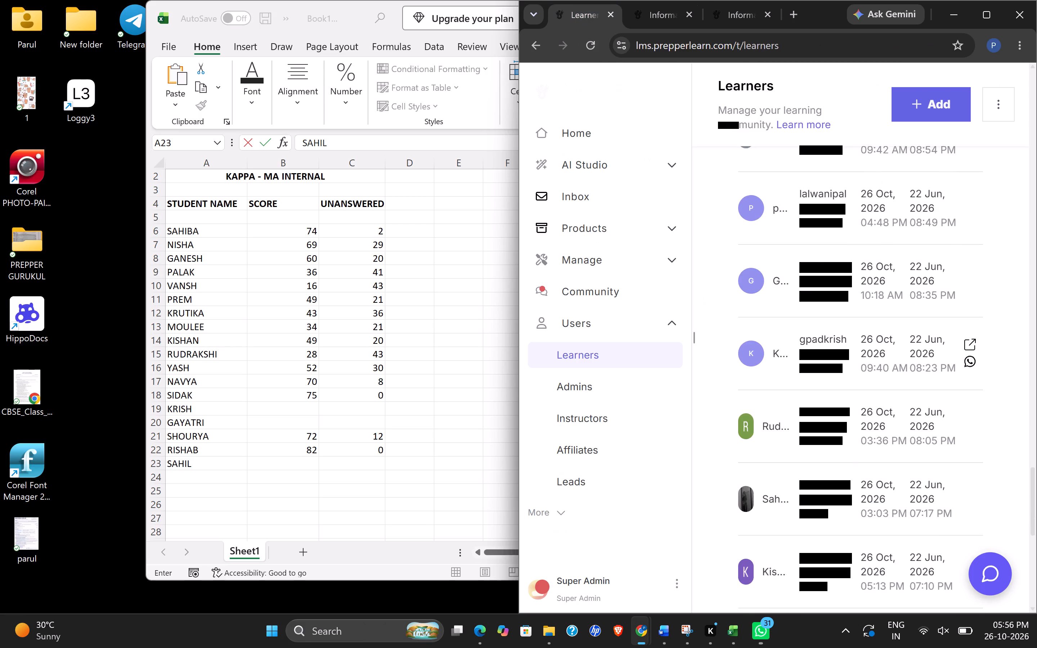
scroll(828, 487, "down", 2)
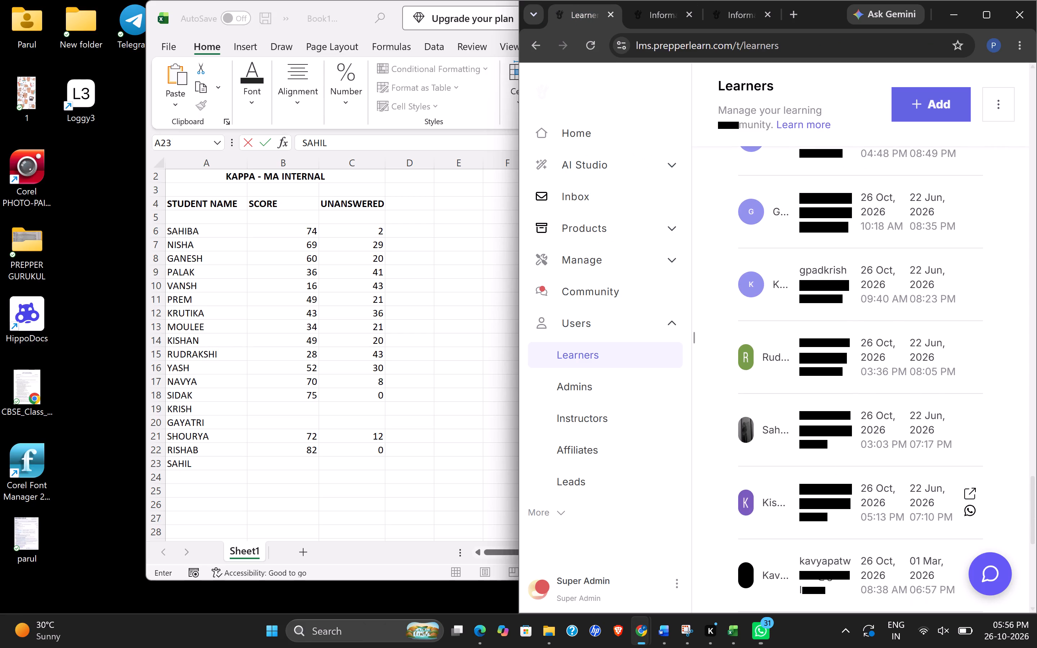
scroll(828, 485, "down", 2)
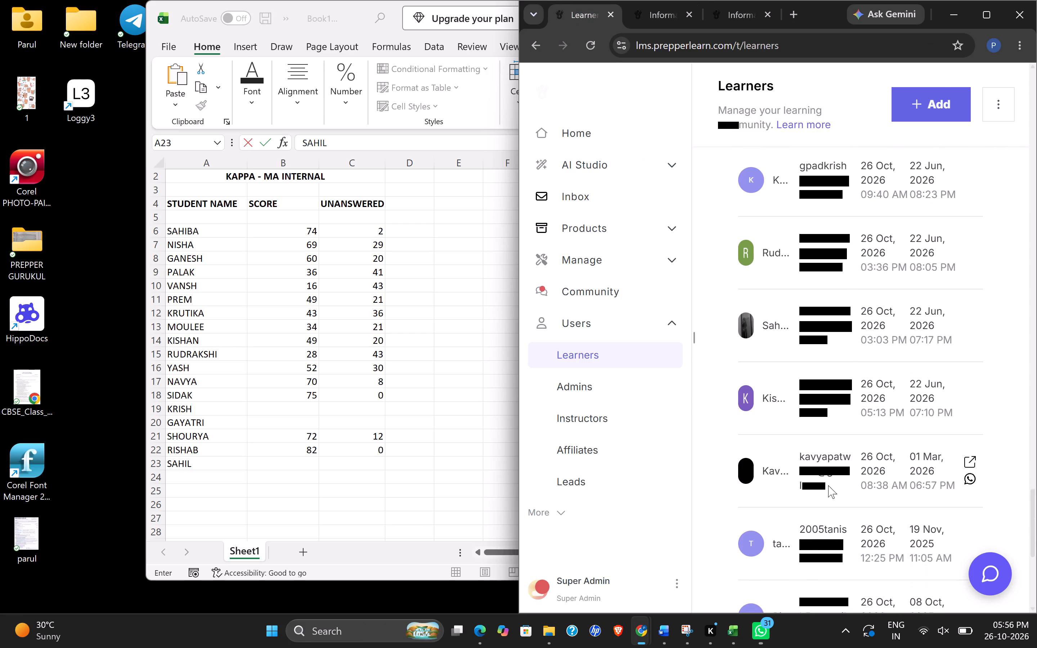
scroll(828, 485, "down", 2)
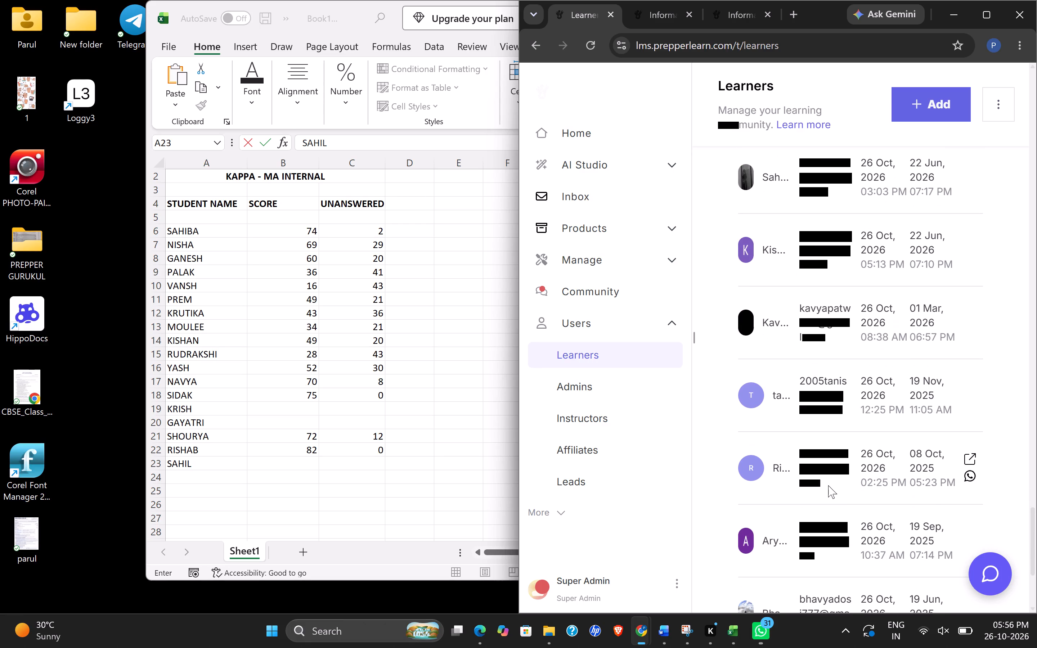
Search the filtered Learners list by email for gayatri.
scroll(828, 485, "up", 19)
scroll(828, 485, "up", 8)
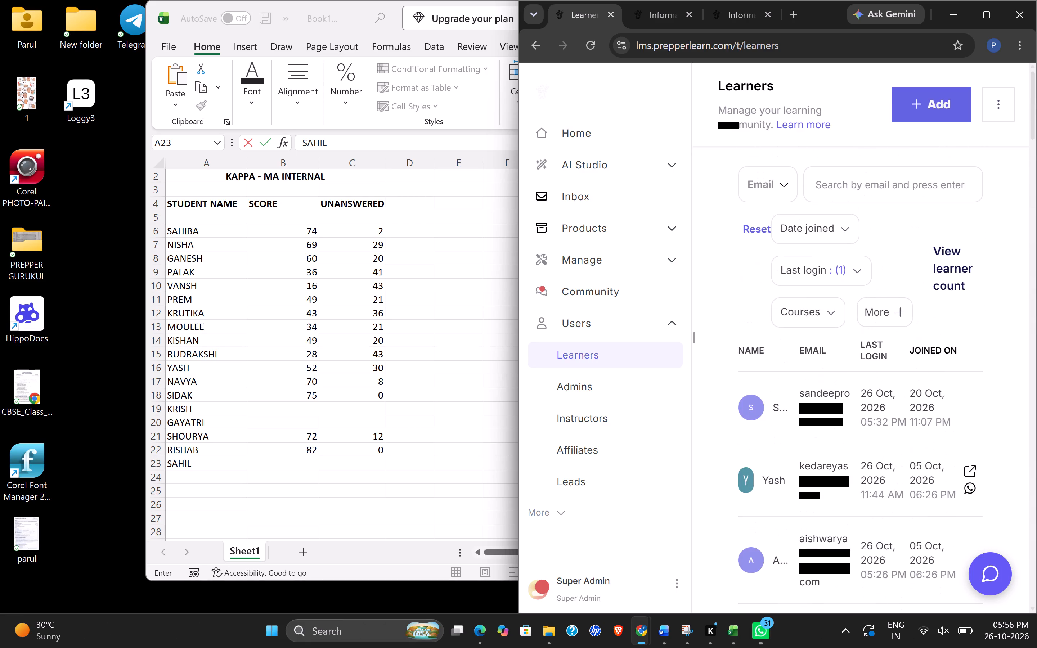
left_click(874, 181)
type("ga")
type("yatri")
key("Return")
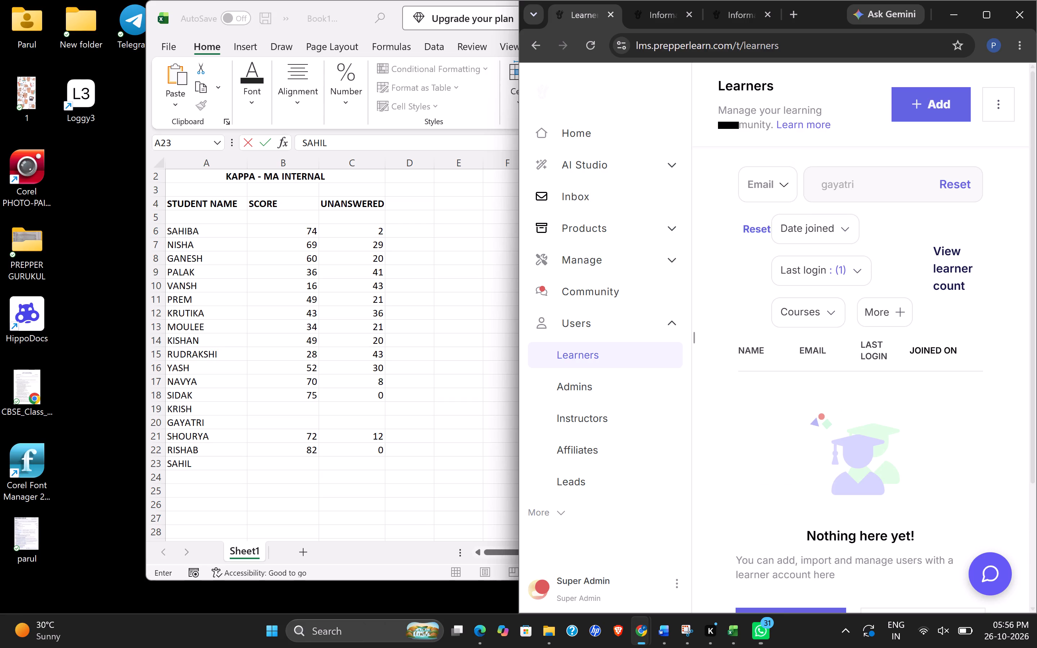
scroll(947, 433, "down", 1)
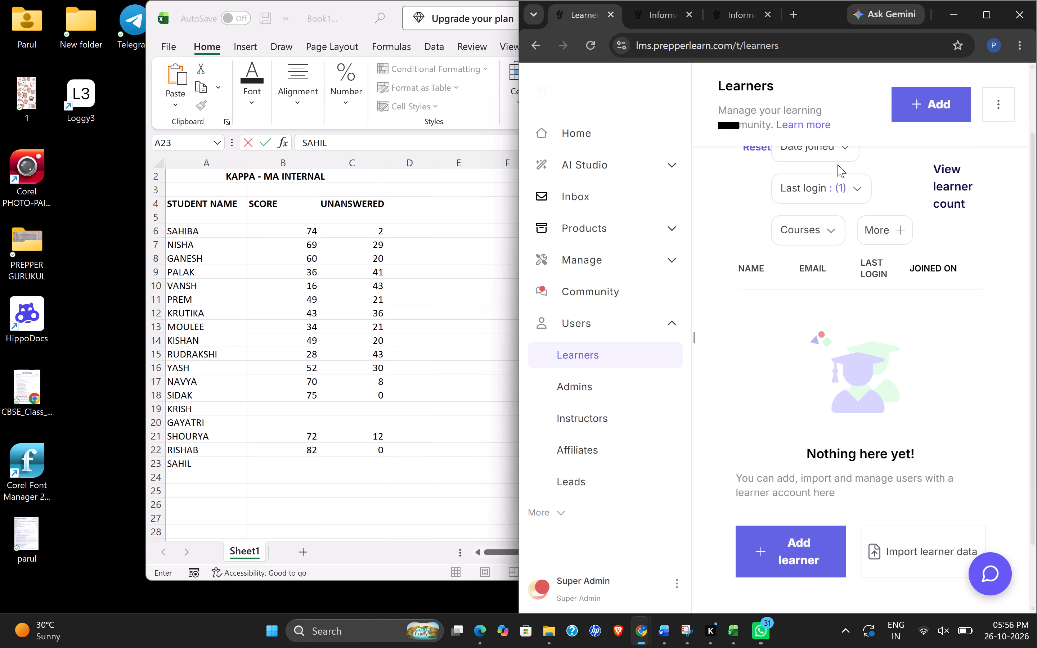
scroll(849, 437, "up", 2)
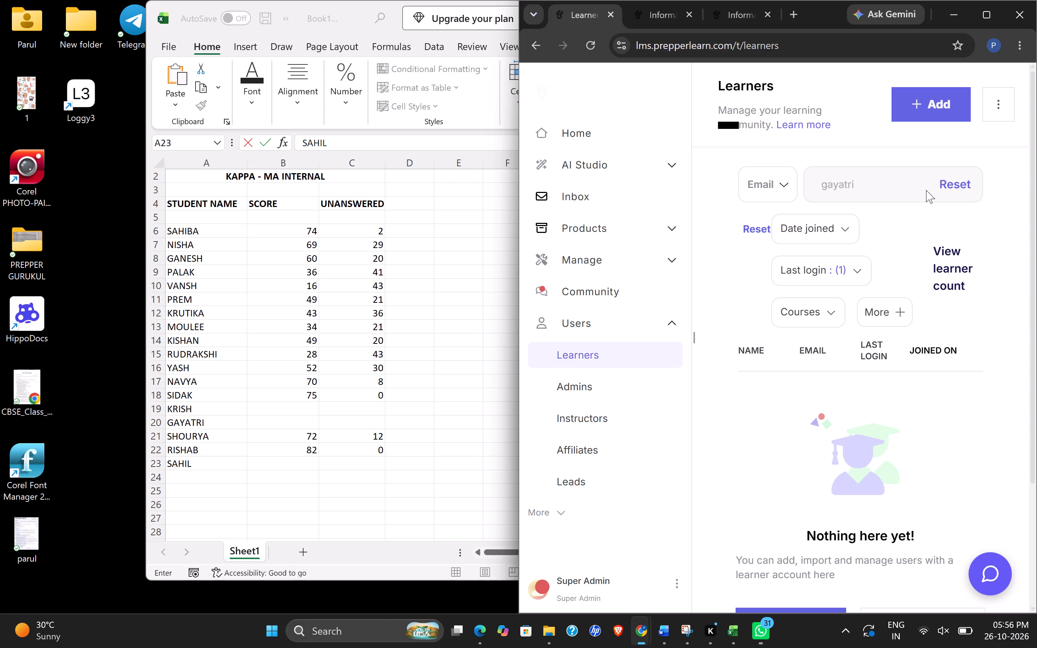
Reset the email search and look through the newest entries of the filtered Learners list for Gayatri.
left_click_drag(926, 190, 950, 176)
left_click(950, 176)
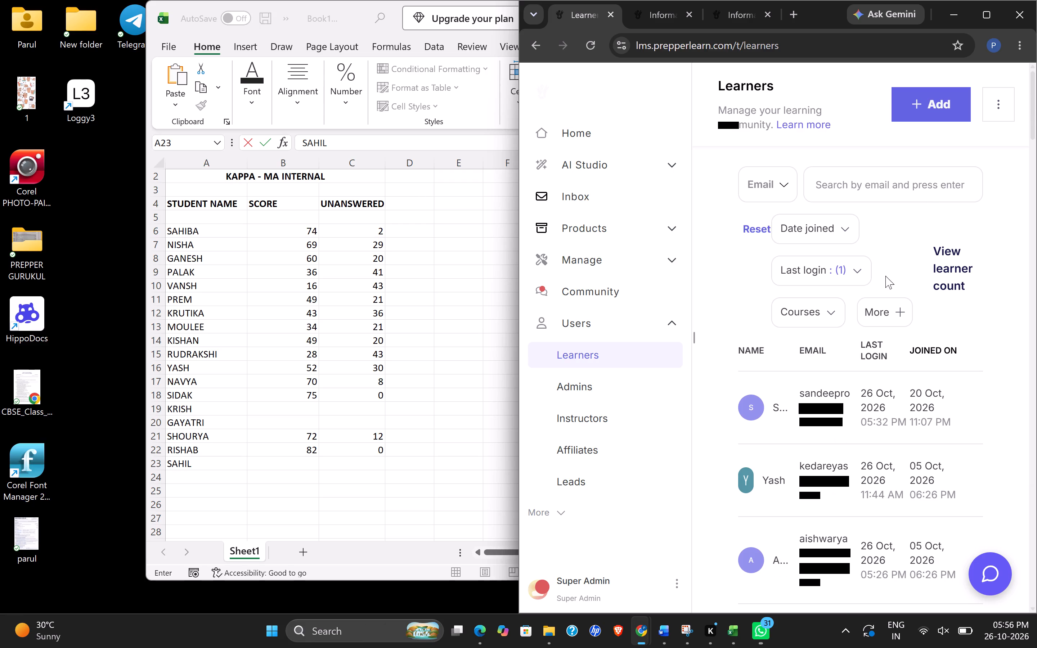
scroll(838, 419, "up", 2)
scroll(838, 419, "down", 2)
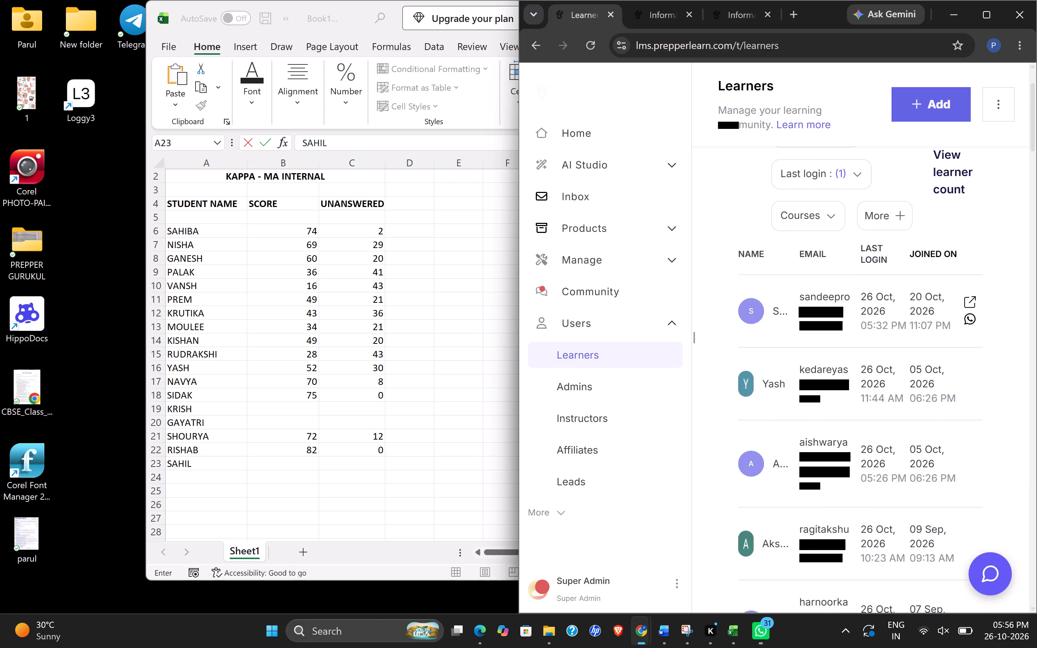
scroll(838, 419, "down", 4)
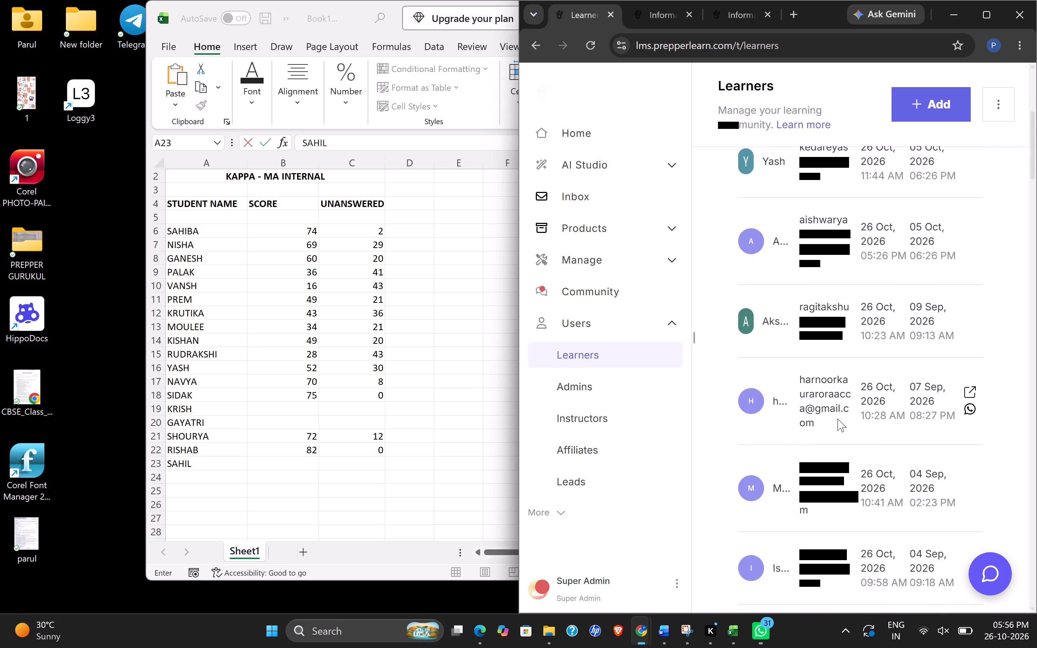
scroll(838, 419, "down", 5)
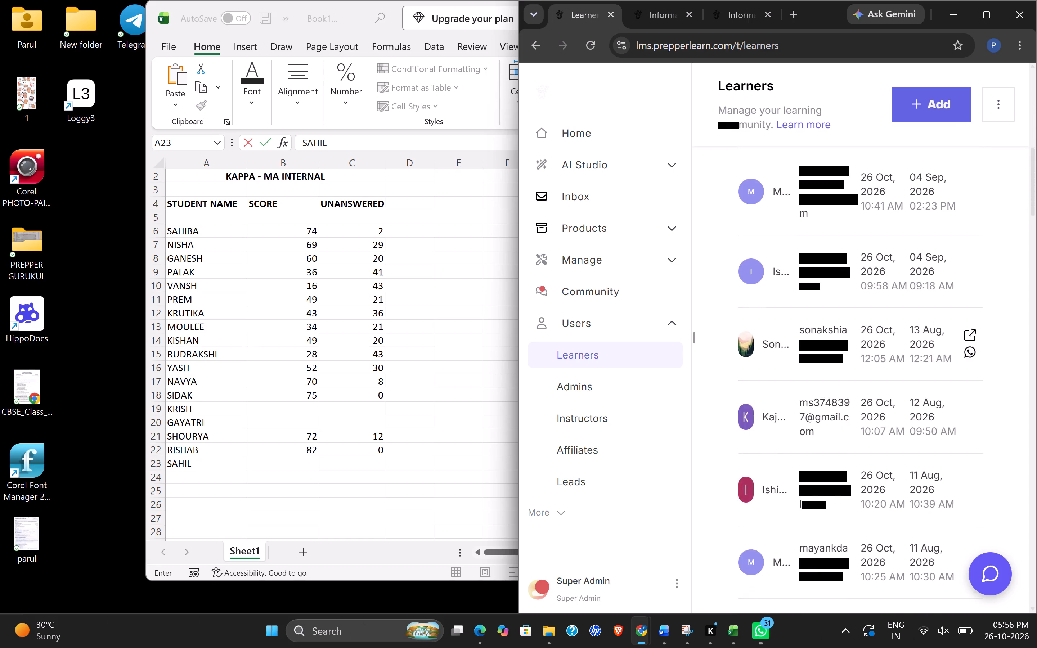
scroll(838, 419, "up", 10)
scroll(794, 266, "down", 1)
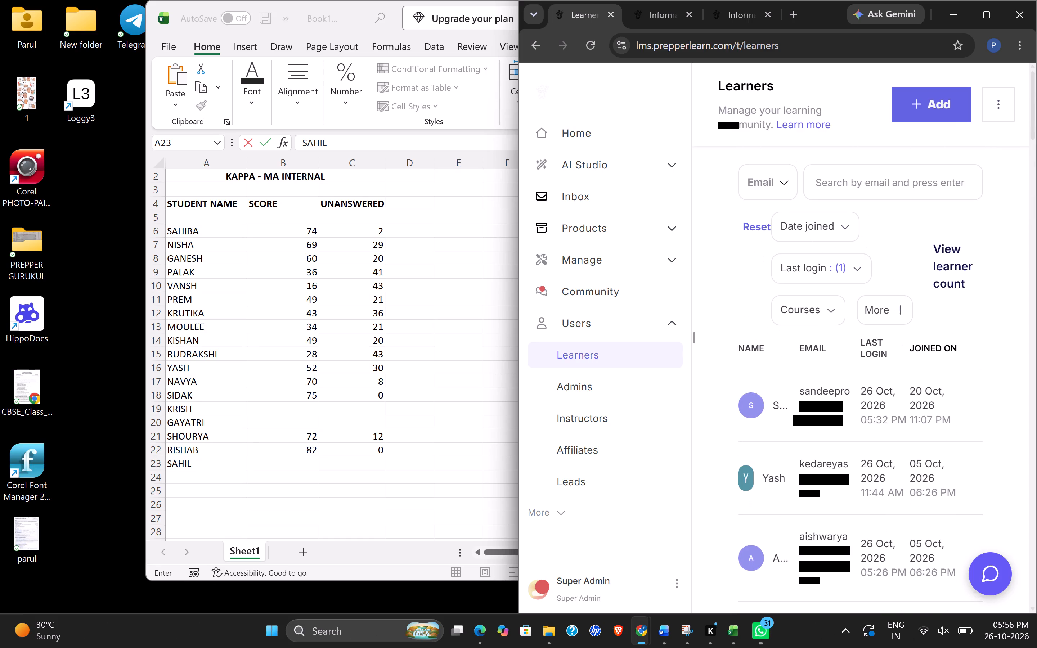
Clear the last-login filter and look through the newest entries of the full Learners list for Gayatri.
left_click(756, 224)
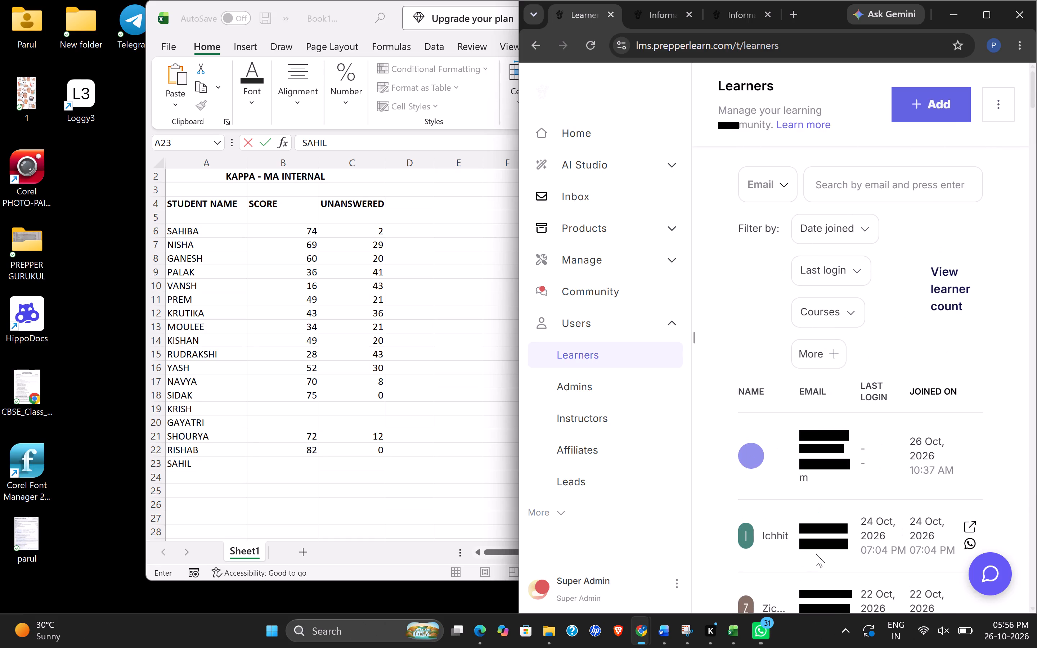
scroll(816, 554, "down", 4)
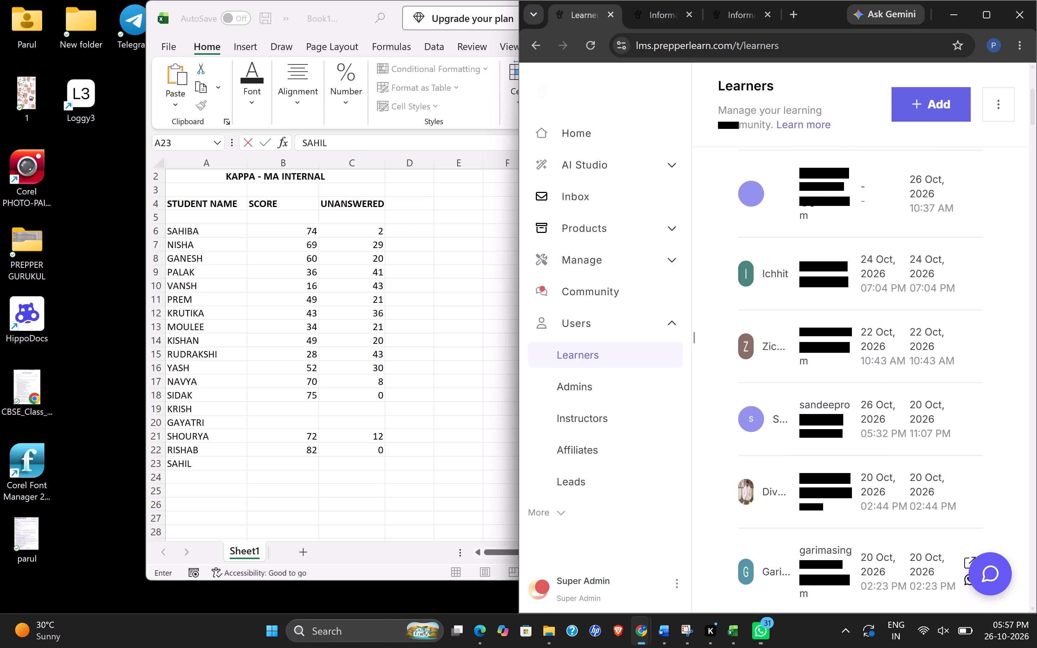
scroll(786, 460, "down", 1)
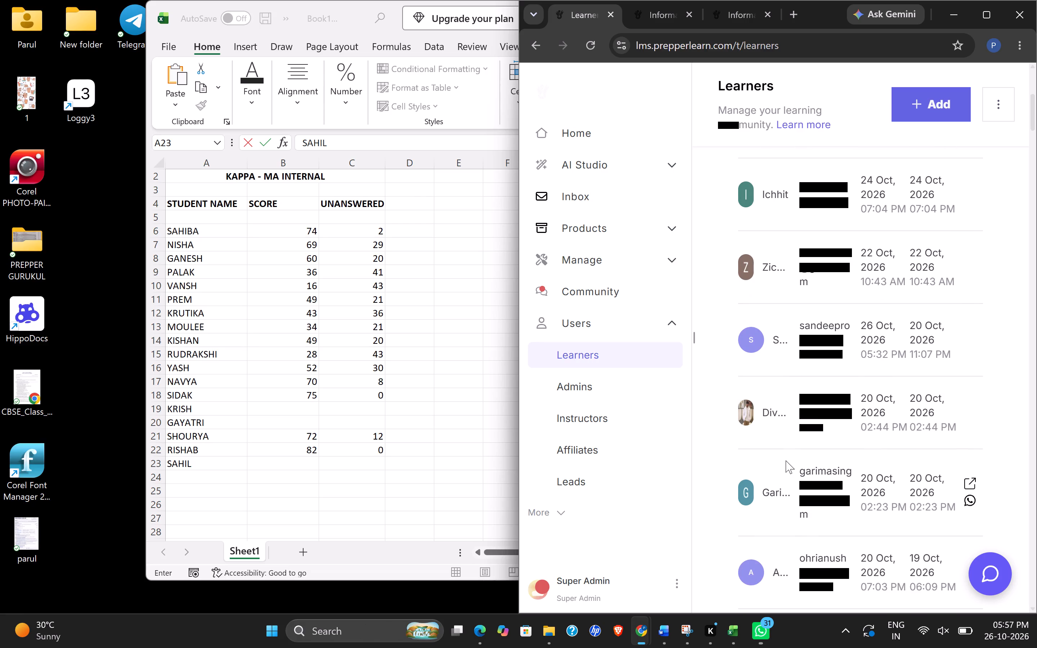
scroll(786, 460, "down", 2)
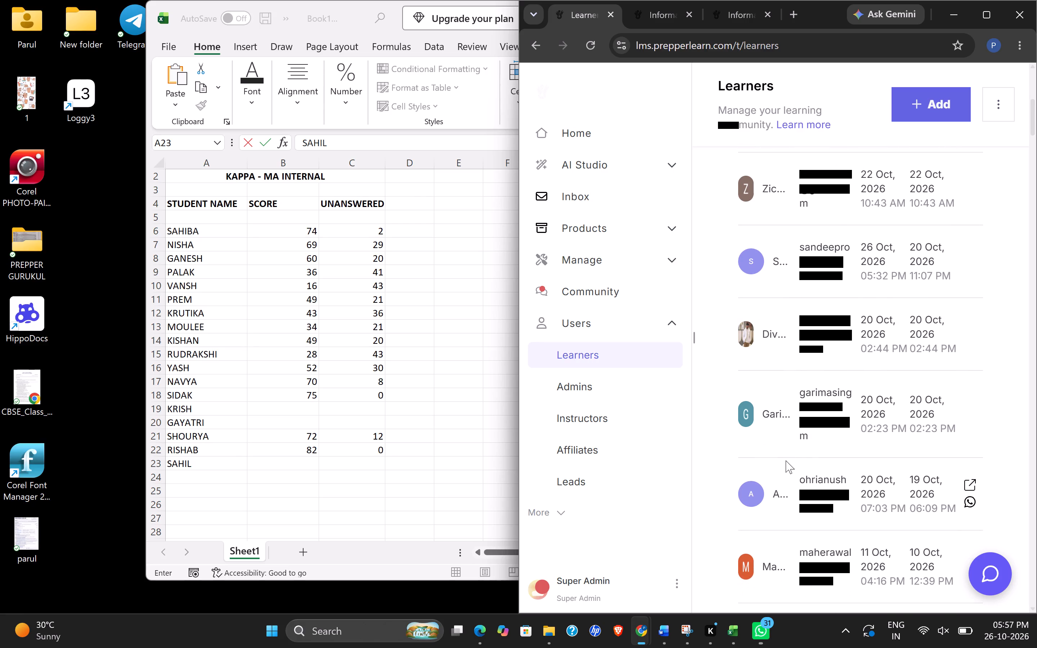
scroll(786, 460, "down", 2)
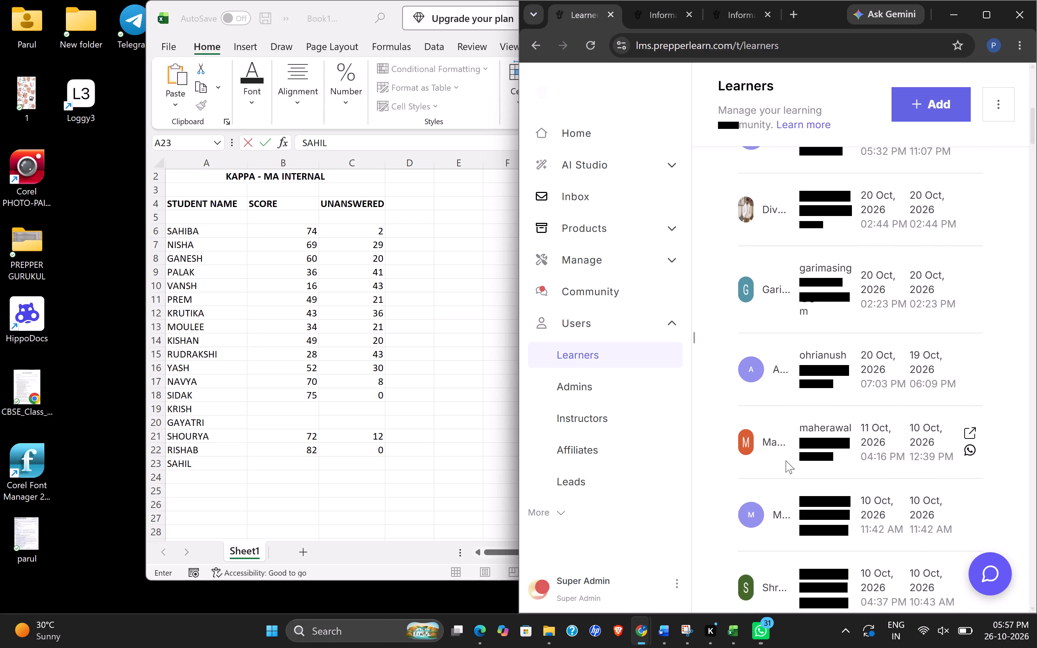
scroll(786, 460, "down", 2)
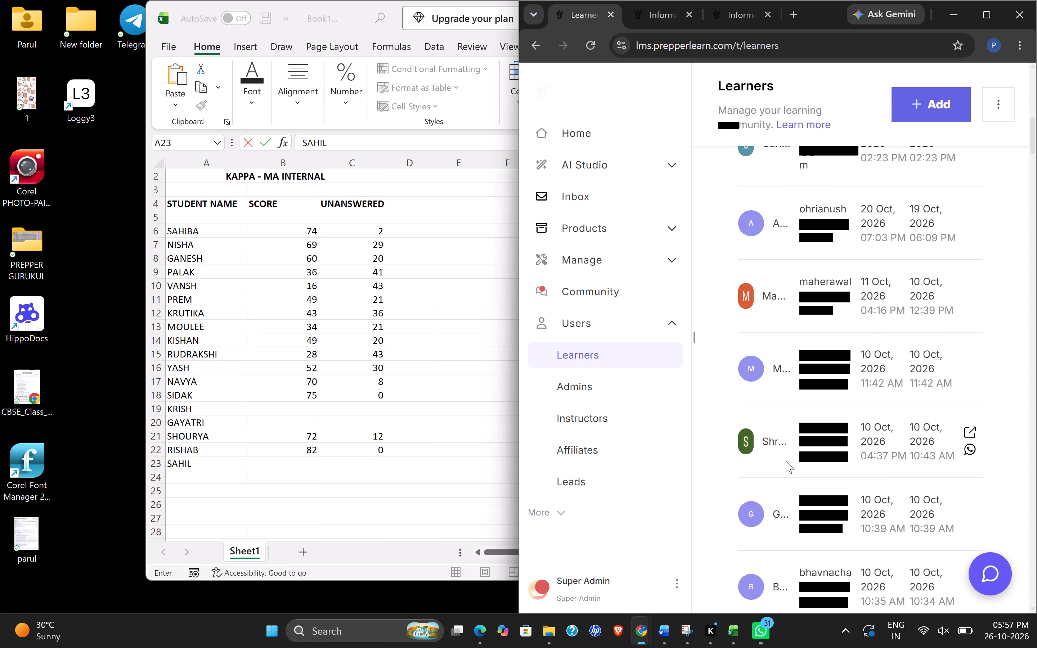
scroll(786, 460, "down", 2)
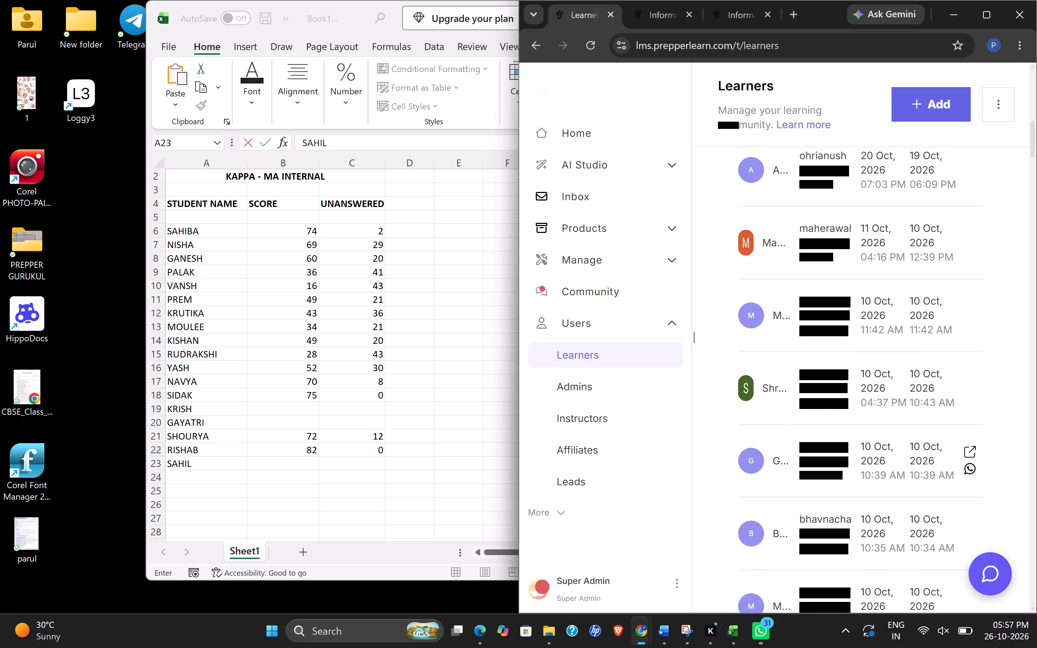
scroll(786, 460, "down", 2)
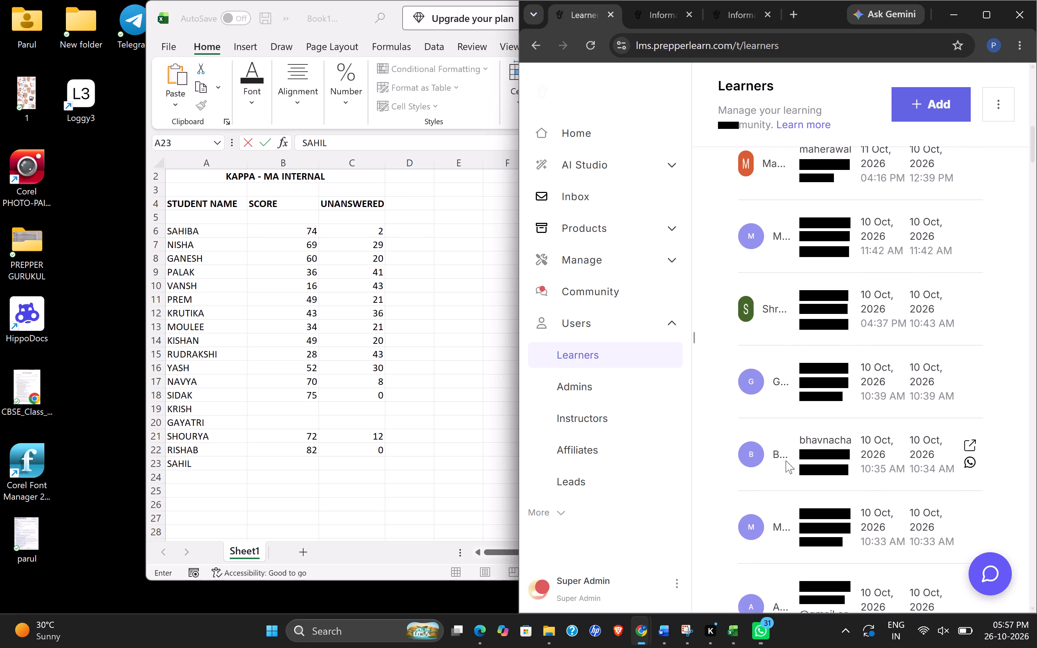
scroll(786, 460, "down", 2)
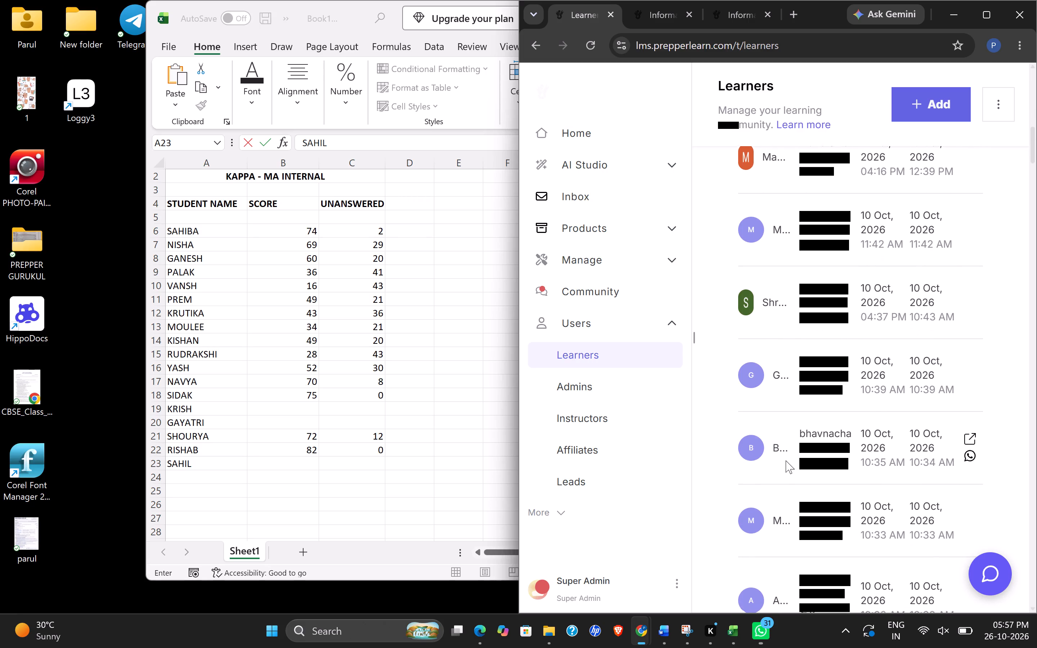
scroll(786, 460, "down", 2)
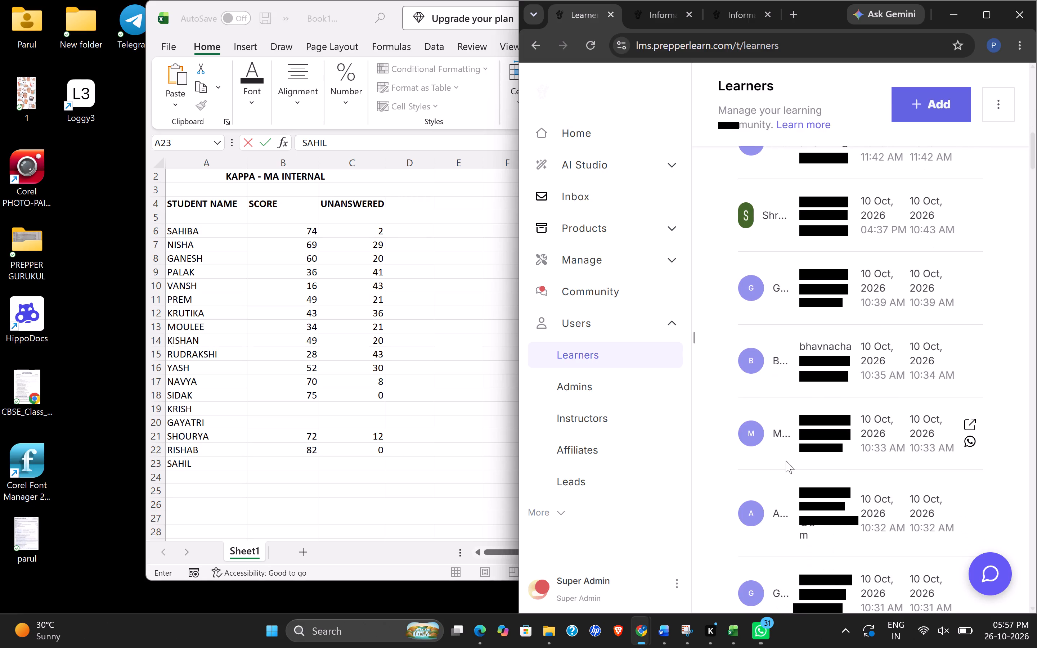
scroll(786, 460, "down", 4)
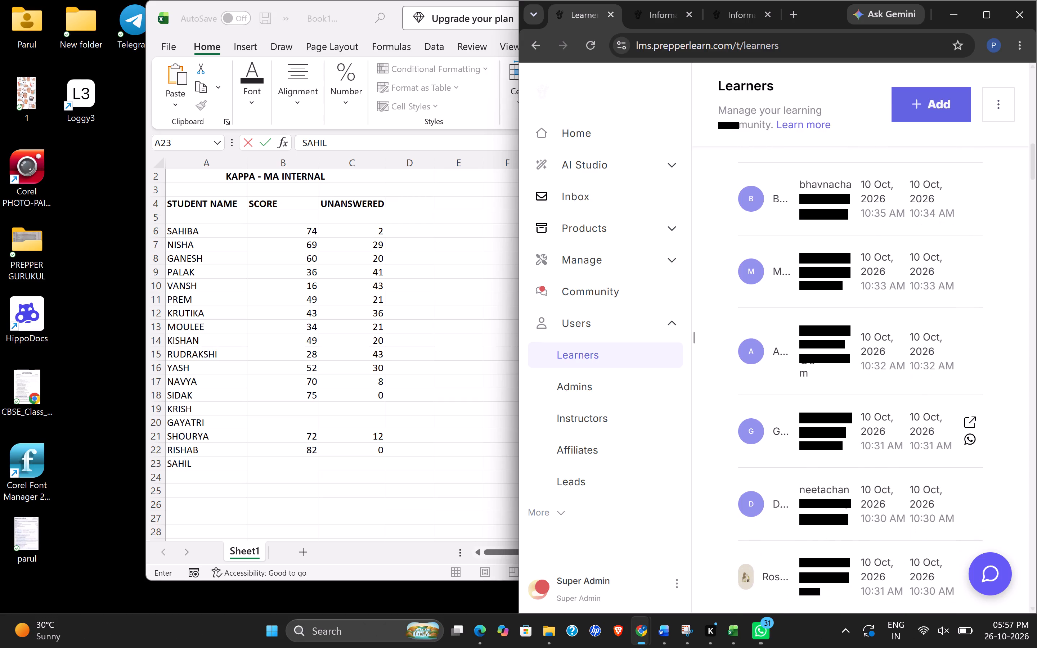
scroll(786, 460, "down", 2)
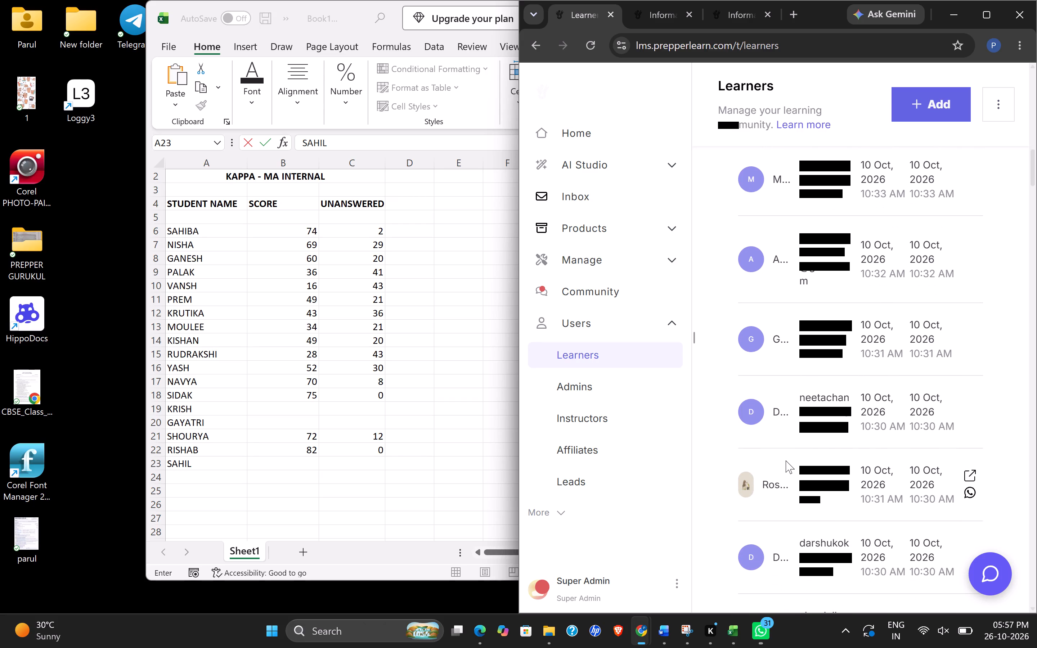
scroll(786, 460, "down", 3)
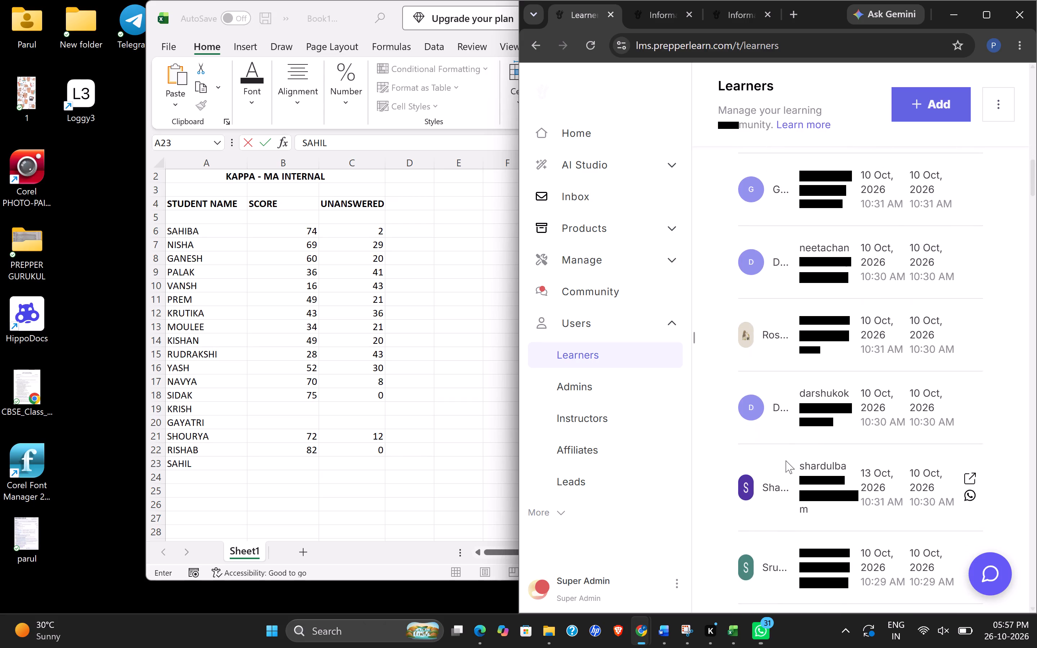
scroll(786, 460, "down", 3)
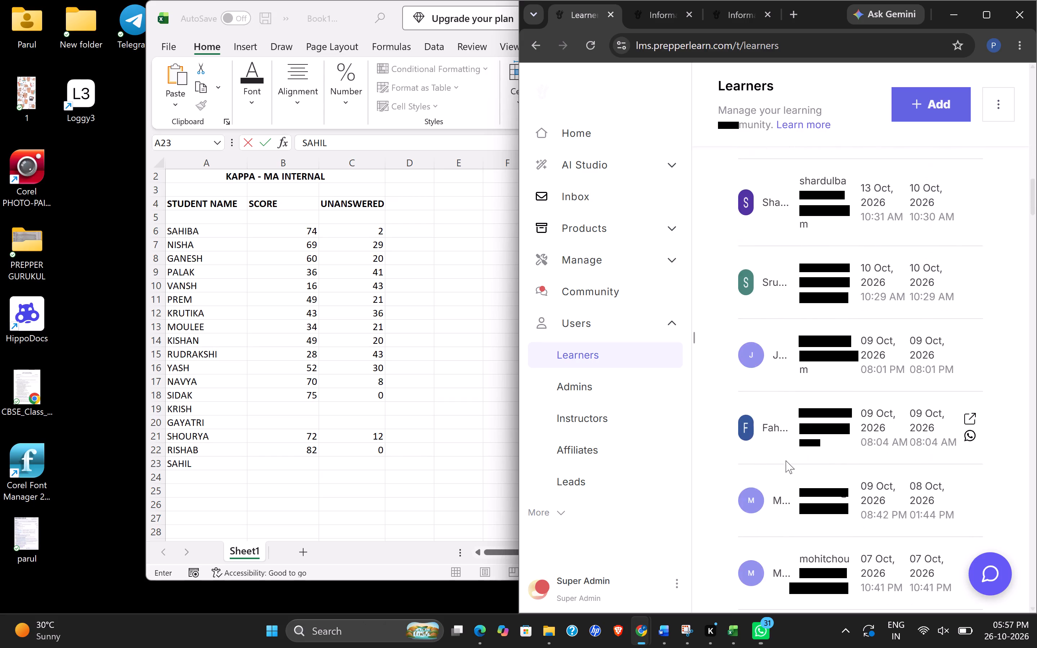
scroll(786, 460, "down", 4)
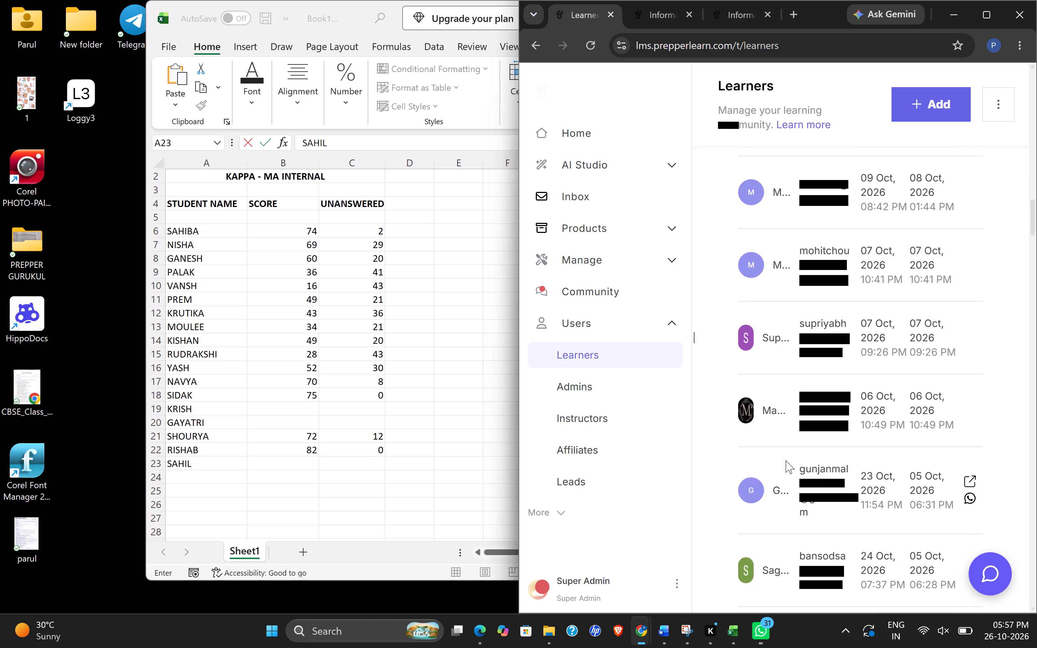
scroll(786, 460, "down", 7)
scroll(786, 460, "up", 9)
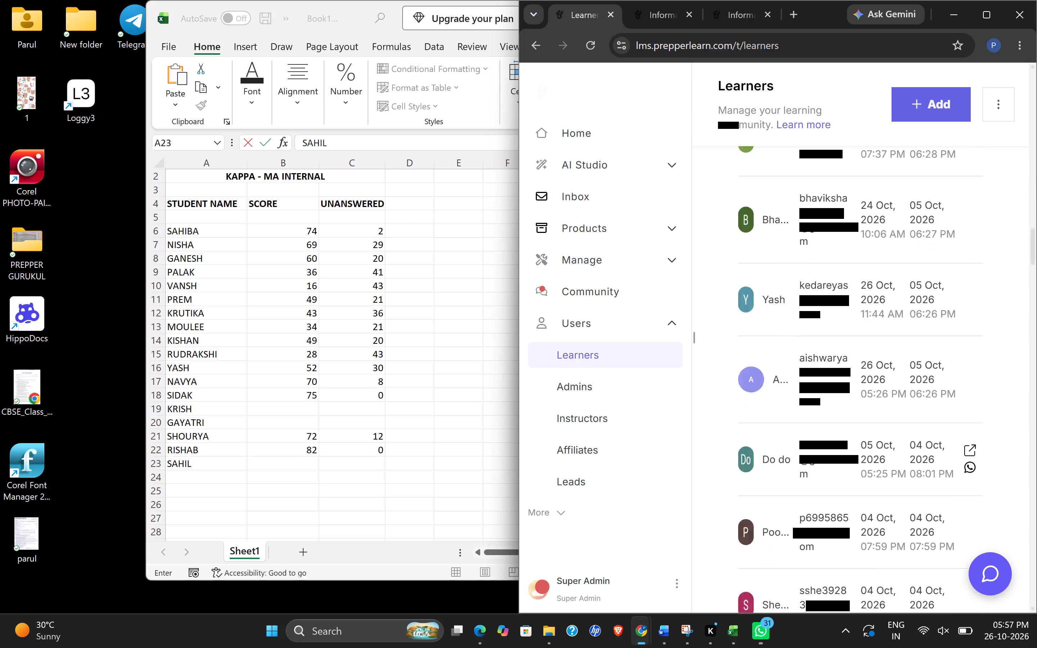
scroll(786, 460, "up", 19)
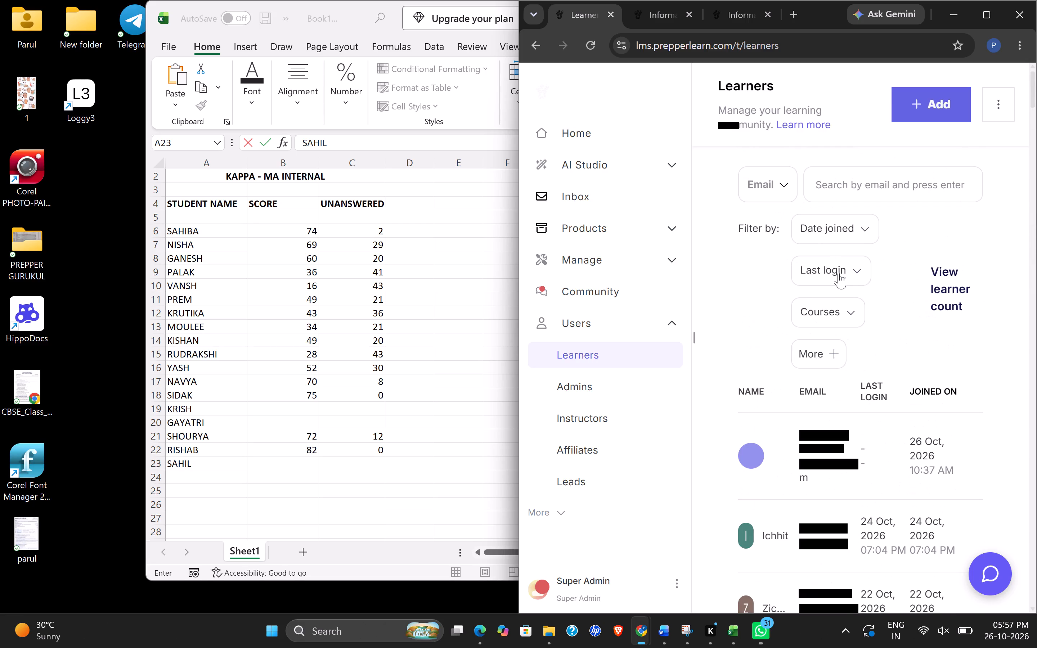
Filter the Learners list by last login on 26/10/2026.
left_click(839, 273)
left_click(868, 348)
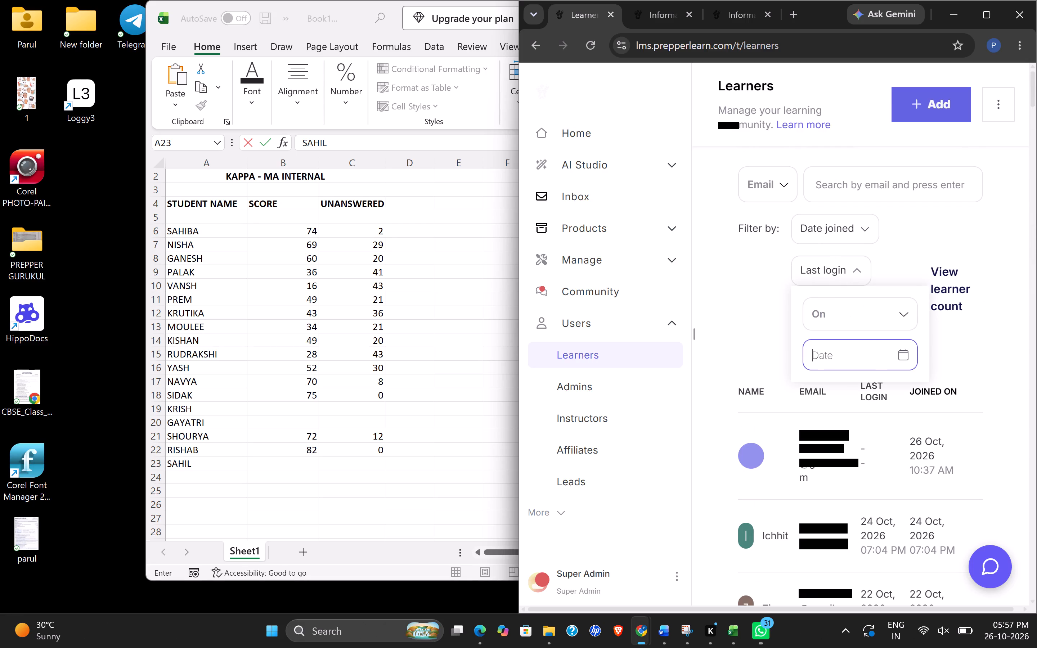
left_click(865, 581)
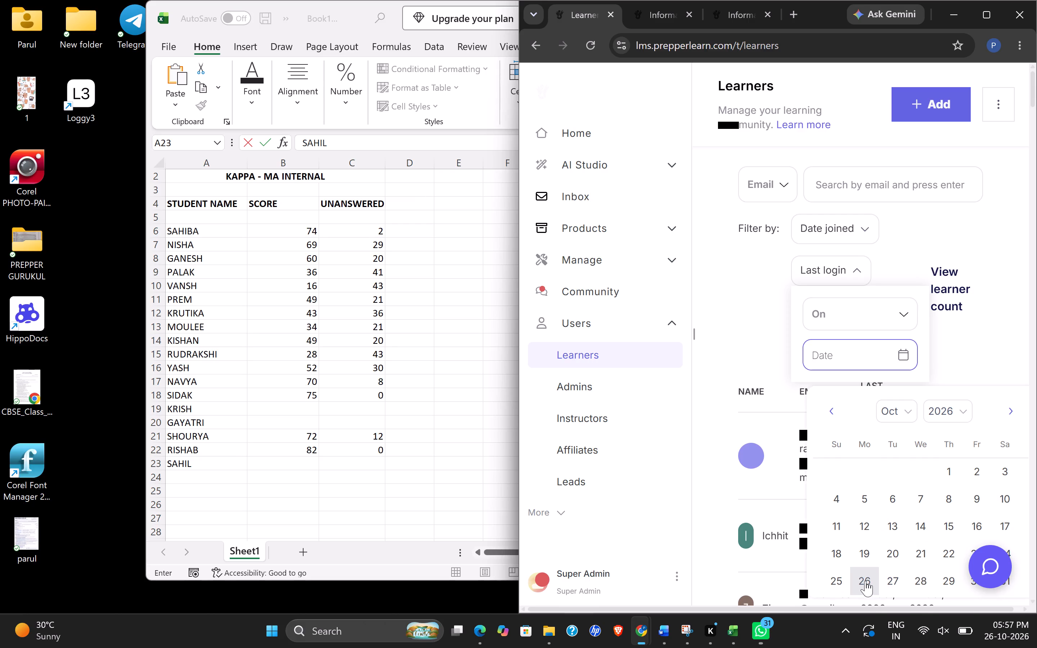
left_click(843, 384)
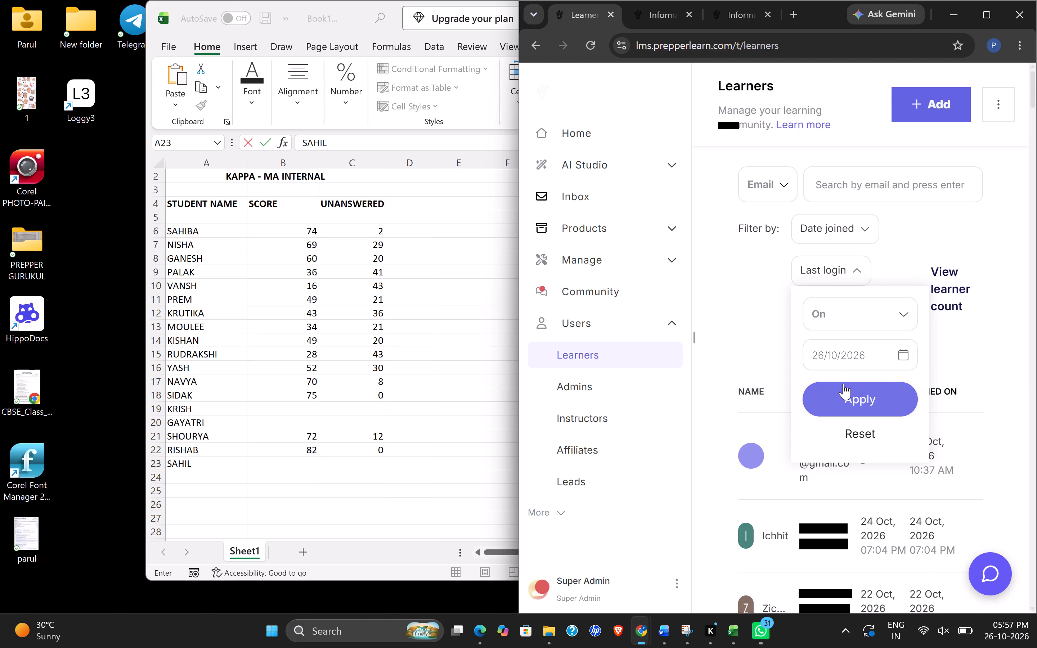
Skim the filtered Learners list to its last entry, looking for Gayatri.
scroll(843, 384, "down", 4)
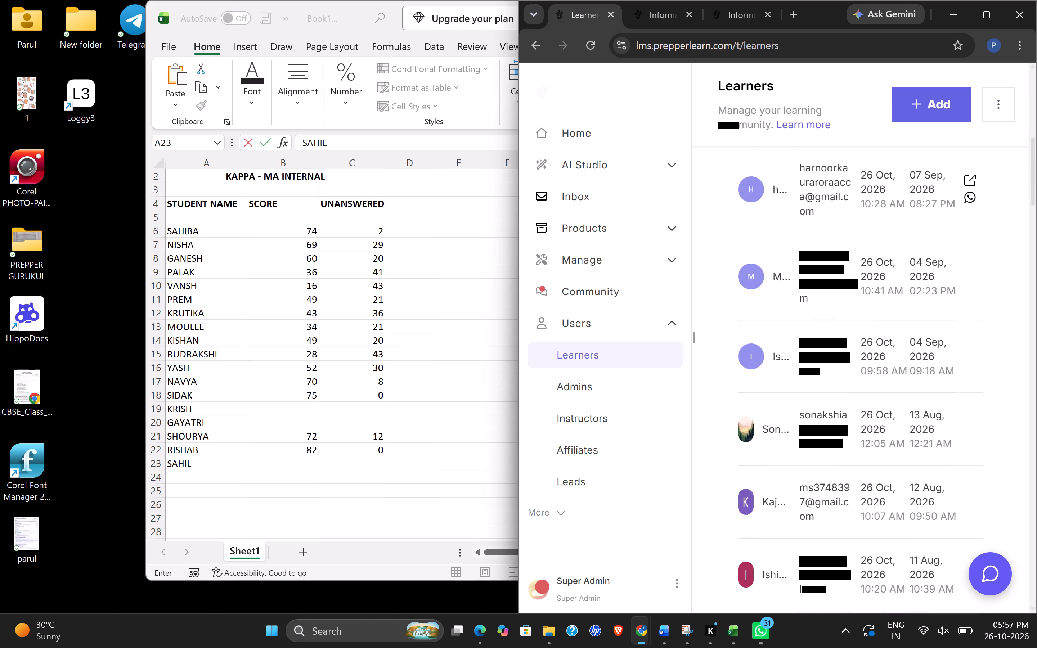
scroll(843, 384, "down", 1)
scroll(843, 384, "up", 10)
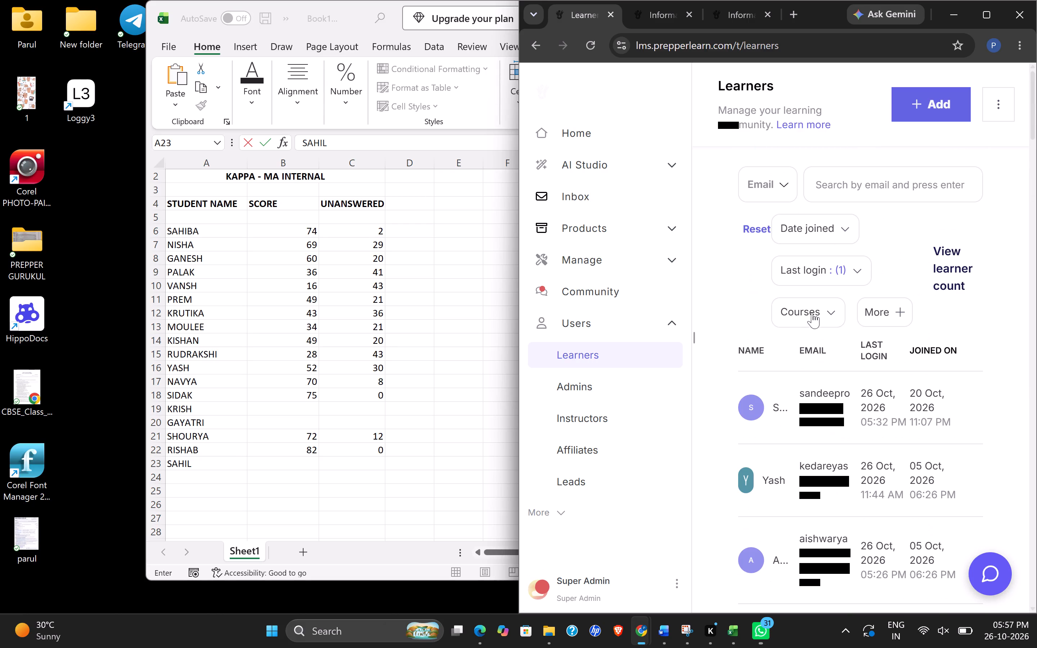
scroll(795, 339, "down", 10)
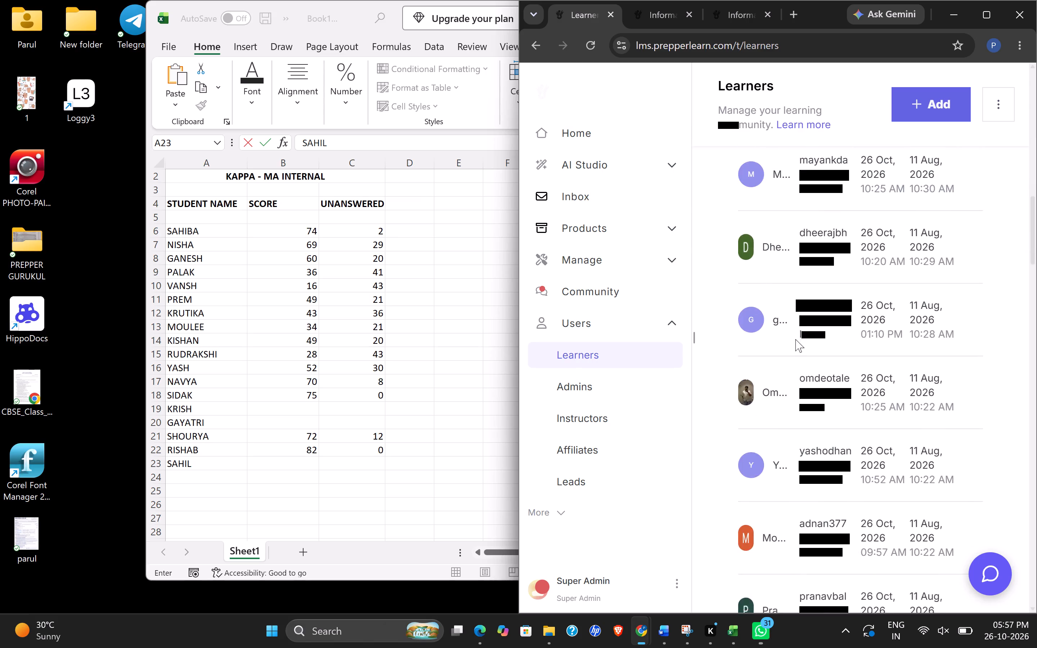
scroll(795, 339, "down", 11)
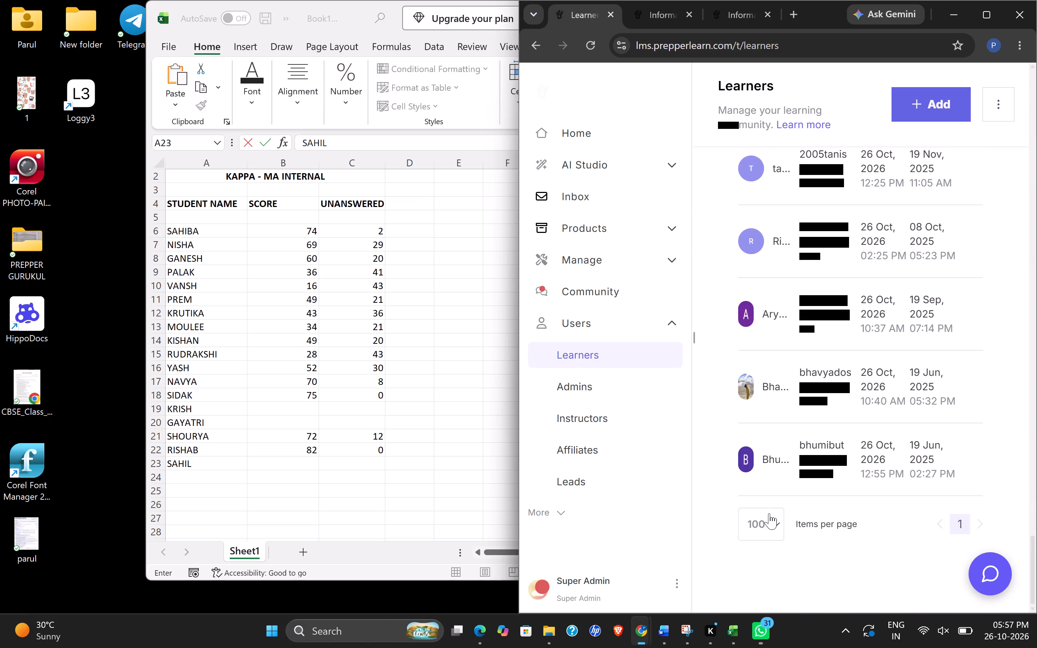
scroll(764, 362, "up", 2)
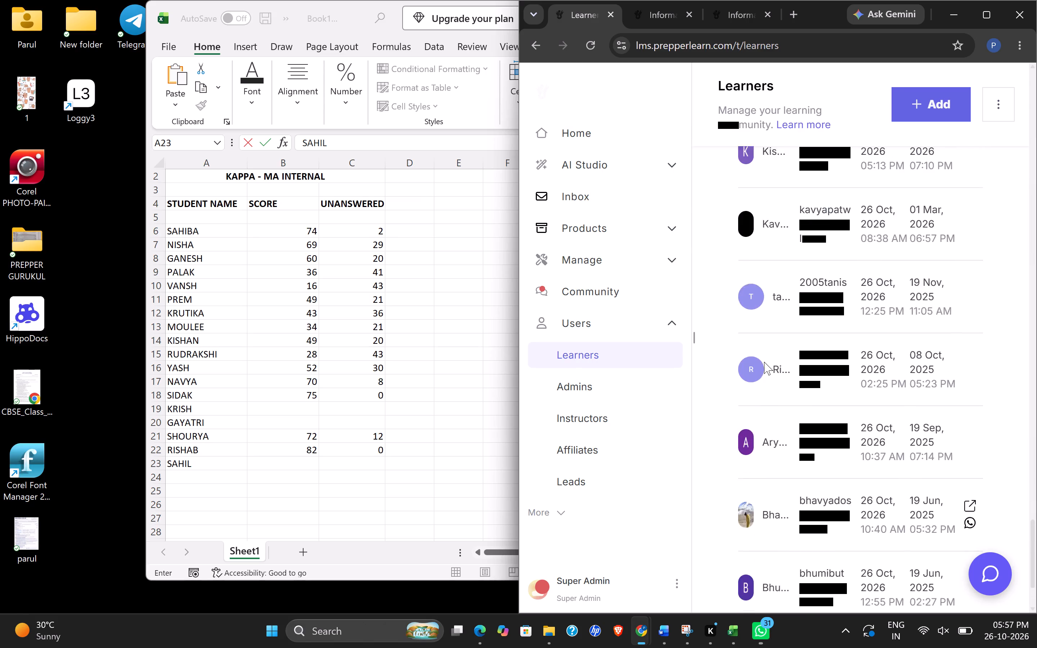
scroll(764, 362, "up", 11)
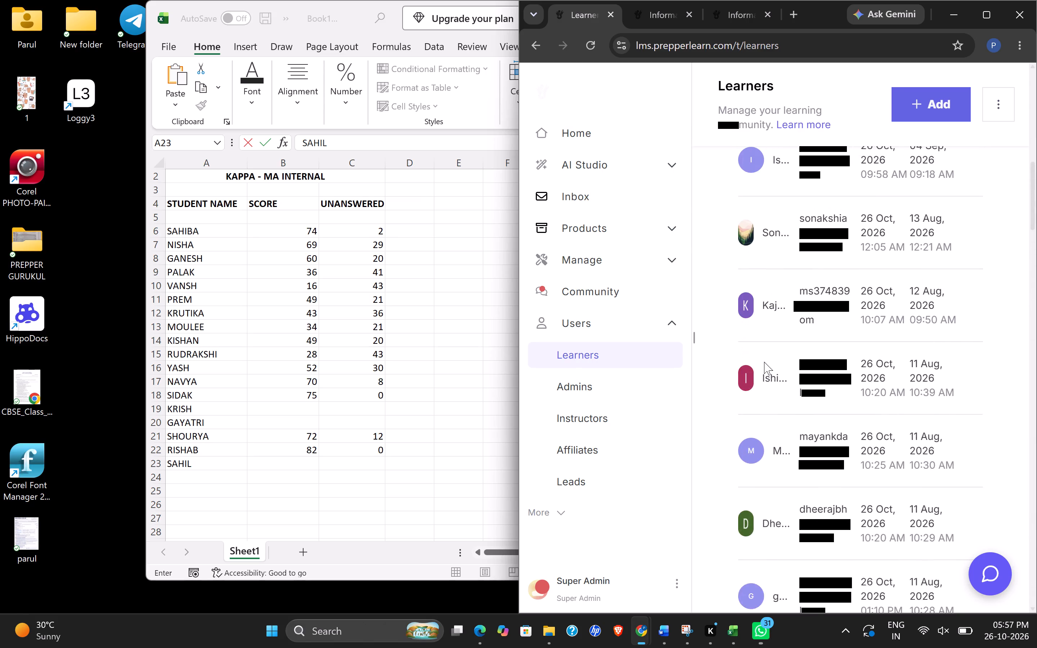
scroll(764, 362, "up", 13)
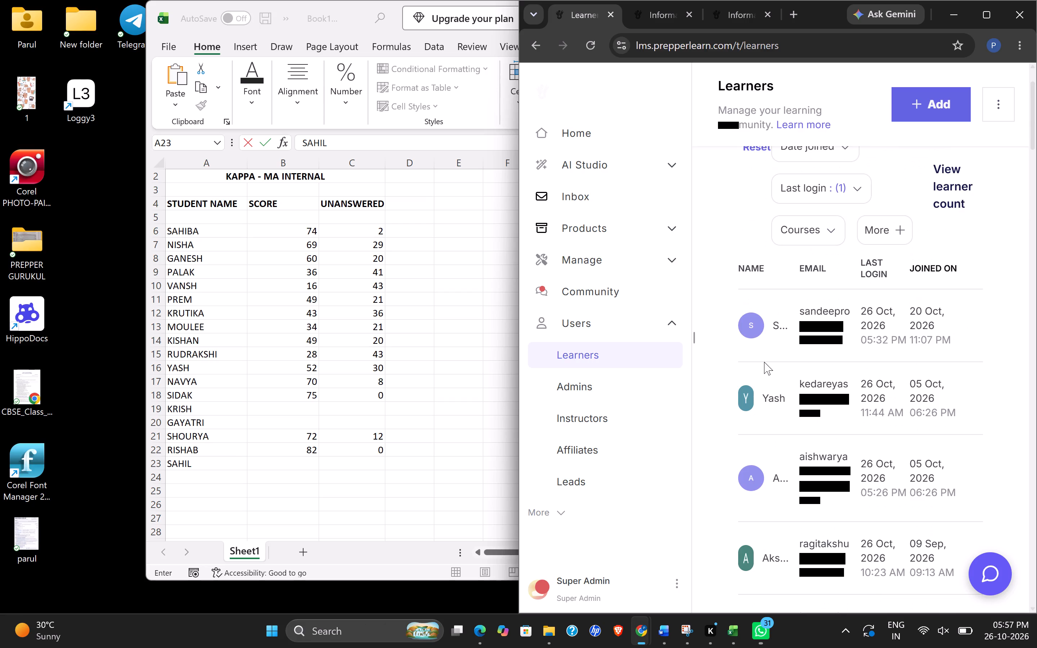
Look through the filtered Learners list, from the newest joiners back to those who joined on 22 June 2026, for Gayatri.
scroll(863, 351, "down", 4)
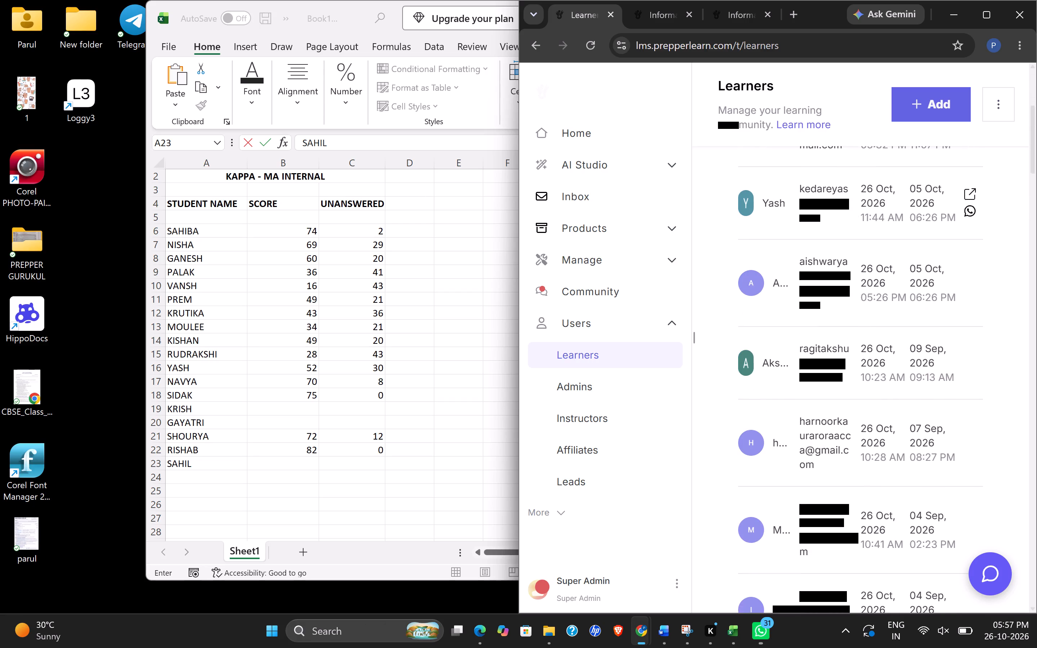
scroll(863, 351, "down", 4)
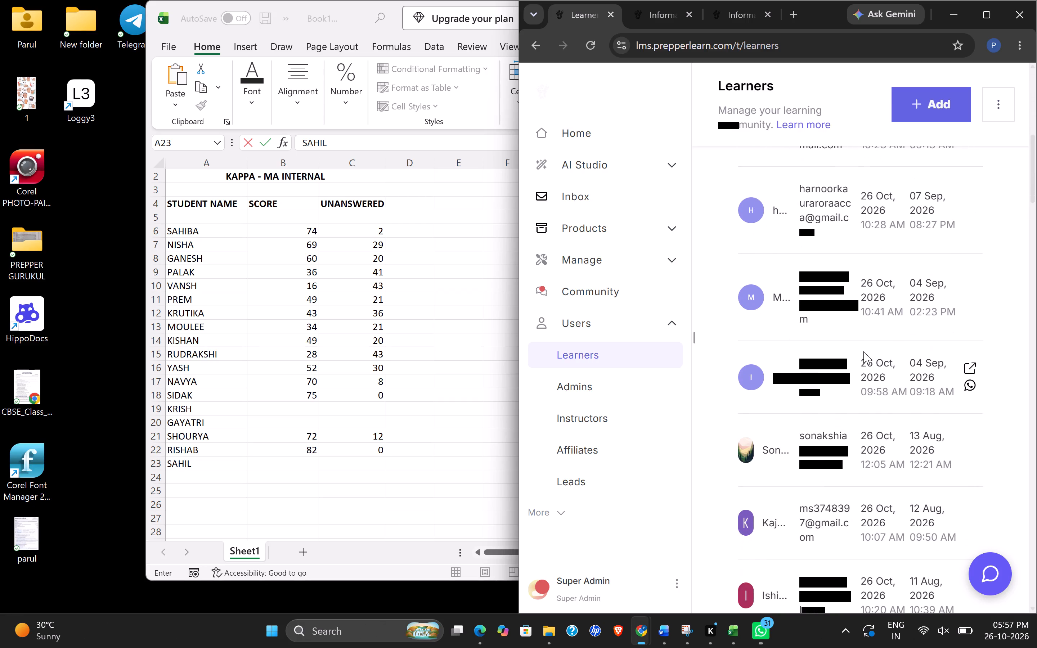
scroll(863, 351, "down", 3)
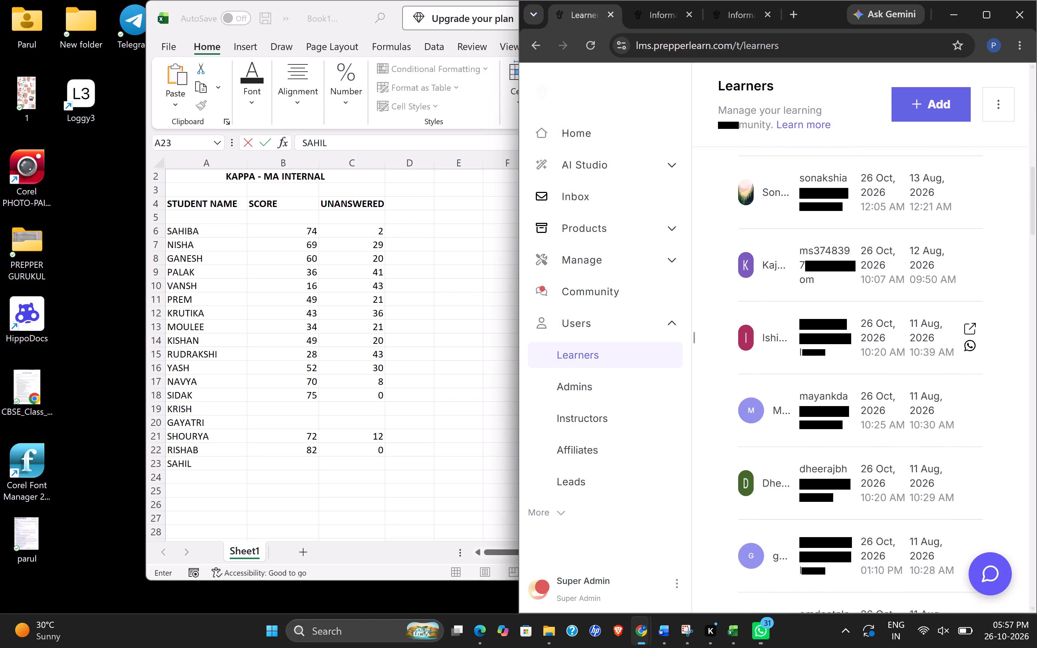
scroll(863, 351, "down", 2)
scroll(829, 438, "down", 1)
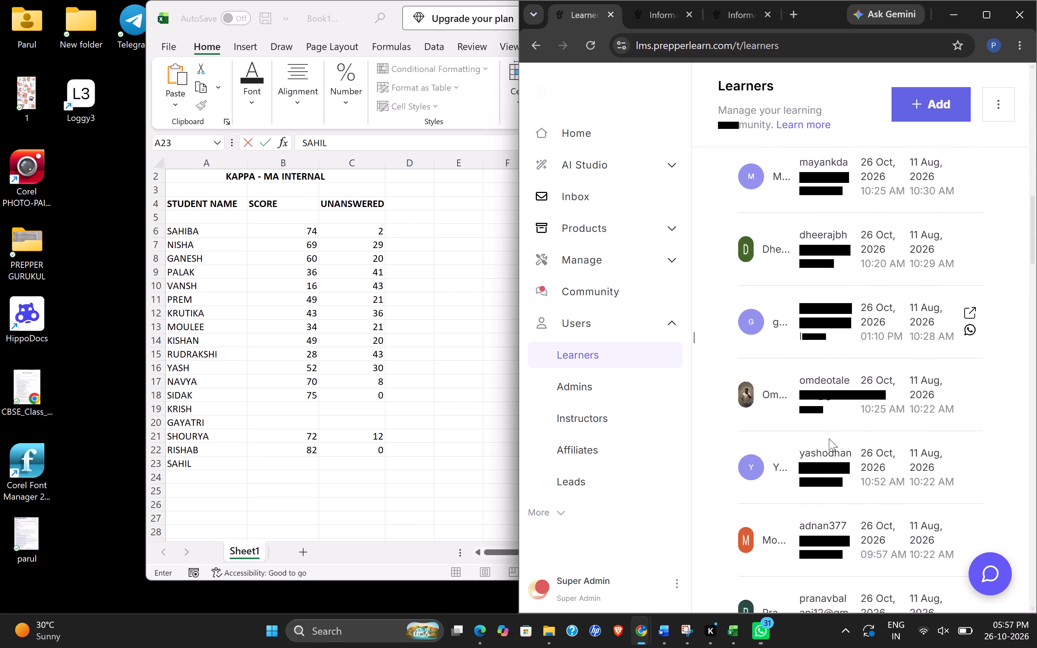
scroll(829, 438, "down", 5)
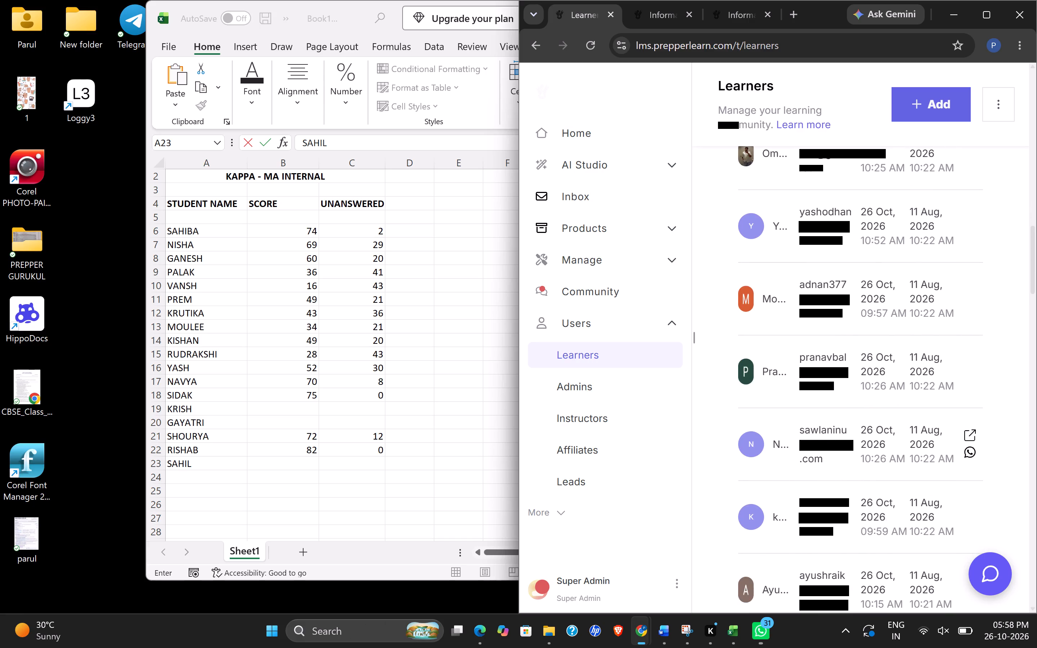
scroll(829, 438, "down", 4)
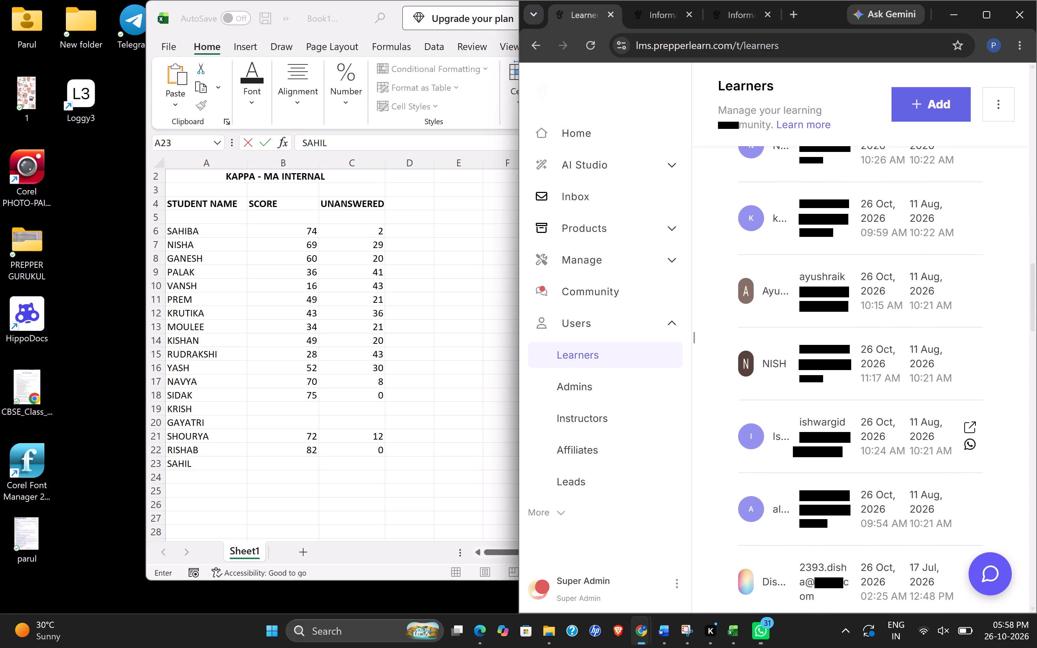
scroll(829, 438, "down", 4)
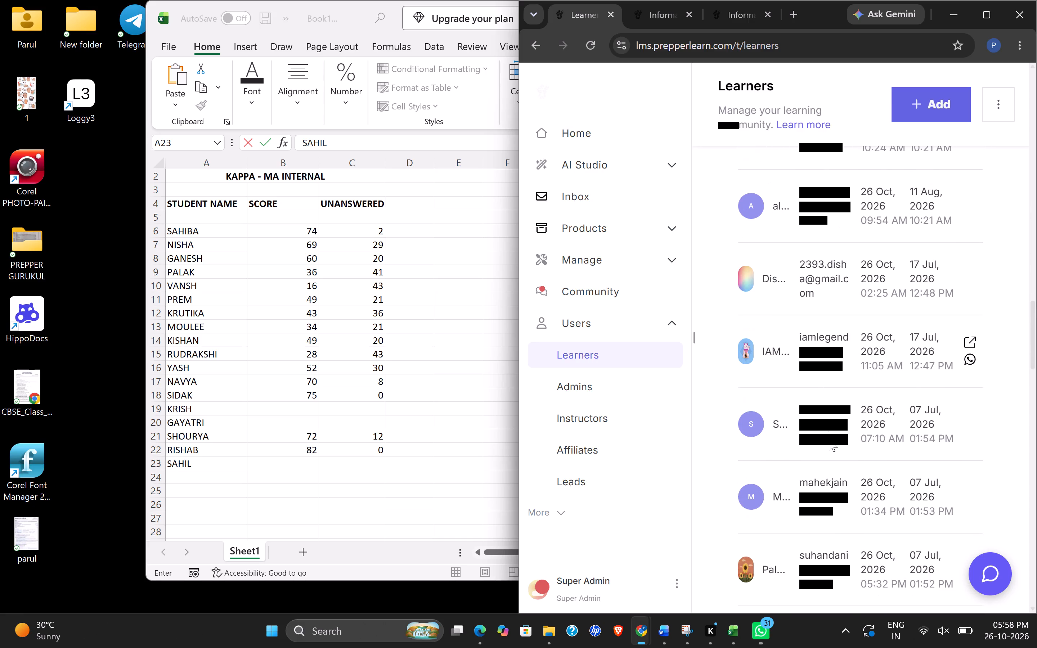
scroll(829, 438, "down", 3)
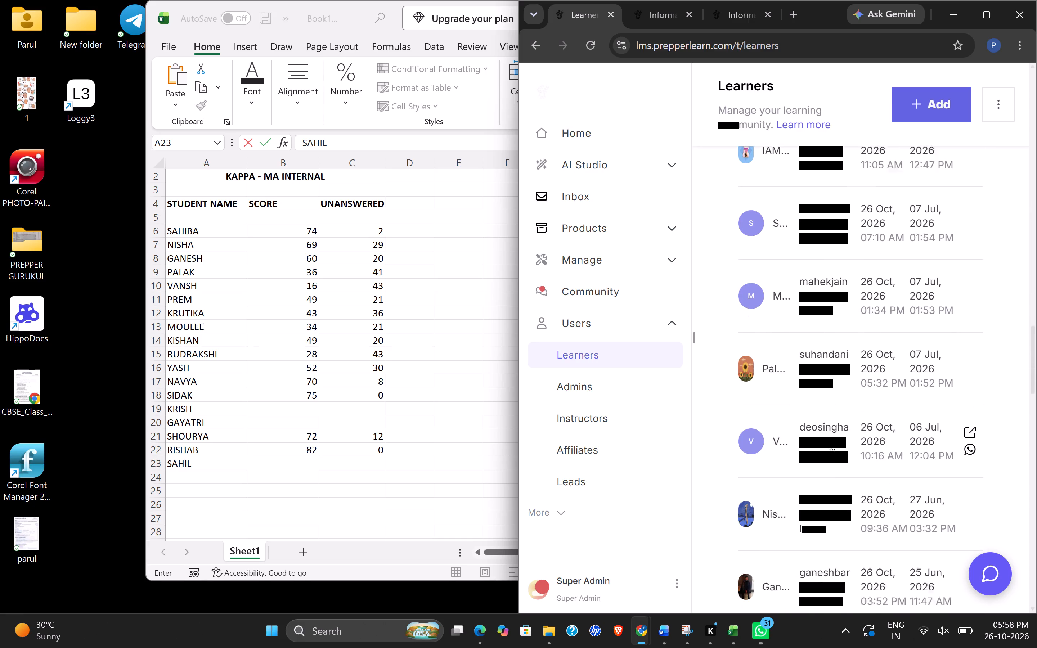
scroll(829, 438, "down", 3)
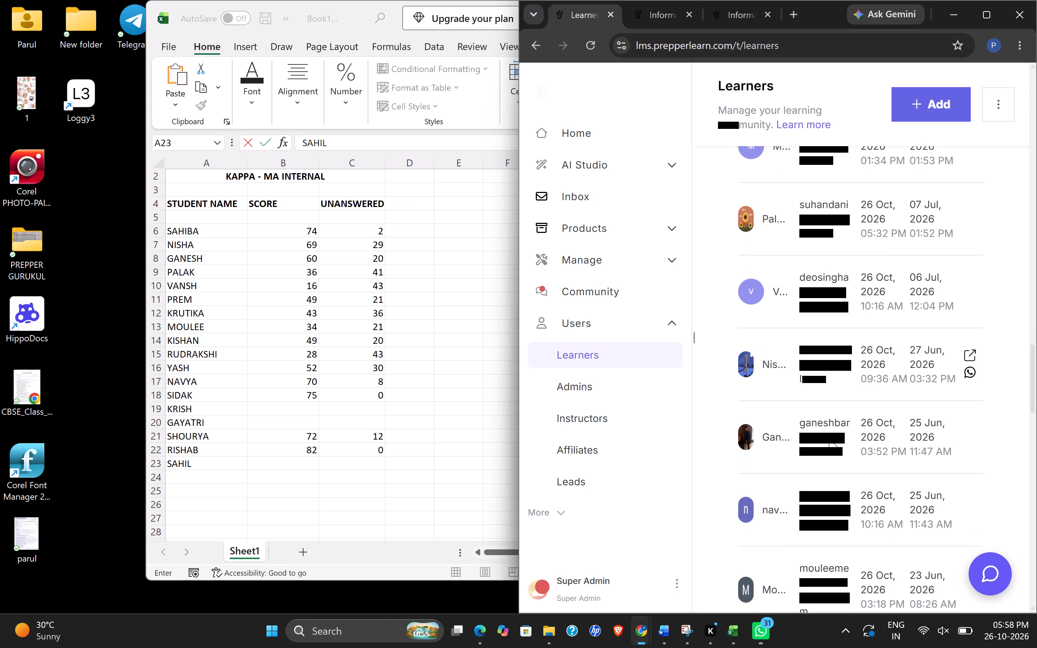
scroll(829, 438, "down", 2)
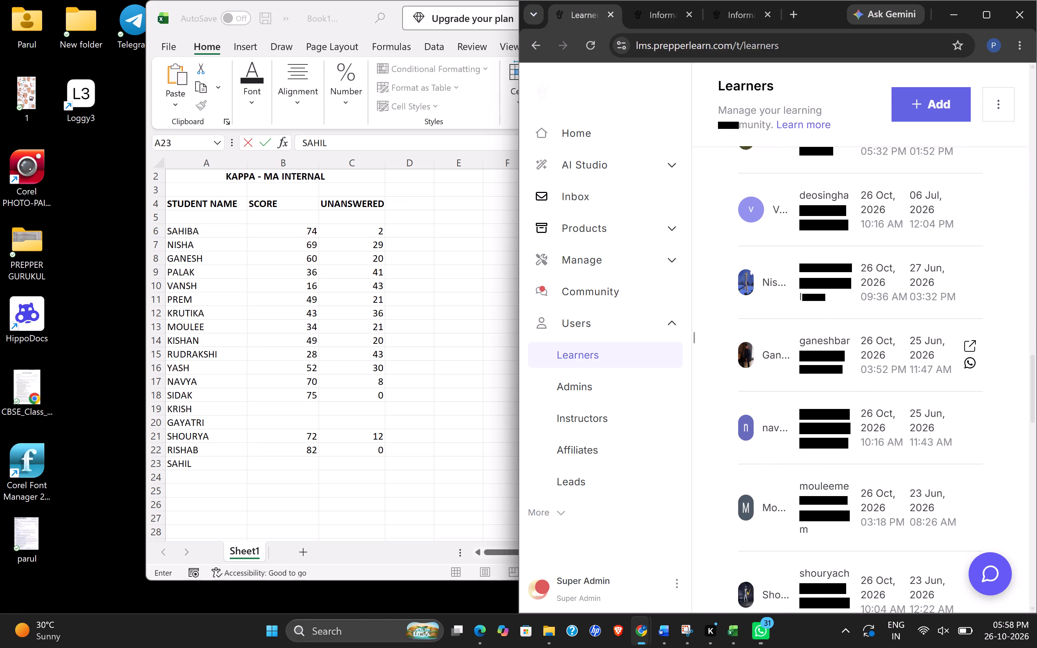
scroll(829, 438, "down", 5)
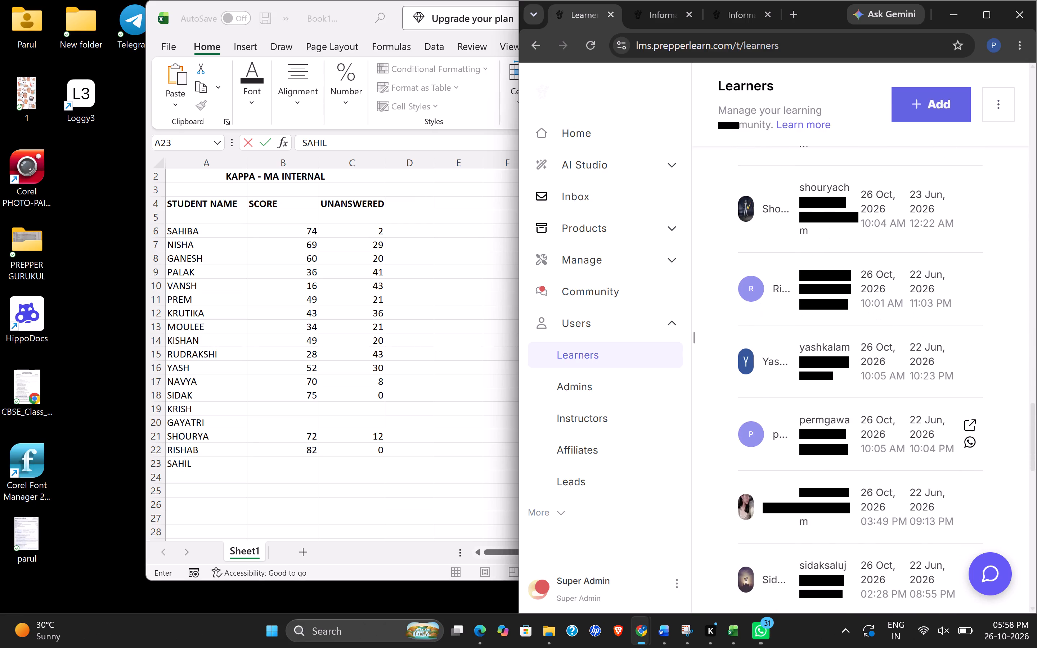
scroll(829, 438, "down", 5)
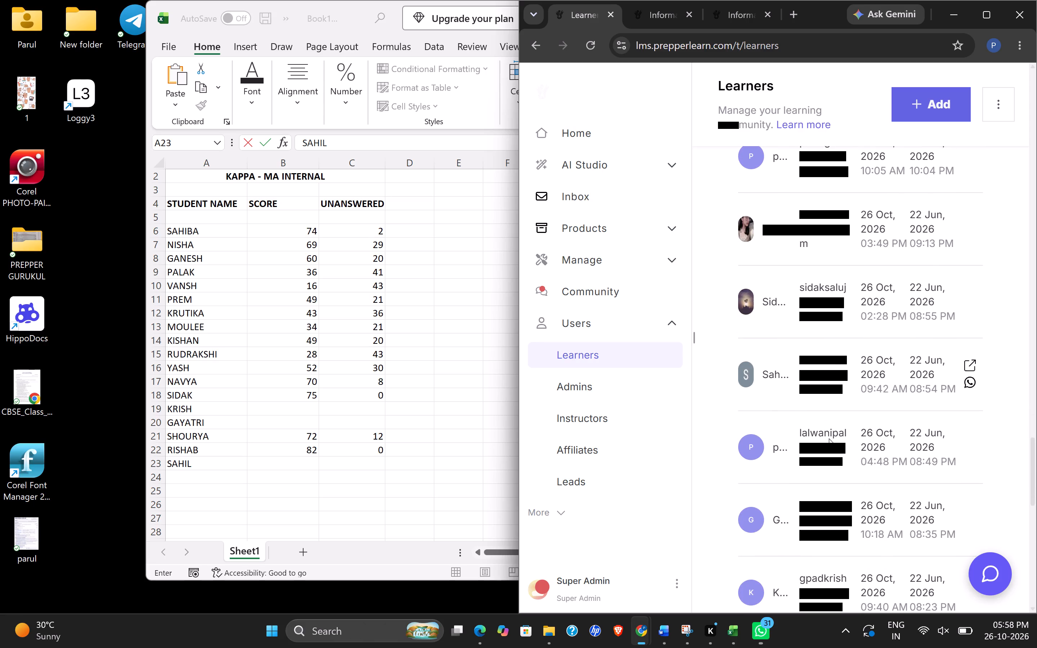
scroll(829, 438, "down", 1)
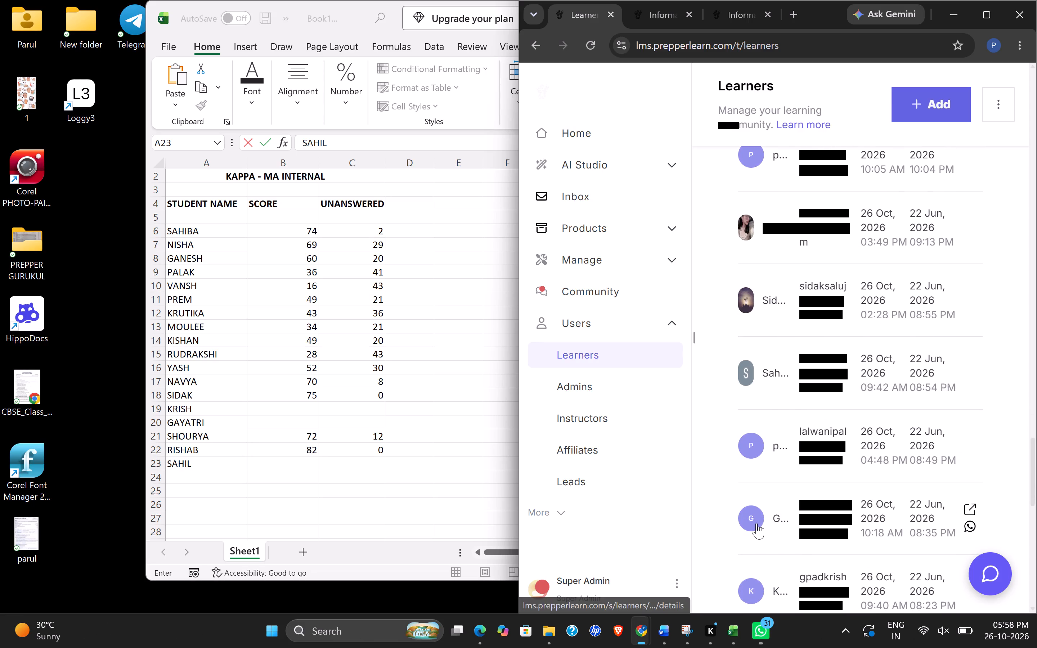
Open Gayatri's learner profile from the filtered Learners list.
left_click(757, 523)
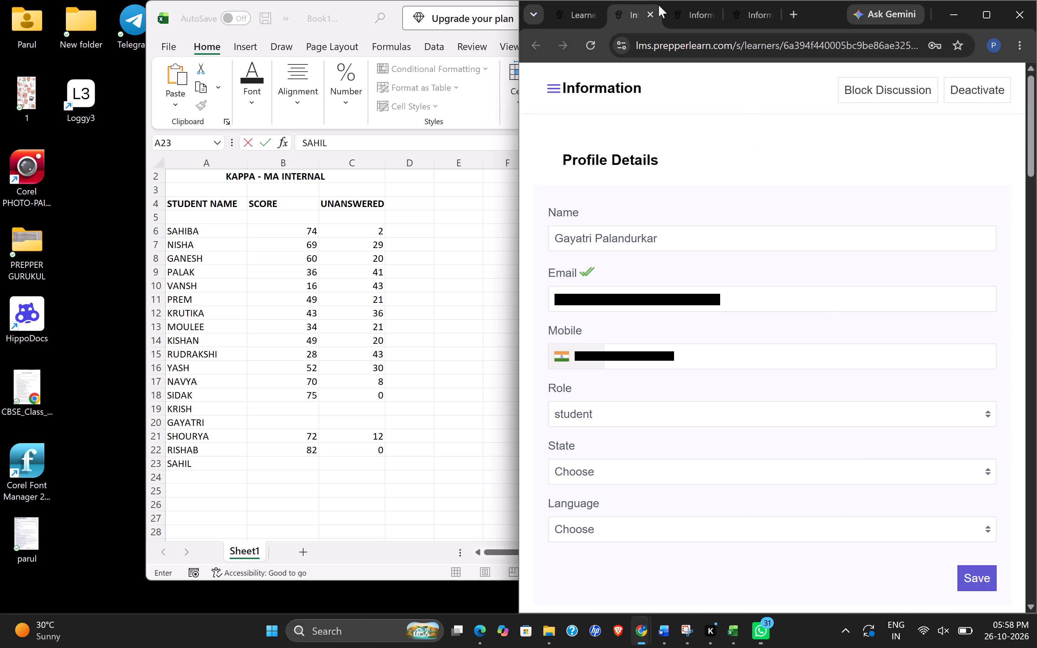
left_click(680, 7)
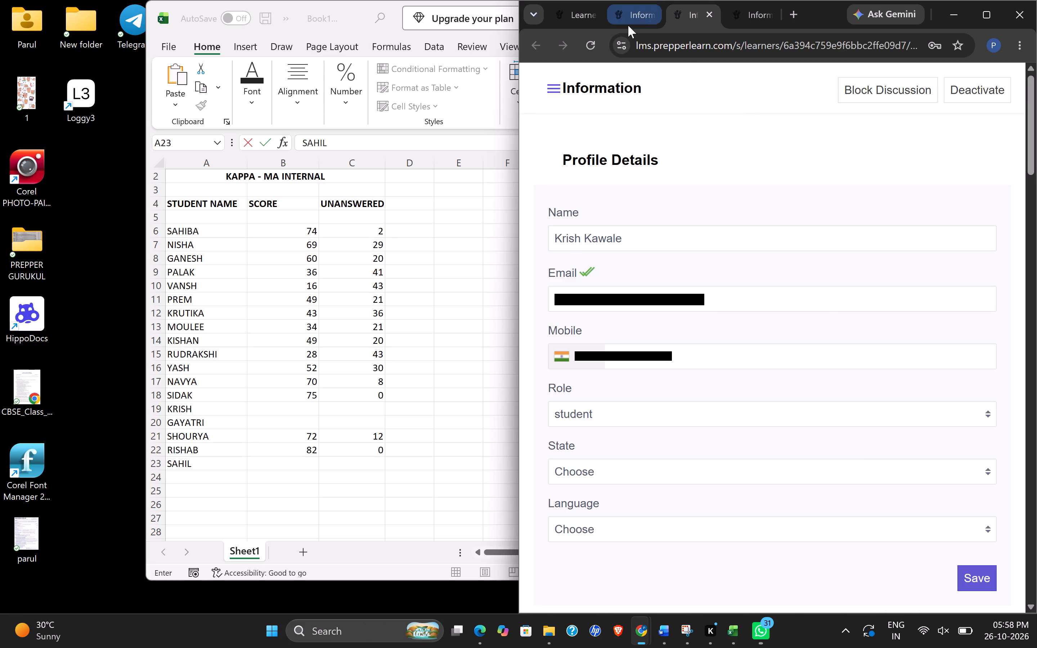
left_click(628, 25)
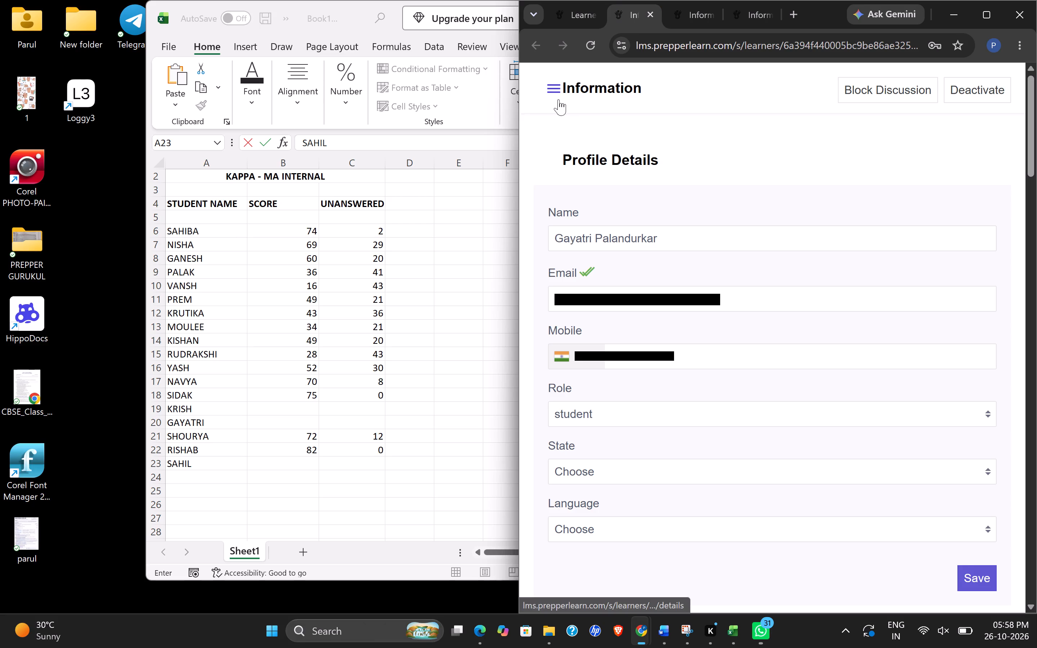
Open the complete report of Gayatri's MA INTERNAL KAPPA BATCH course and view the solutions of her MA - SET 03 quiz attempt.
left_click(555, 92)
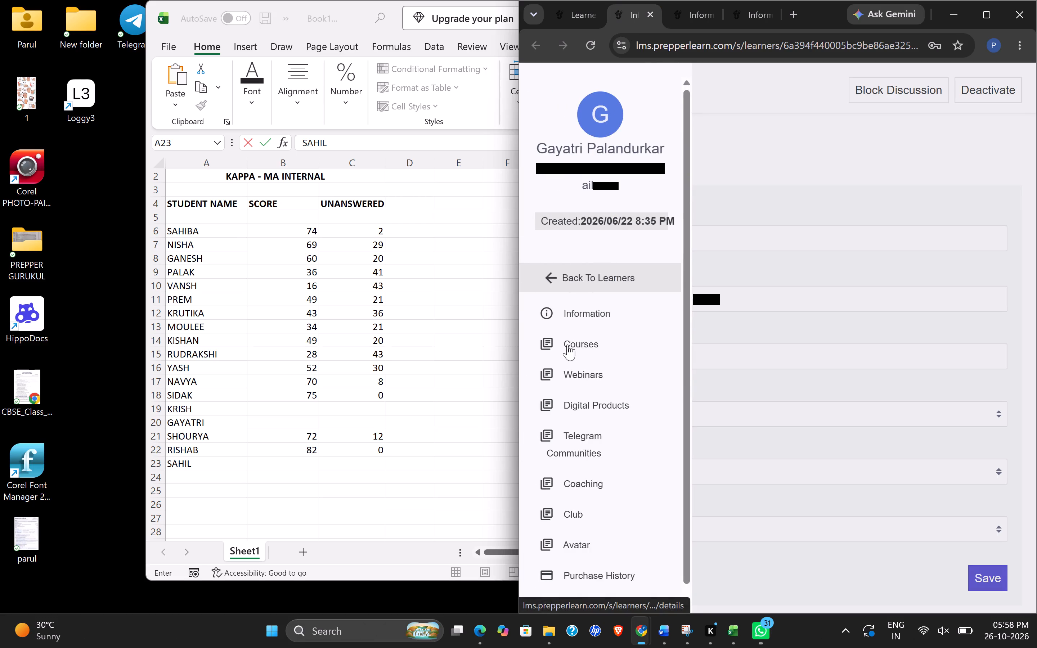
left_click(566, 336)
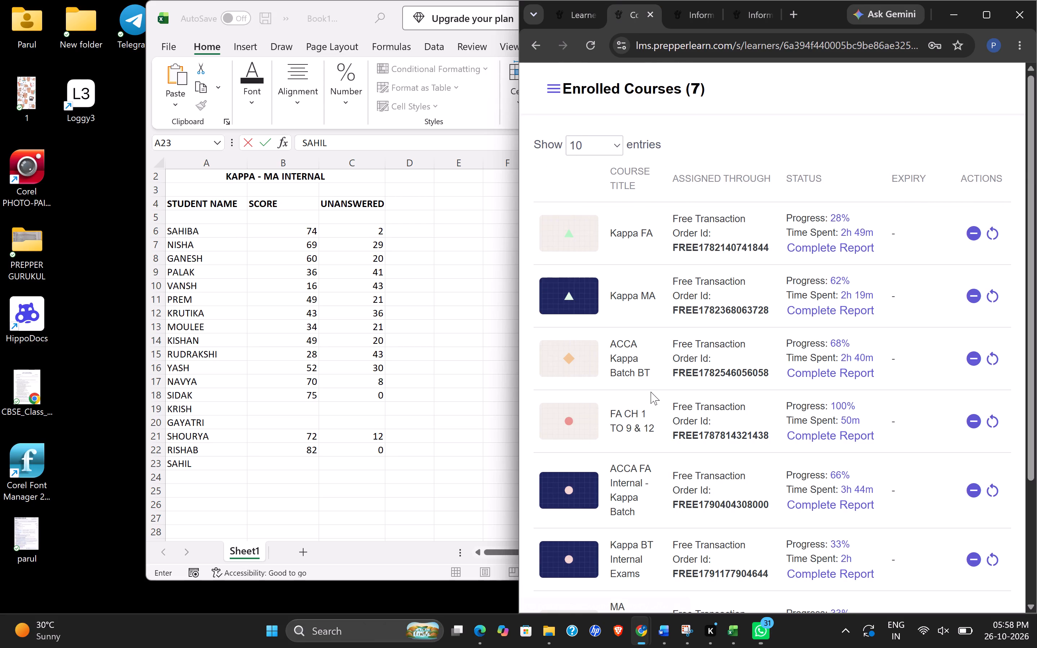
scroll(802, 425, "down", 2)
left_click(834, 485)
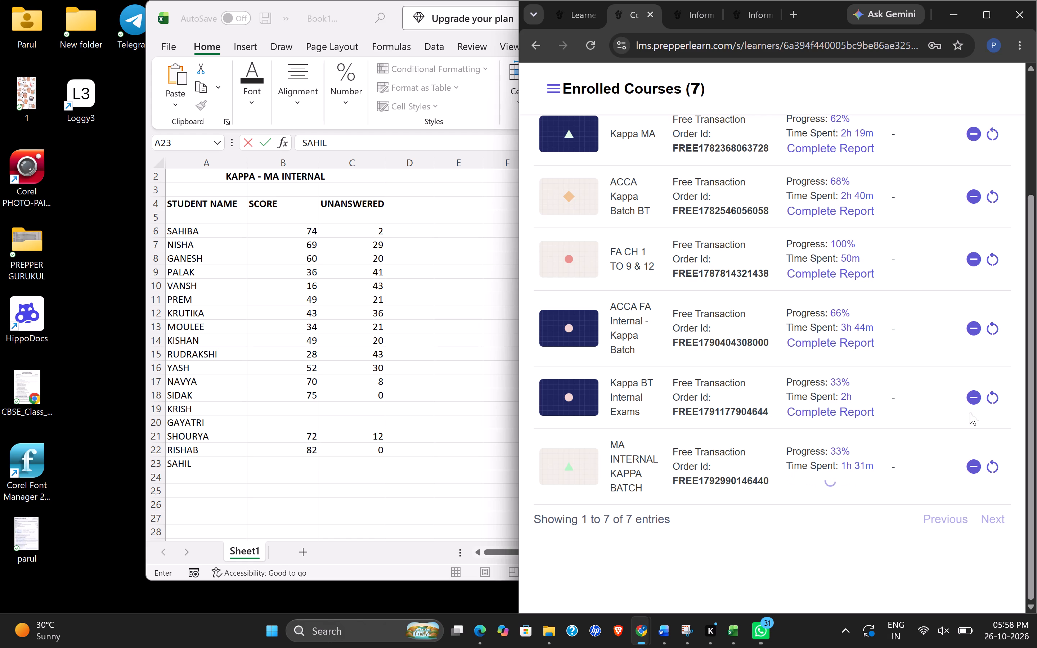
left_click(967, 401)
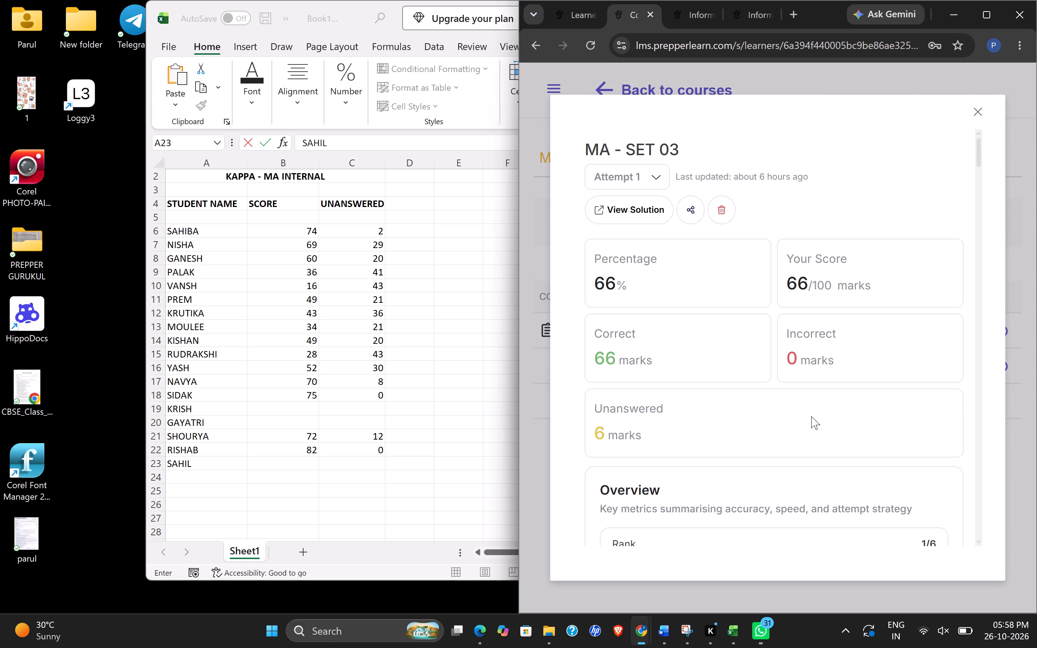
left_click(638, 219)
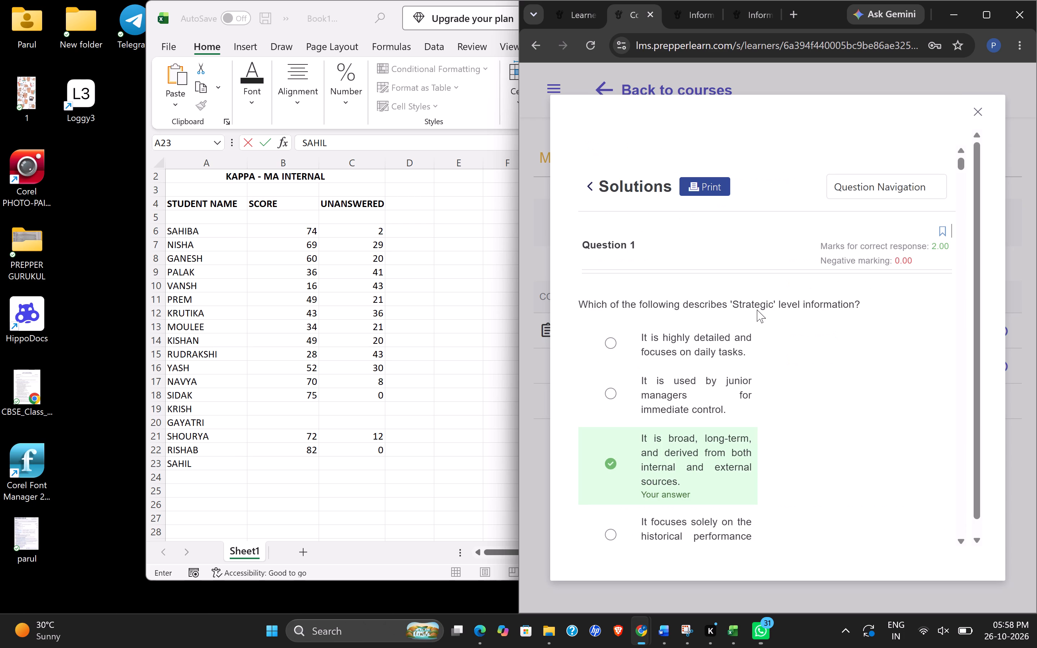
Review Gayatri's answers and awarded marks for questions 1 to 6 in the MA - SET 03 solutions.
scroll(784, 384, "down", 3)
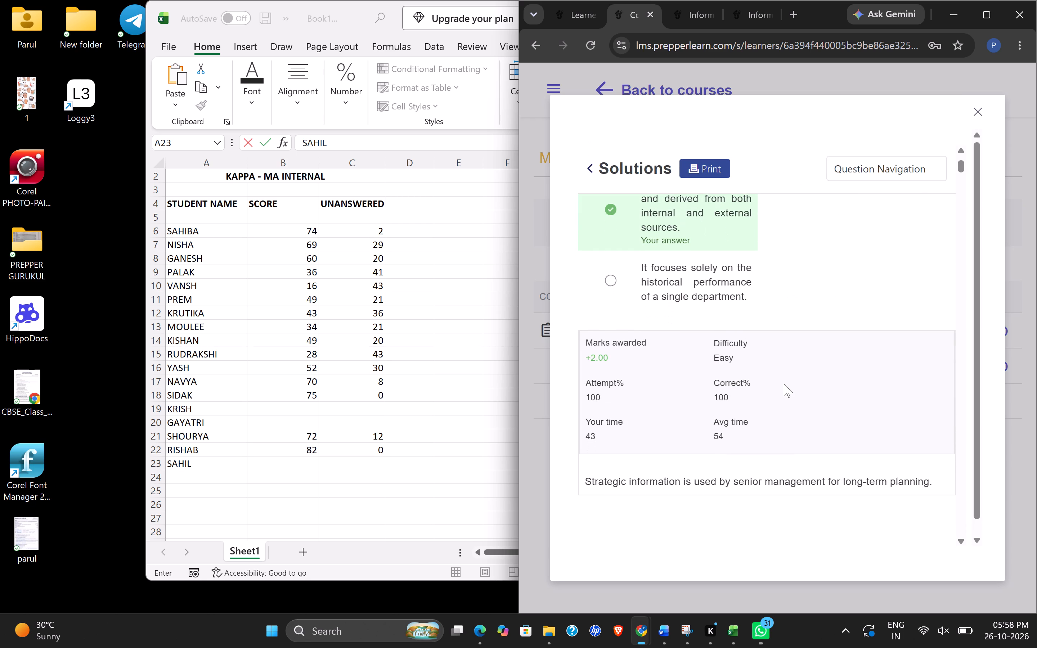
scroll(784, 384, "down", 6)
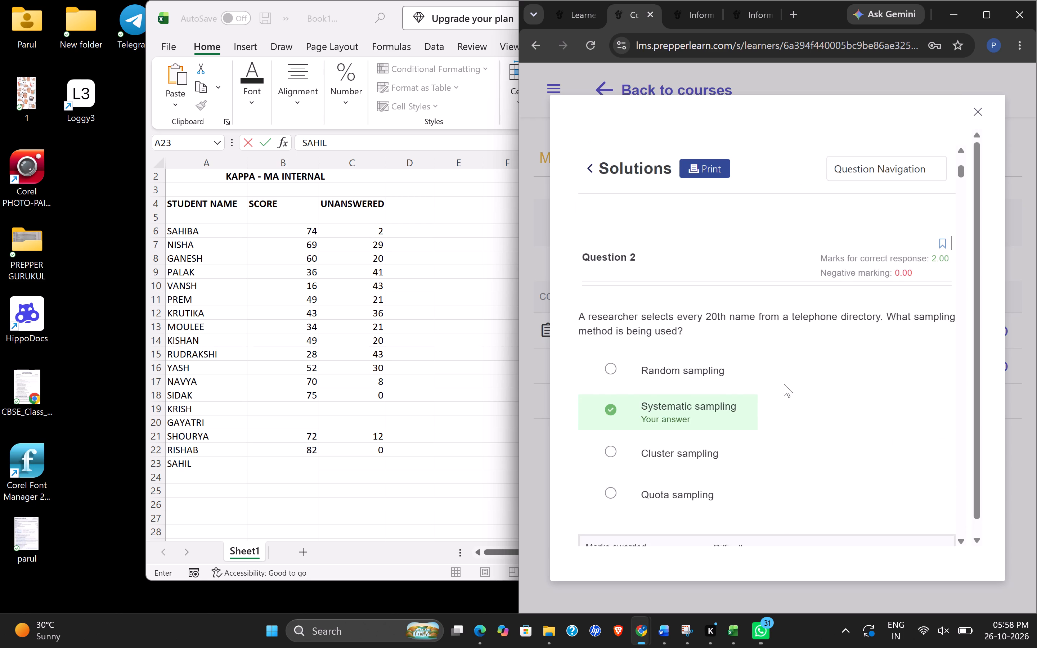
scroll(784, 384, "down", 1)
left_click(784, 384)
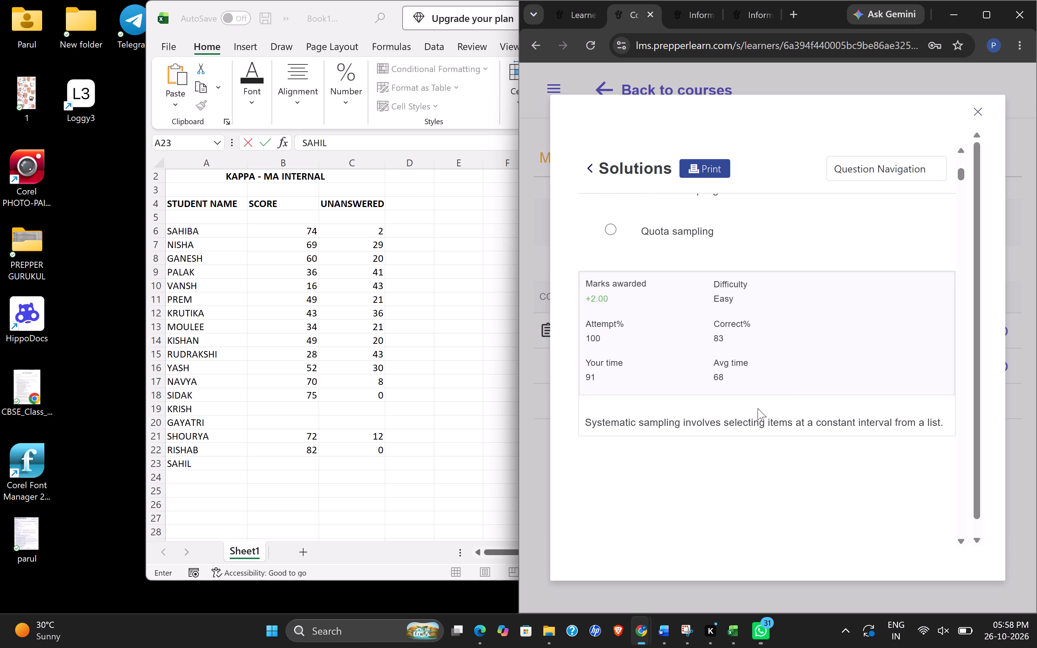
scroll(758, 408, "down", 7)
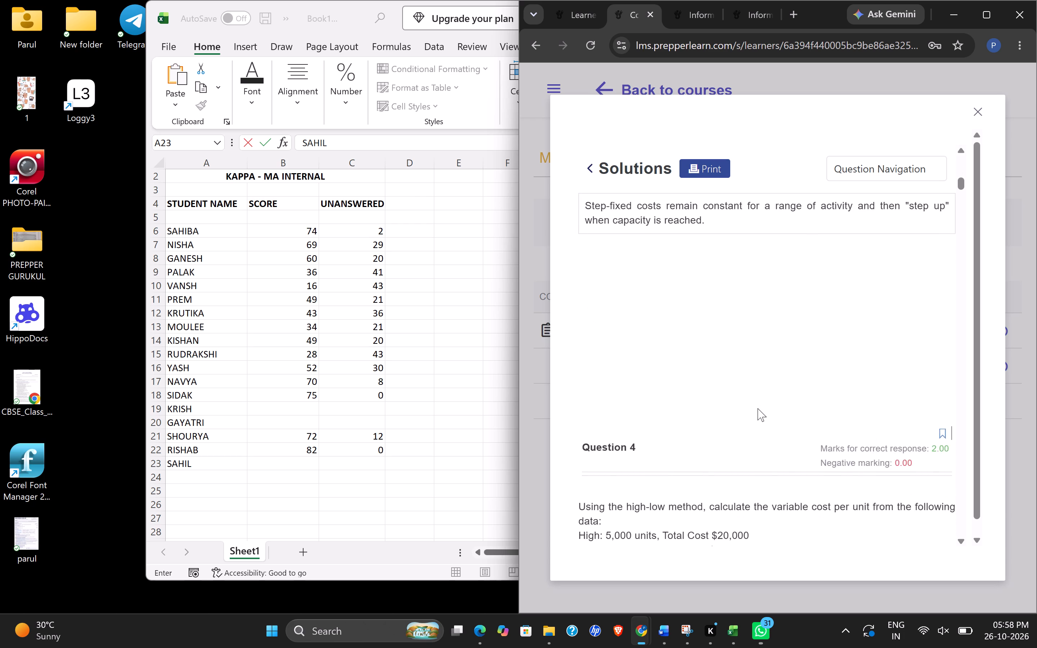
scroll(758, 408, "down", 4)
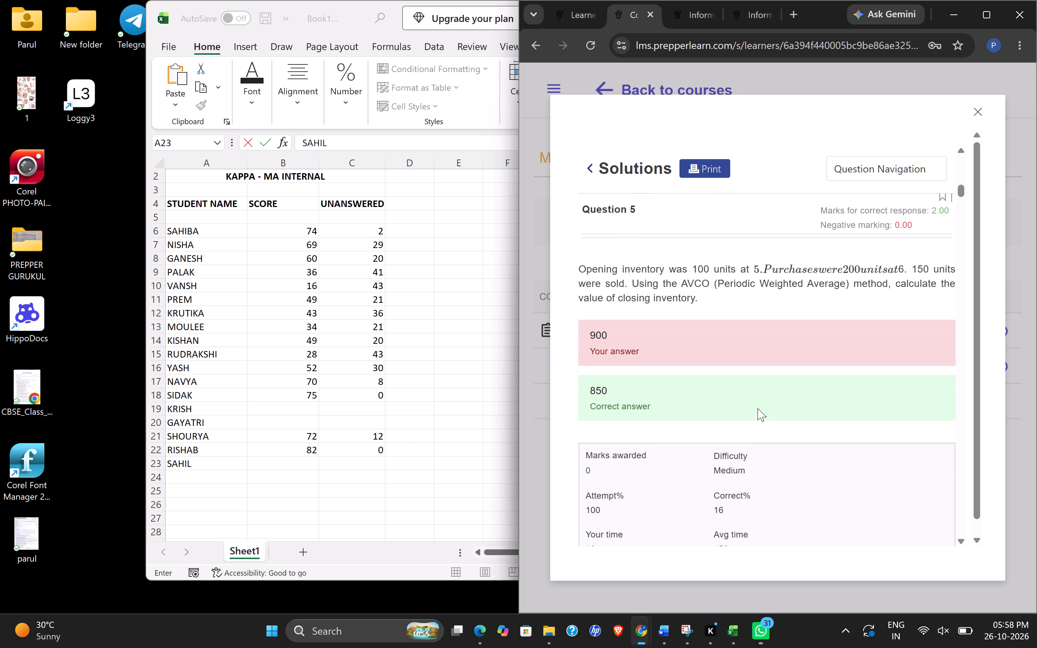
scroll(758, 408, "down", 8)
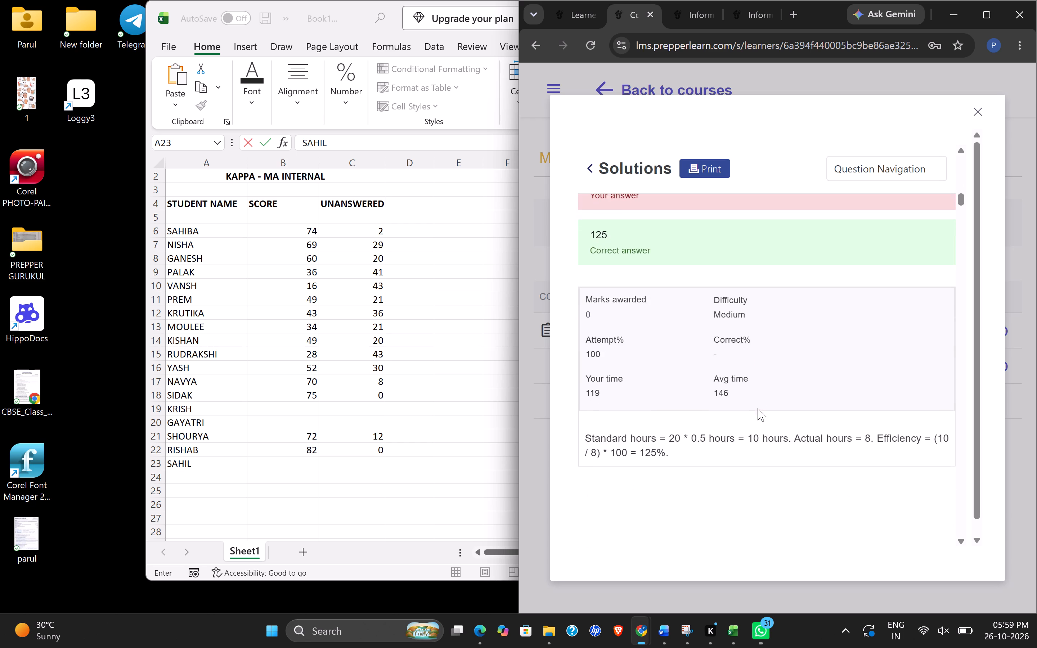
Check Gayatri's answers against the correct ones for questions 7 to 9 of the quiz solutions.
scroll(758, 408, "down", 5)
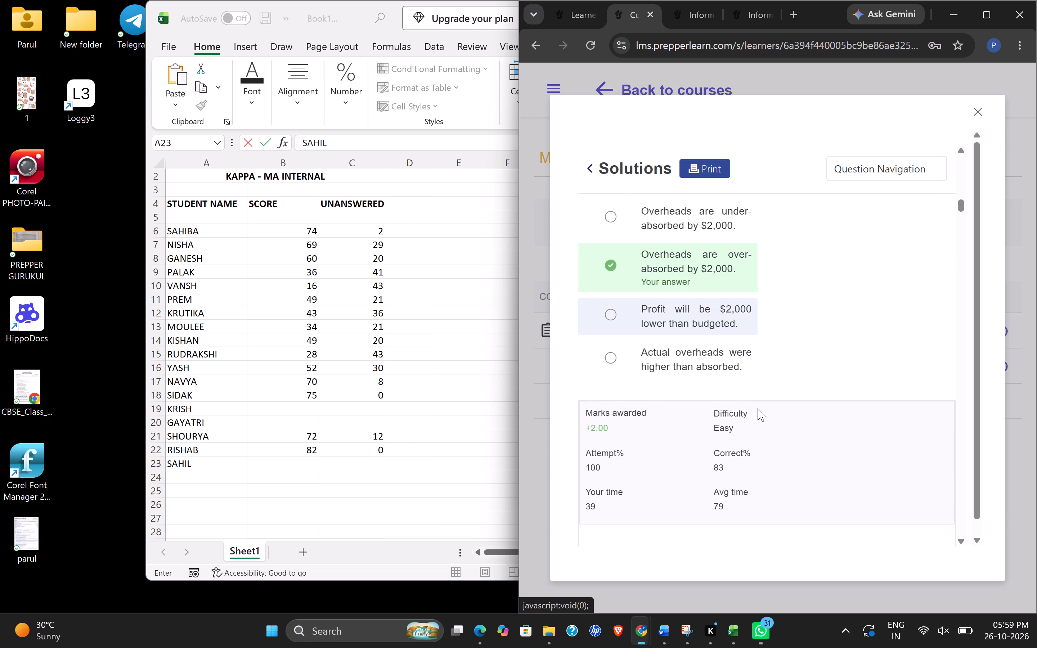
scroll(758, 408, "down", 5)
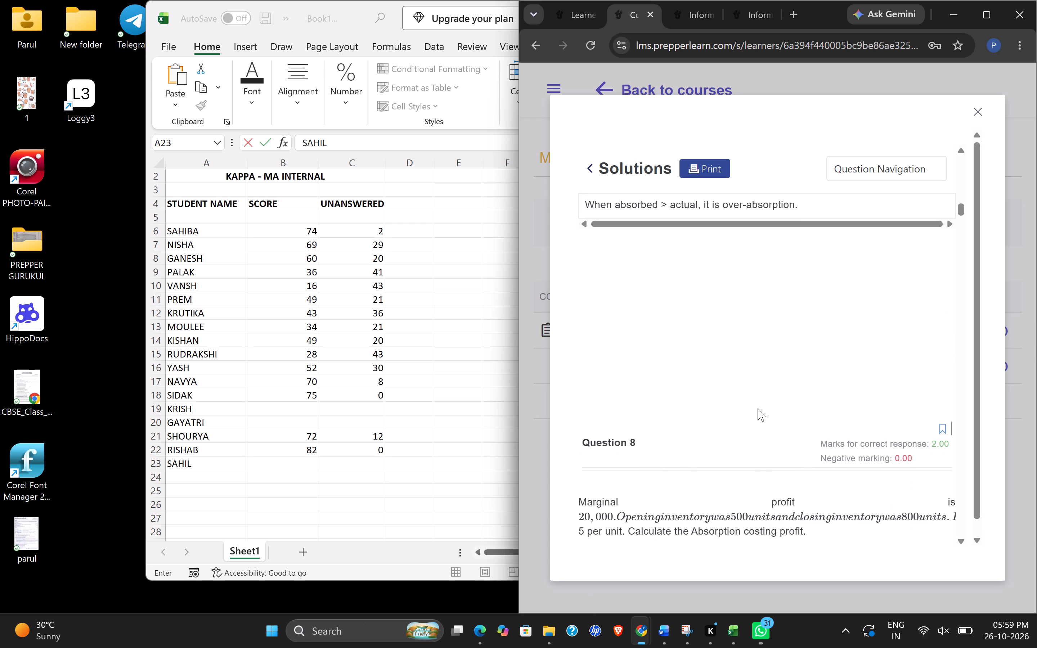
scroll(758, 408, "down", 3)
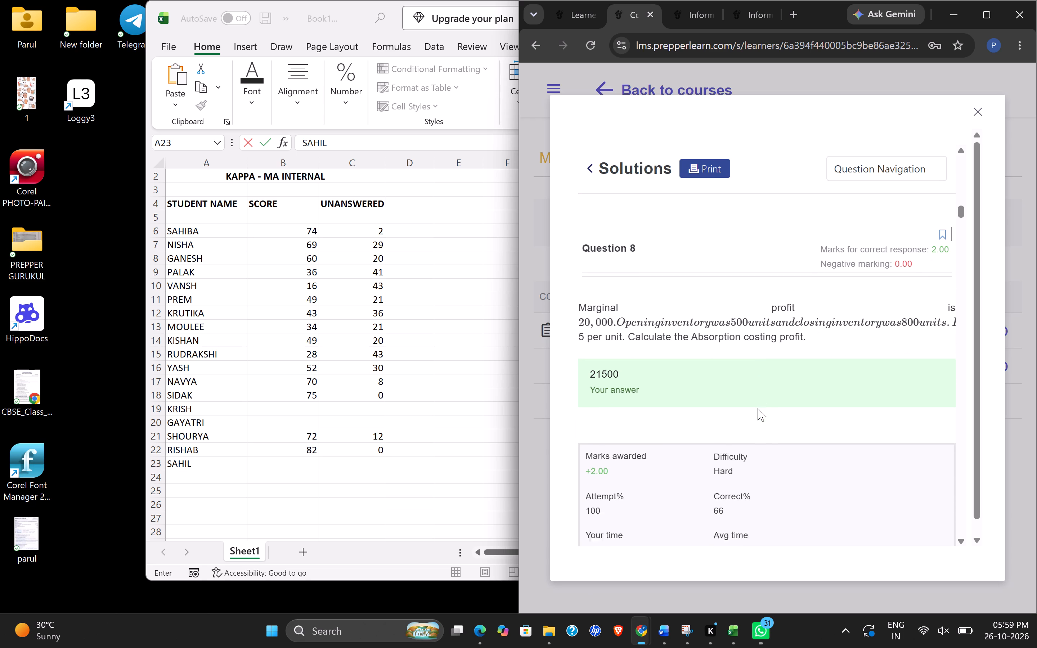
scroll(758, 408, "down", 2)
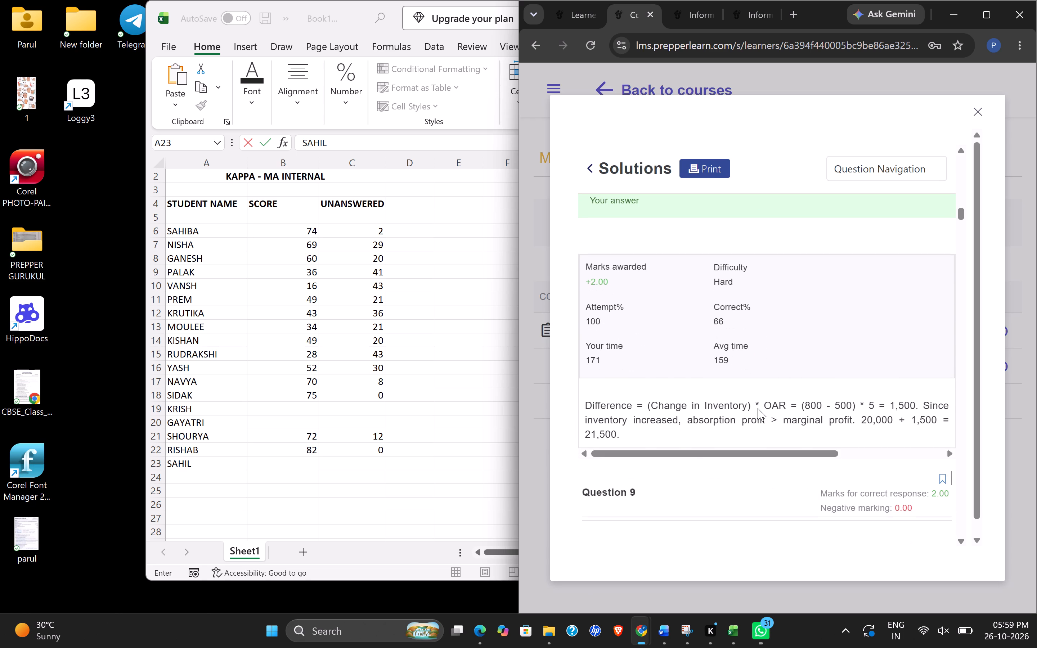
scroll(758, 408, "down", 2)
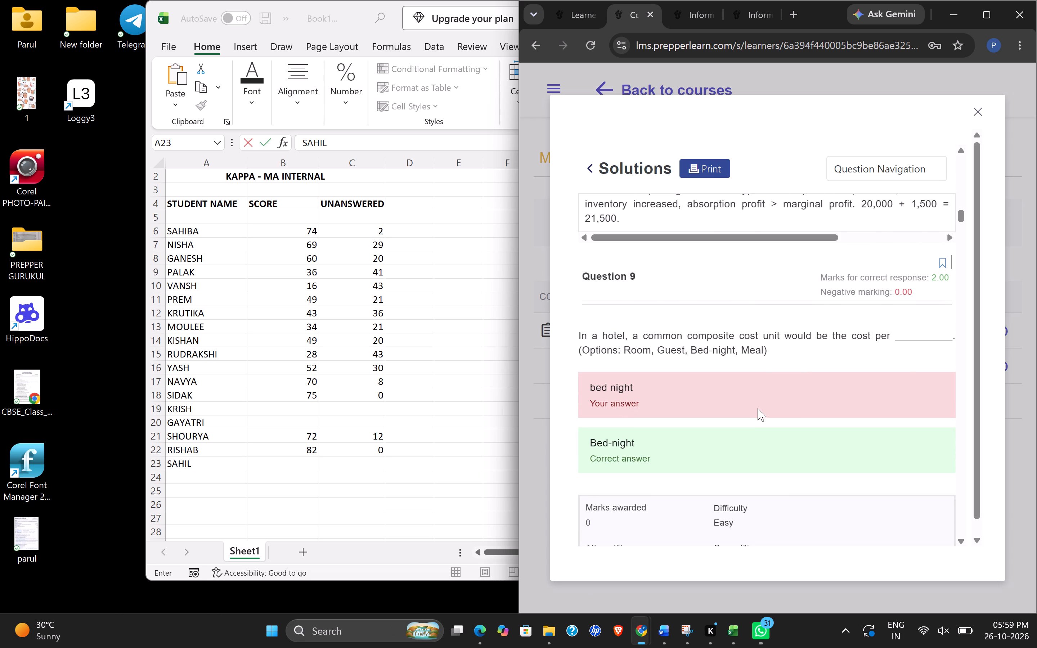
scroll(758, 408, "down", 5)
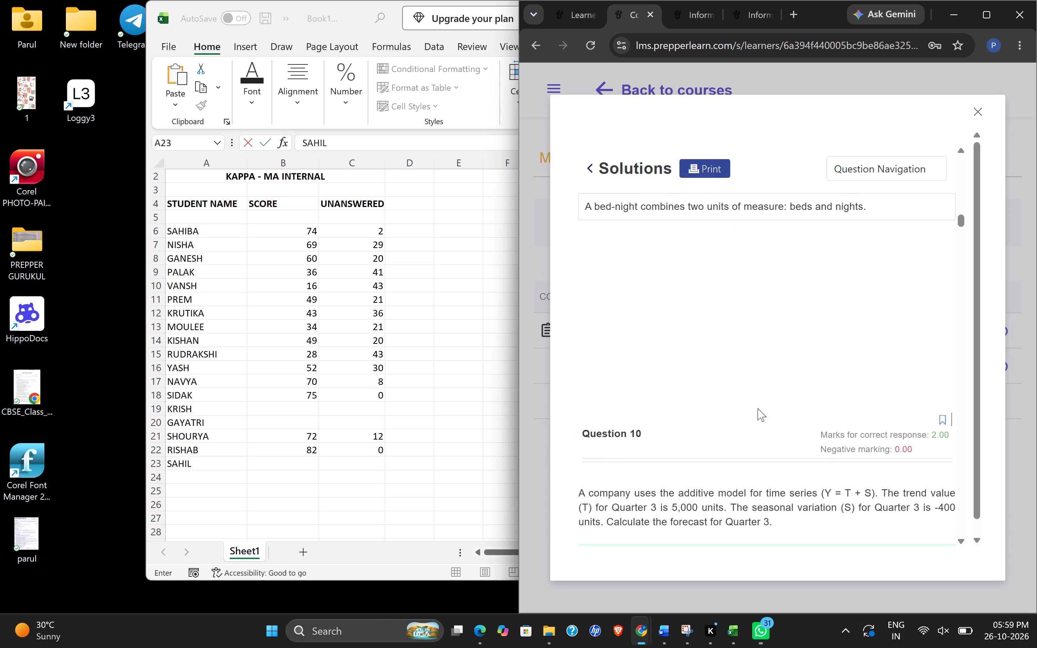
Review Gayatri's answers and awarded marks for questions 10 to 17 of the quiz solutions.
scroll(758, 408, "down", 5)
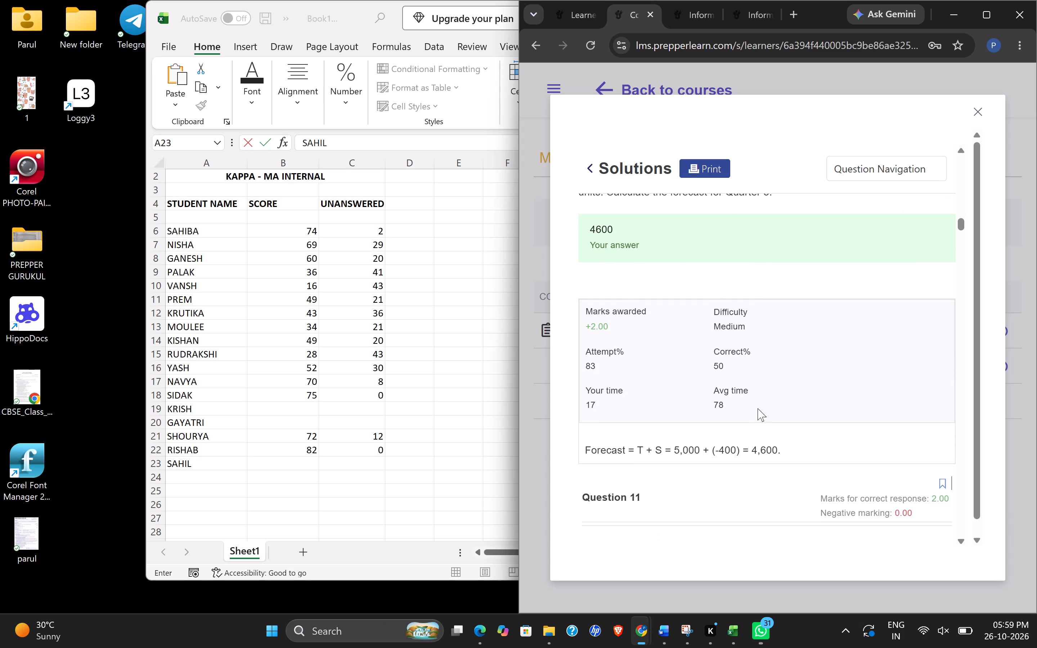
scroll(758, 408, "down", 5)
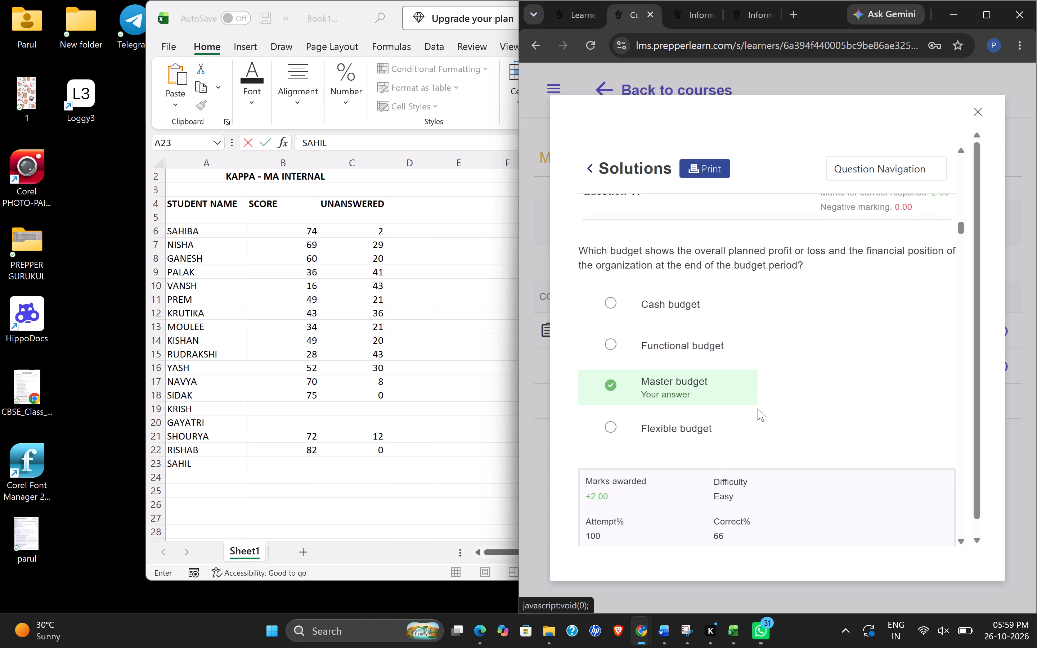
scroll(758, 408, "down", 7)
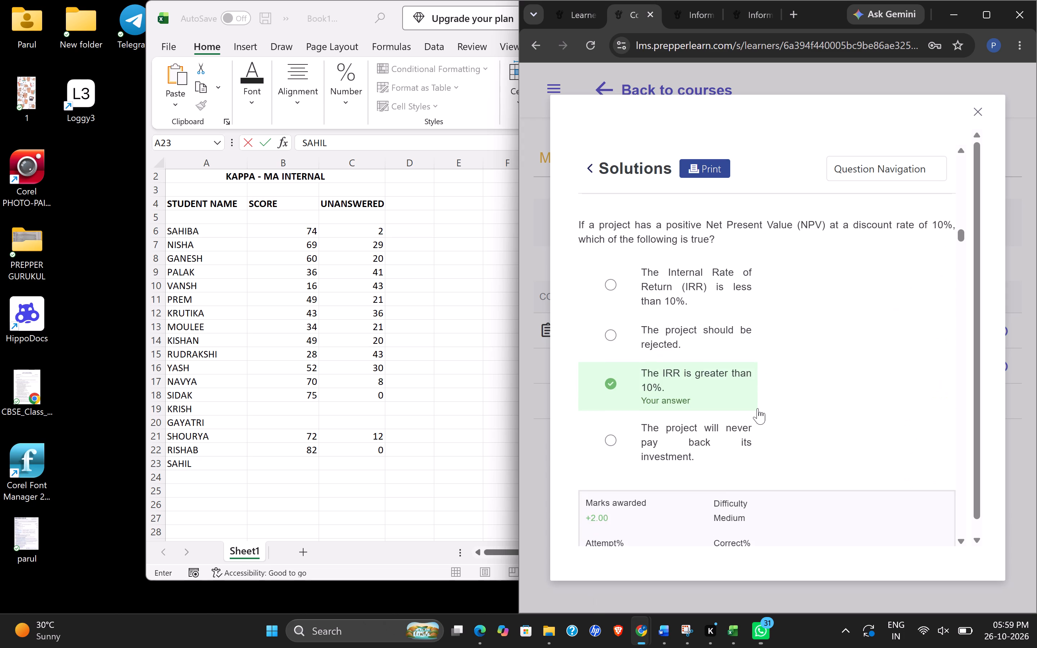
scroll(758, 408, "down", 7)
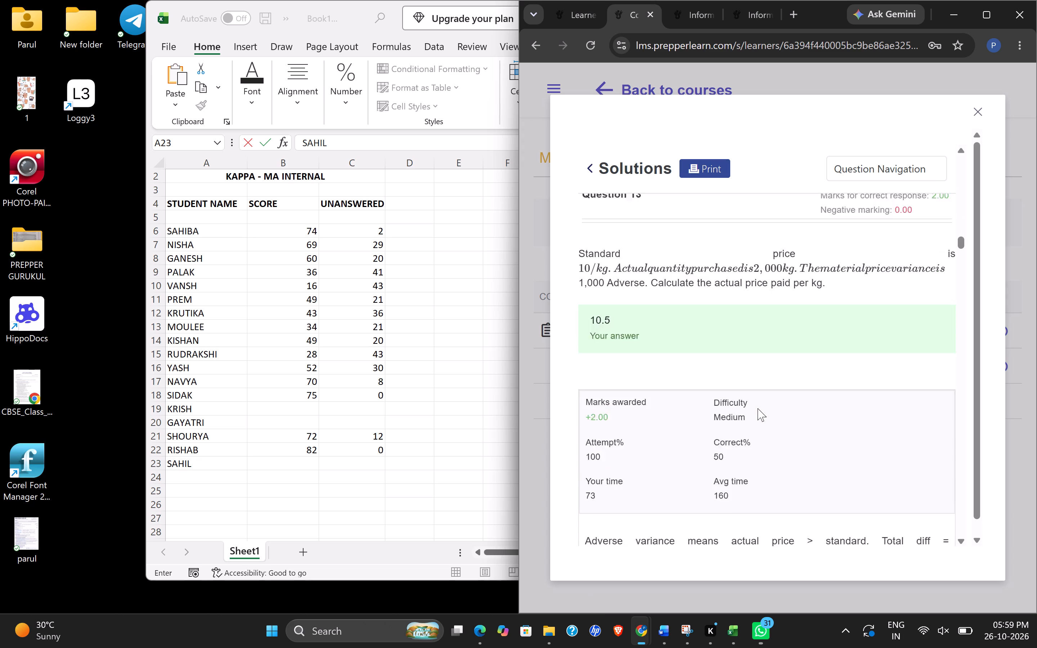
scroll(758, 408, "down", 10)
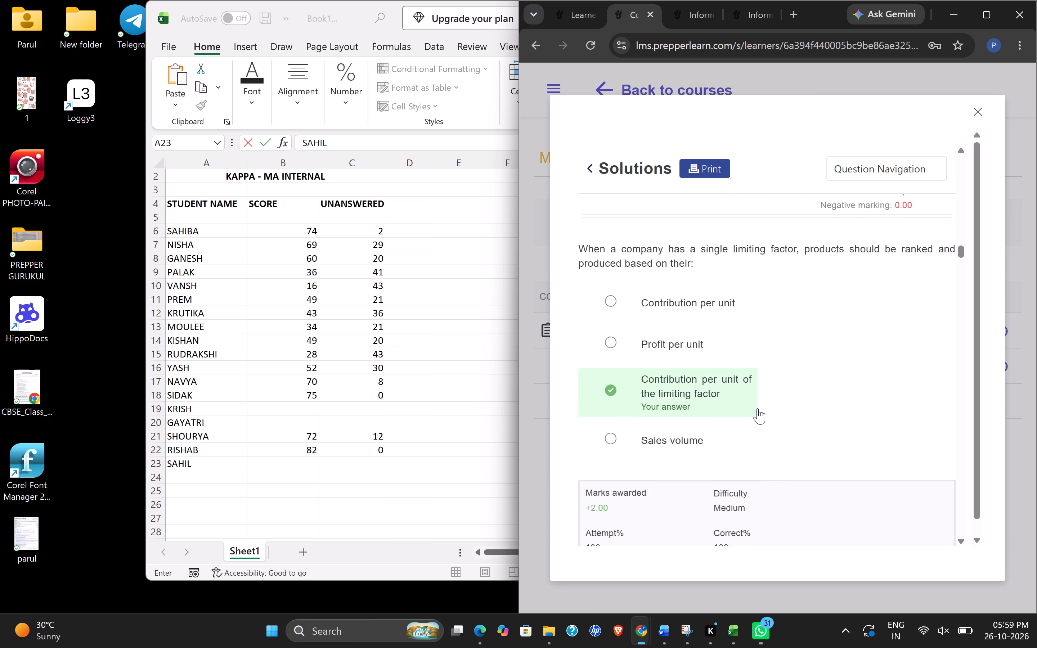
scroll(758, 408, "down", 11)
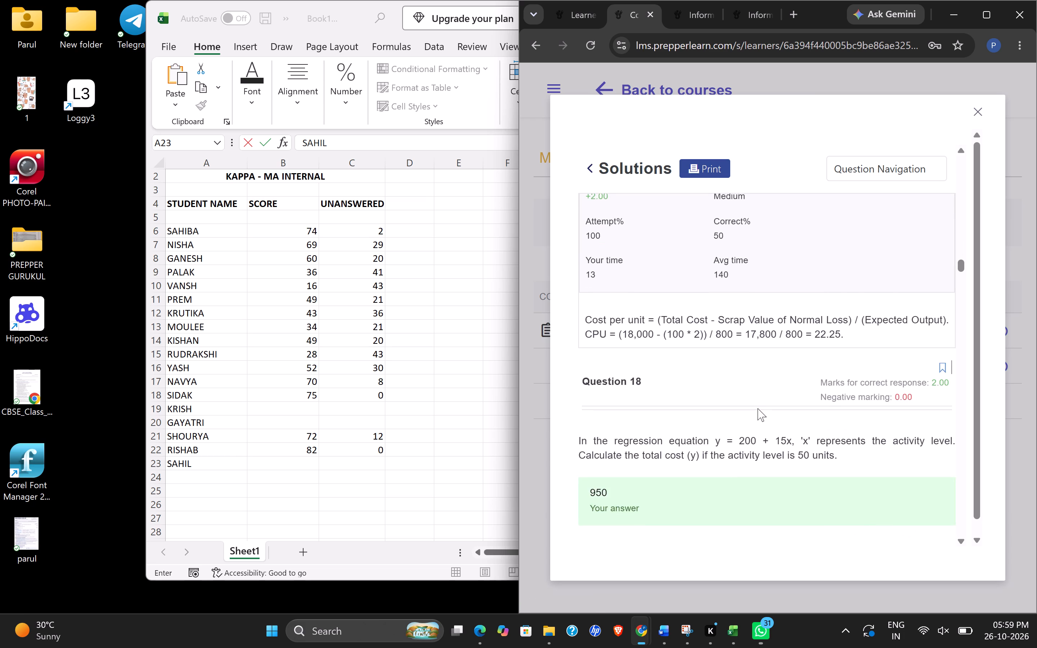
Examine Gayatri's answers to questions 18 to 24 for unanswered items and wrongly marked responses.
scroll(758, 408, "down", 9)
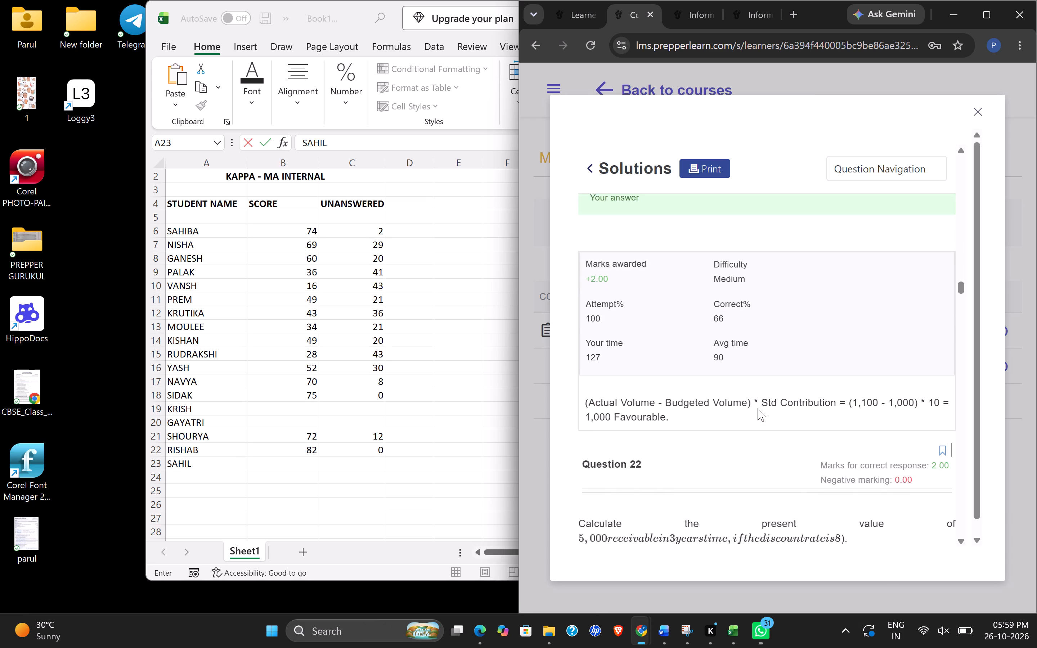
scroll(758, 408, "down", 1)
scroll(758, 408, "up", 8)
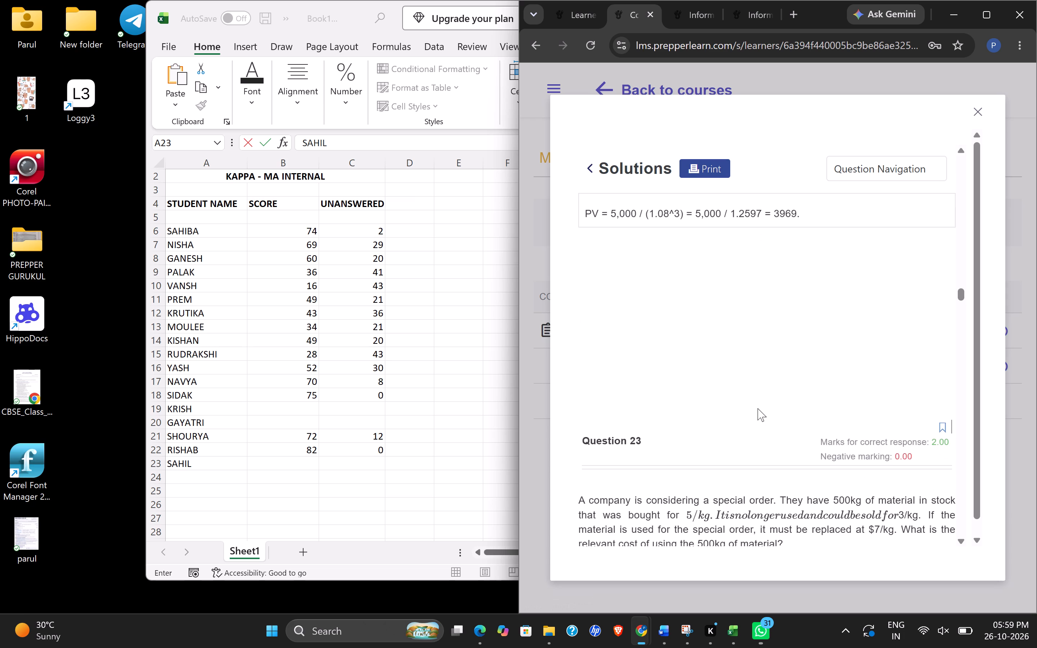
scroll(758, 408, "down", 7)
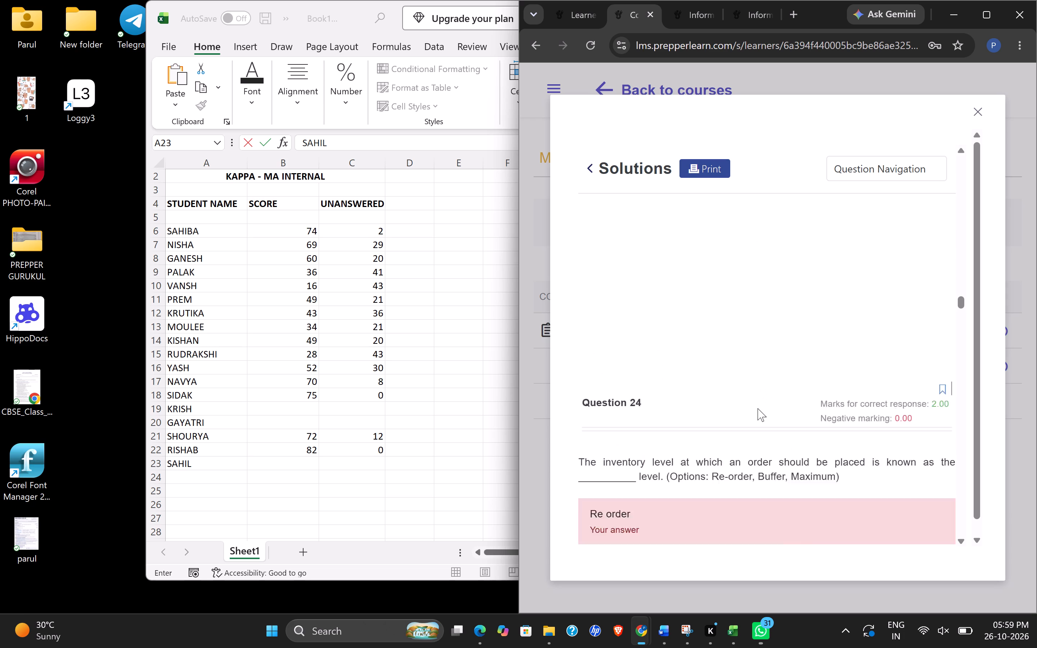
scroll(758, 408, "down", 1)
scroll(731, 370, "down", 3)
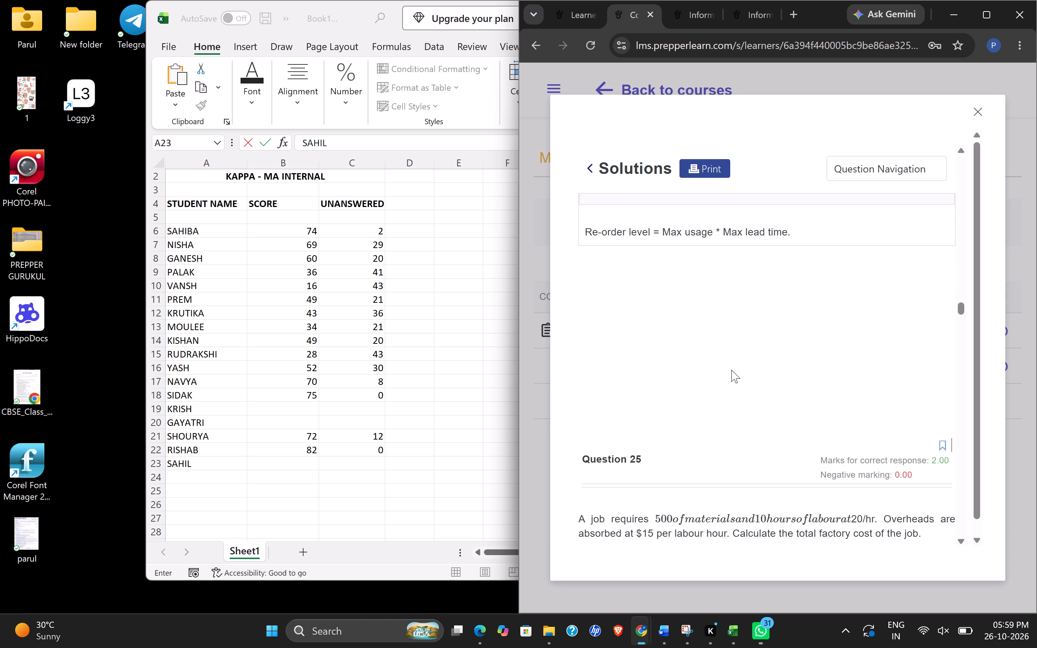
Compare Gayatri's answers with the correct ones for questions 25 to 29 of the quiz solutions.
scroll(731, 370, "down", 6)
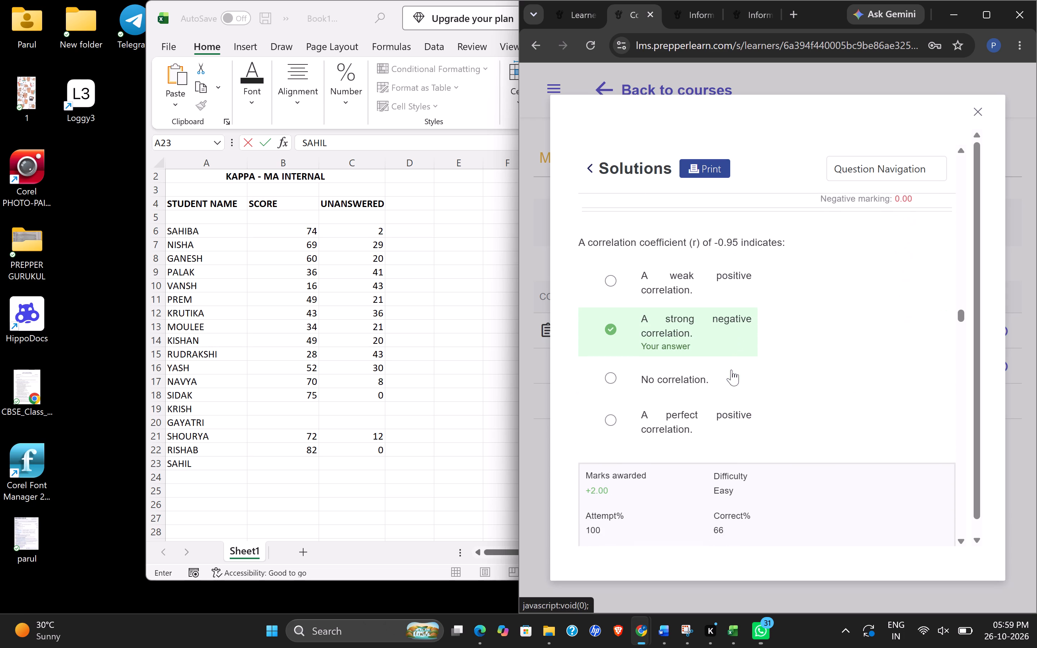
scroll(731, 370, "down", 3)
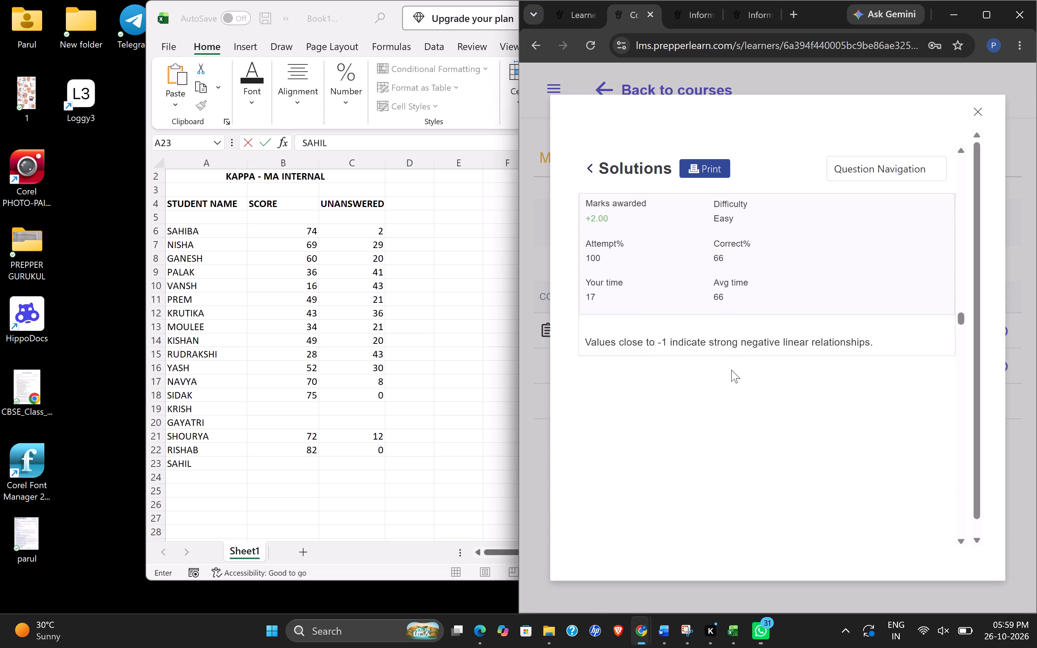
scroll(731, 370, "down", 4)
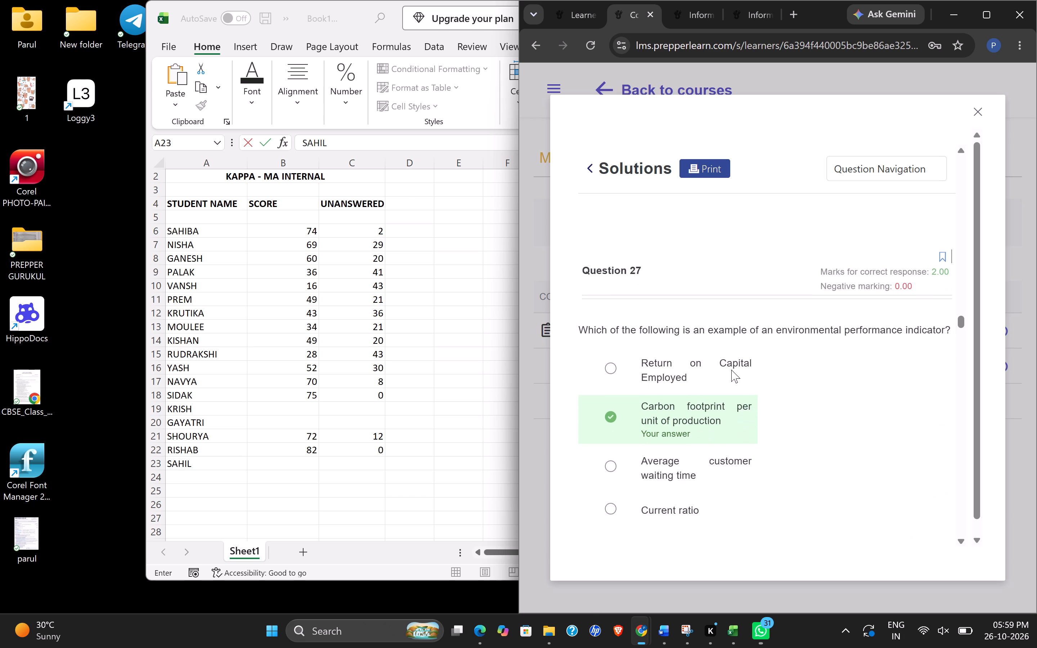
scroll(731, 370, "down", 6)
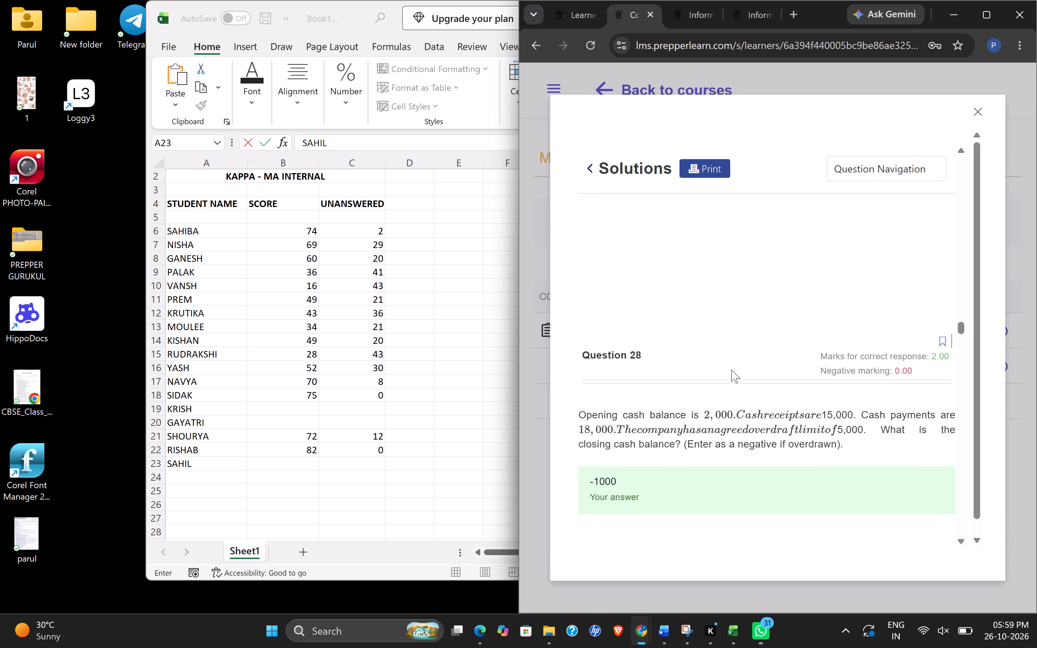
scroll(731, 370, "down", 6)
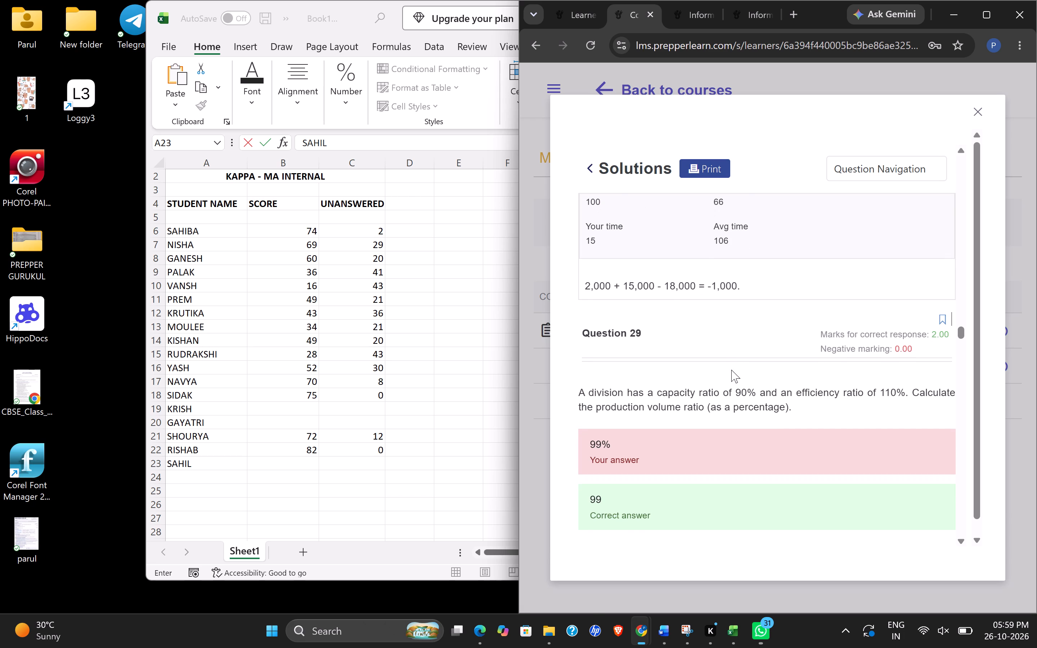
Review Gayatri's answers and awarded marks for questions 30 to 37 of the quiz solutions.
scroll(731, 370, "down", 6)
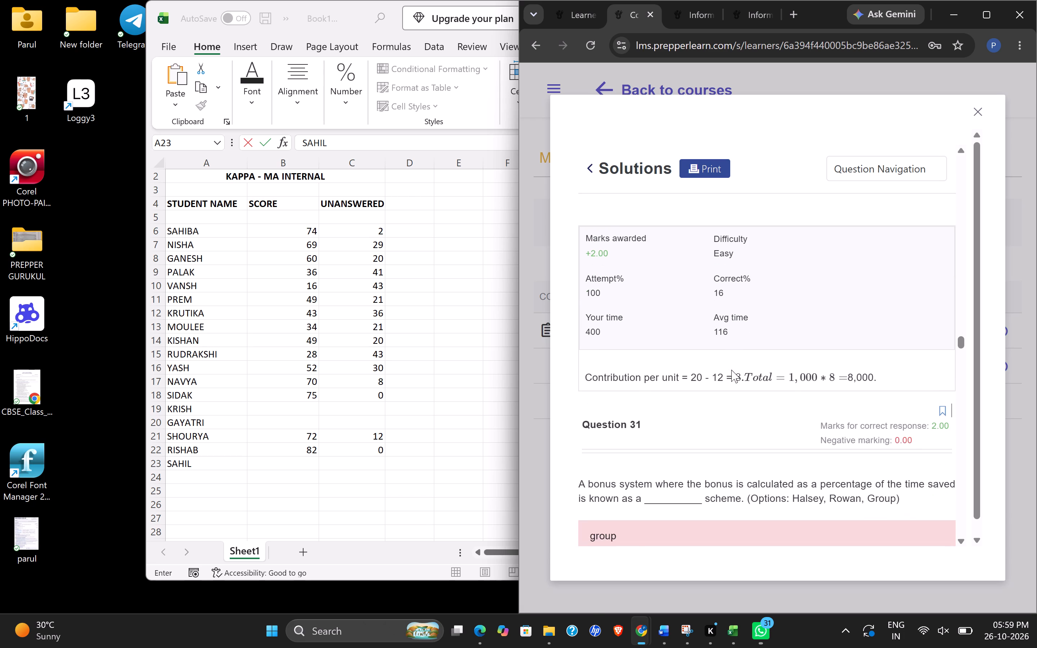
scroll(731, 370, "down", 6)
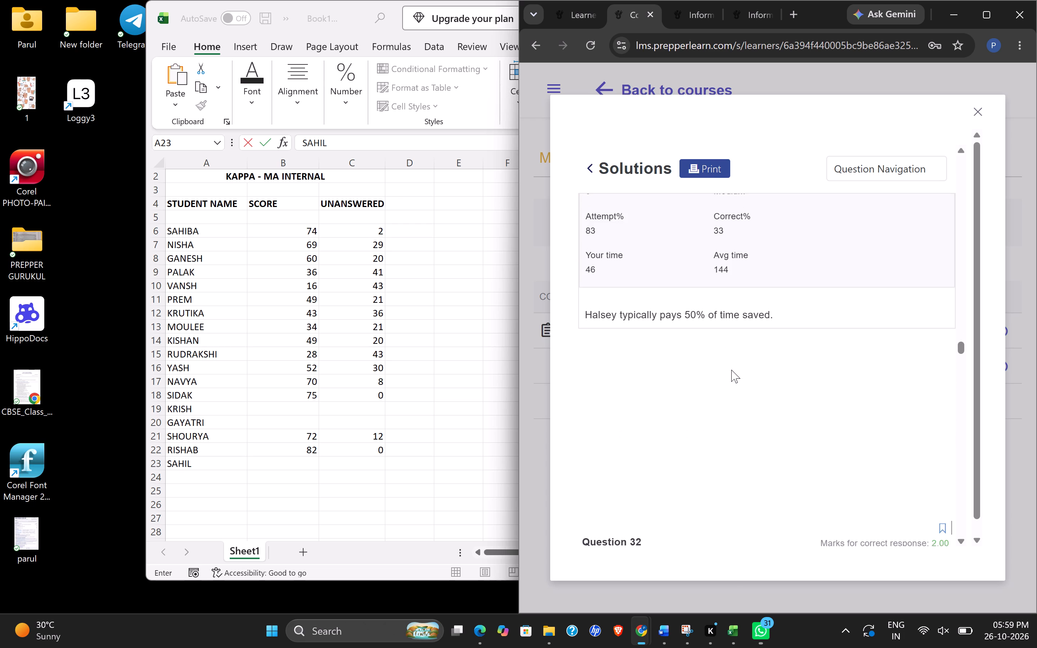
scroll(731, 370, "down", 10)
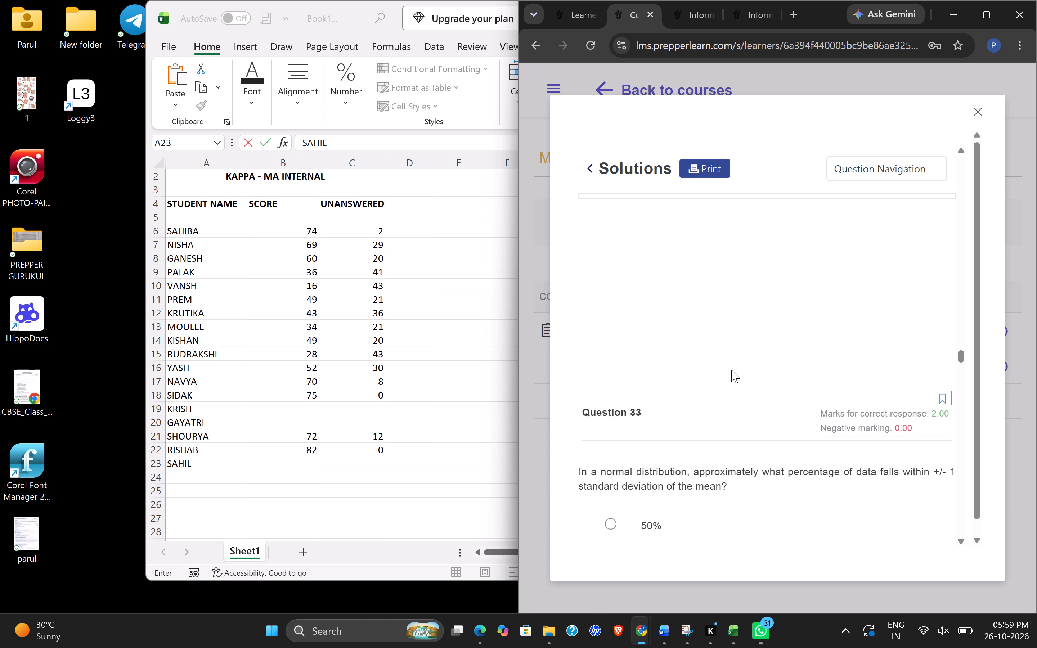
scroll(731, 370, "down", 7)
scroll(731, 370, "up", 3)
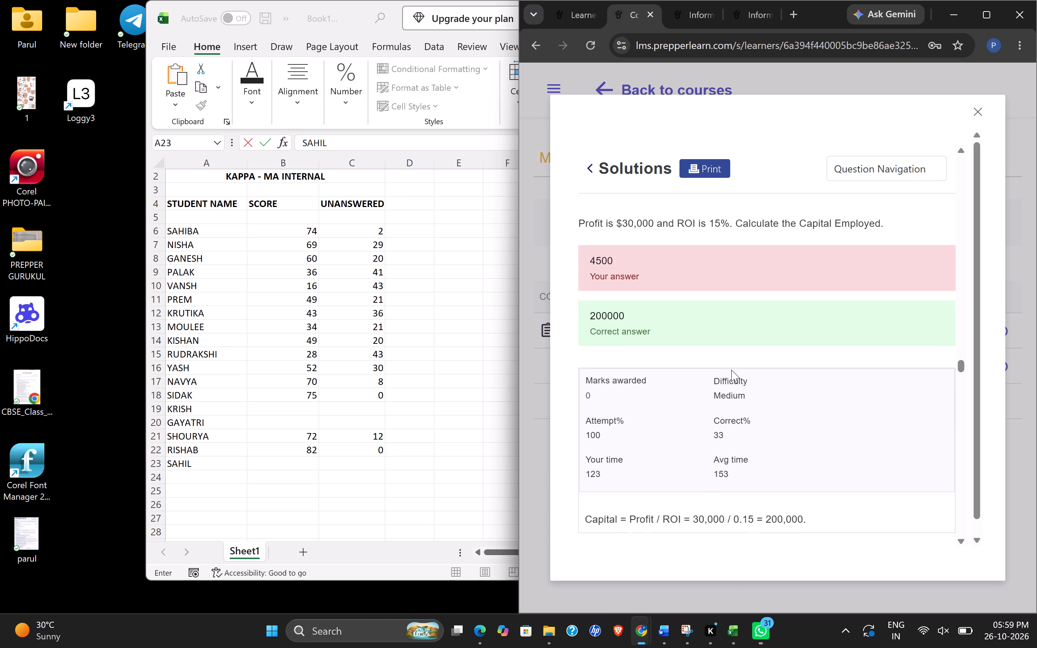
scroll(731, 370, "down", 4)
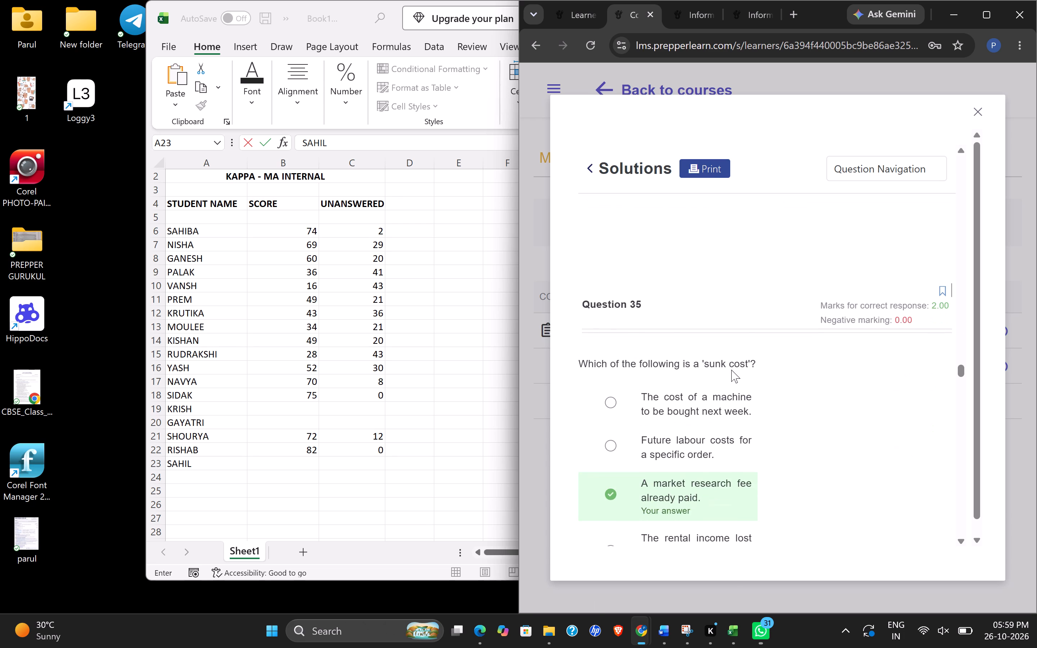
scroll(731, 370, "down", 7)
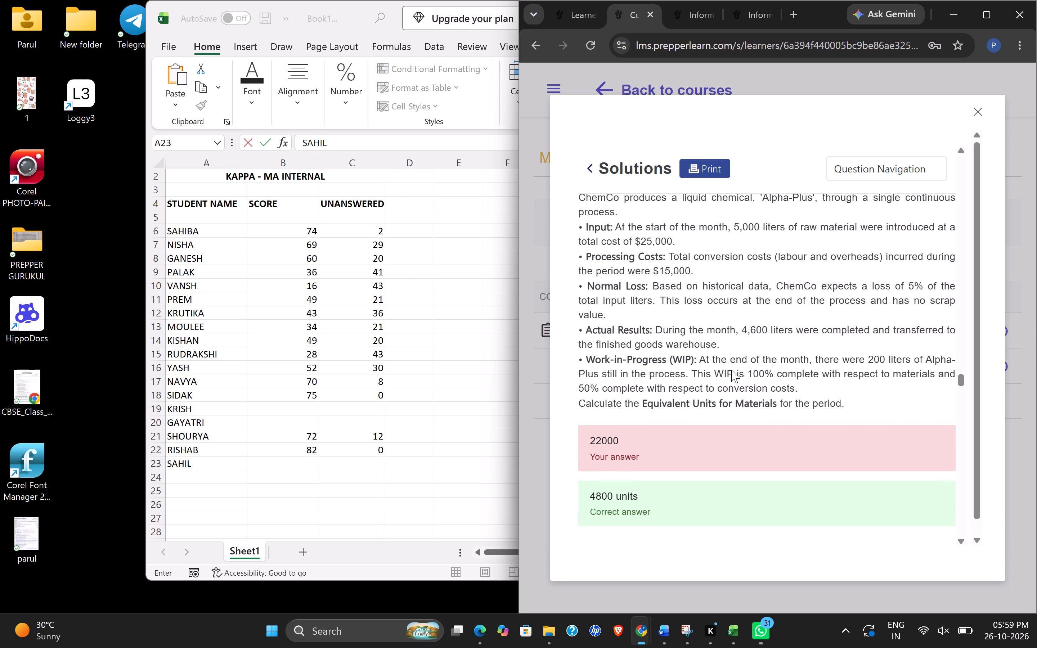
scroll(731, 370, "down", 8)
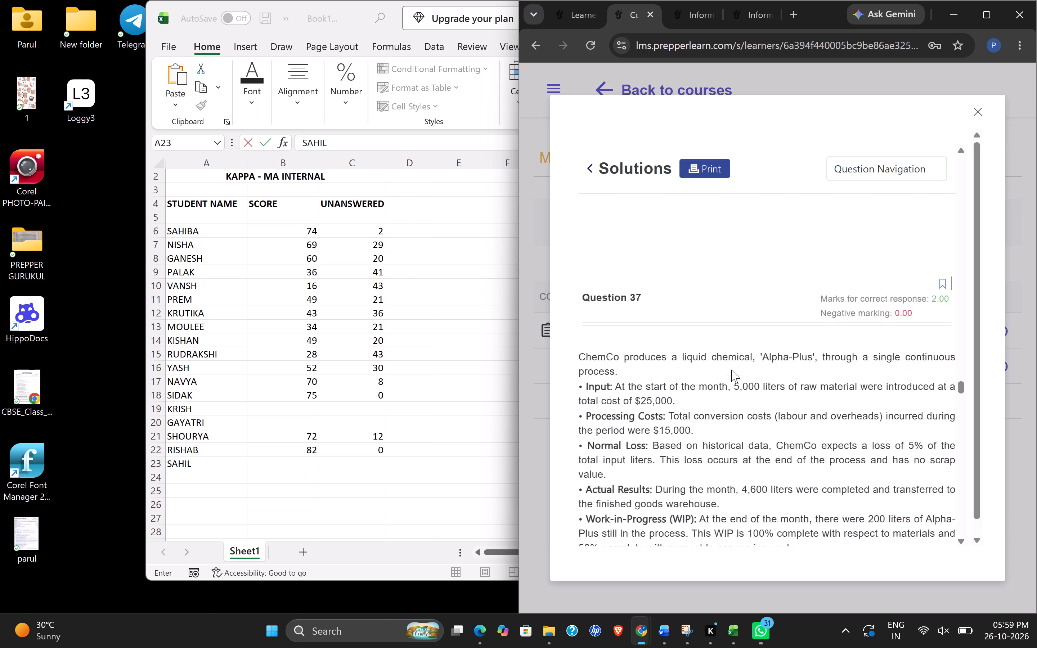
scroll(731, 370, "down", 6)
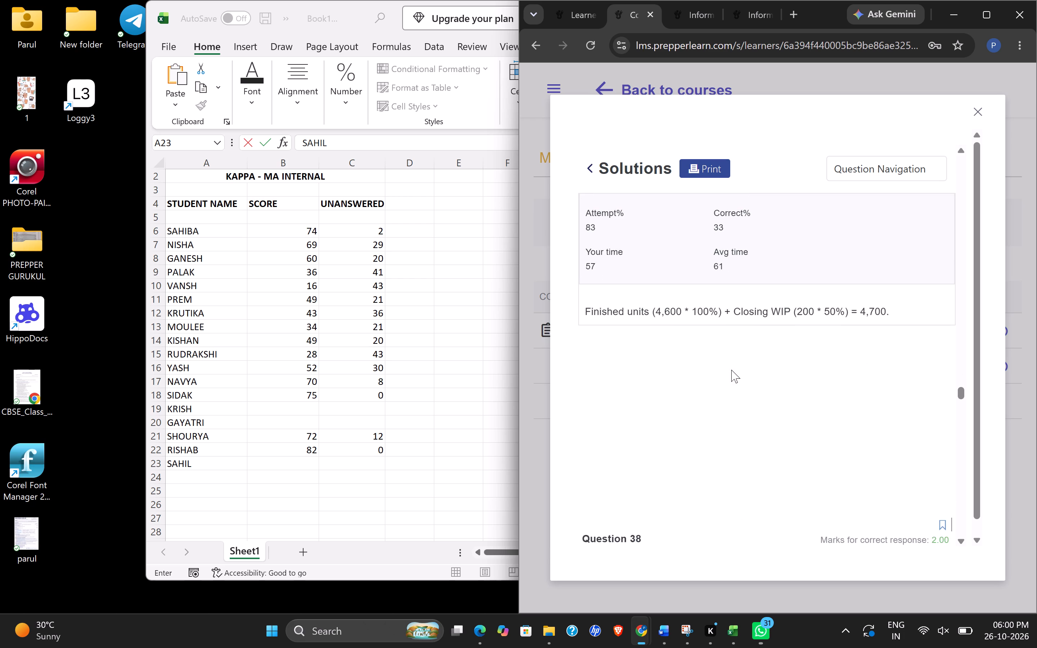
Review Gayatri's answers and awarded marks for questions 38 to 44 of the quiz solutions.
scroll(731, 370, "down", 7)
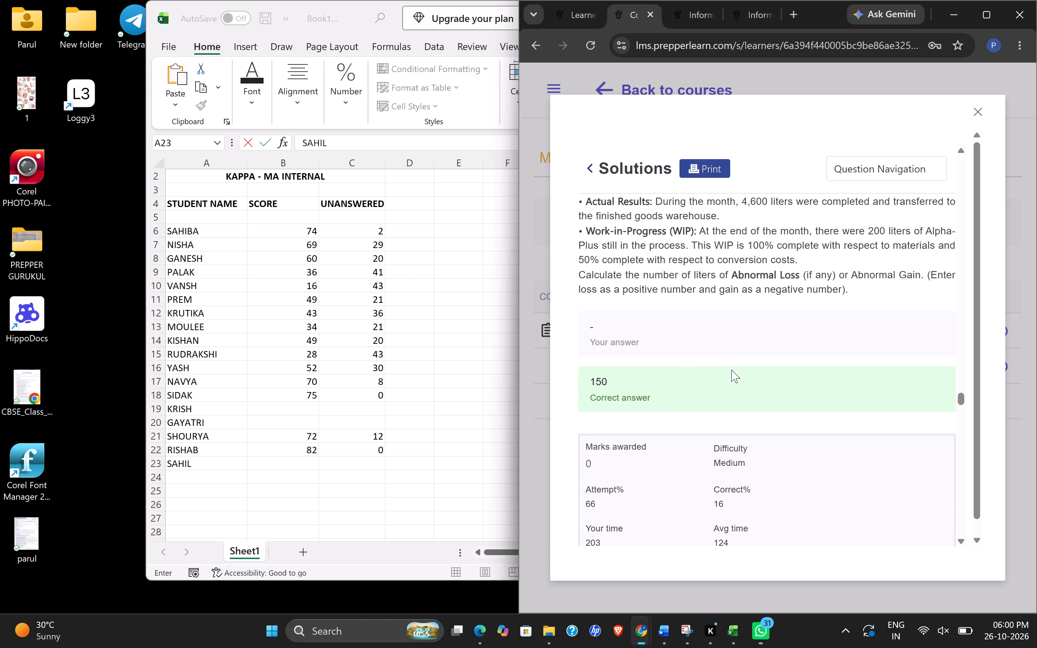
scroll(731, 370, "down", 7)
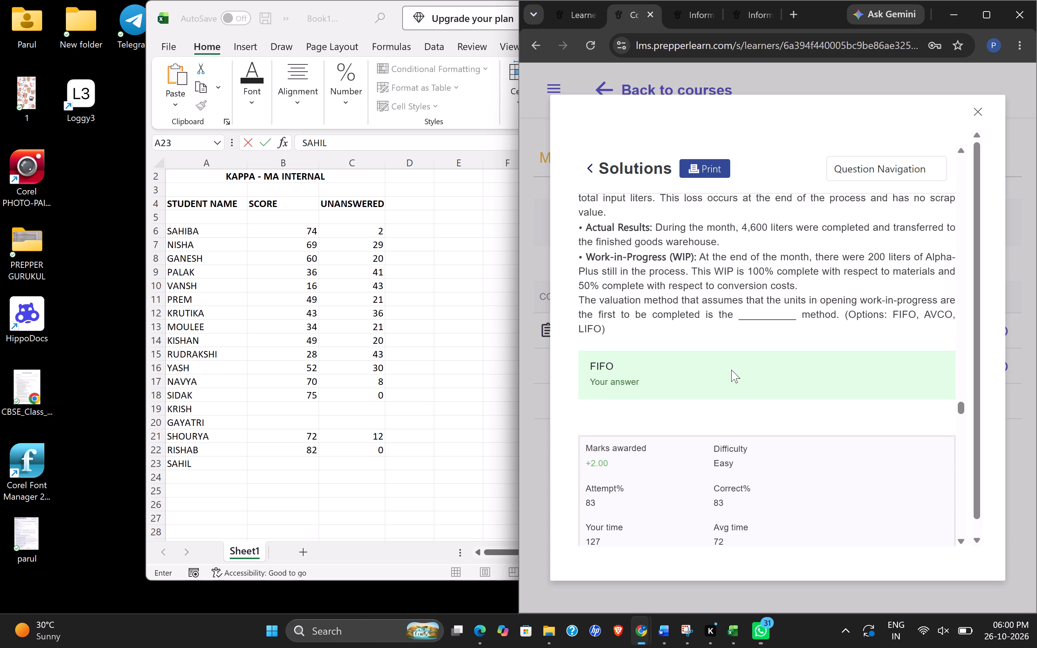
scroll(731, 370, "down", 9)
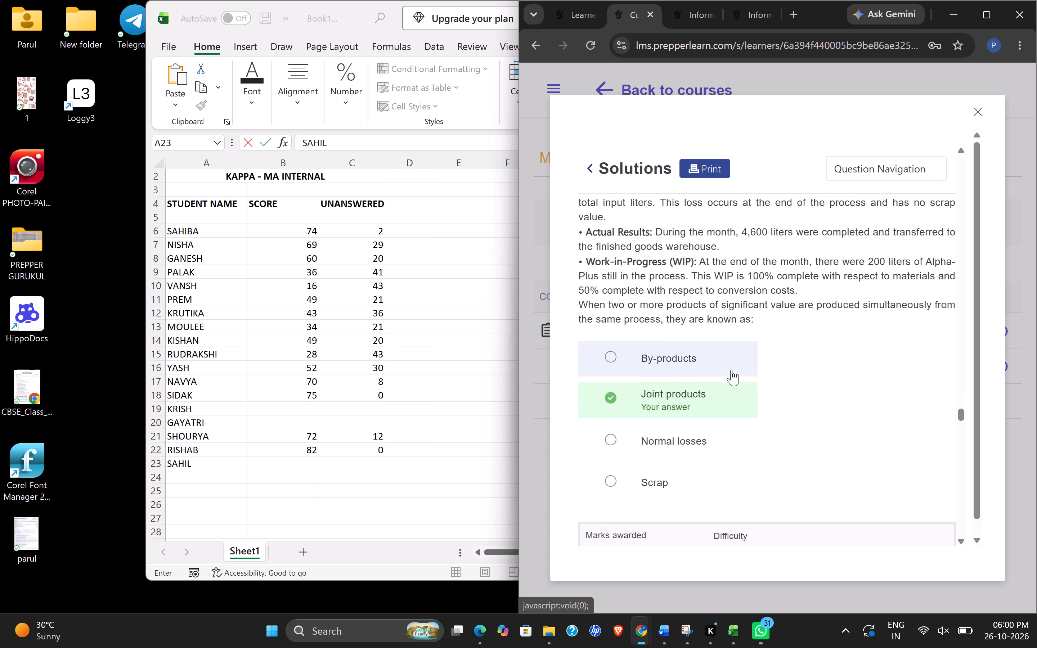
scroll(731, 370, "down", 8)
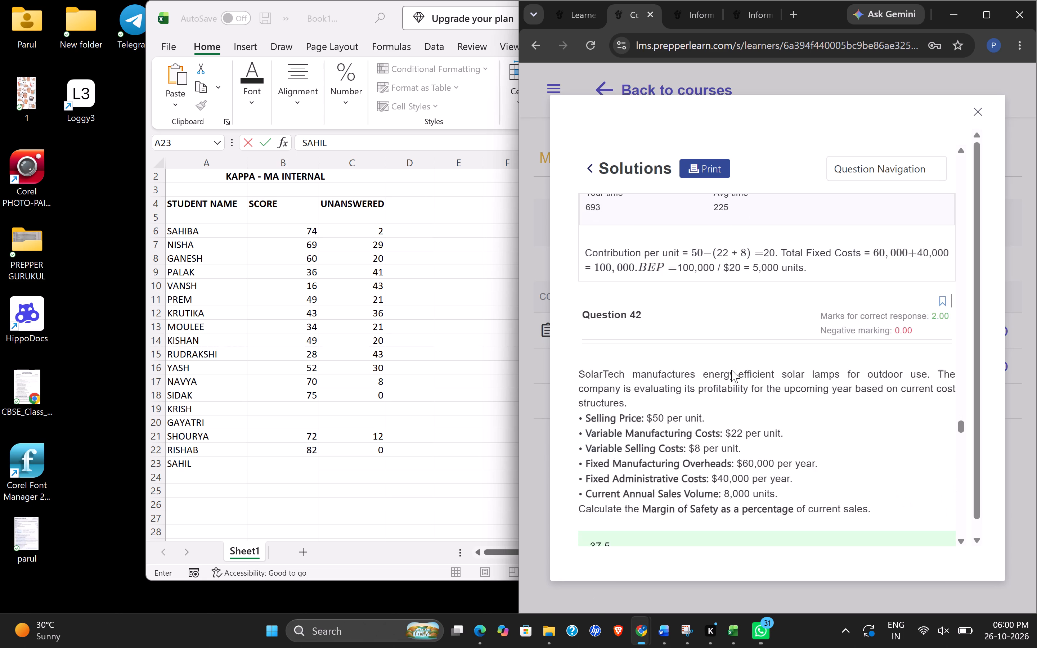
scroll(731, 370, "down", 8)
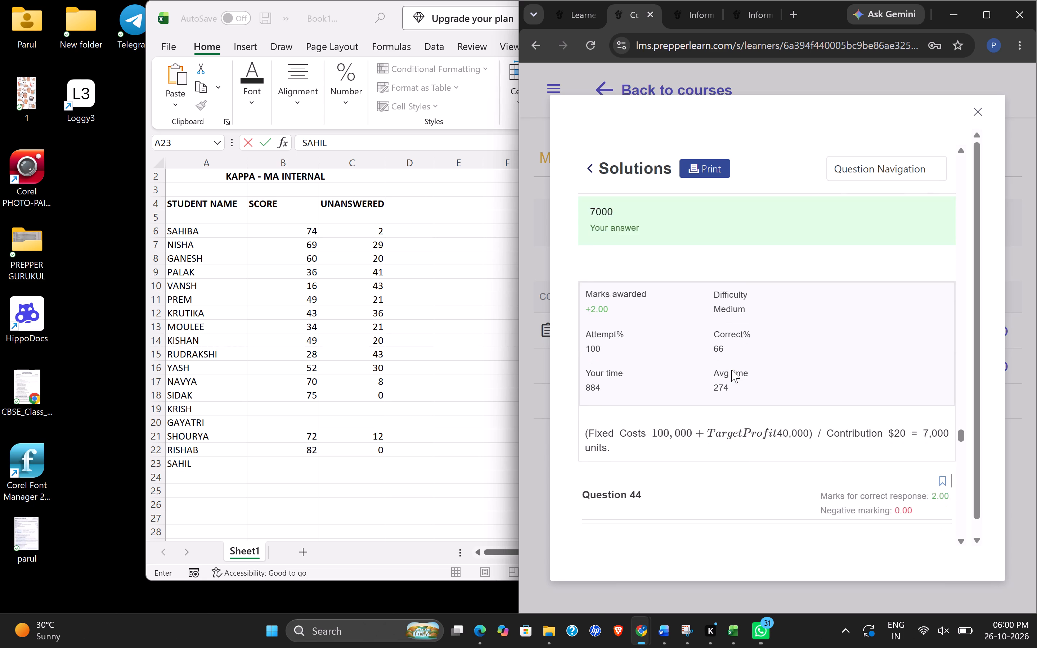
scroll(731, 370, "down", 8)
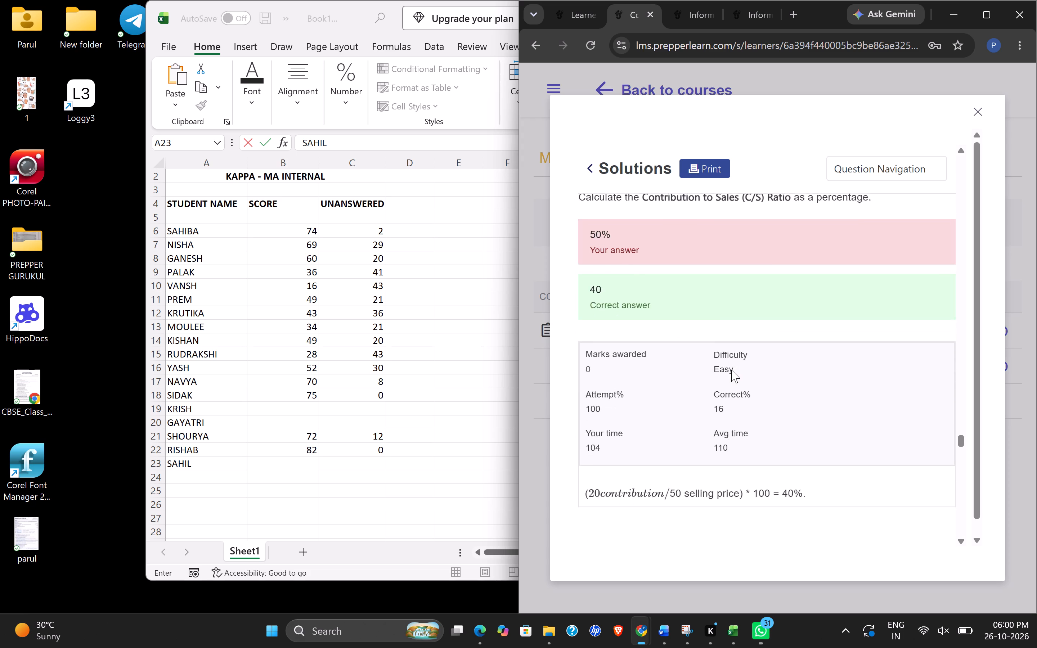
Check Gayatri's answers and awarded marks for questions 45 to 50, and close the quiz solutions.
scroll(731, 370, "down", 9)
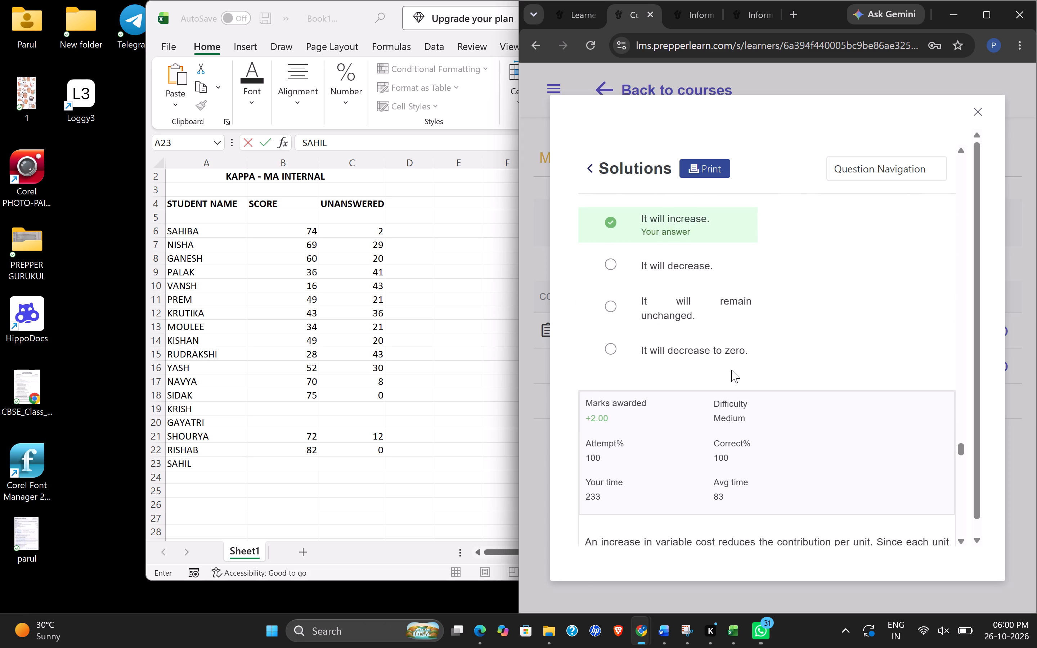
scroll(731, 370, "down", 5)
scroll(731, 370, "up", 4)
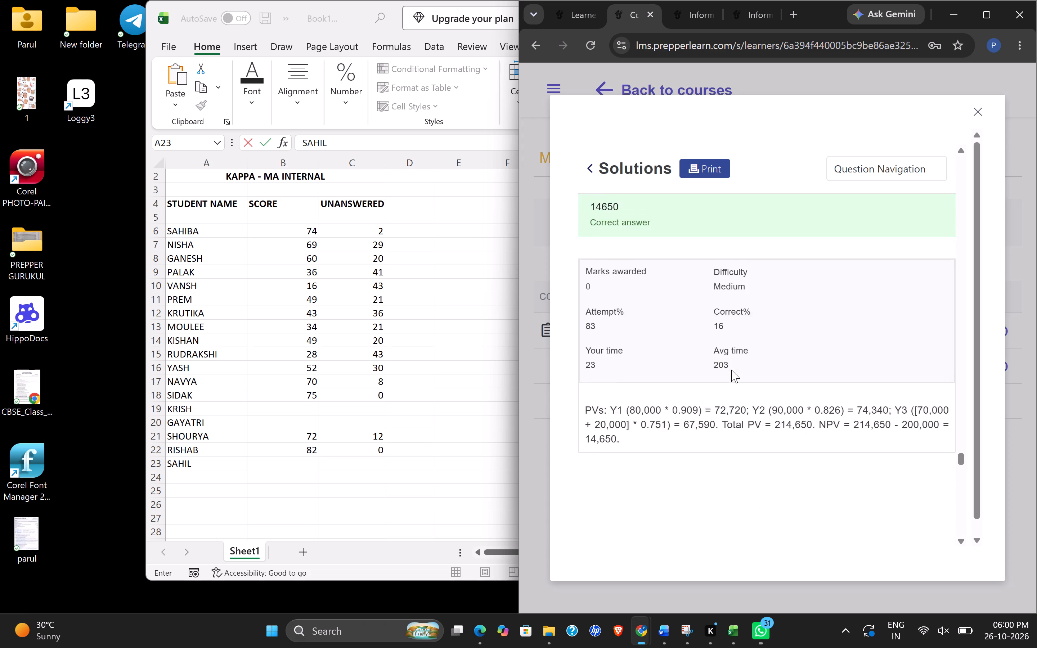
scroll(731, 370, "up", 3)
scroll(731, 370, "down", 4)
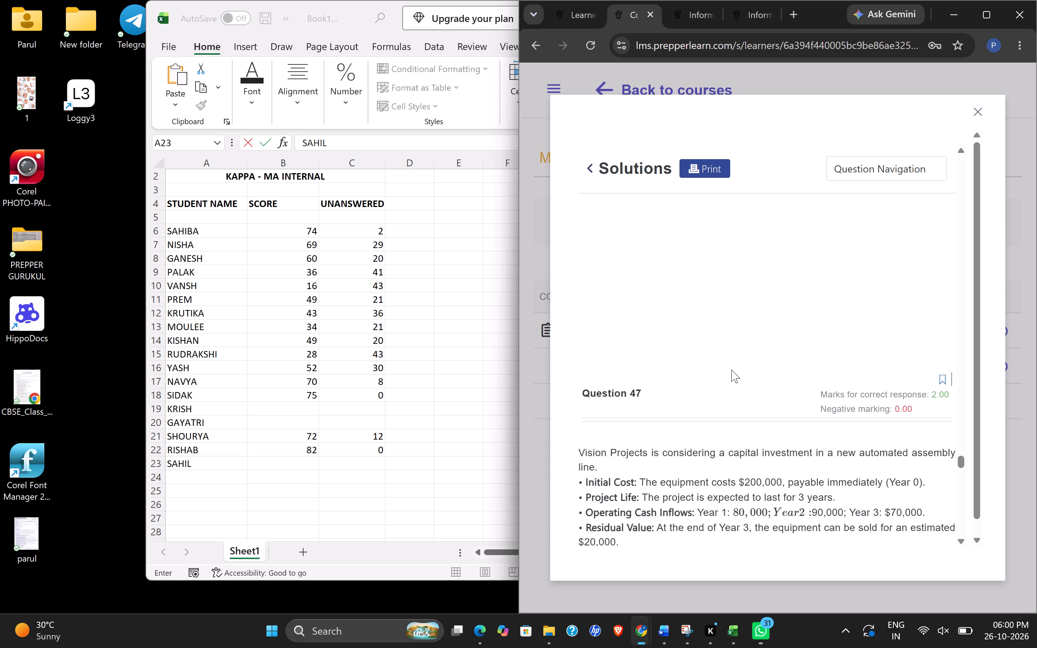
scroll(731, 370, "down", 6)
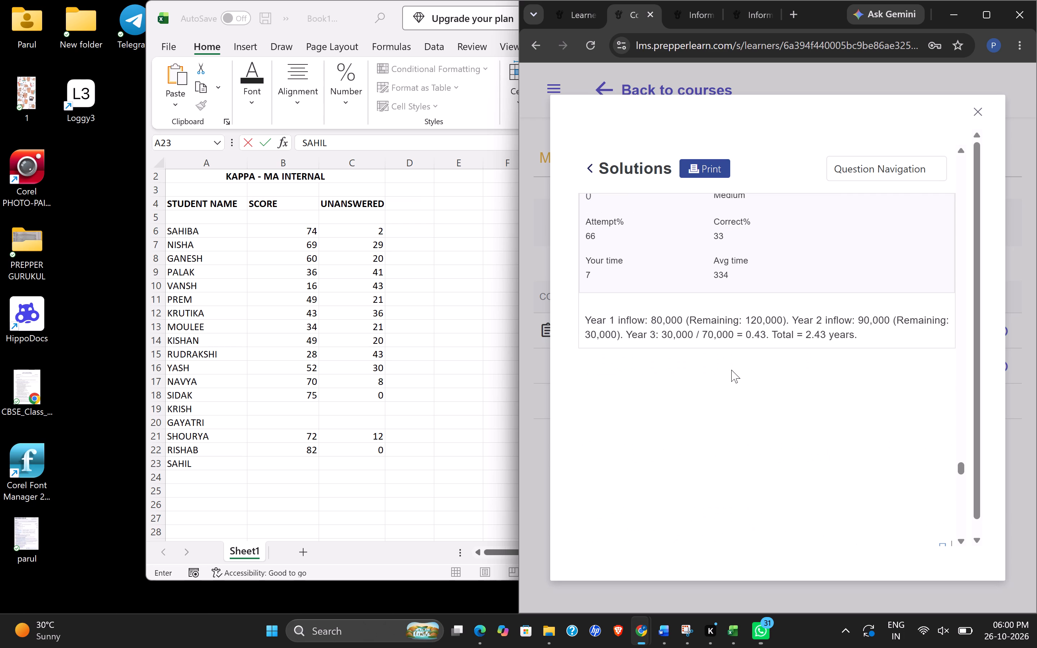
scroll(731, 370, "down", 9)
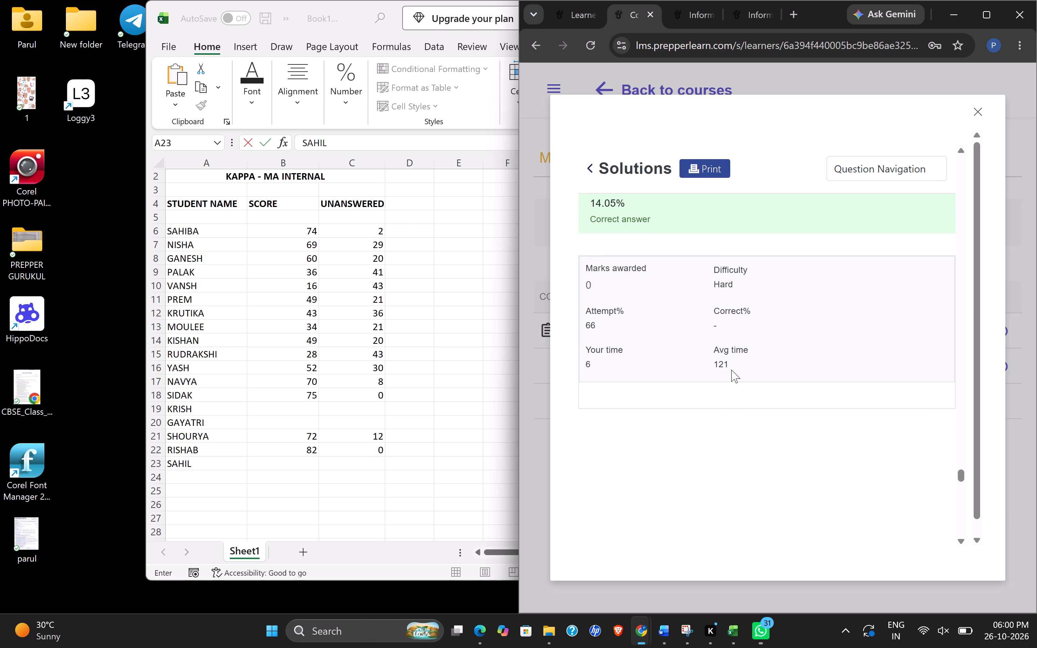
scroll(731, 370, "down", 11)
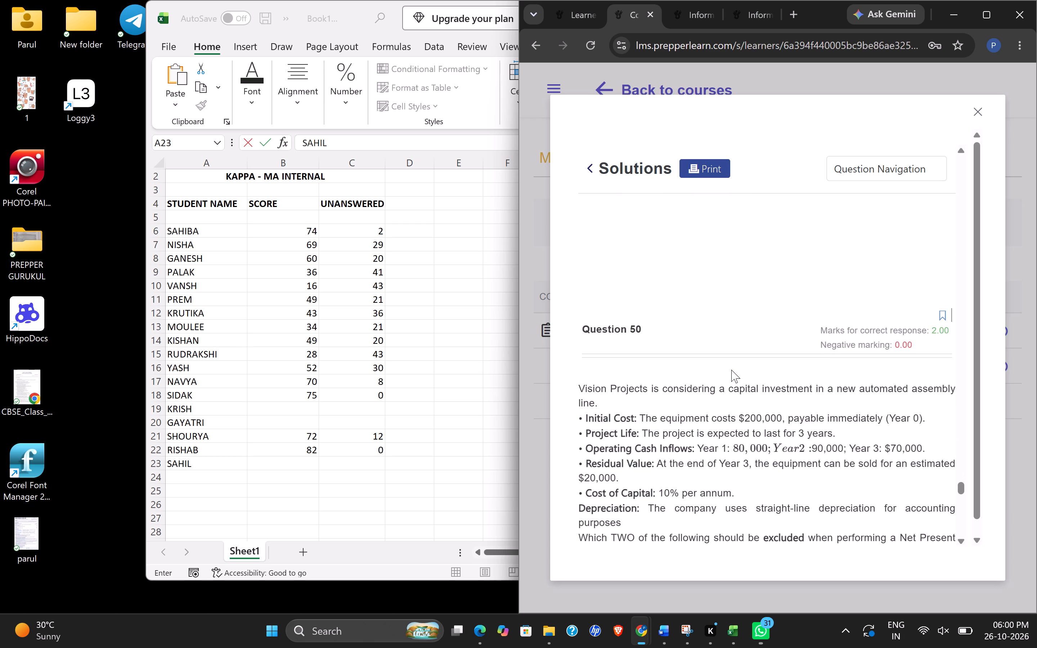
scroll(731, 370, "down", 7)
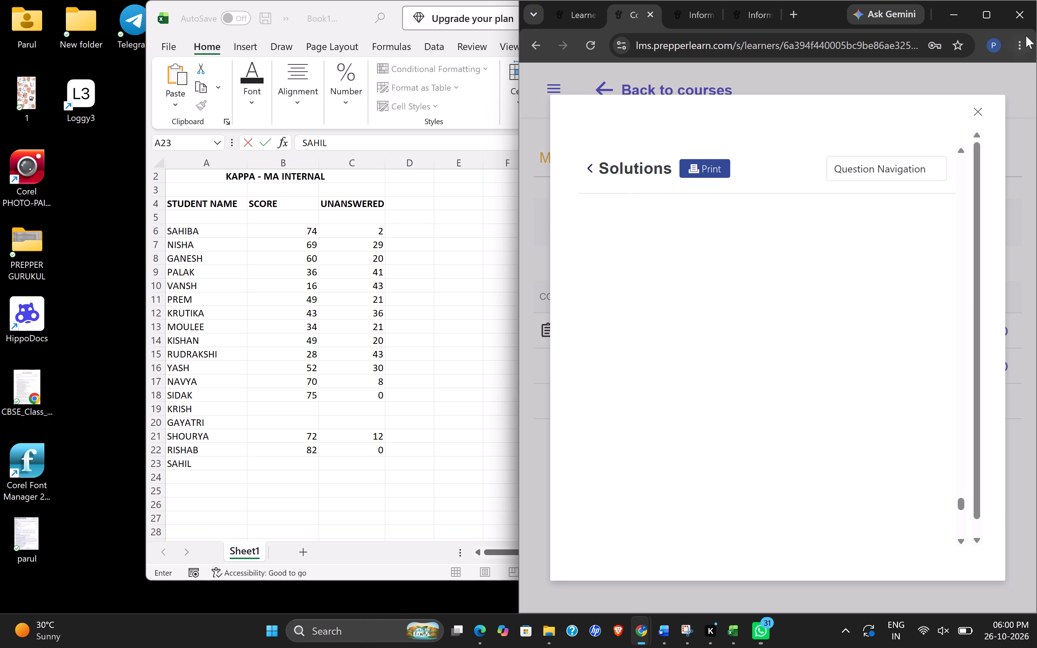
left_click(979, 112)
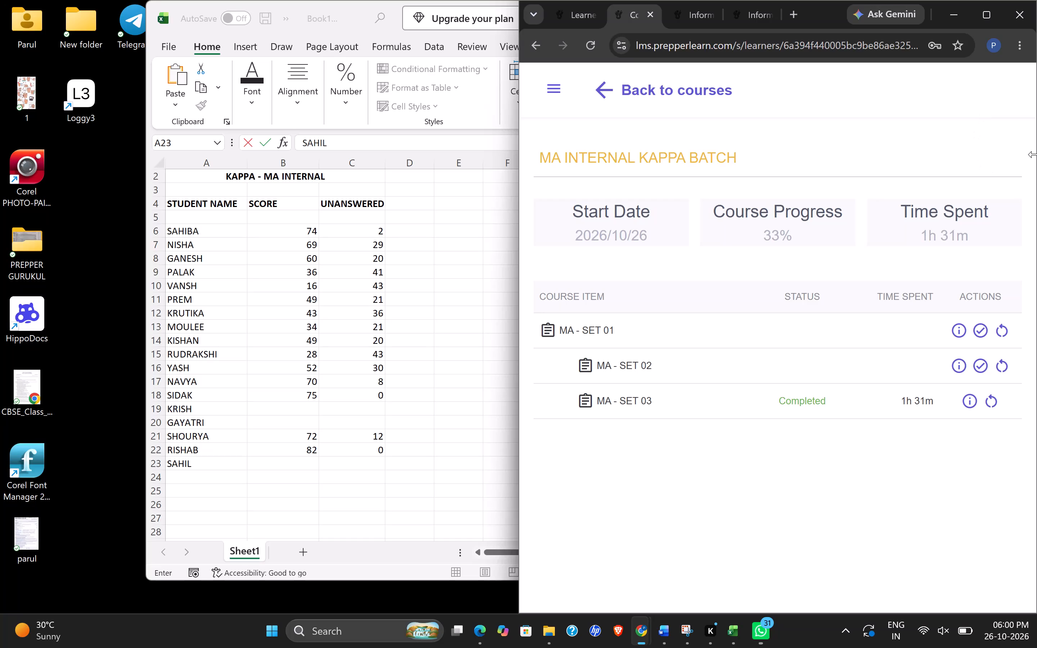
Check Gayatri's MA - SET 03 report score and record her adjusted score in the Excel sheet as =66+12.
left_click(965, 409)
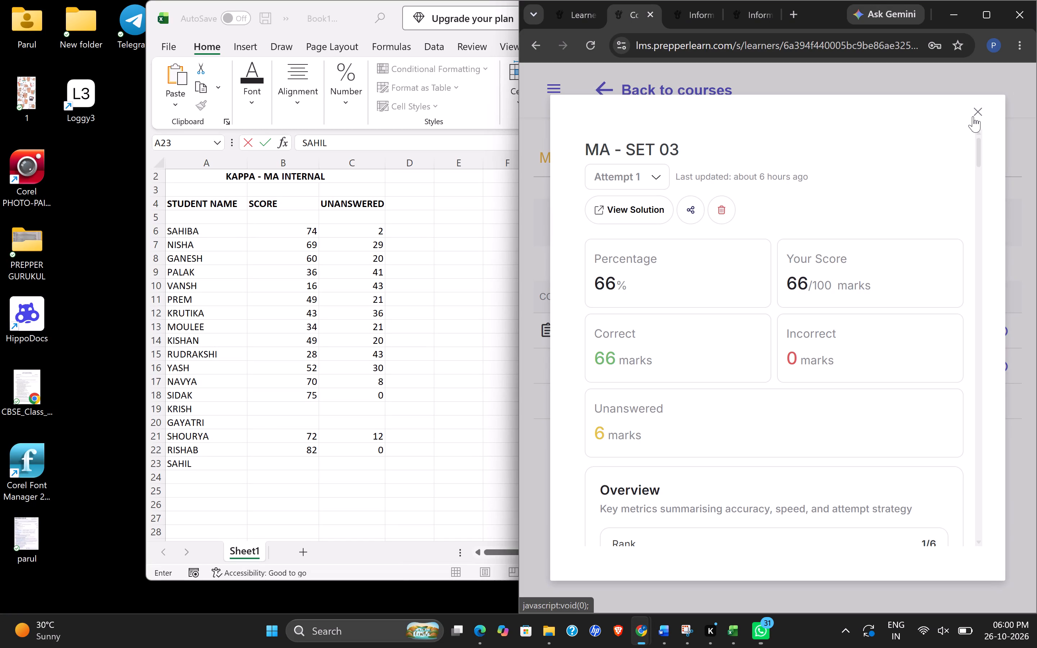
left_click(973, 116)
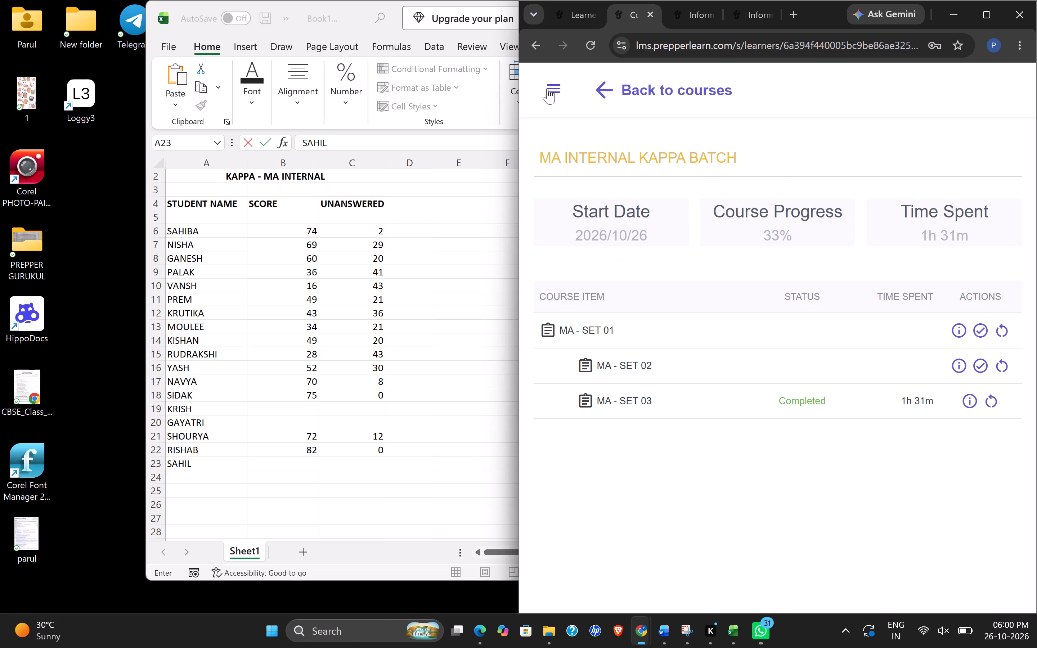
left_click(545, 87)
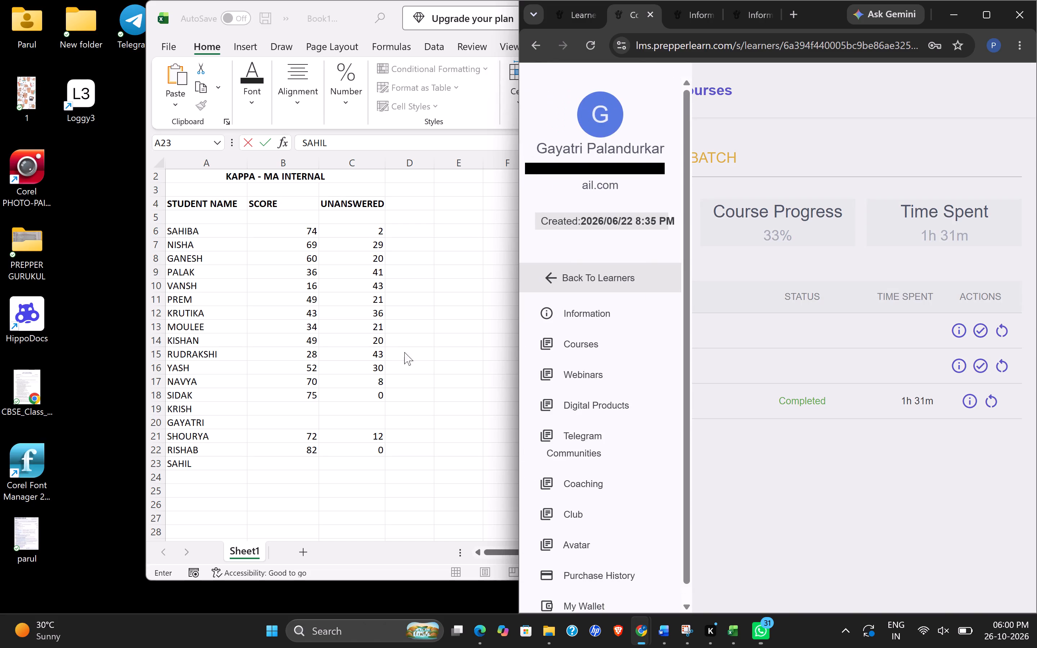
left_click(299, 422)
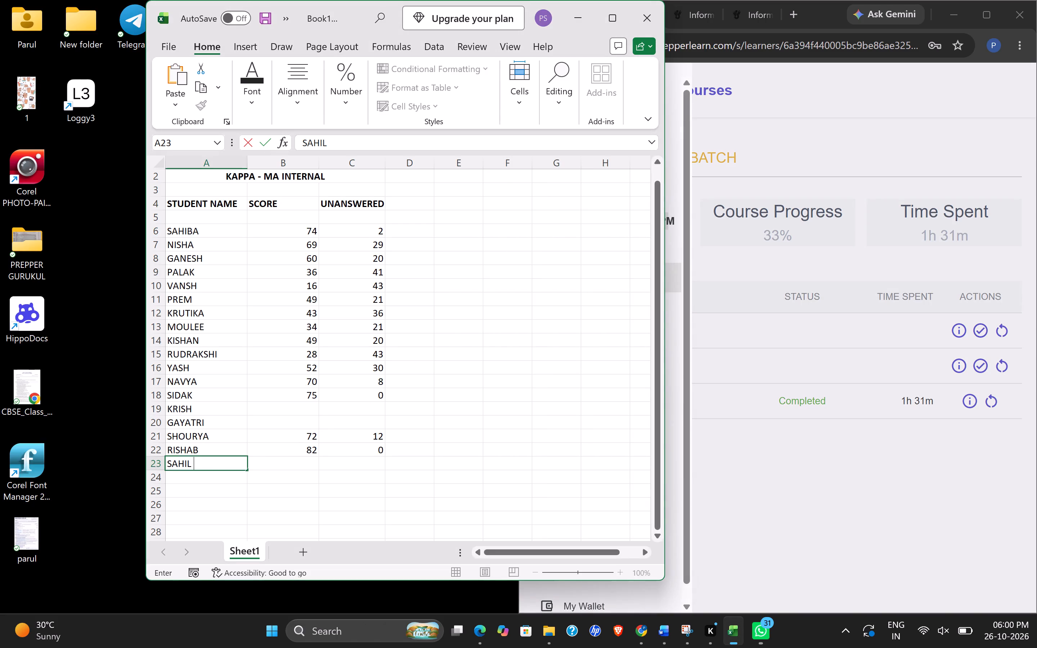
left_click(299, 422)
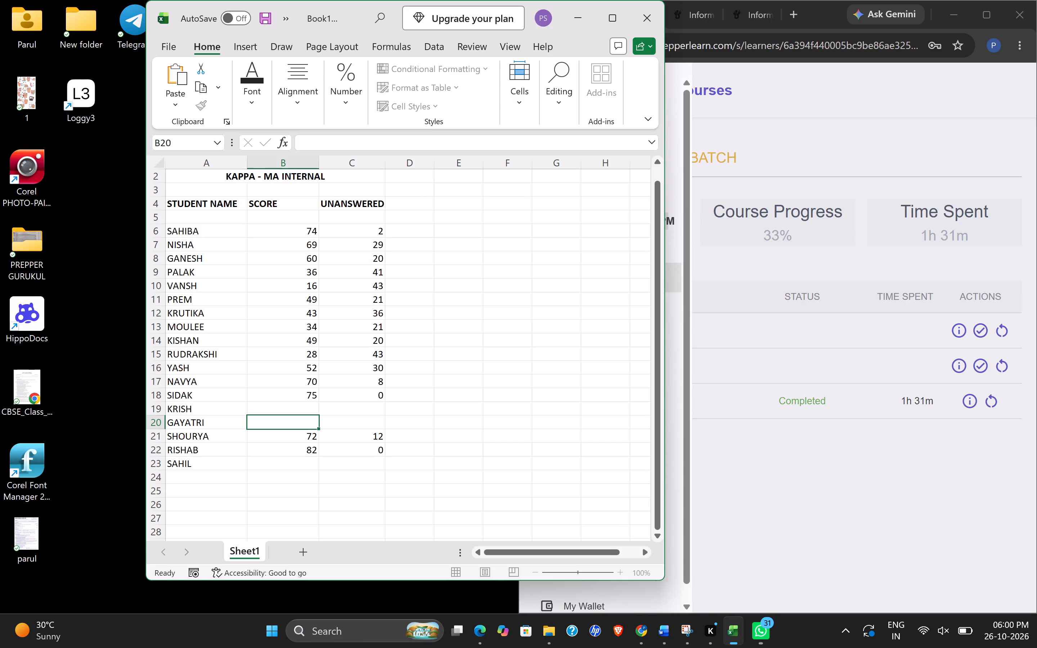
key("equal")
type("66")
type("+12")
key("Return")
Look up the unanswered marks in Gayatri's MA - SET 03 report and enter 6 in her UNANSWERED cell in Excel.
left_click(819, 454)
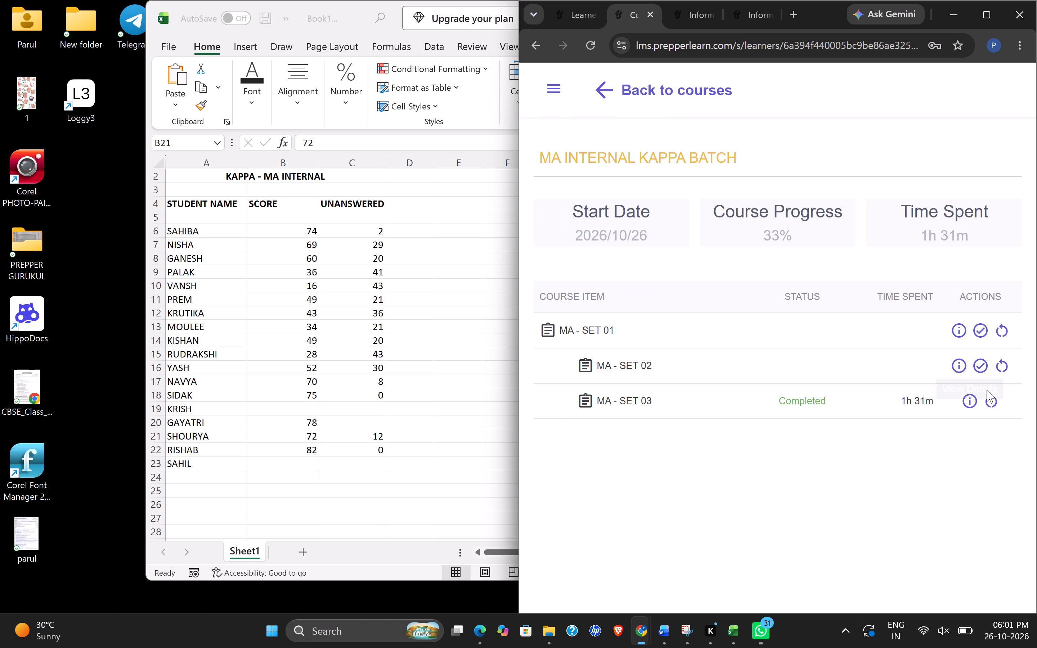
left_click(968, 402)
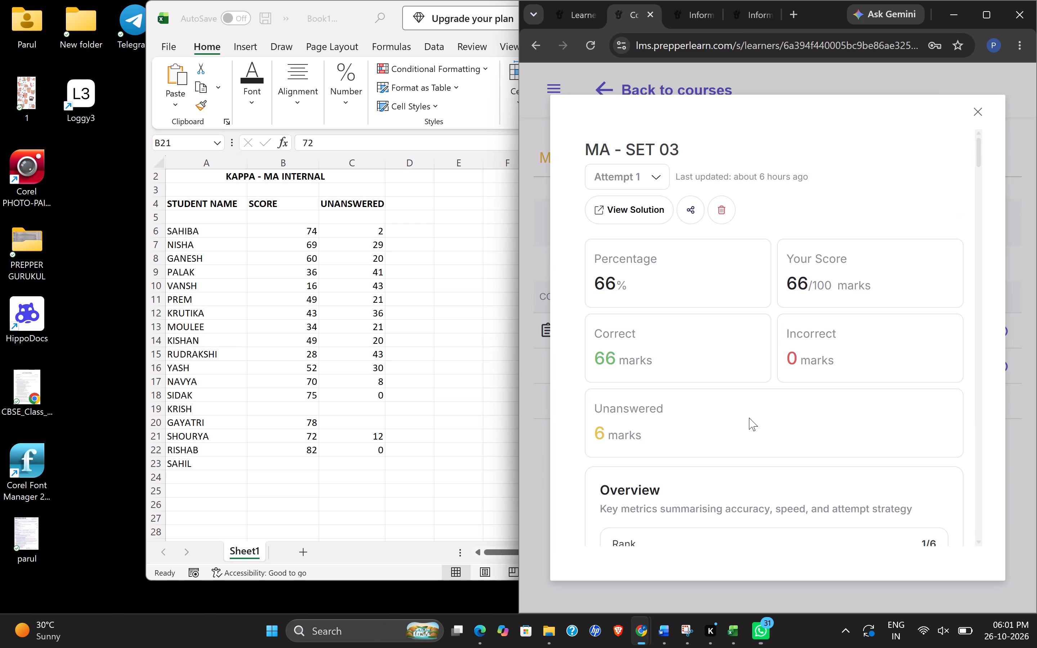
left_click(374, 416)
left_click(375, 432)
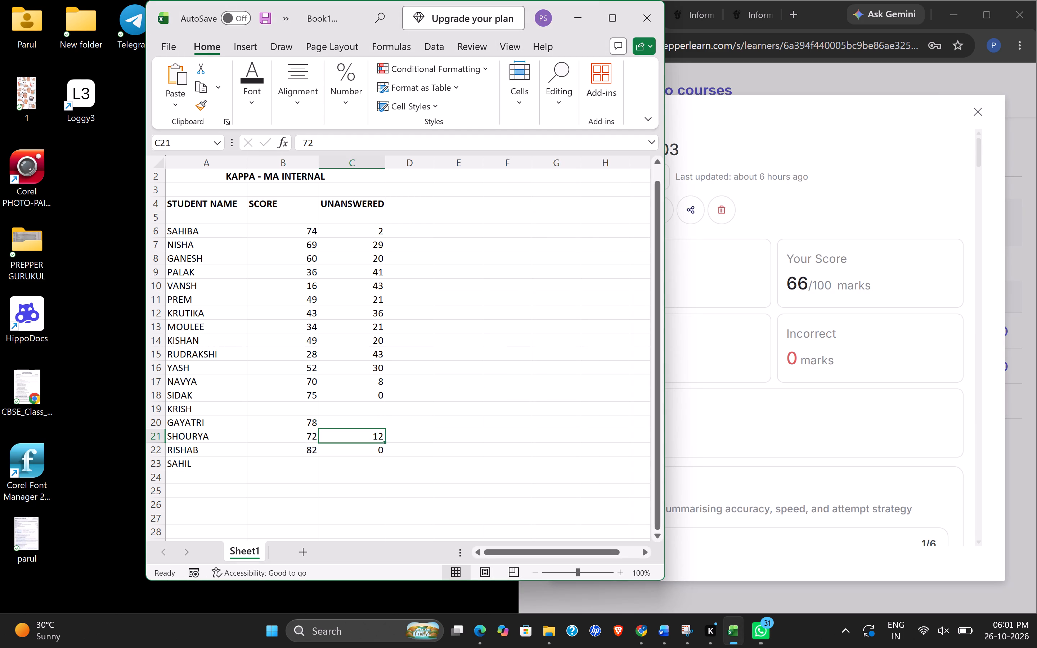
left_click(359, 418)
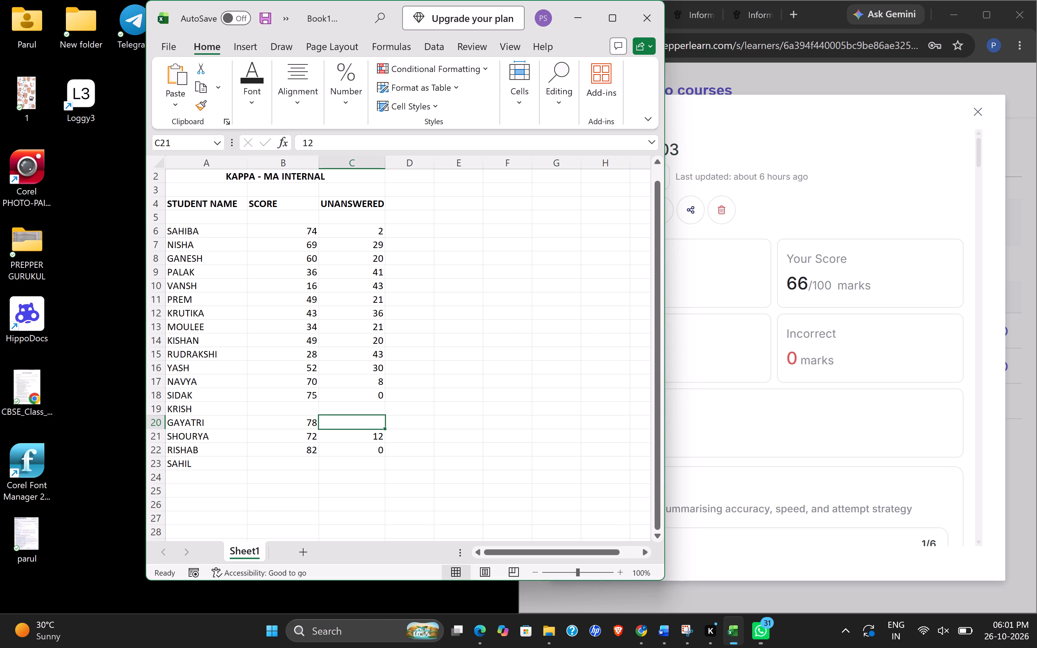
key("6")
key("Return")
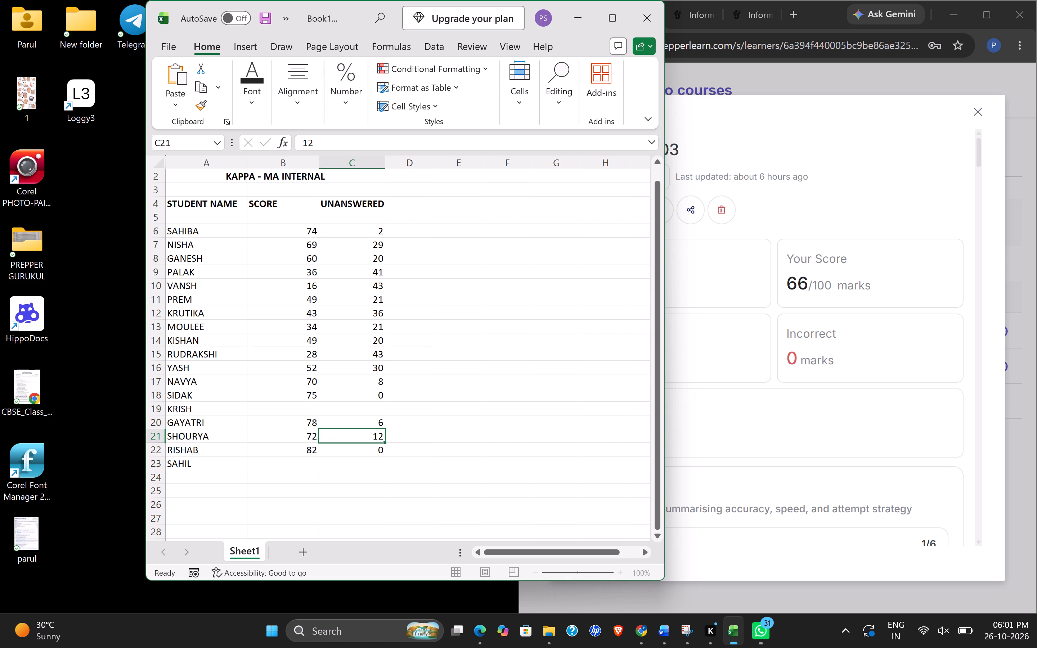
Switch to Krish's learner profile in the browser and open the list of enrolled courses.
left_click_drag(293, 467, 342, 463)
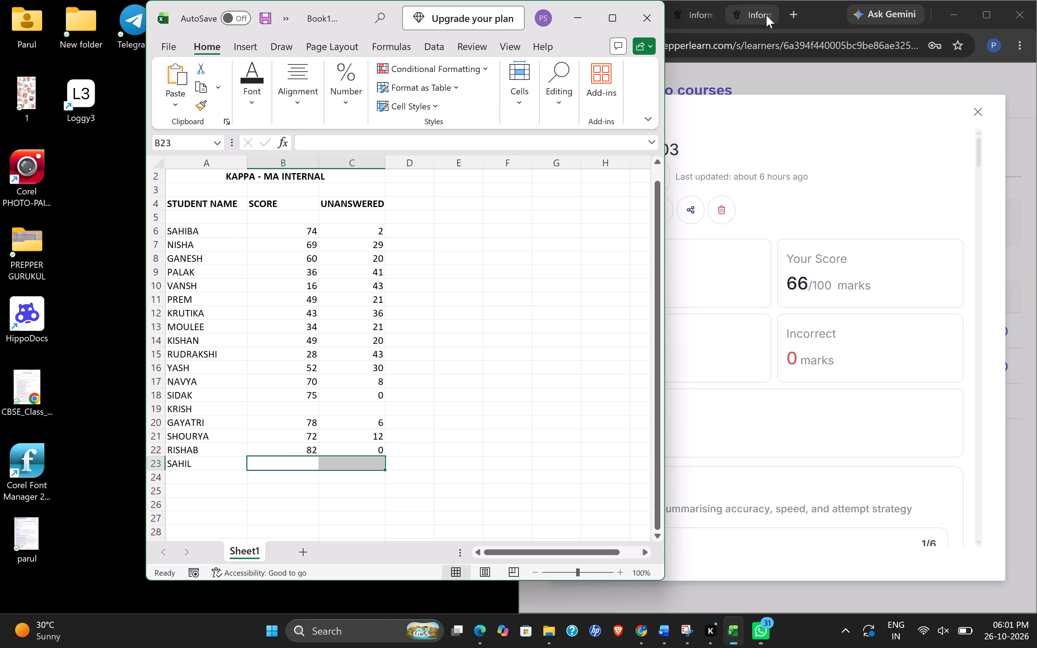
left_click(766, 15)
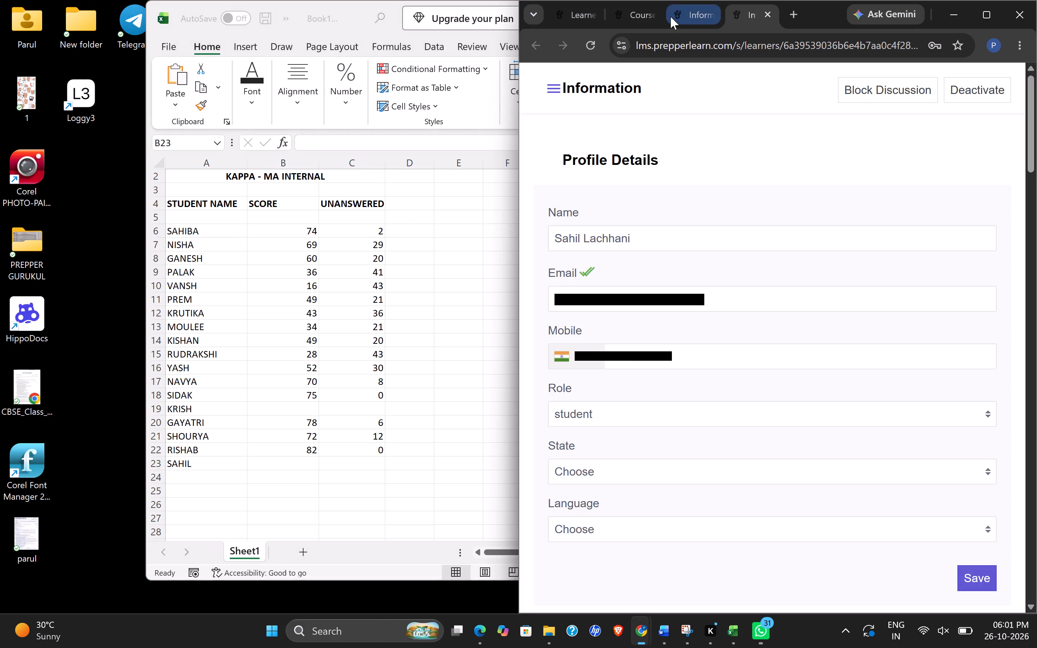
left_click(670, 17)
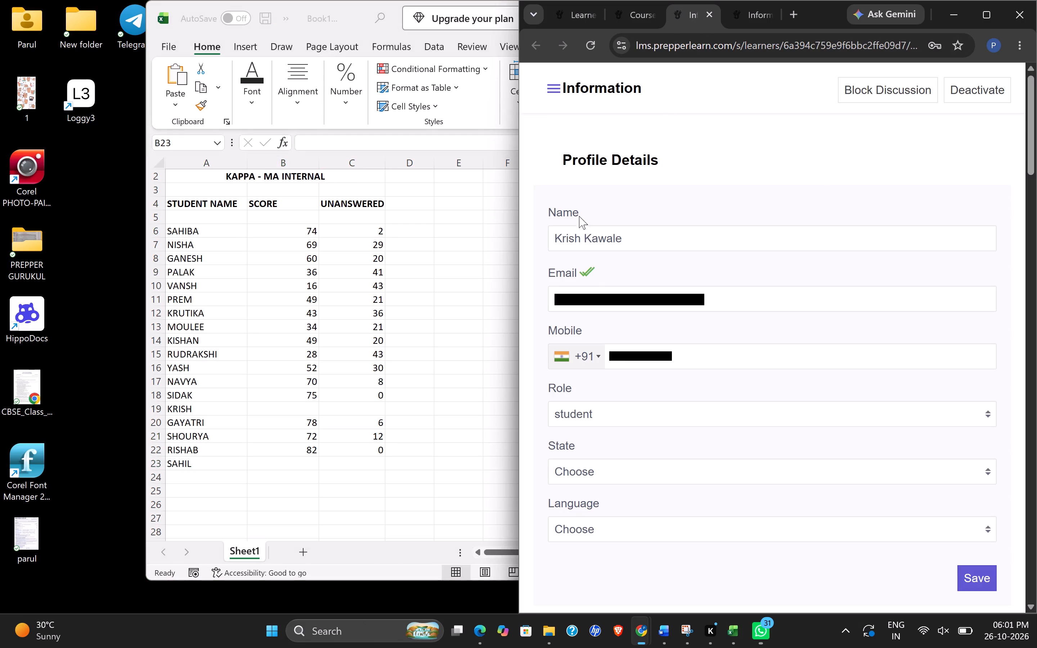
left_click(549, 92)
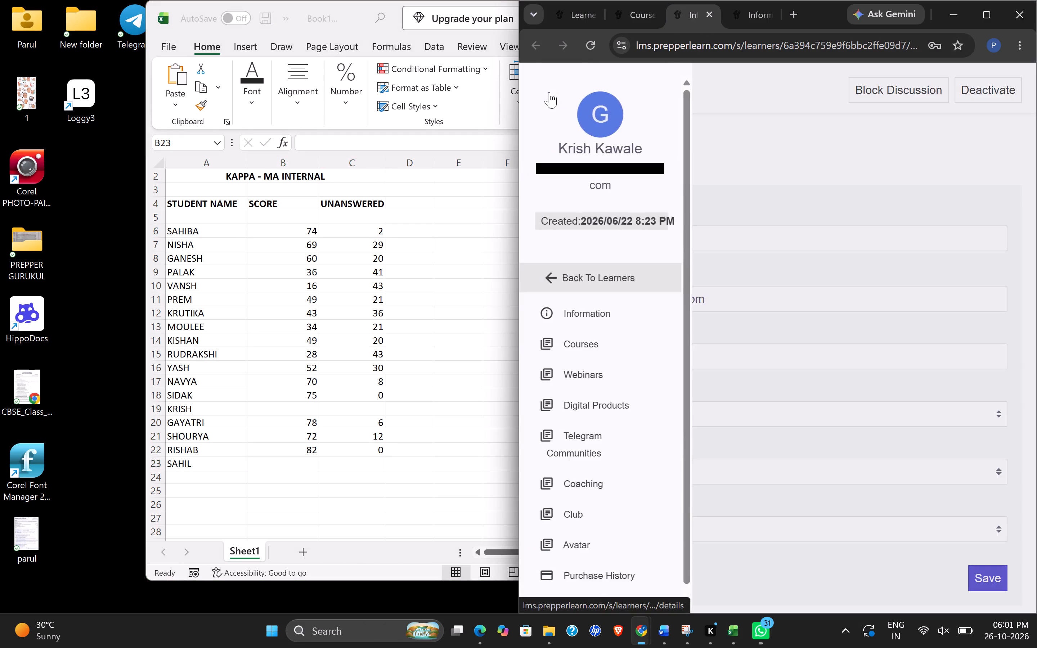
left_click(587, 336)
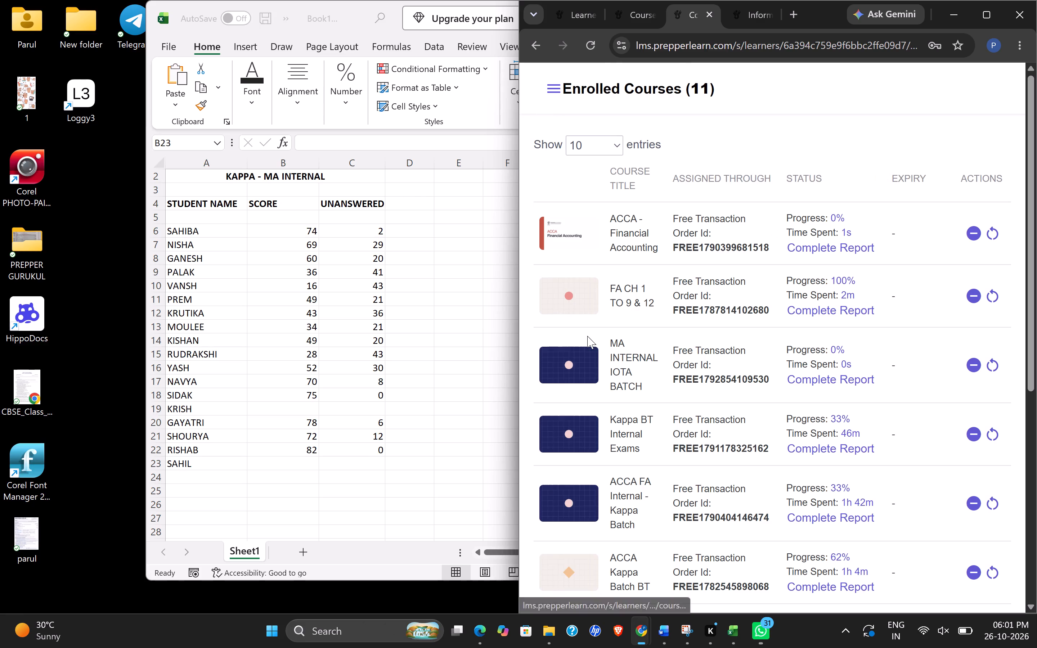
Find MA INTERNAL KAPPA BATCH among Krish's enrolled courses and open its complete report.
scroll(772, 474, "down", 4)
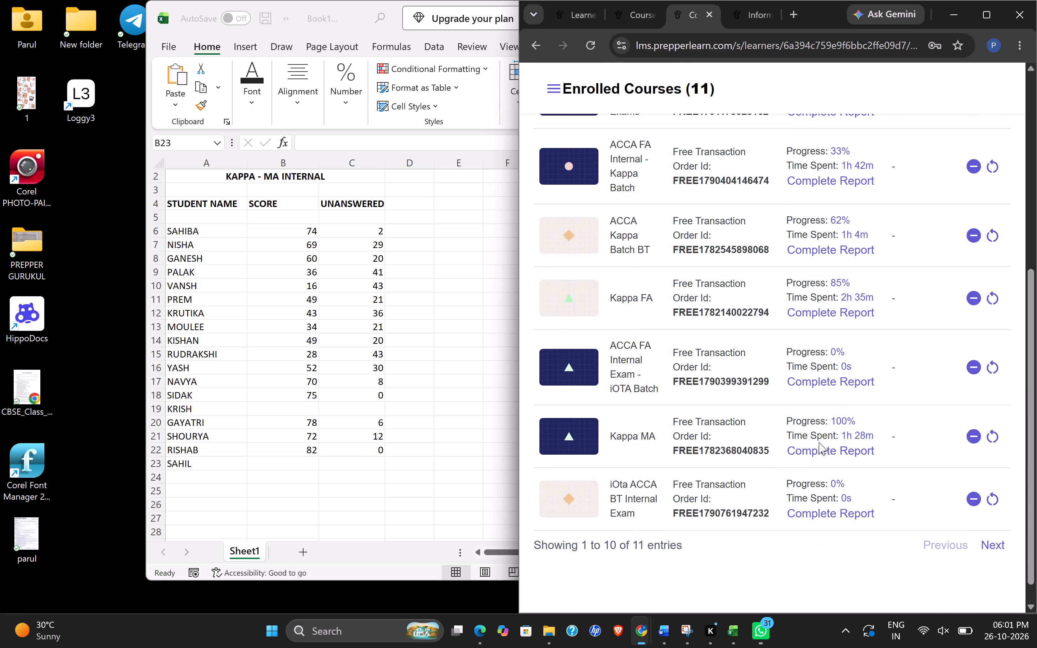
scroll(791, 437, "up", 1)
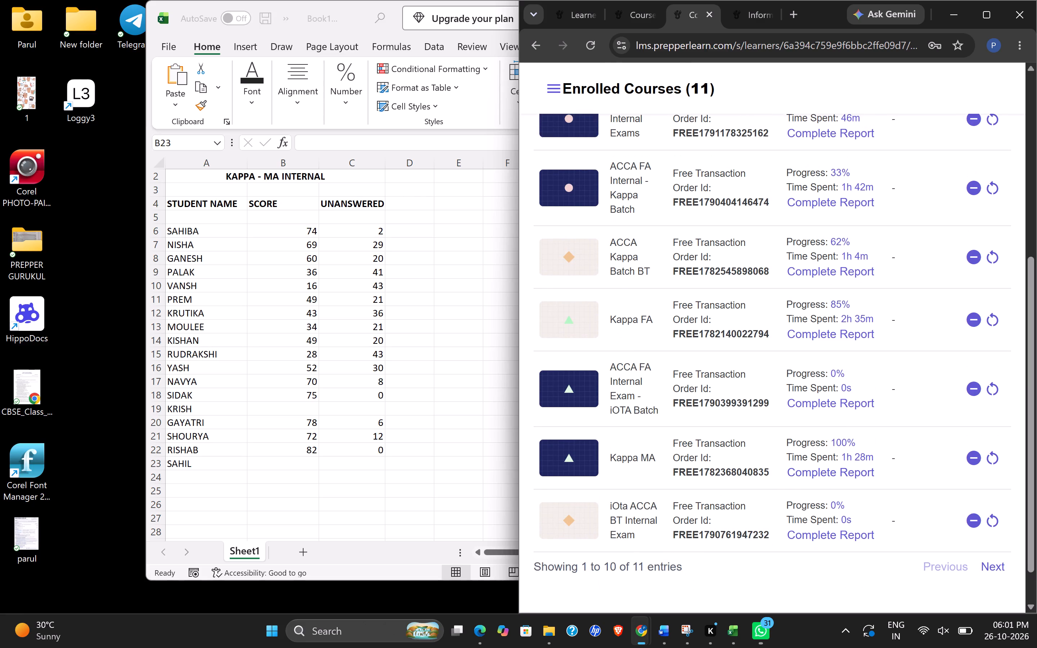
scroll(791, 437, "up", 1)
left_click(791, 437)
scroll(791, 437, "up", 1)
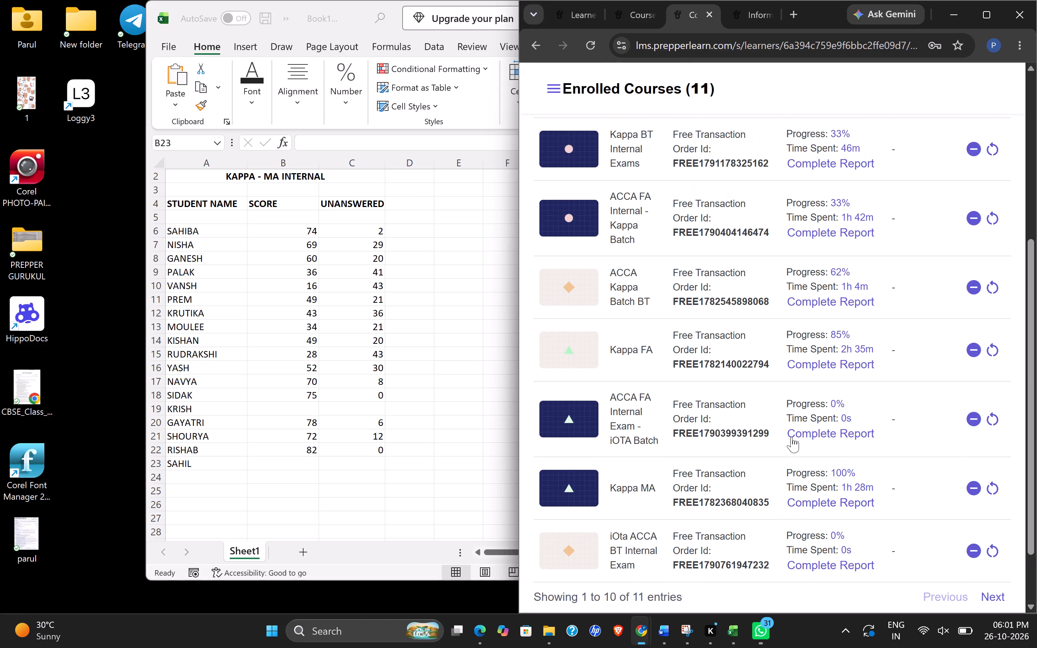
scroll(791, 437, "up", 2)
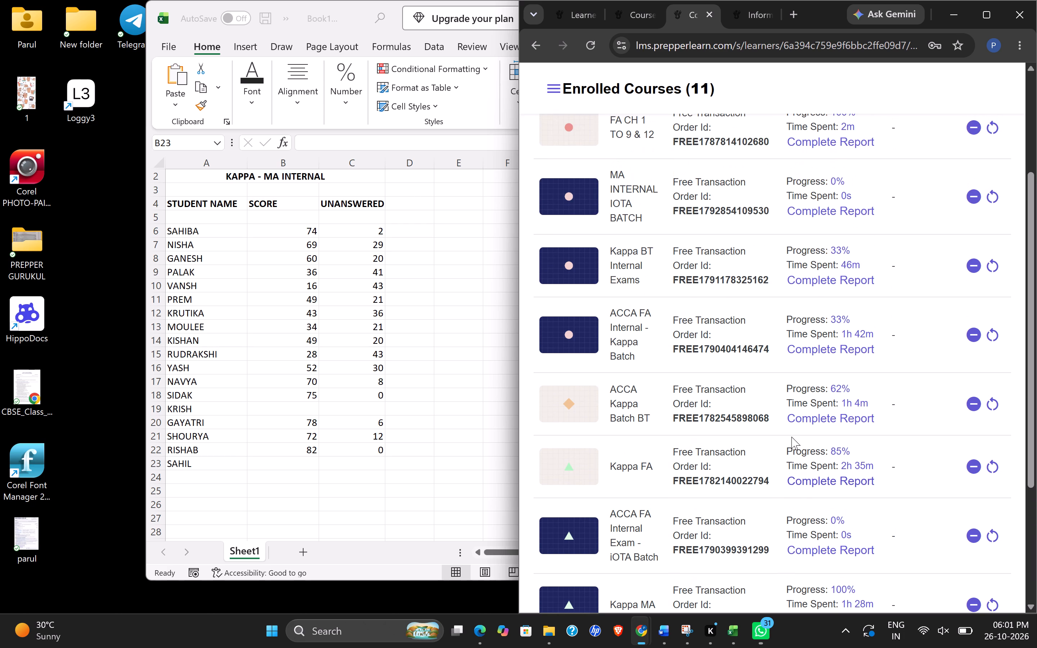
scroll(869, 223, "up", 3)
scroll(869, 223, "down", 4)
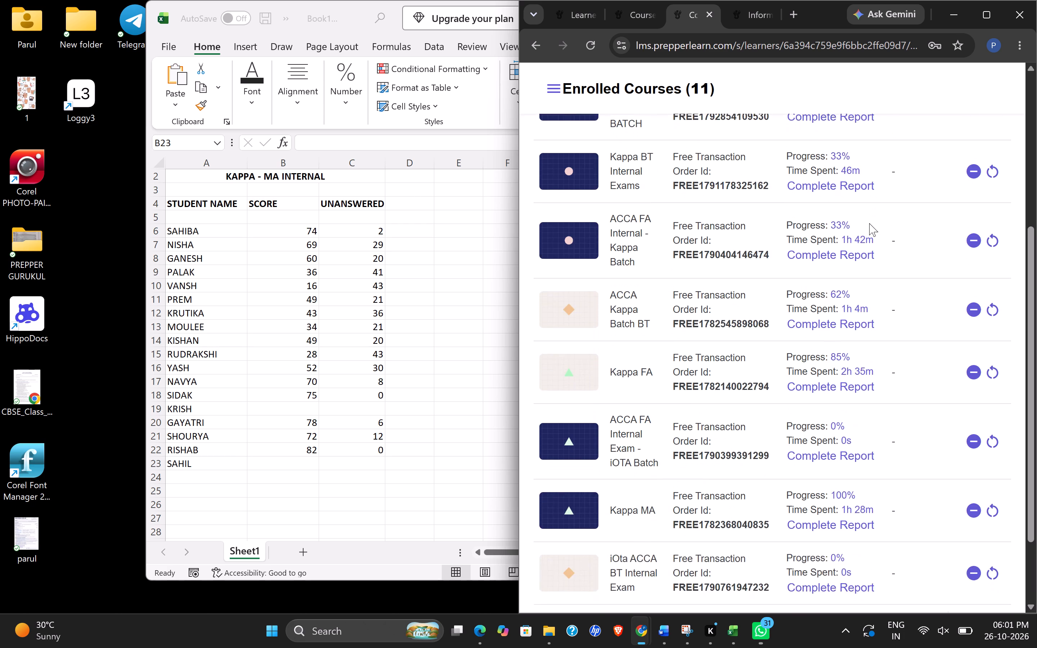
scroll(869, 223, "down", 4)
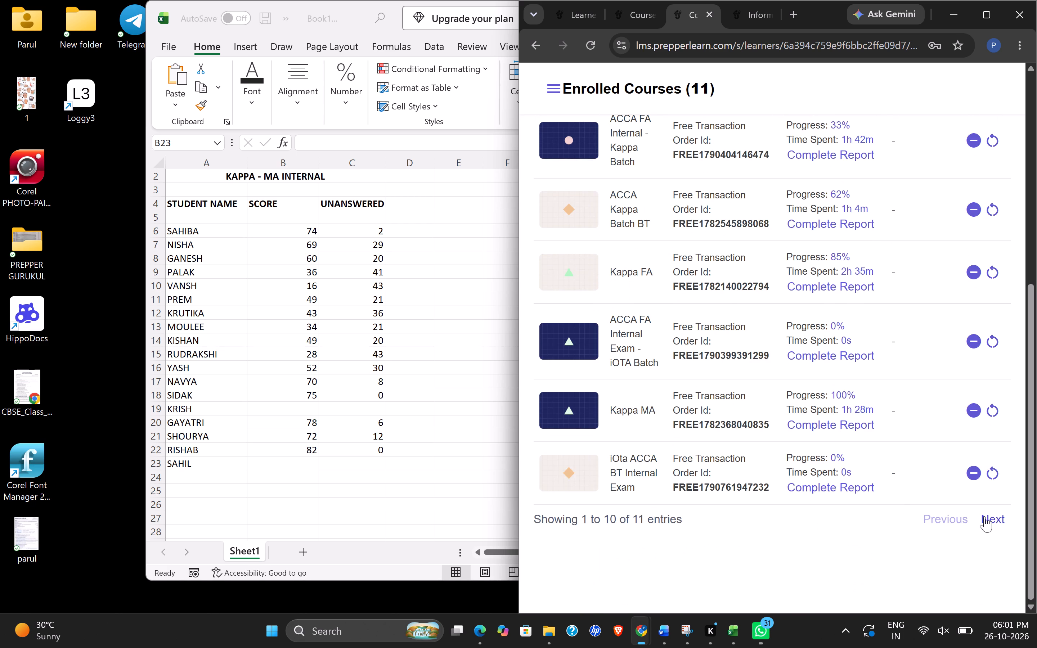
left_click(984, 516)
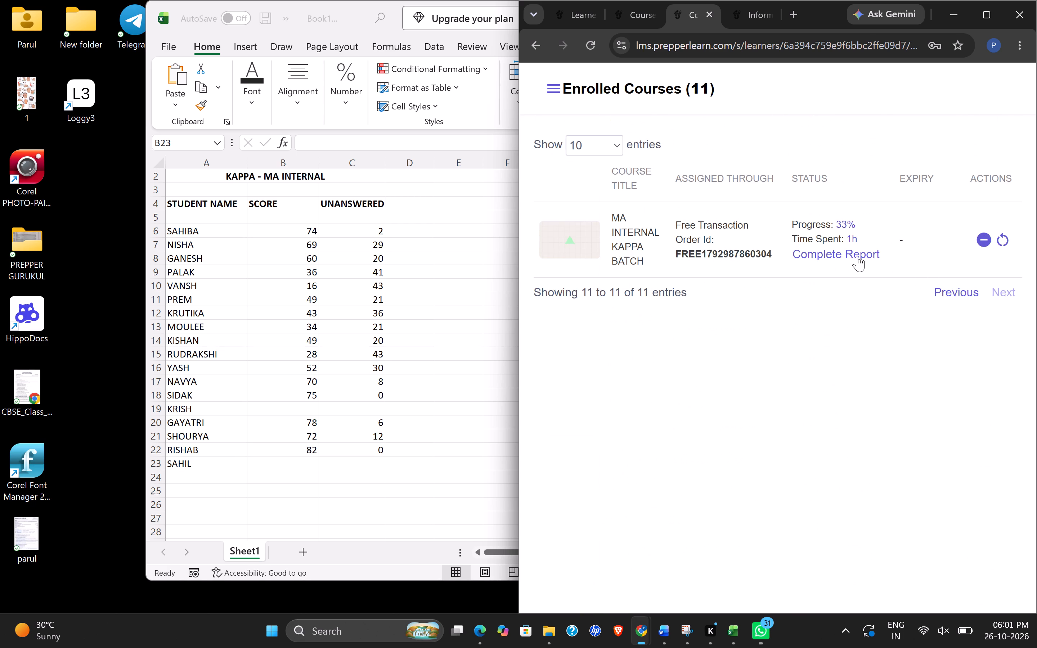
left_click(853, 251)
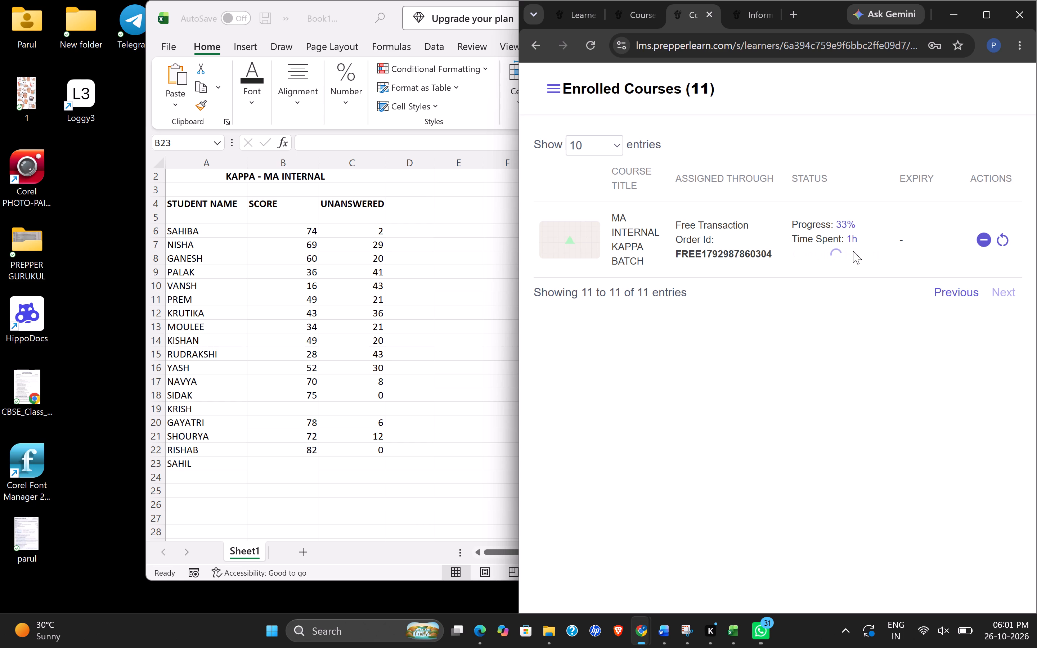
left_click(853, 251)
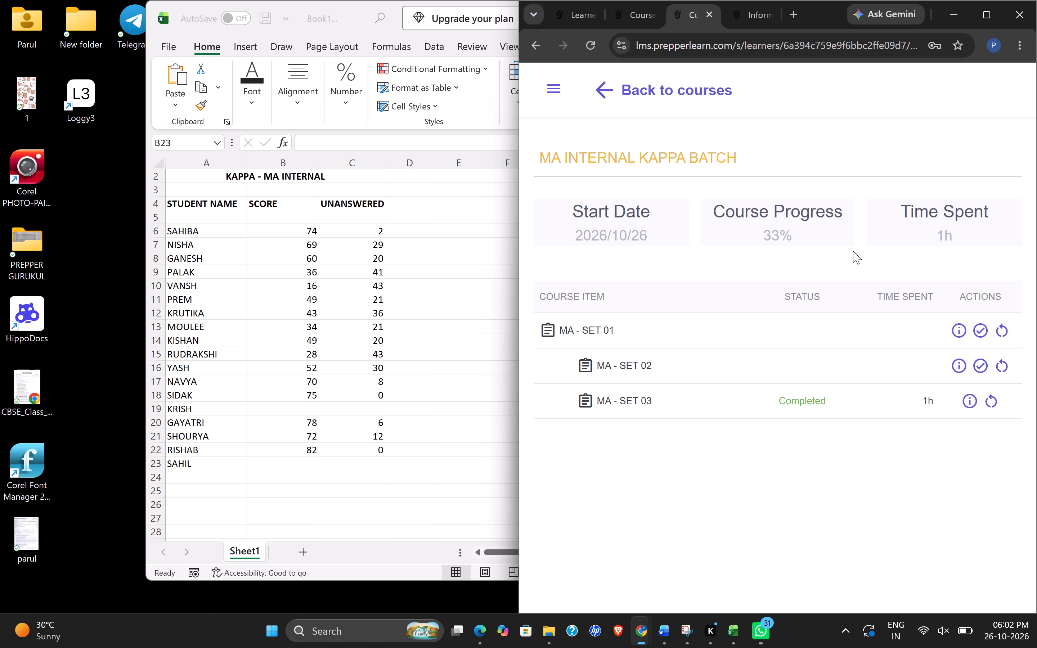
Open Krish's MA - SET 03 quiz report and check the score and unanswered marks.
left_click(895, 320)
left_click(965, 404)
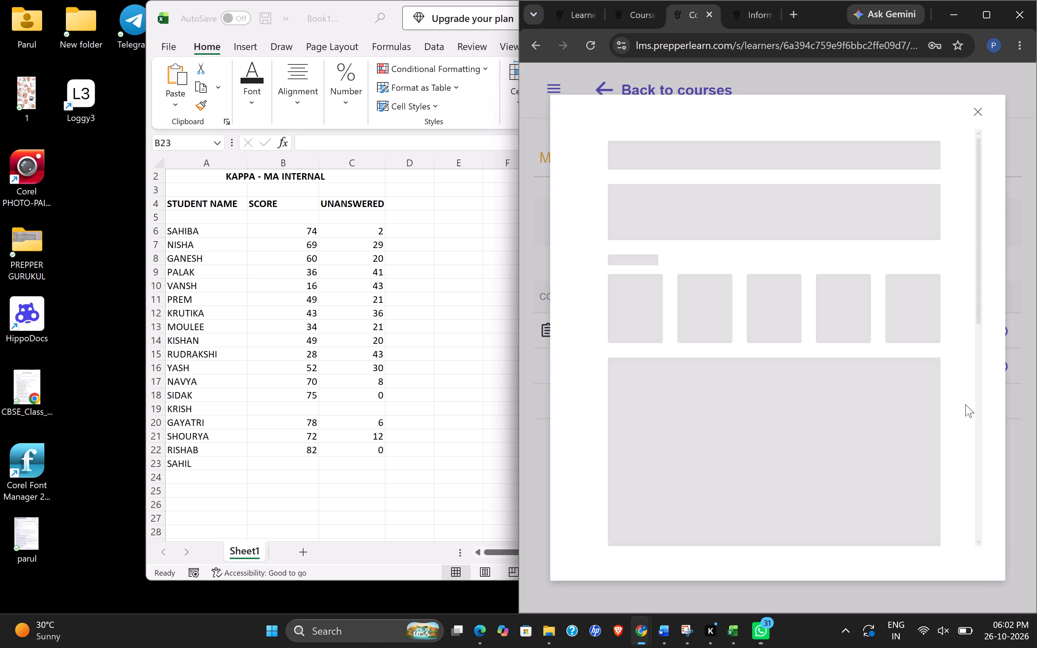
scroll(653, 316, "down", 1)
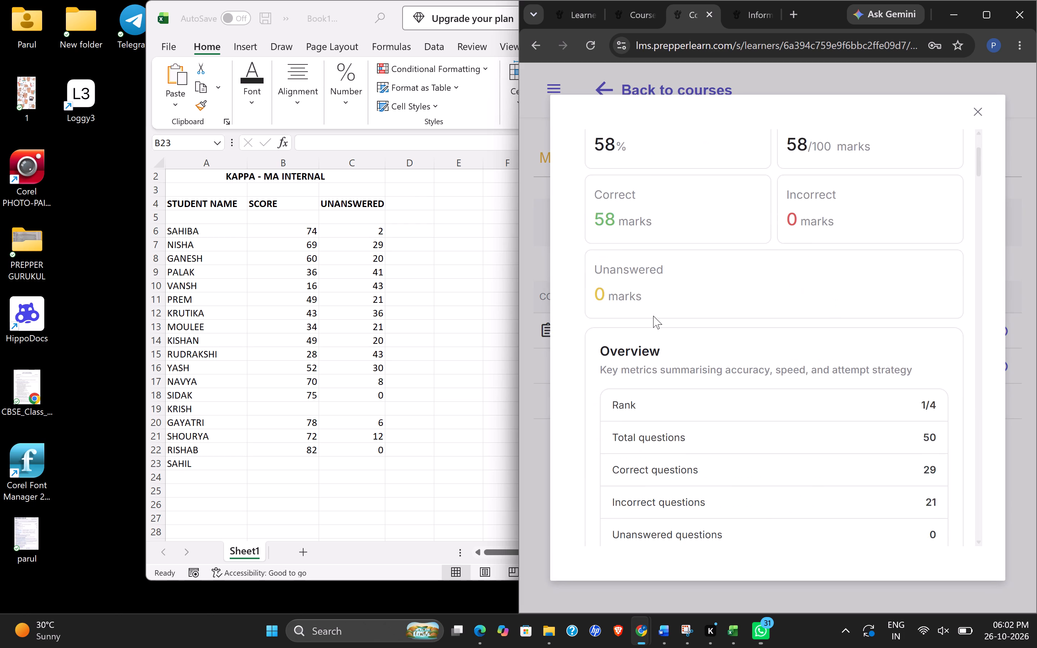
scroll(653, 316, "up", 5)
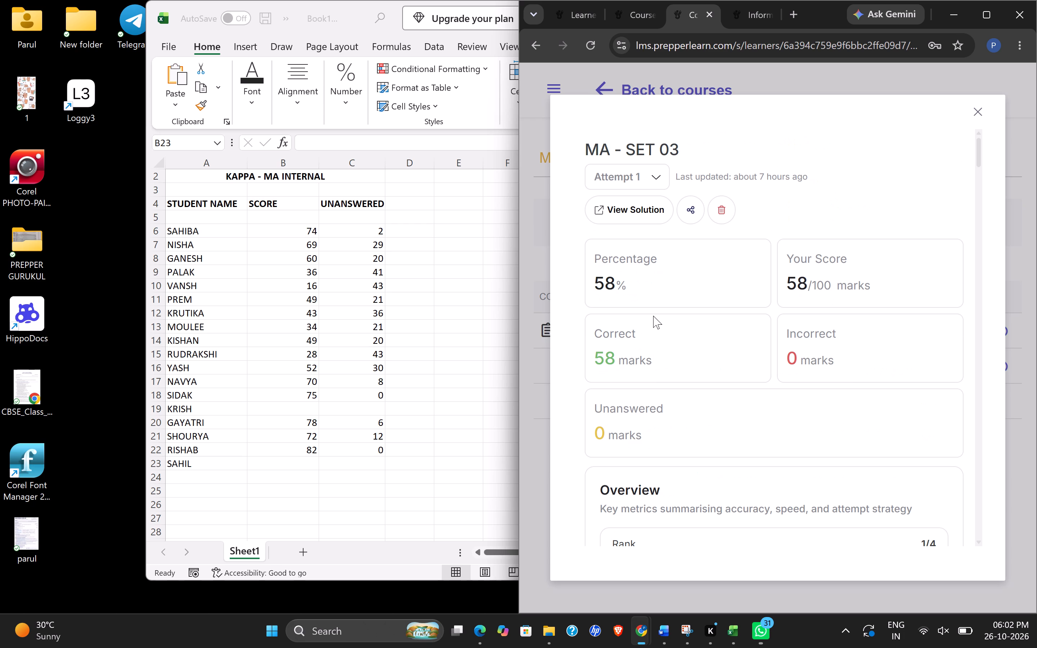
Open the solutions of Krish's MA - SET 03 attempt and check the answers and awarded marks from question 1 onward.
left_click(618, 205)
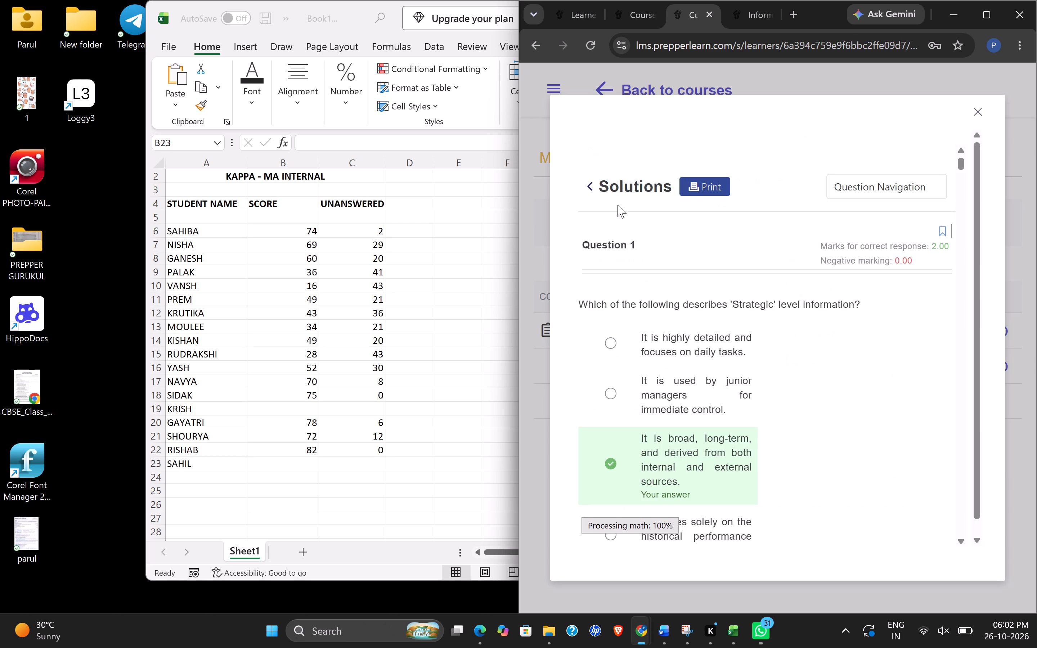
scroll(668, 309, "down", 3)
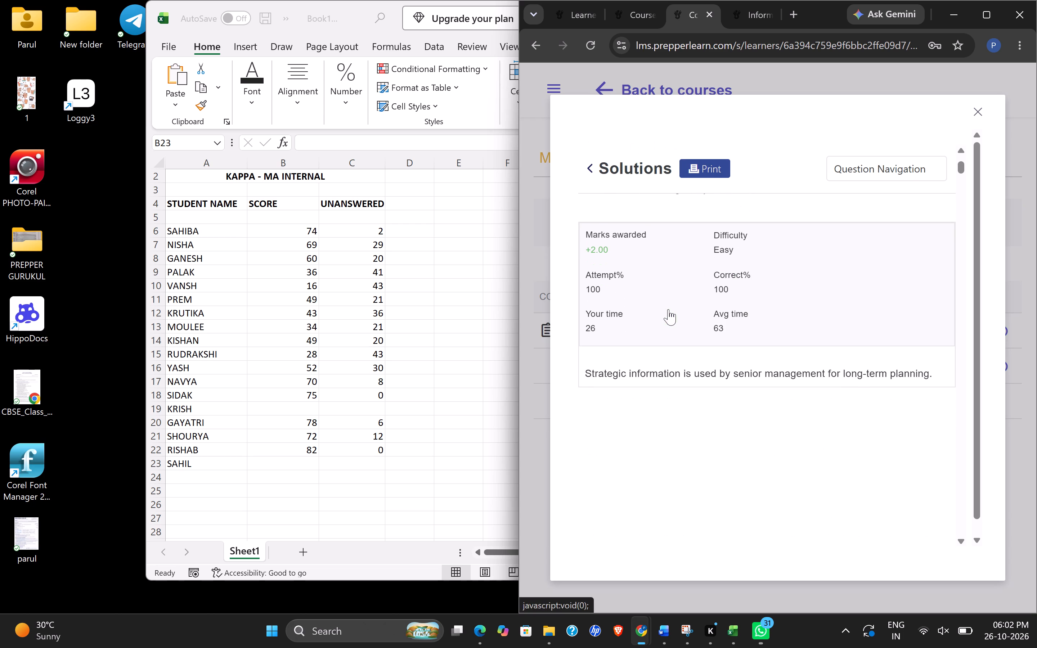
scroll(668, 309, "down", 2)
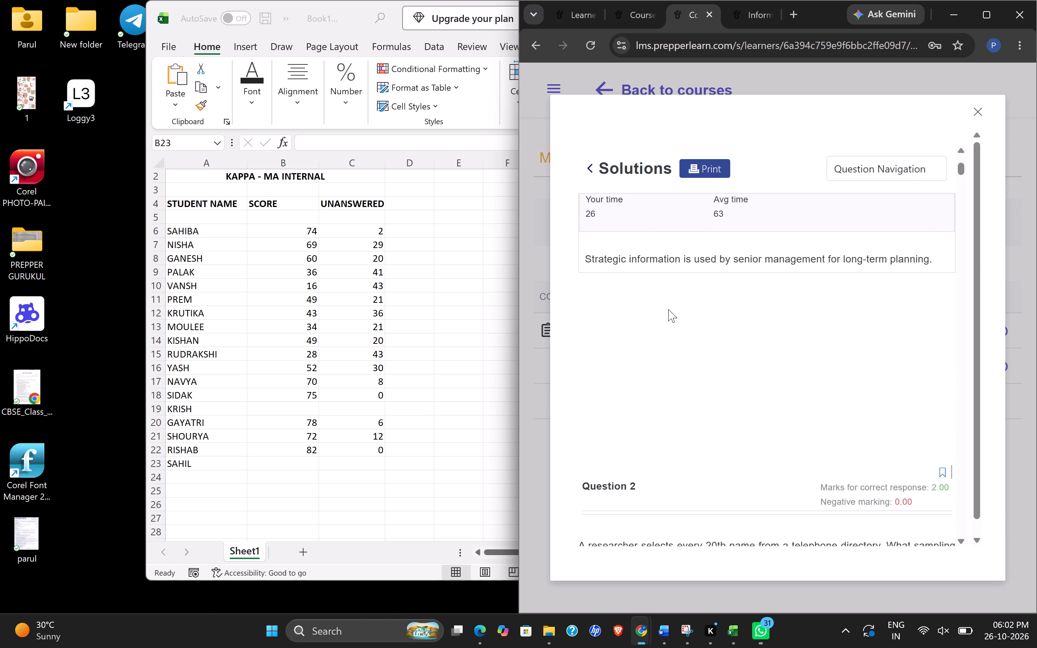
scroll(668, 309, "down", 5)
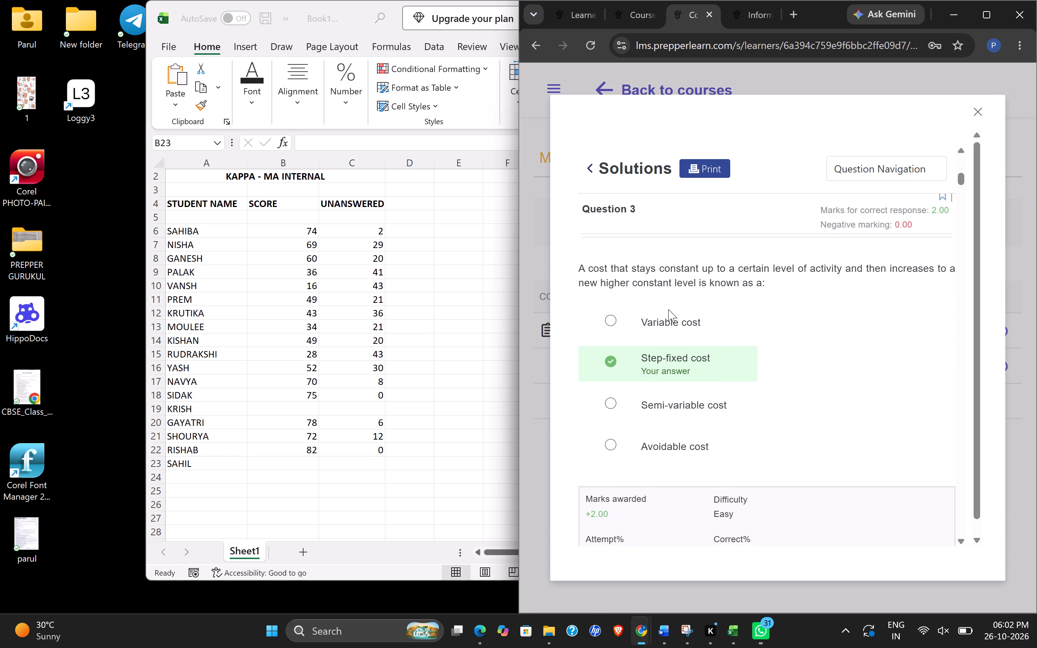
scroll(668, 309, "down", 6)
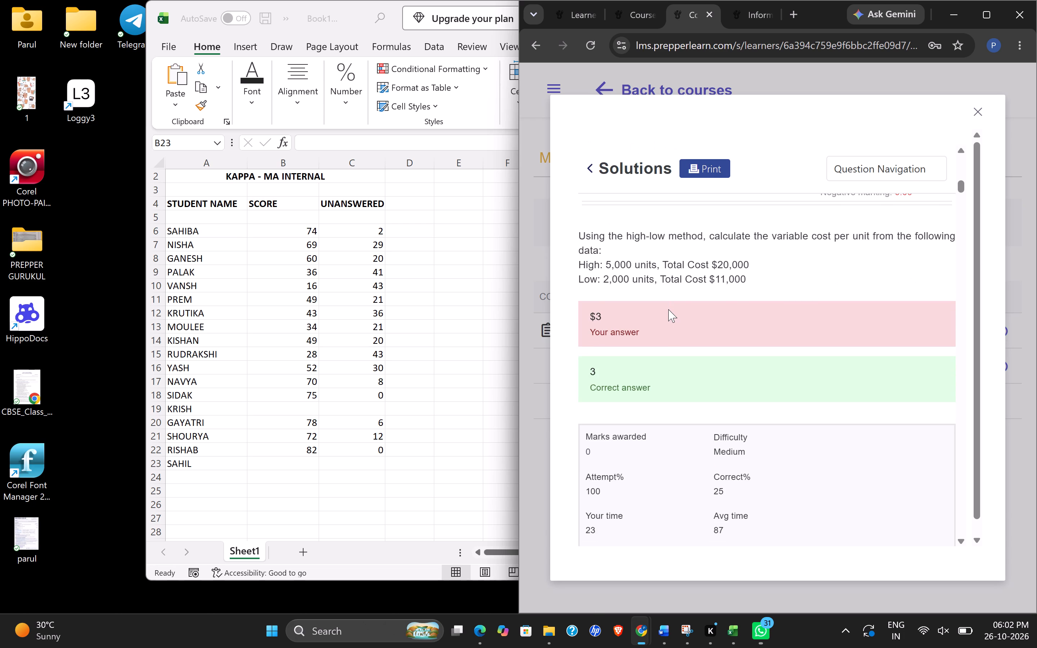